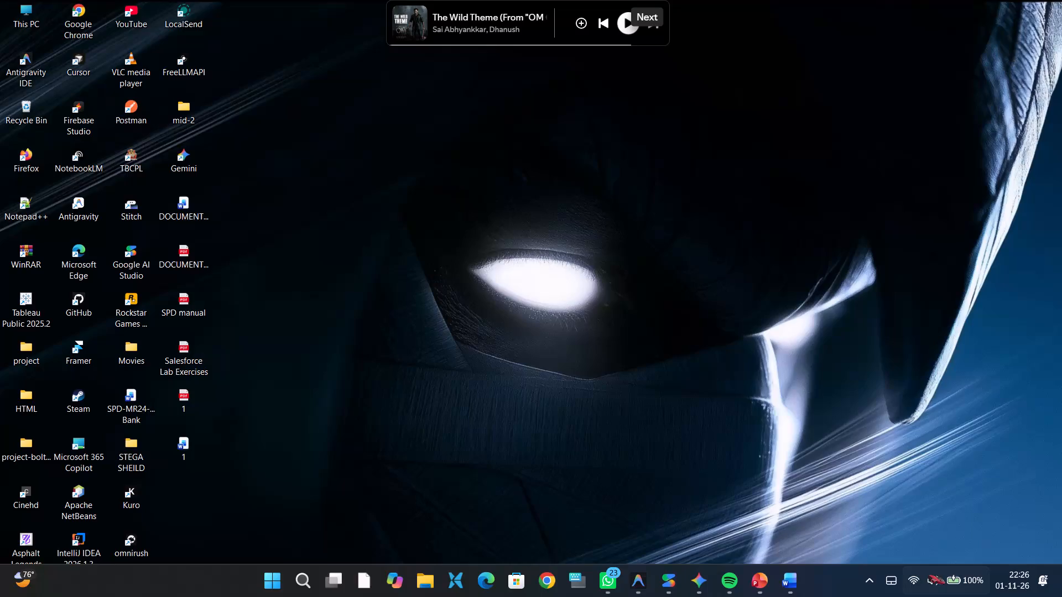
Resume playback of the paused song The Wild Theme in Spotify.
left_click(948, 596)
left_click(948, 596)
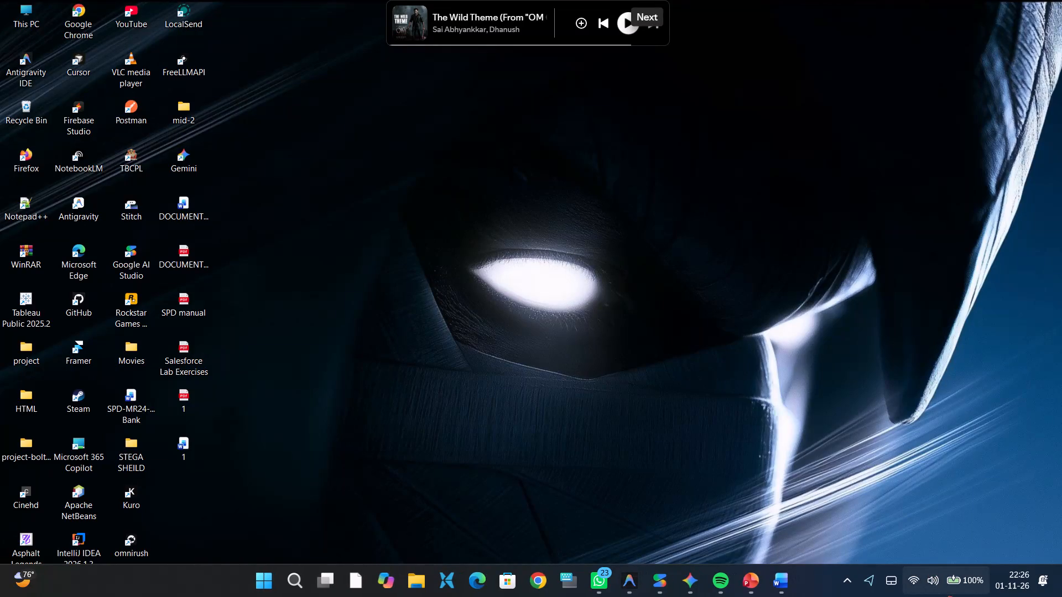
left_click(948, 596)
left_click(619, 28)
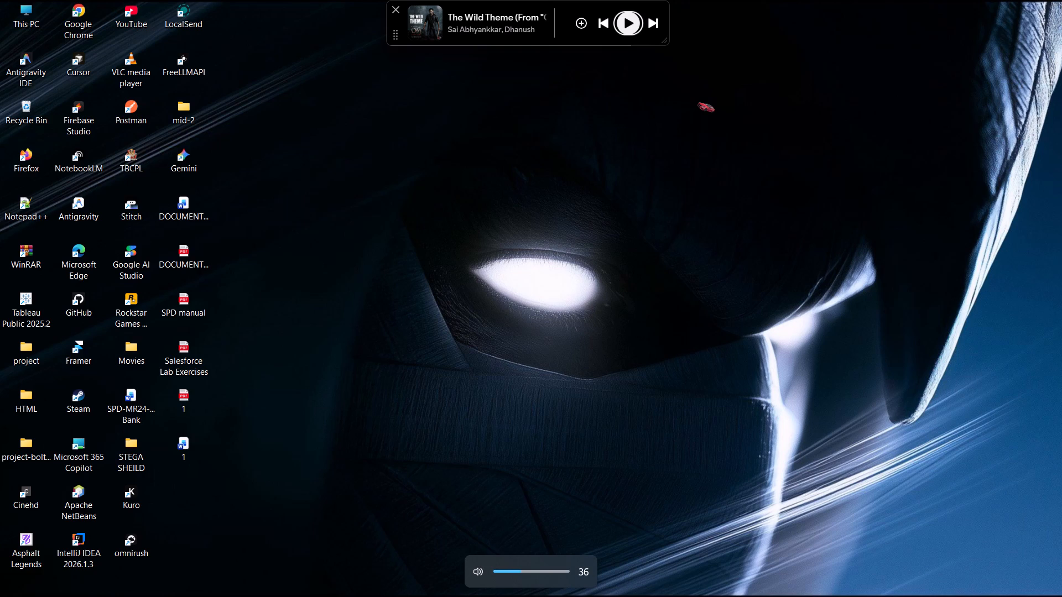
left_click(628, 22)
left_click(732, 583)
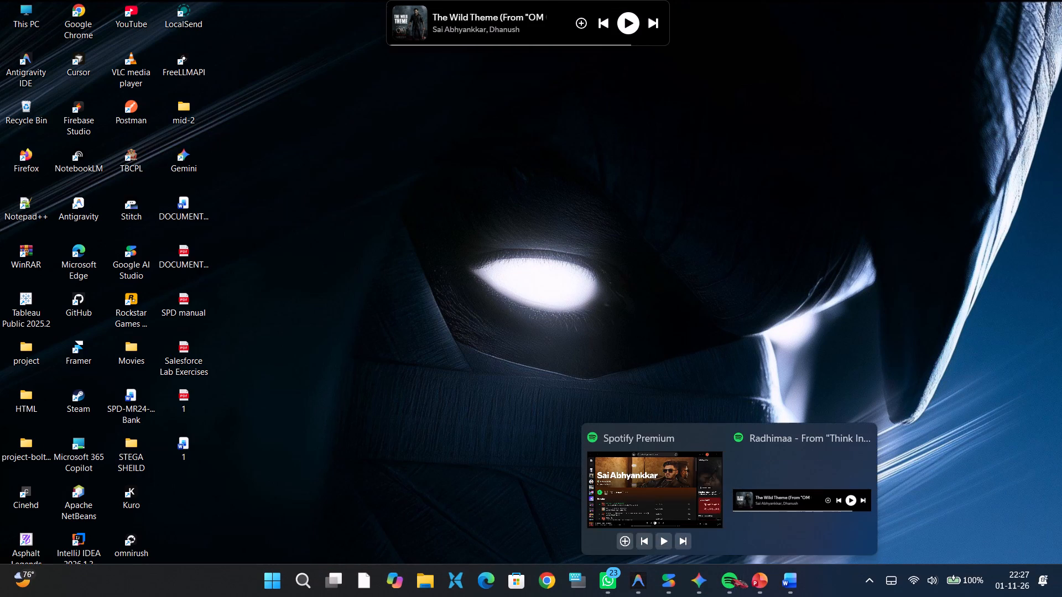
left_click(661, 540)
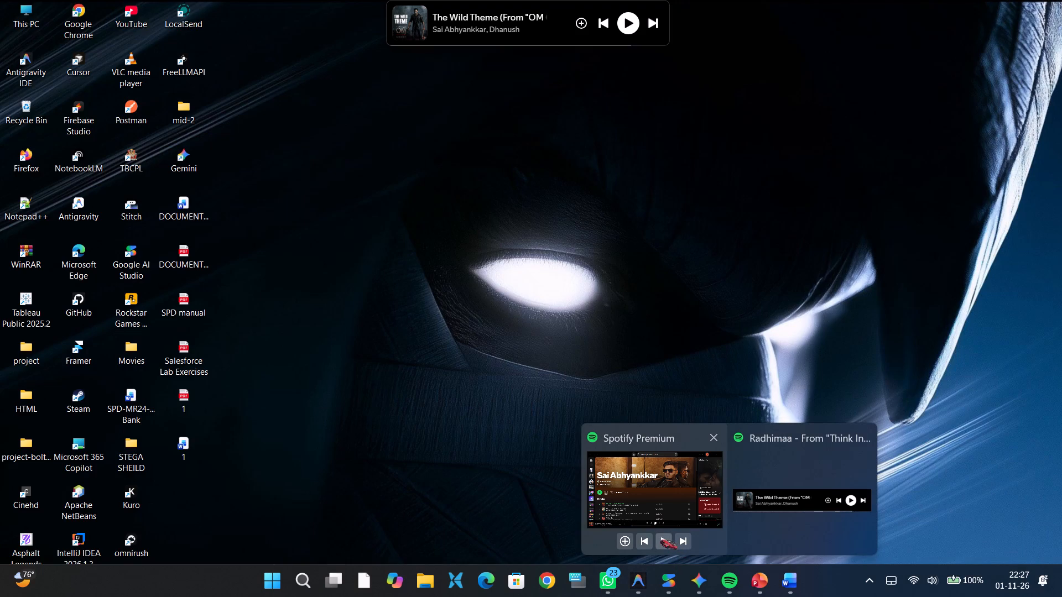
left_click(995, 416)
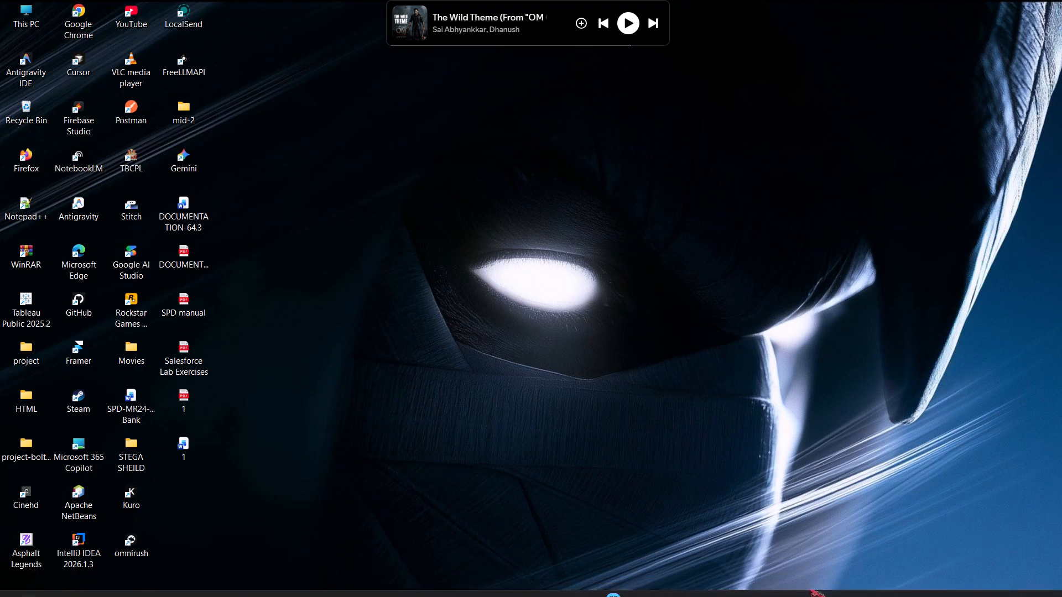
In the Word document DOCUMENTATION-64.3, replace Google Colab with Anti-Gravity in the IDE line of Chapter 3's software requirements.
left_click(793, 593)
scroll(701, 316, "down", 2)
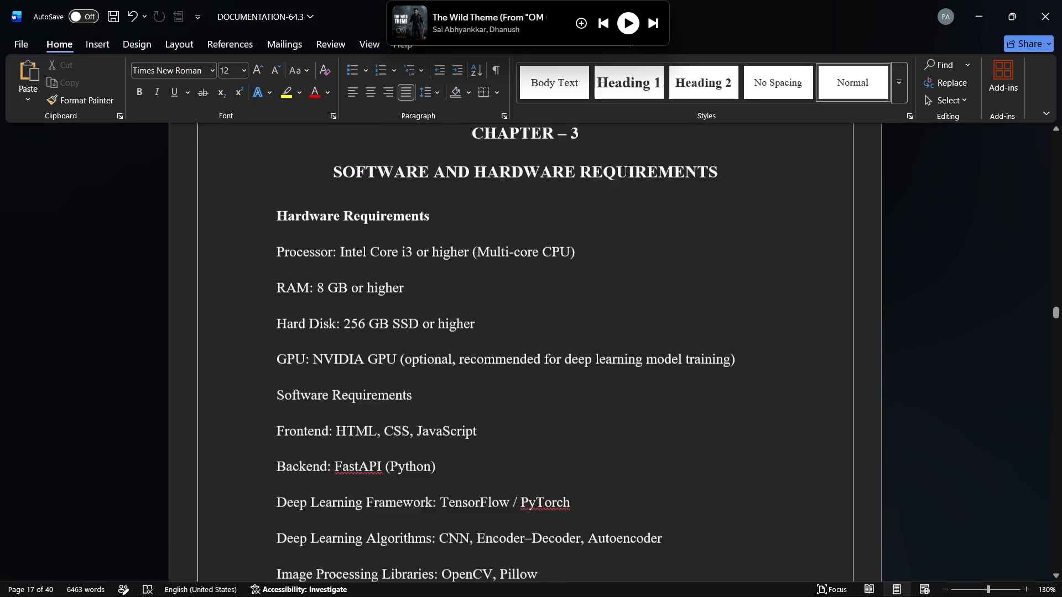
scroll(691, 317, "up", 3)
scroll(691, 317, "down", 4)
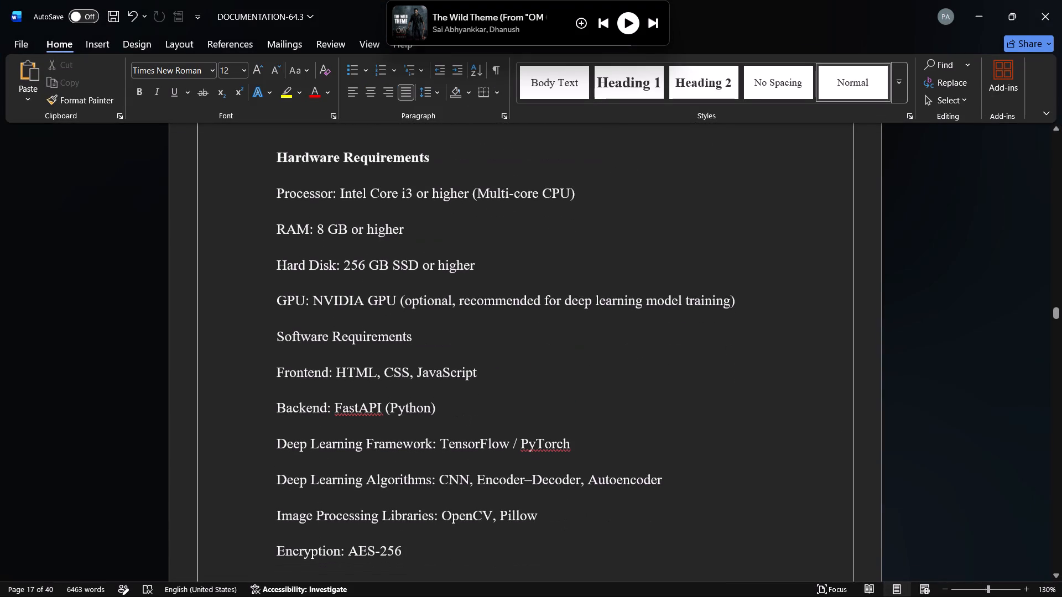
scroll(690, 298, "down", 7)
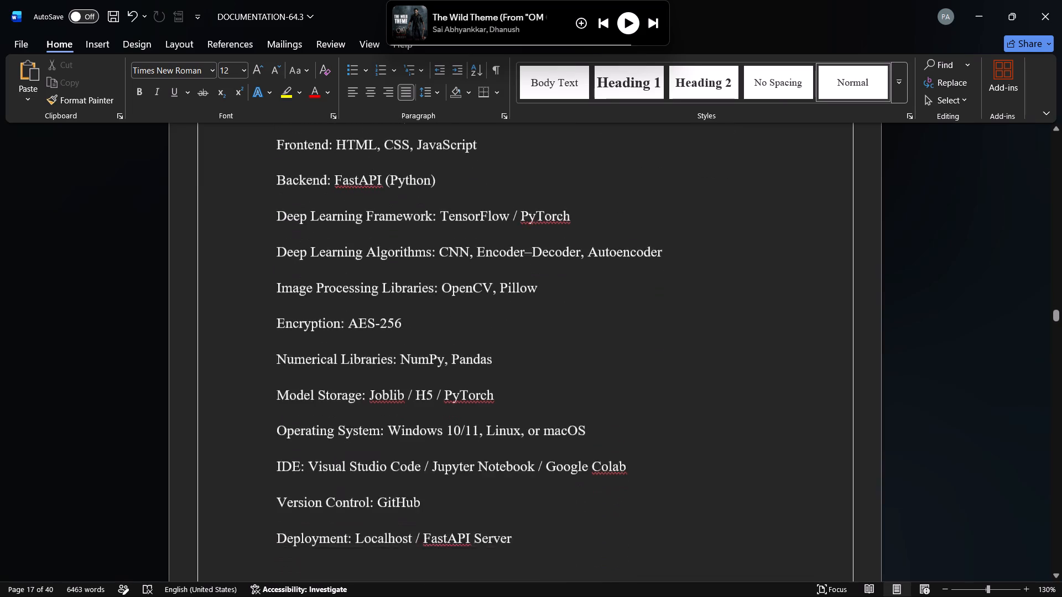
scroll(660, 299, "down", 4)
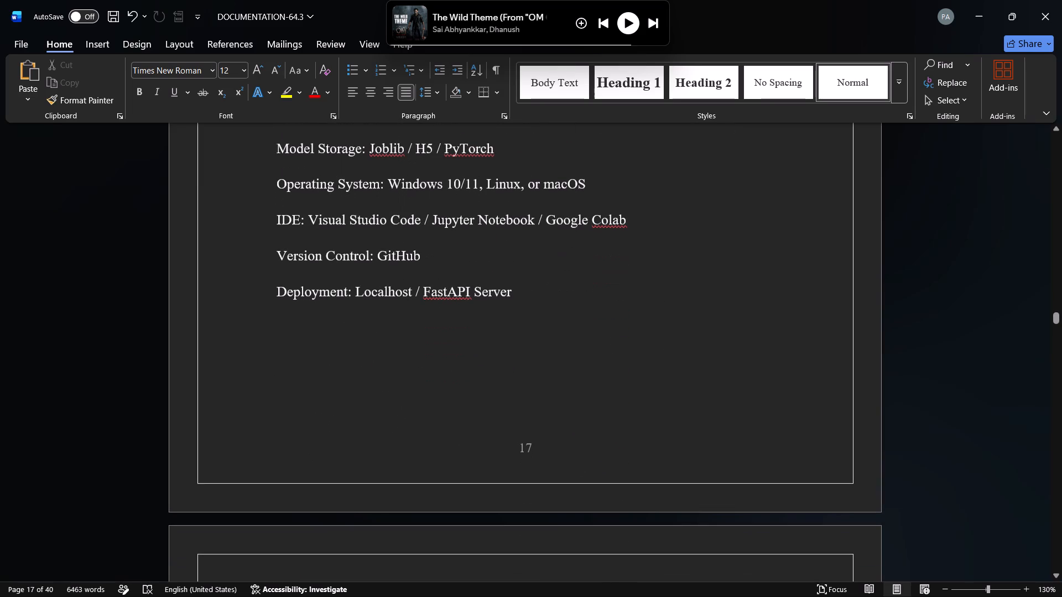
scroll(569, 292, "up", 2)
scroll(394, 344, "up", 1)
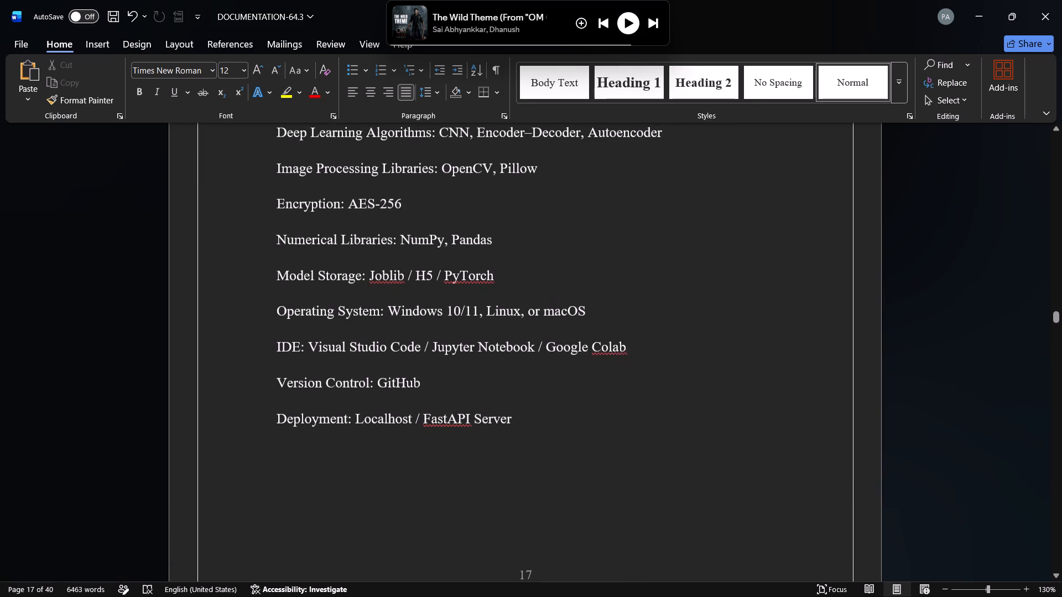
left_click_drag(626, 350, 594, 352)
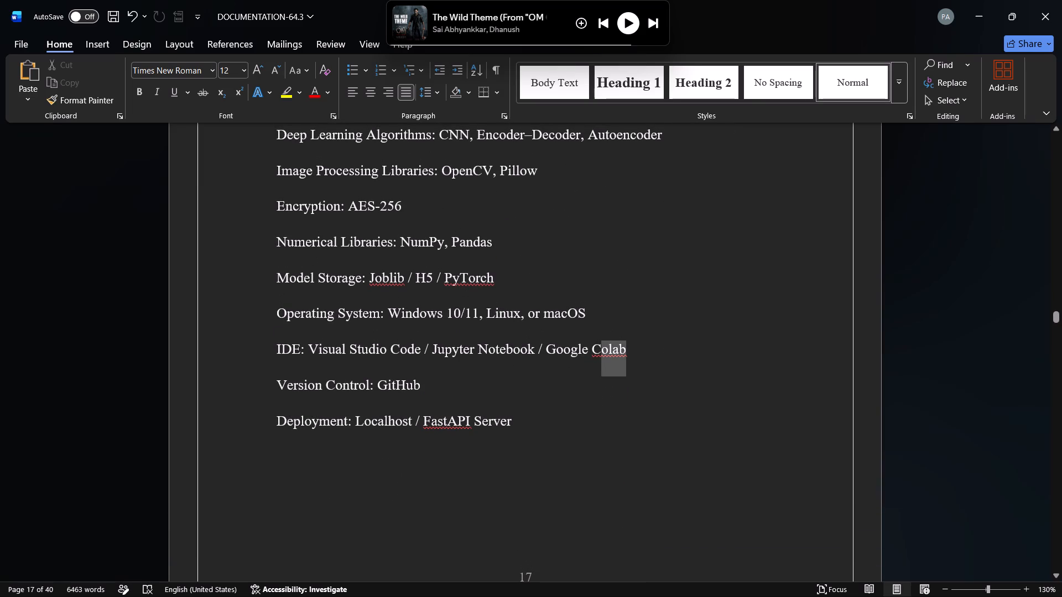
left_click_drag(594, 352, 565, 346)
left_click_drag(565, 346, 549, 342)
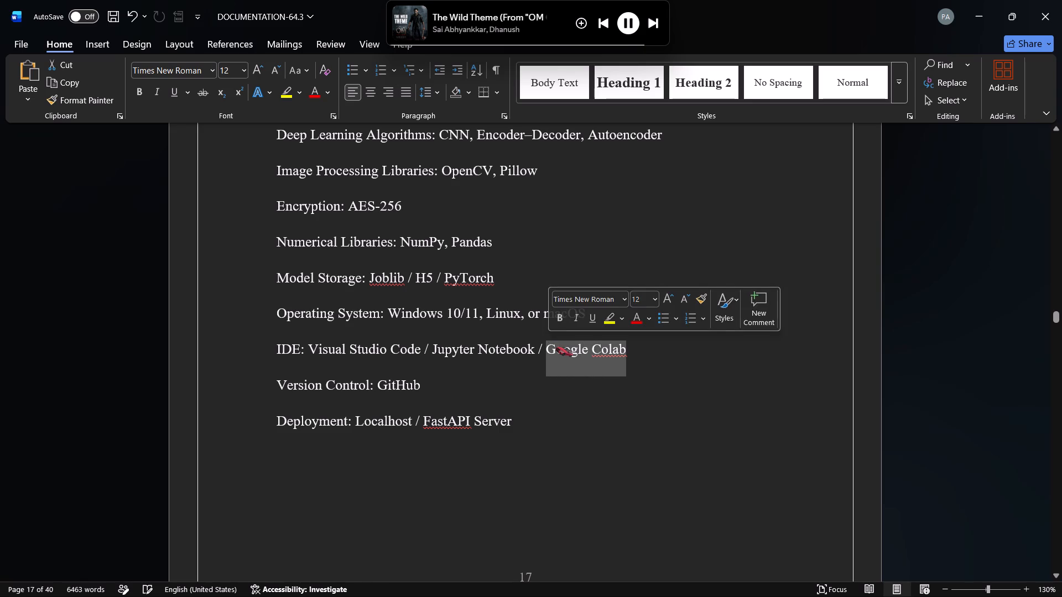
key("BackSpace")
type("Anti-")
type("Gravity")
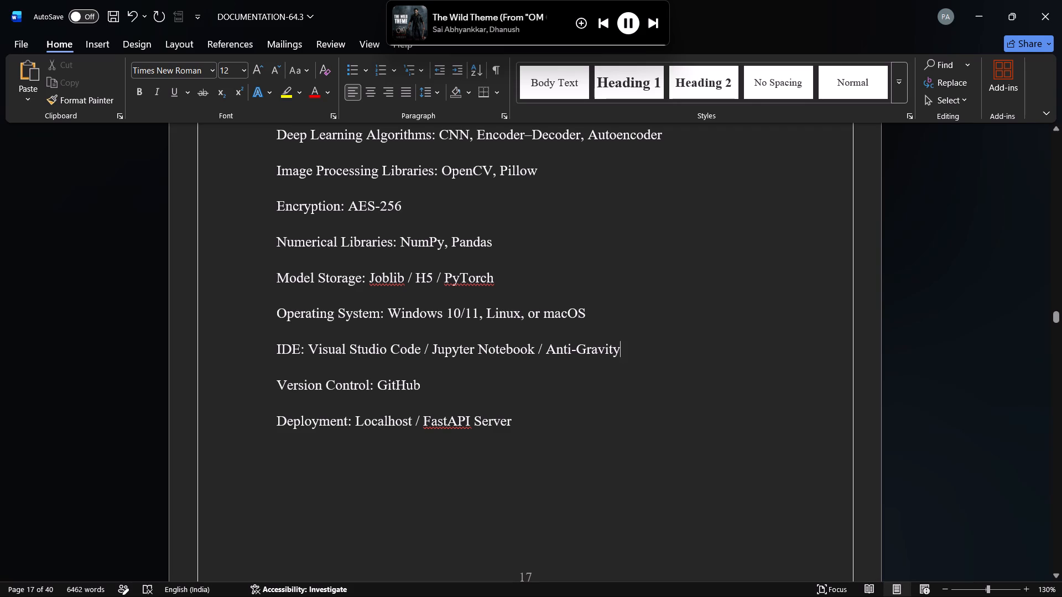
Delete empty lines above the Chapter 4 heading, Design and Implementation.
scroll(512, 383, "up", 3)
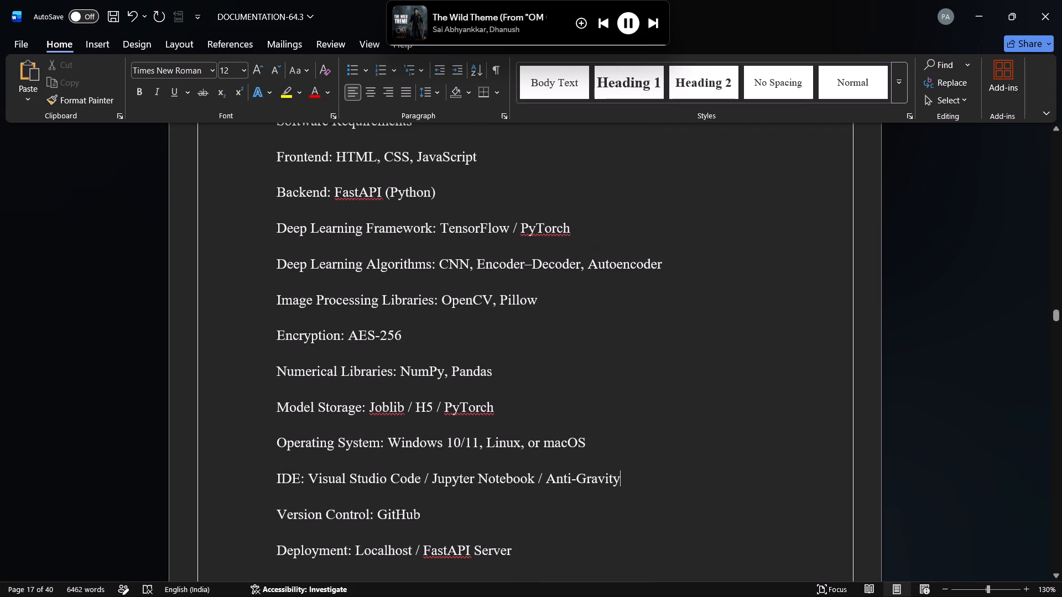
scroll(508, 370, "up", 3)
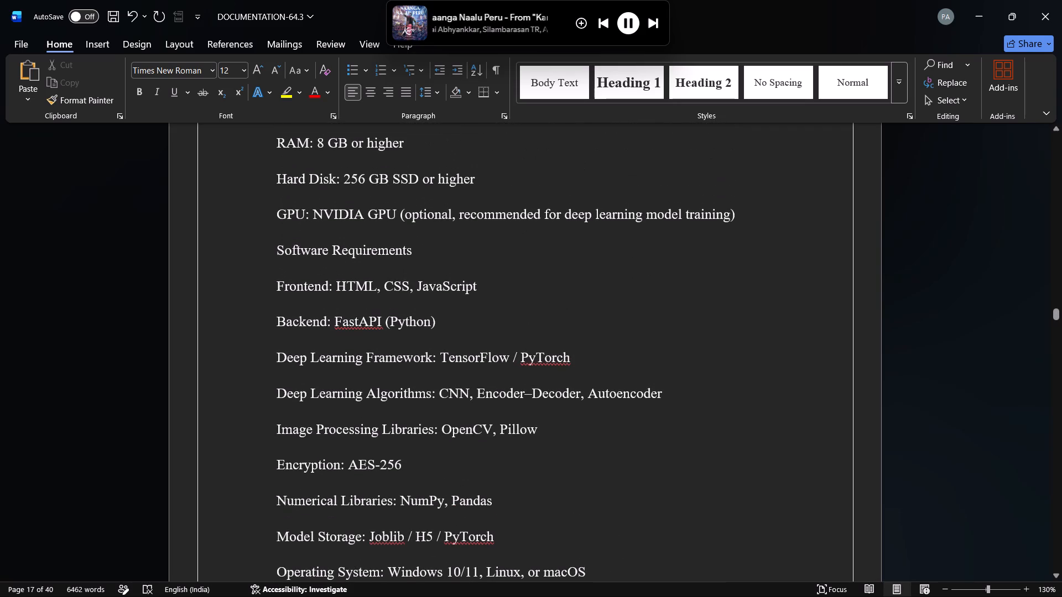
scroll(442, 319, "down", 1)
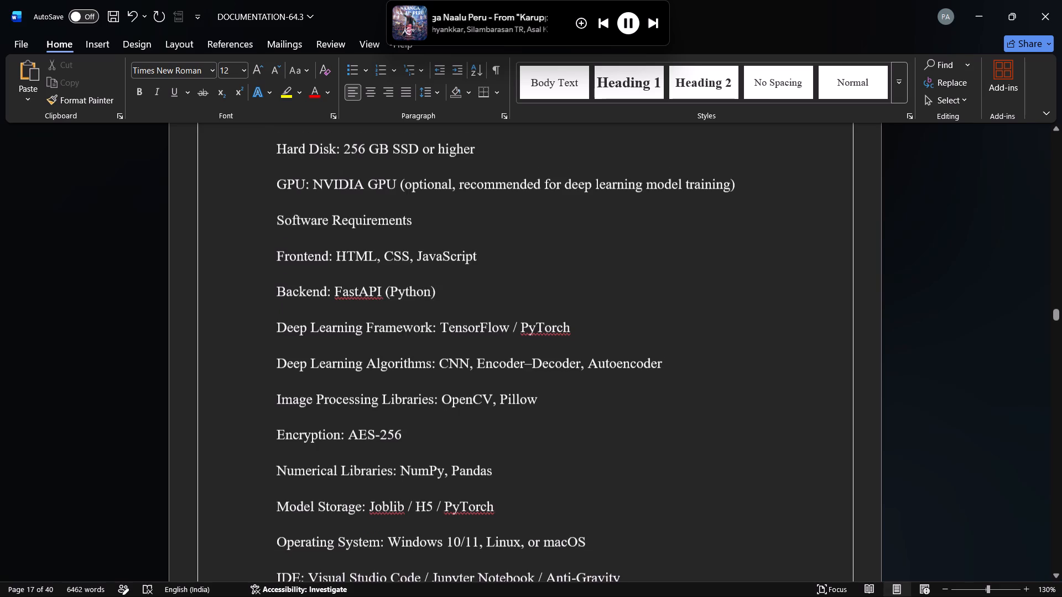
scroll(442, 319, "down", 18)
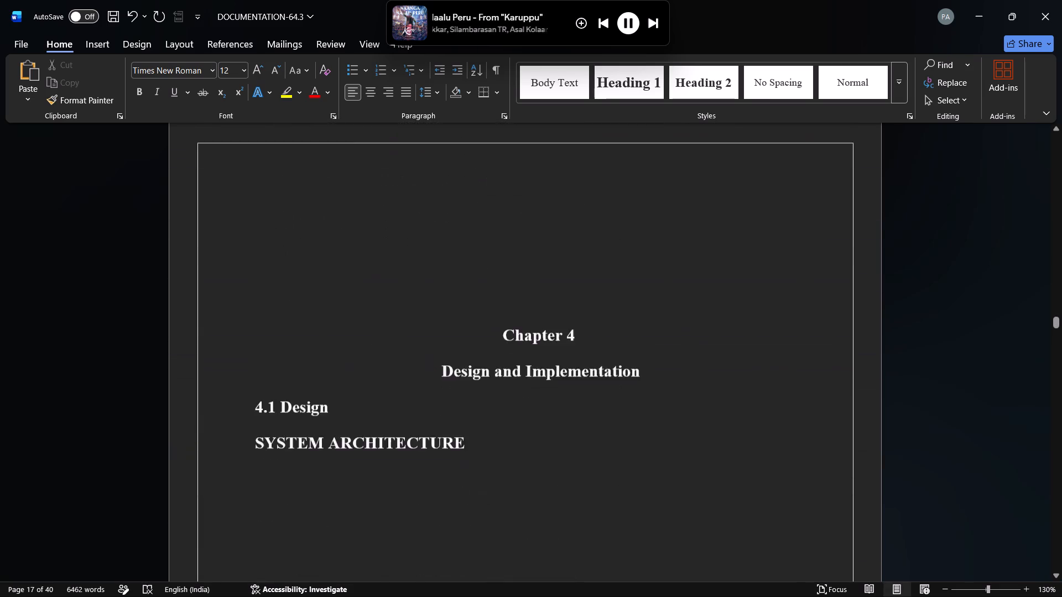
scroll(453, 315, "down", 2)
left_click(544, 214)
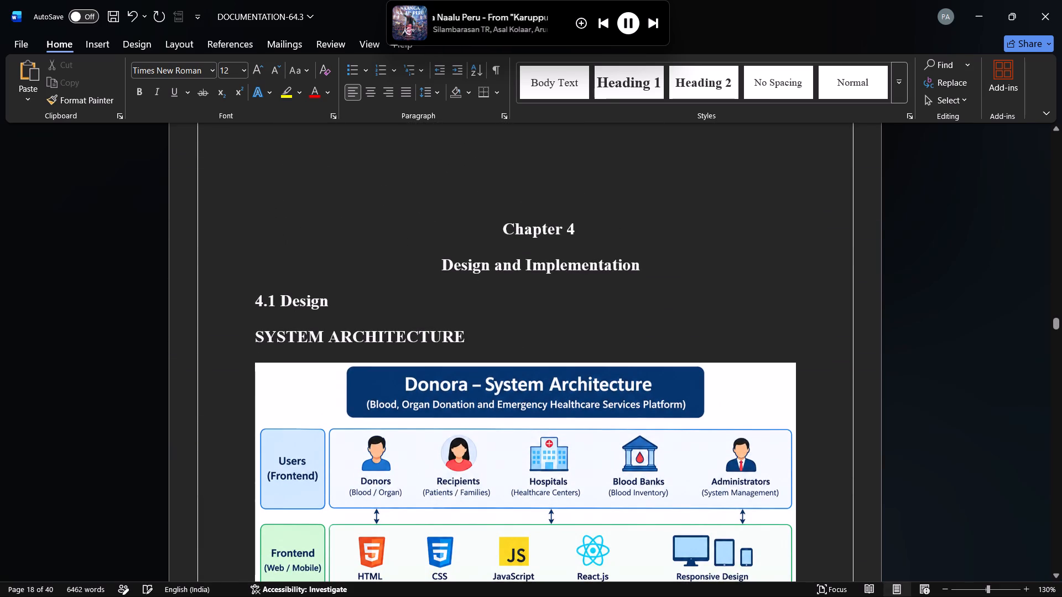
key("BackSpace")
key("BackSpace")
scroll(541, 297, "up", 3)
key("BackSpace")
Select the Donora system architecture picture under section 4.1 Design.
scroll(619, 291, "down", 4)
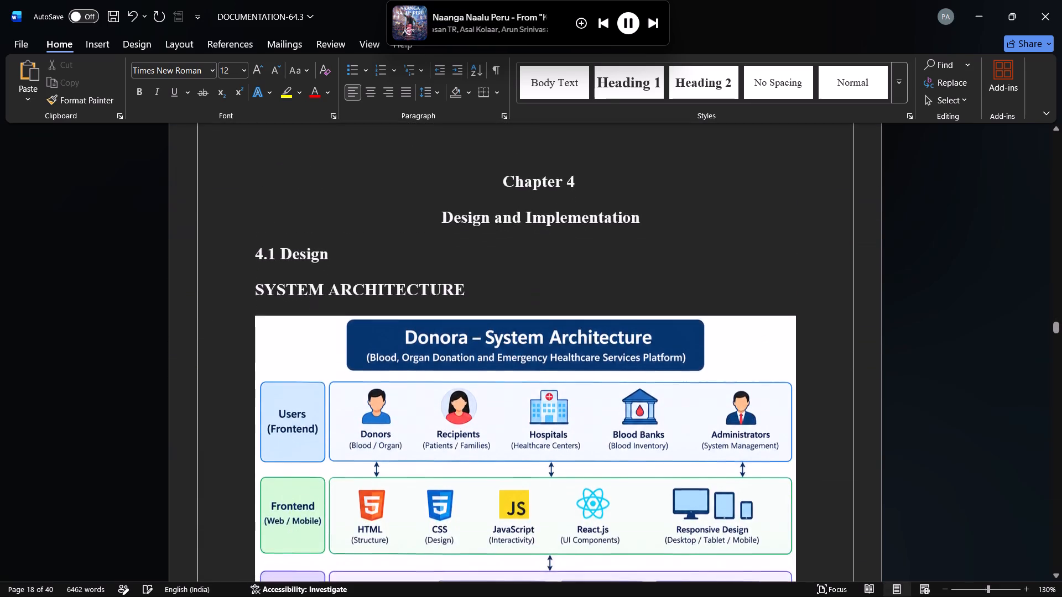
scroll(618, 294, "down", 9)
left_click(613, 296)
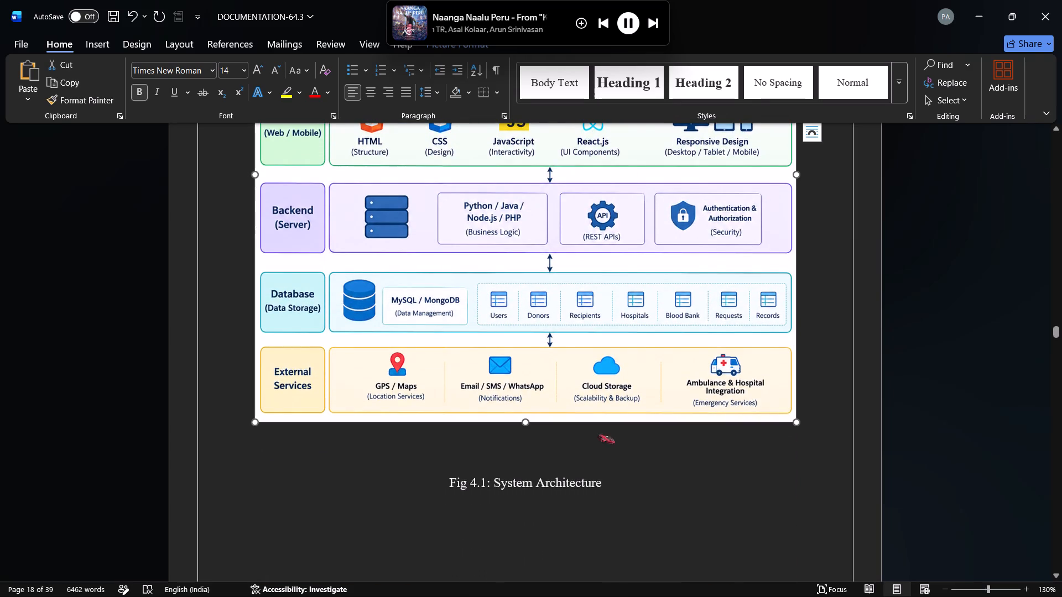
Switch to the PowerPoint presentation final.ppt3rd year and select the StegaShield X AI diagram on the System Architecture slide.
left_click(747, 586)
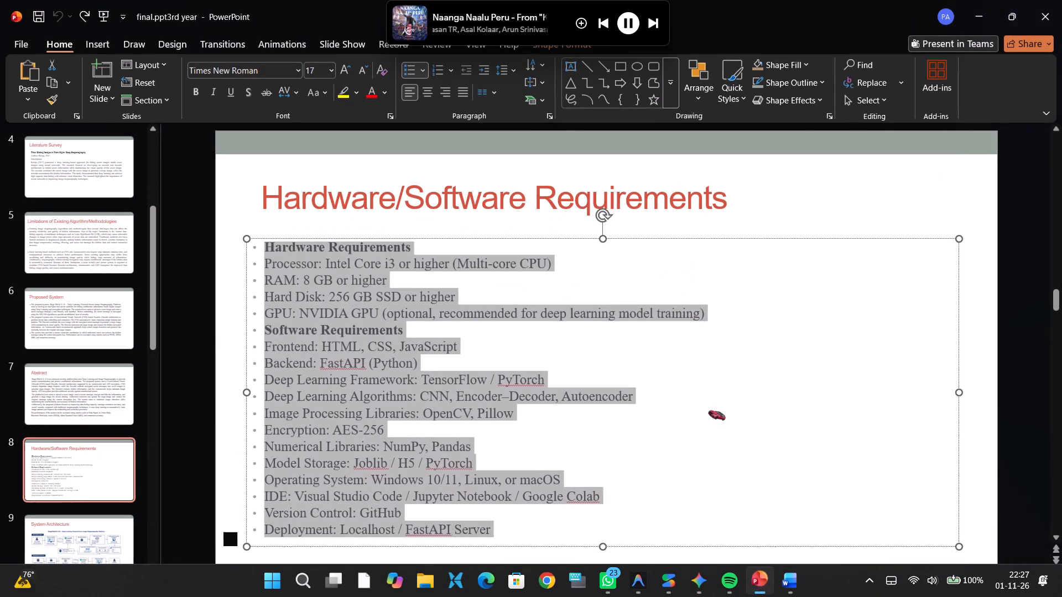
scroll(66, 463, "down", 4)
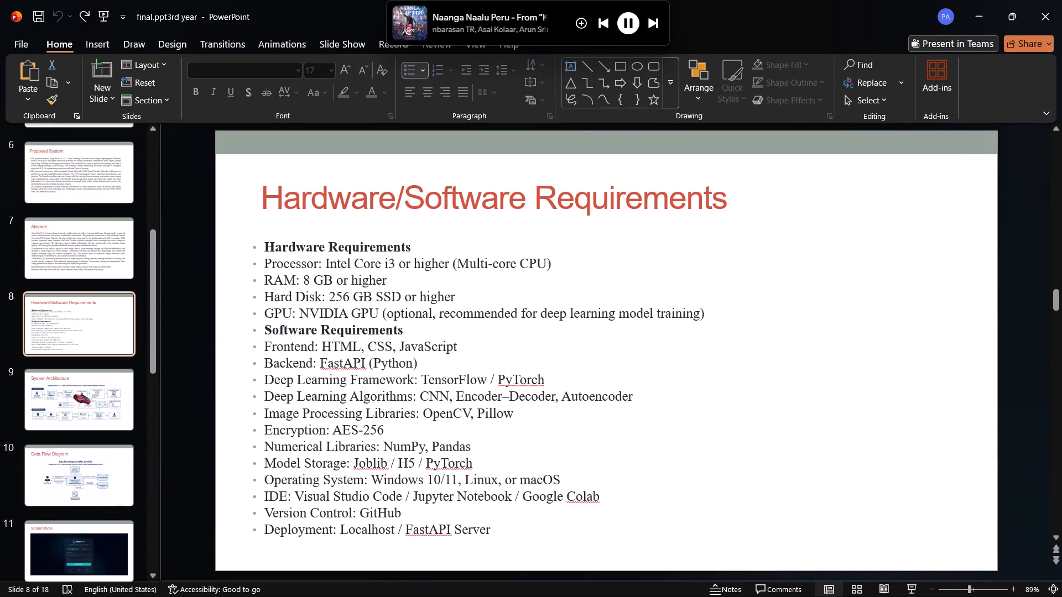
left_click(74, 394)
left_click(76, 472)
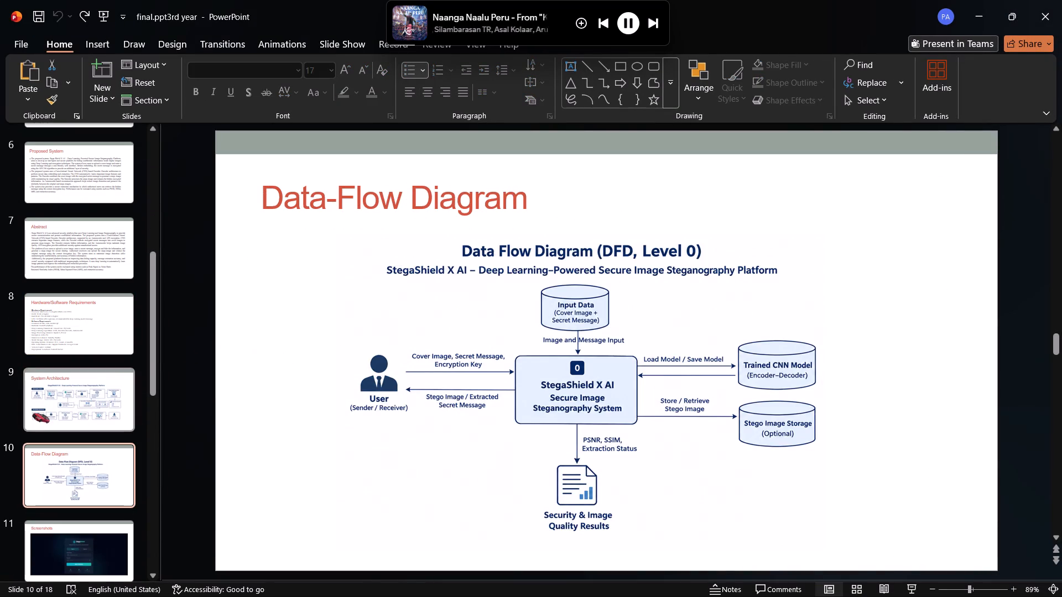
left_click(33, 413)
left_click_drag(494, 303, 485, 308)
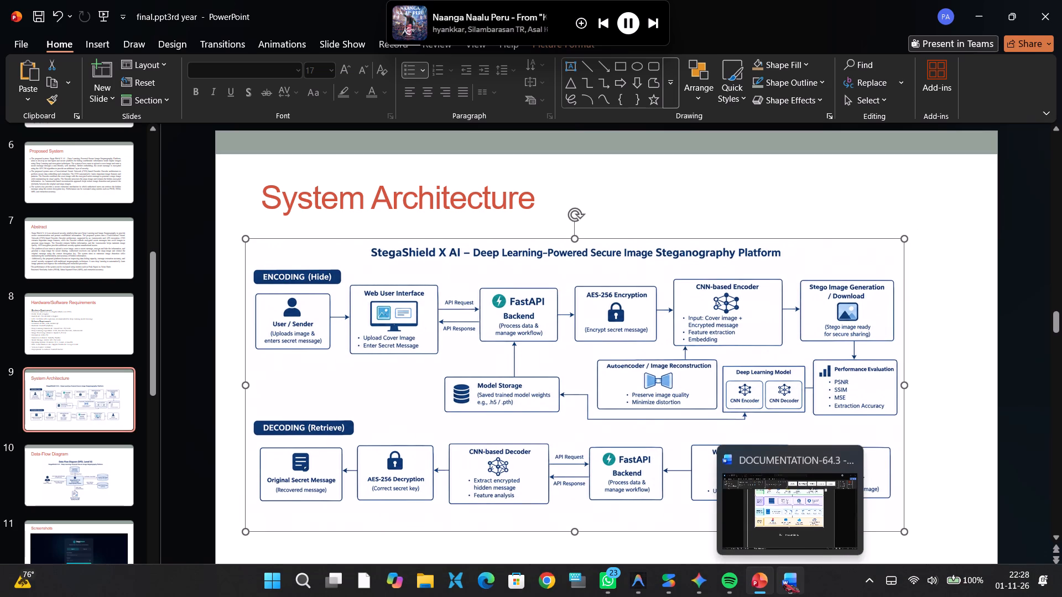
Return to the Word document and examine the Donora system architecture and dataflow diagrams in Chapter 4.
left_click(788, 594)
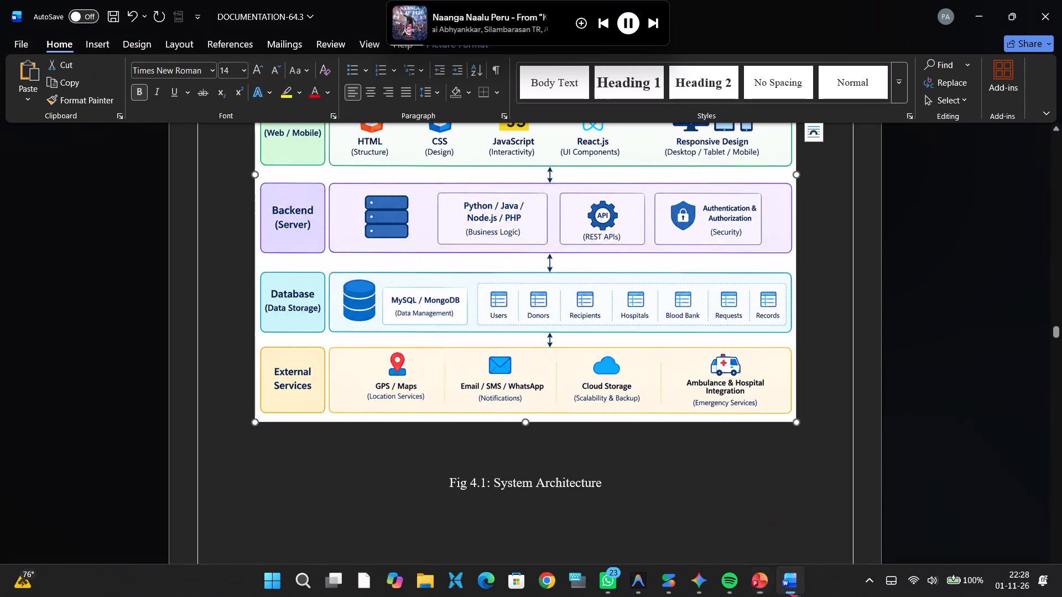
left_click(788, 594)
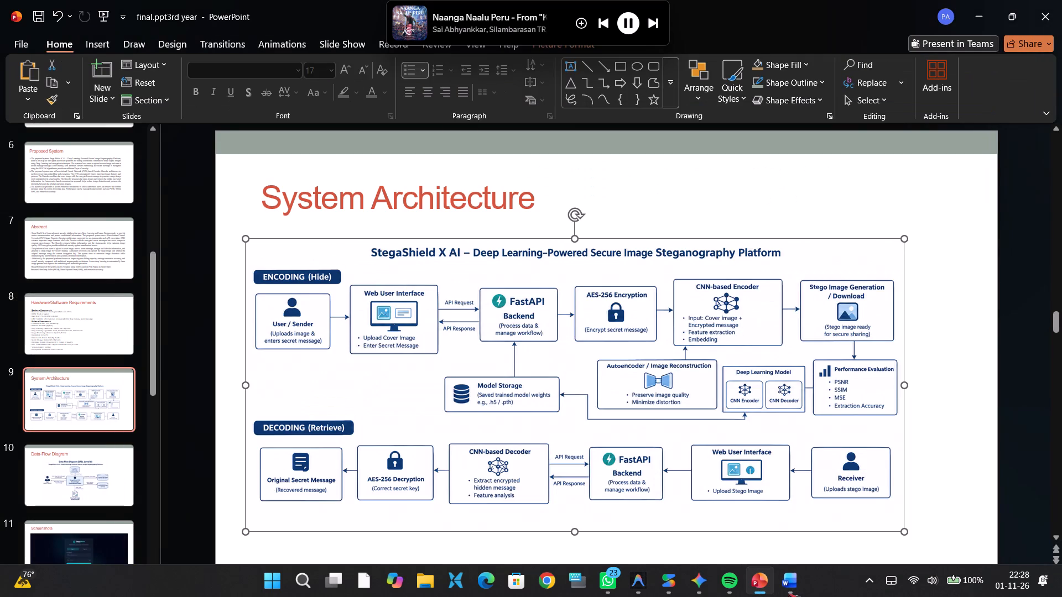
left_click(788, 594)
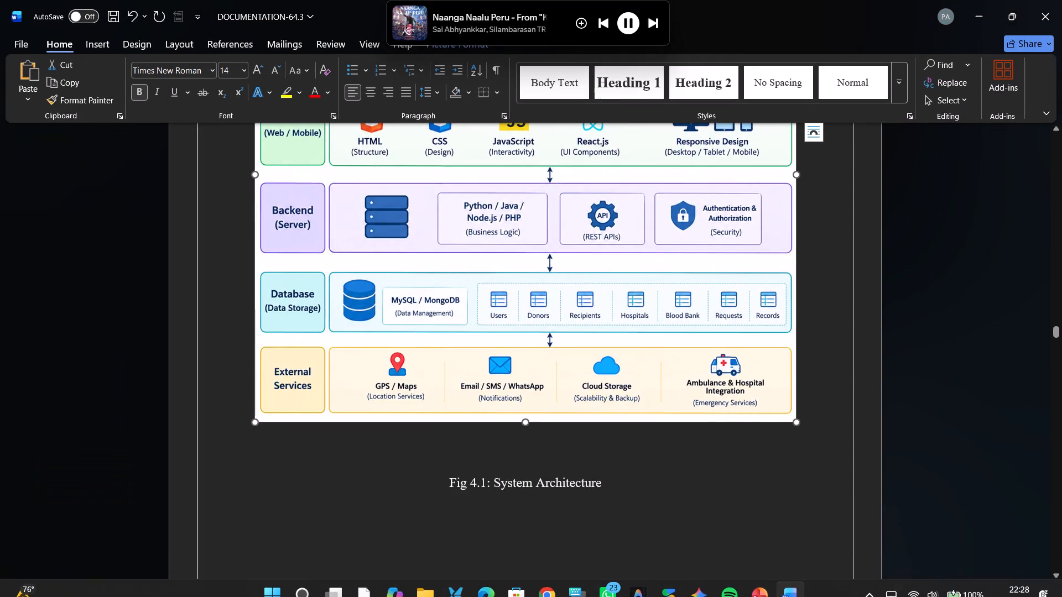
scroll(644, 380, "up", 5)
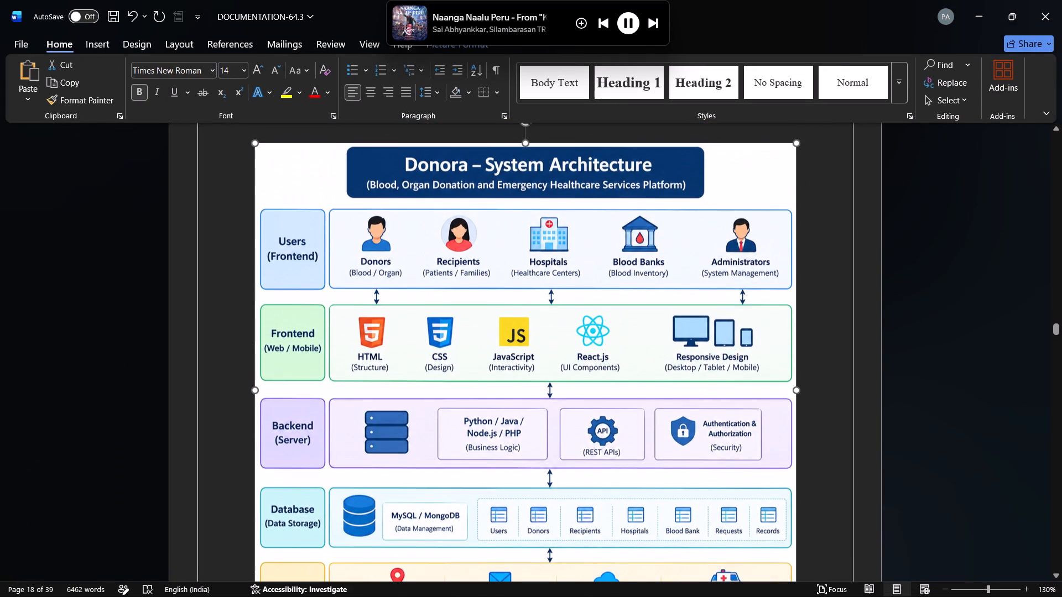
scroll(627, 393, "down", 6)
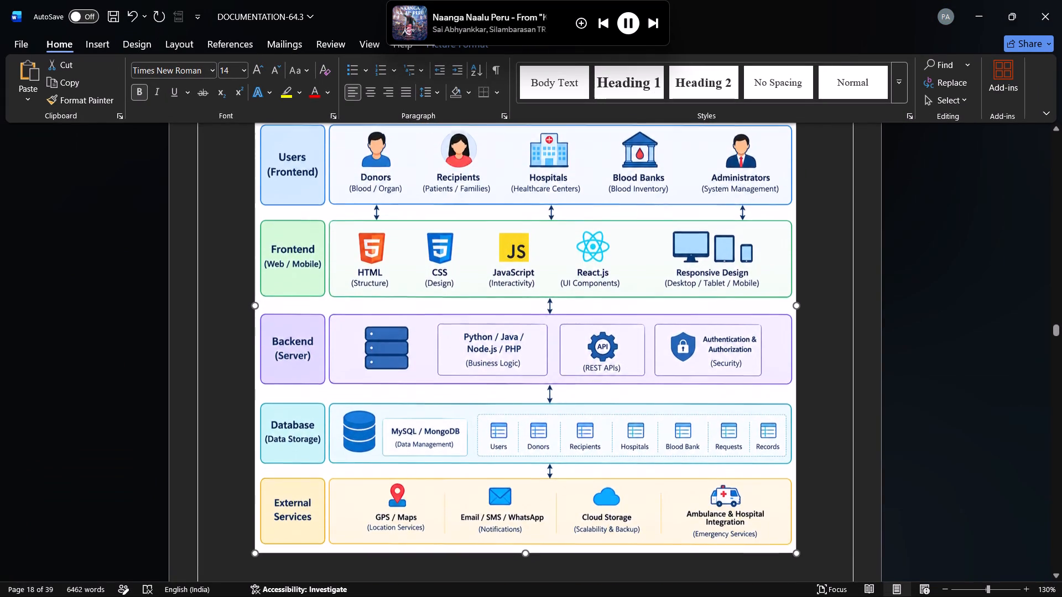
scroll(631, 390, "down", 15)
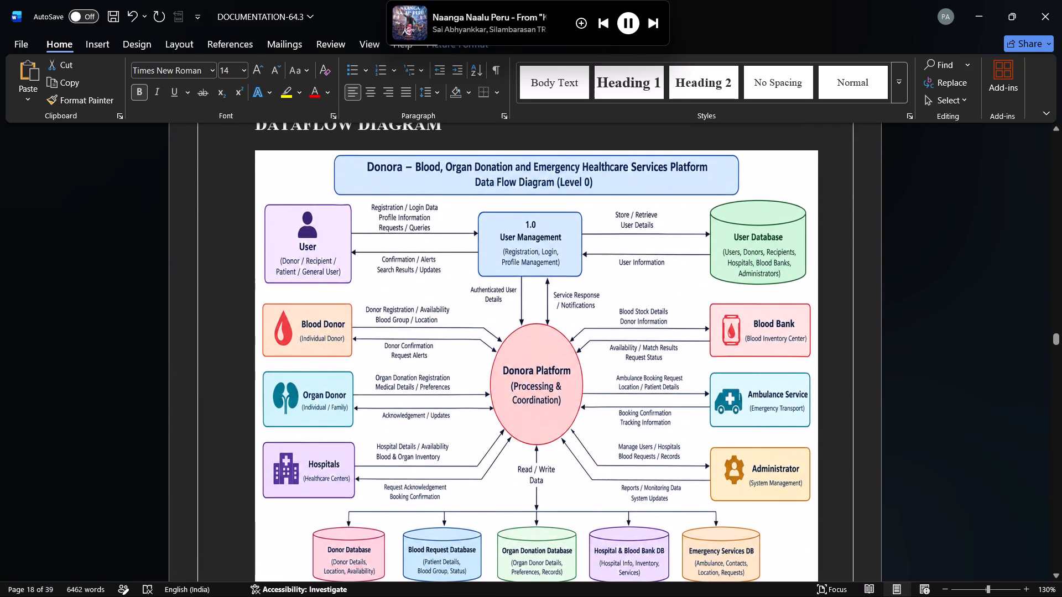
scroll(650, 380, "up", 2)
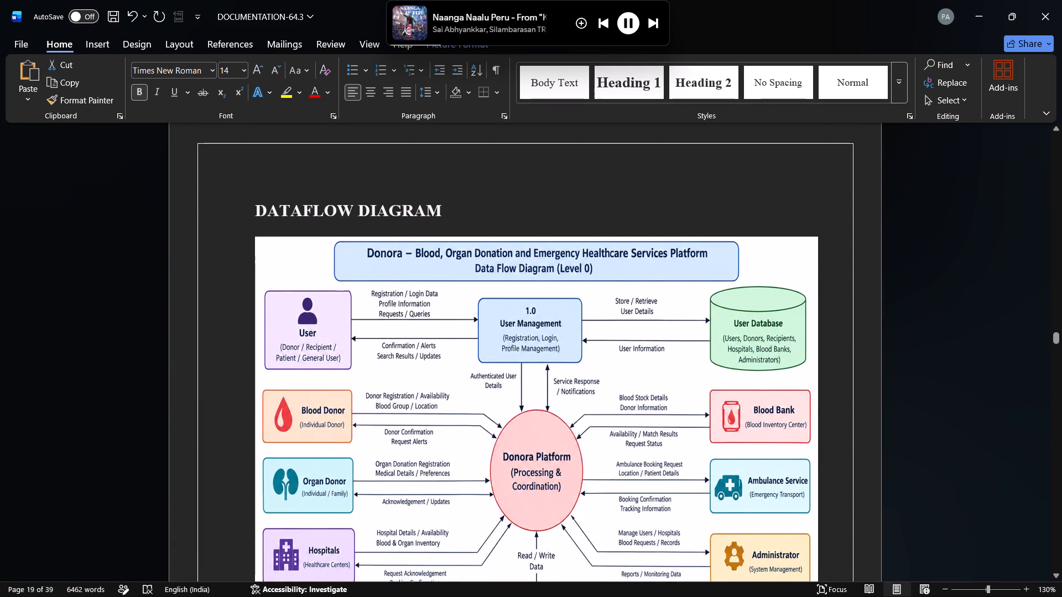
scroll(647, 380, "down", 6)
scroll(645, 369, "up", 15)
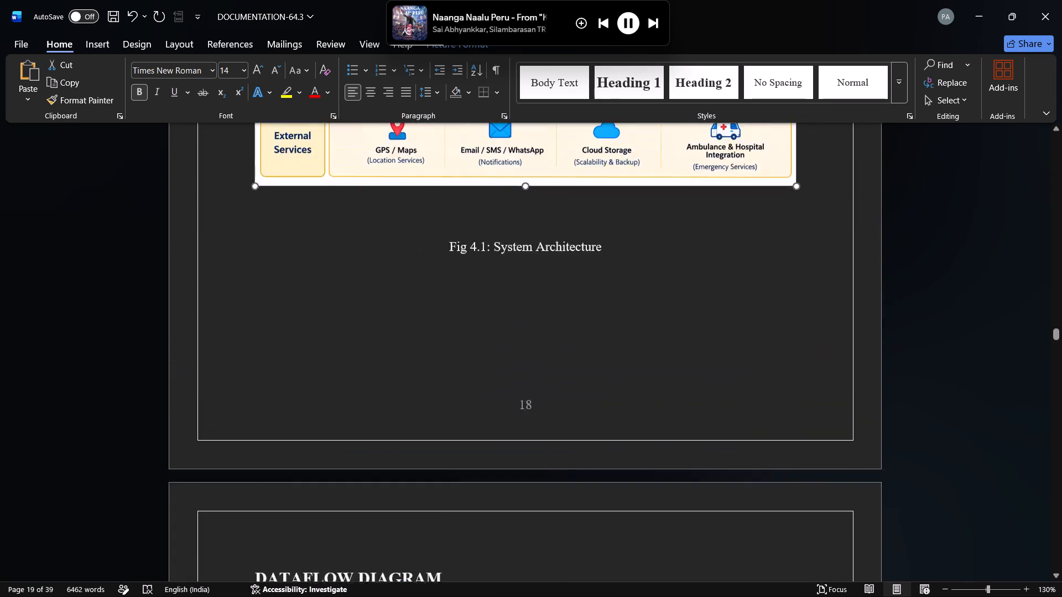
scroll(645, 369, "up", 11)
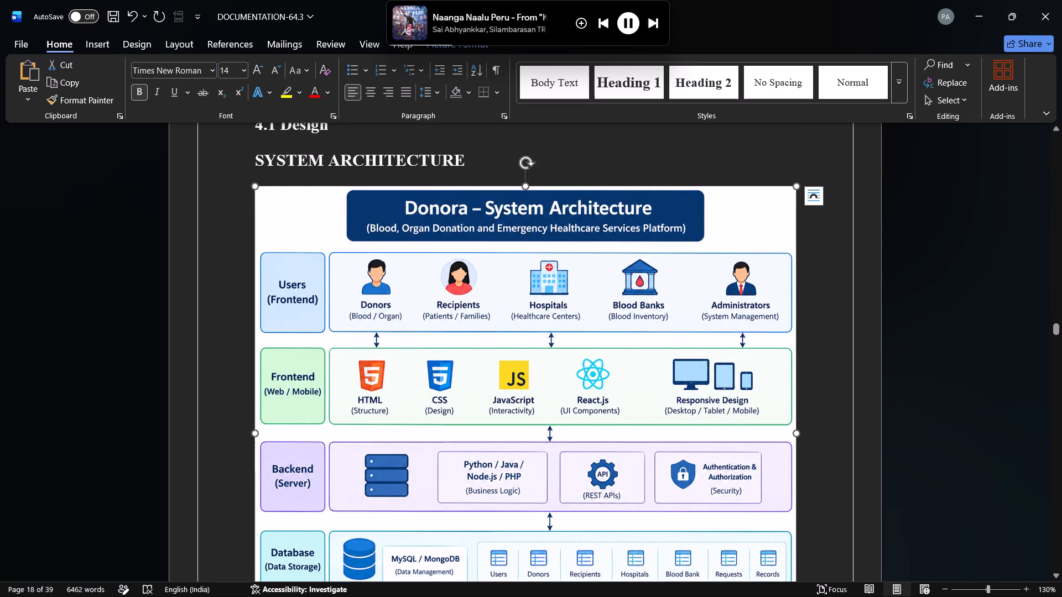
left_click(493, 383)
scroll(493, 383, "down", 5)
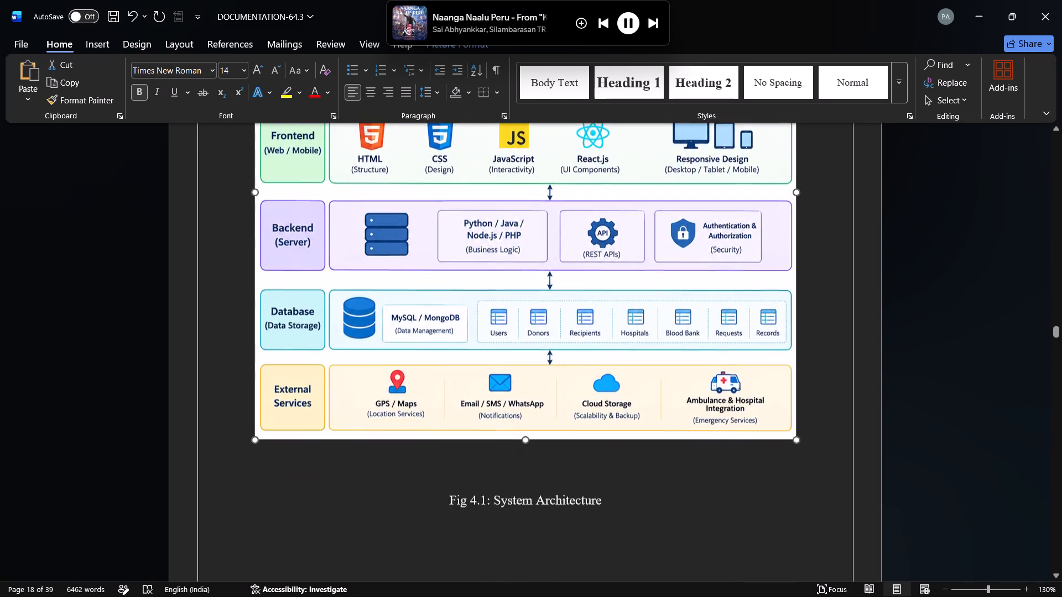
scroll(493, 376, "down", 13)
scroll(493, 376, "up", 5)
scroll(493, 376, "down", 10)
scroll(493, 376, "up", 4)
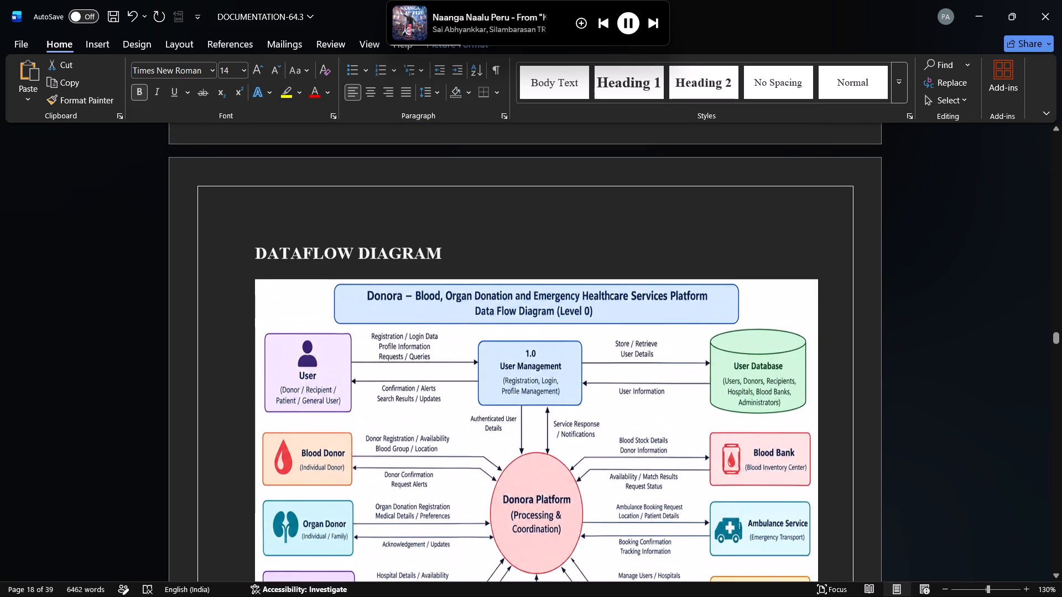
scroll(493, 376, "up", 10)
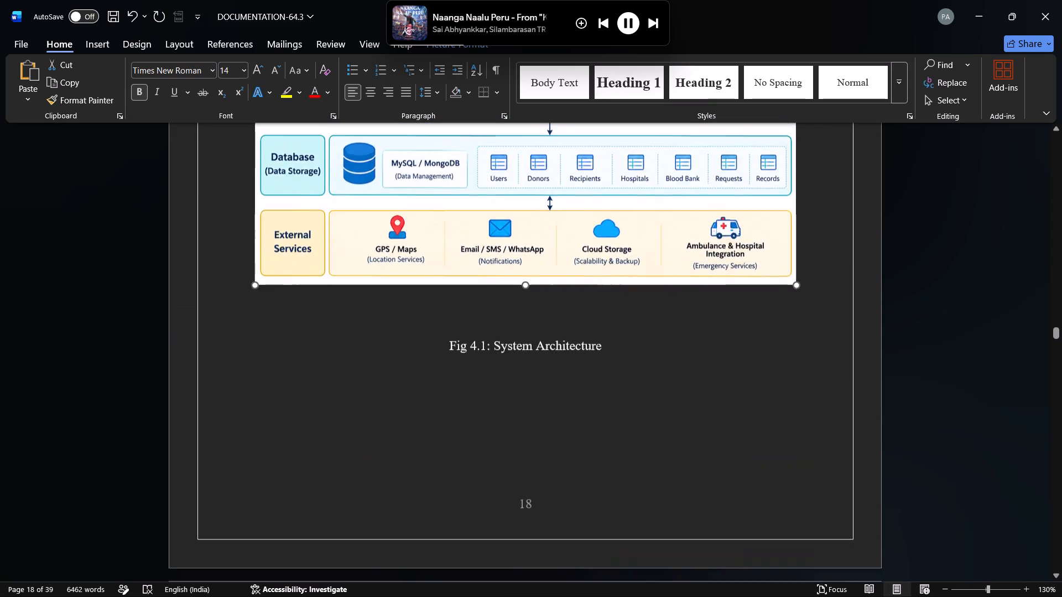
scroll(493, 376, "up", 16)
scroll(493, 376, "down", 7)
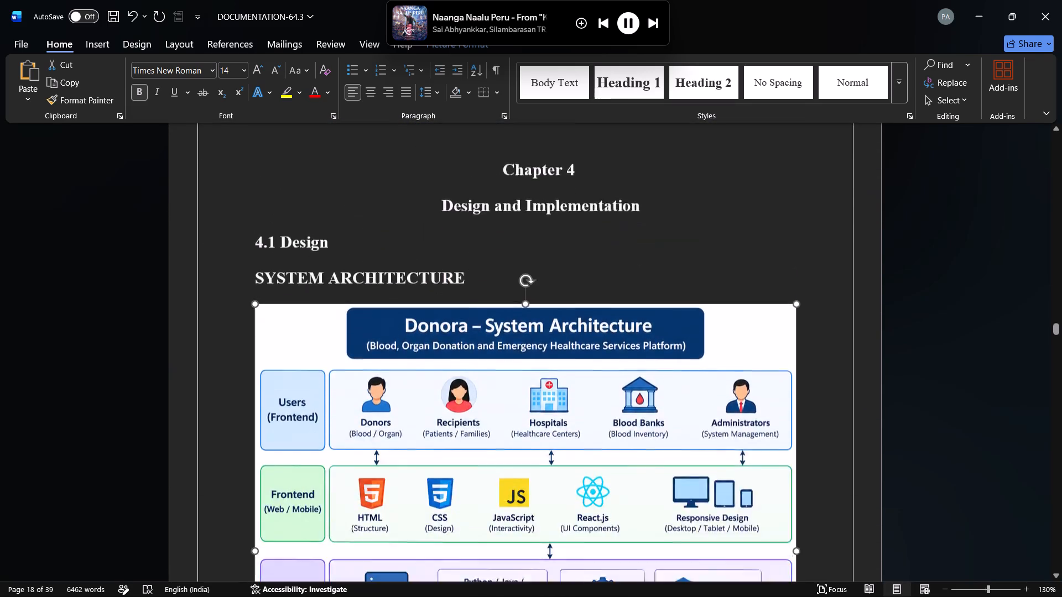
scroll(493, 376, "down", 17)
scroll(493, 376, "up", 15)
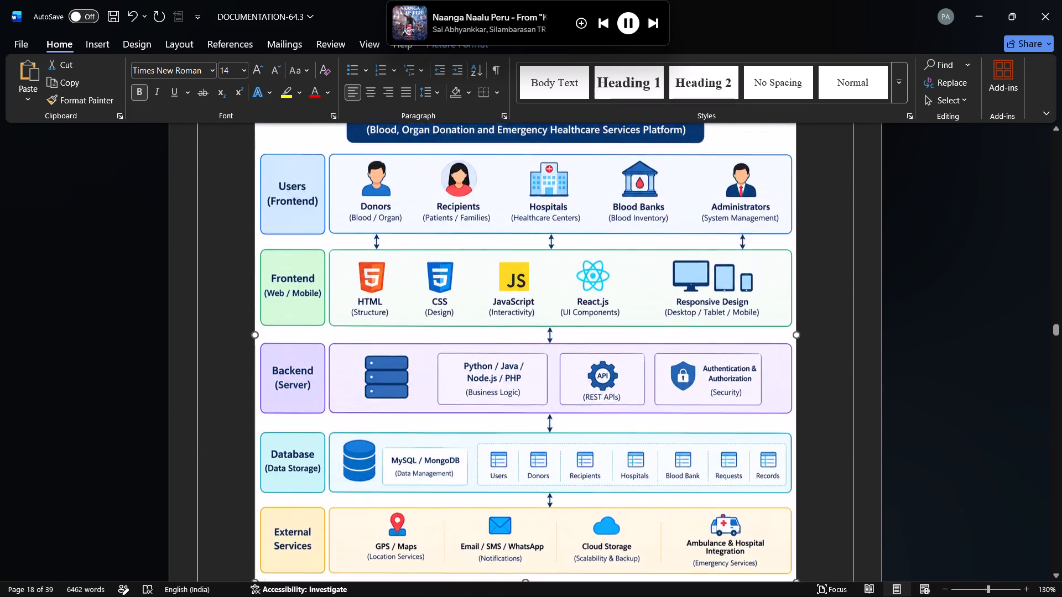
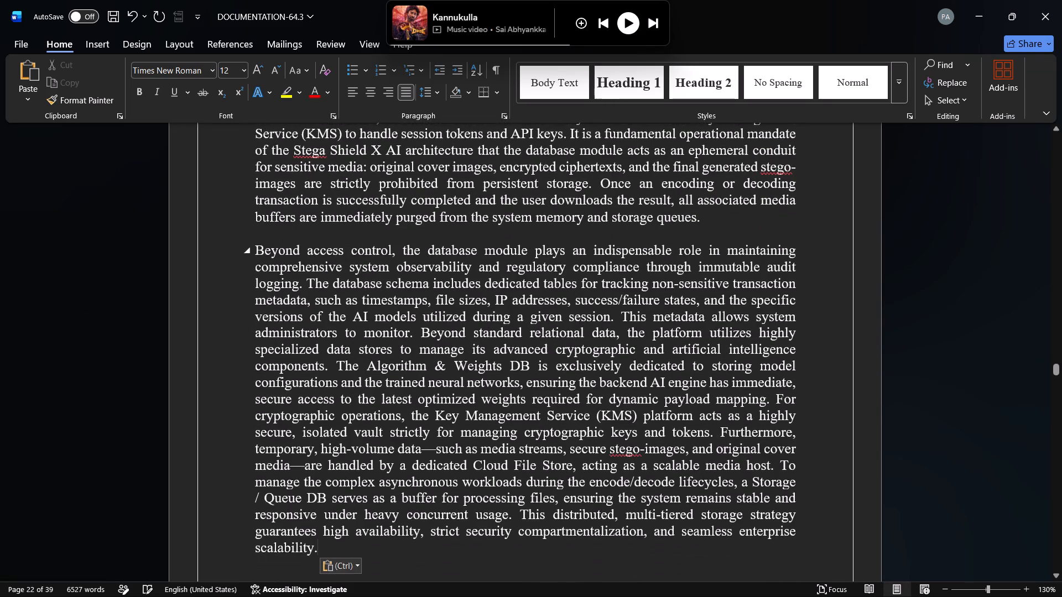
Delete the extra blank lines above the Chapter 5 Code heading that follows the Database Module text.
scroll(453, 417, "down", 2)
scroll(453, 417, "up", 13)
scroll(457, 379, "down", 5)
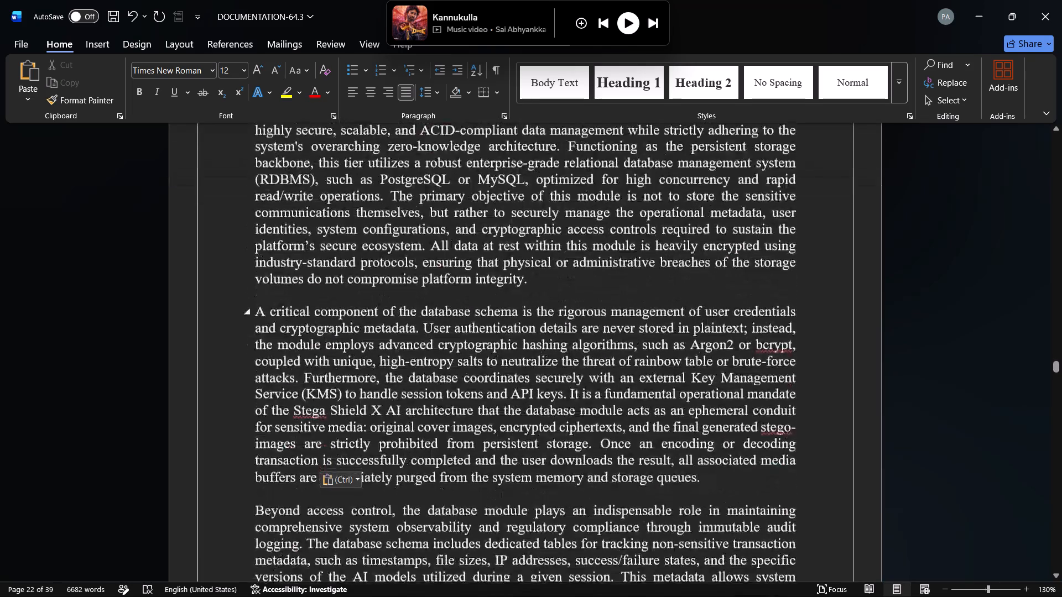
scroll(457, 377, "down", 20)
scroll(457, 377, "down", 4)
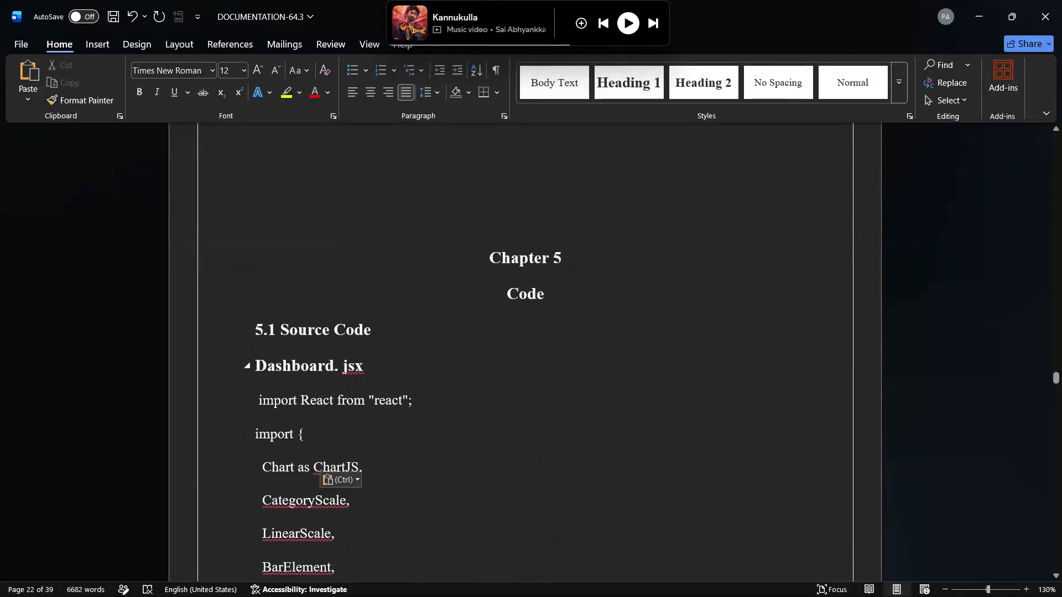
left_click(491, 228)
key("BackSpace")
key("BackSpace")
key("BackSpace")
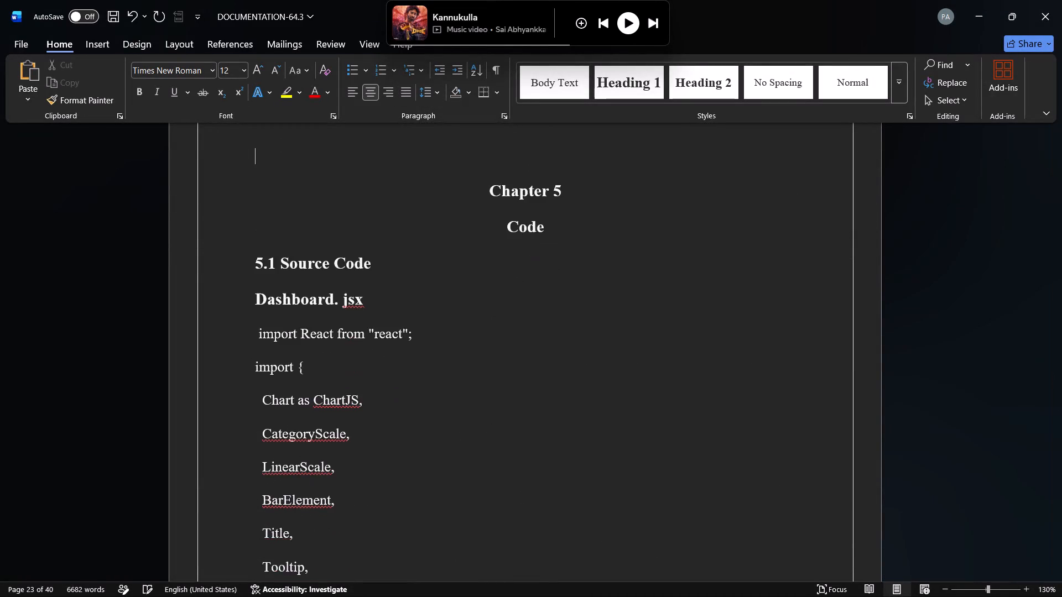
In the Word document, remove the surplus blank lines above the Chapter 5 heading and insert a single line break there.
scroll(491, 228, "up", 4)
key("BackSpace")
key("BackSpace")
key("BackSpace")
key("BackSpace")
key("BackSpace")
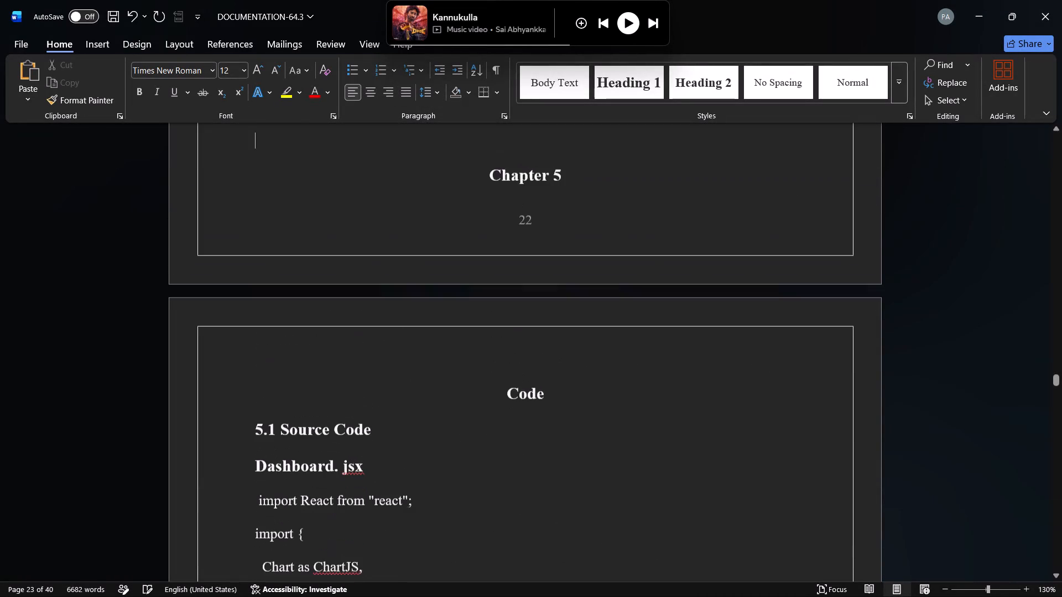
key("Return")
Look through the Dashboard.jsx source code in section 5.1 of Chapter 5.
scroll(503, 355, "down", 15)
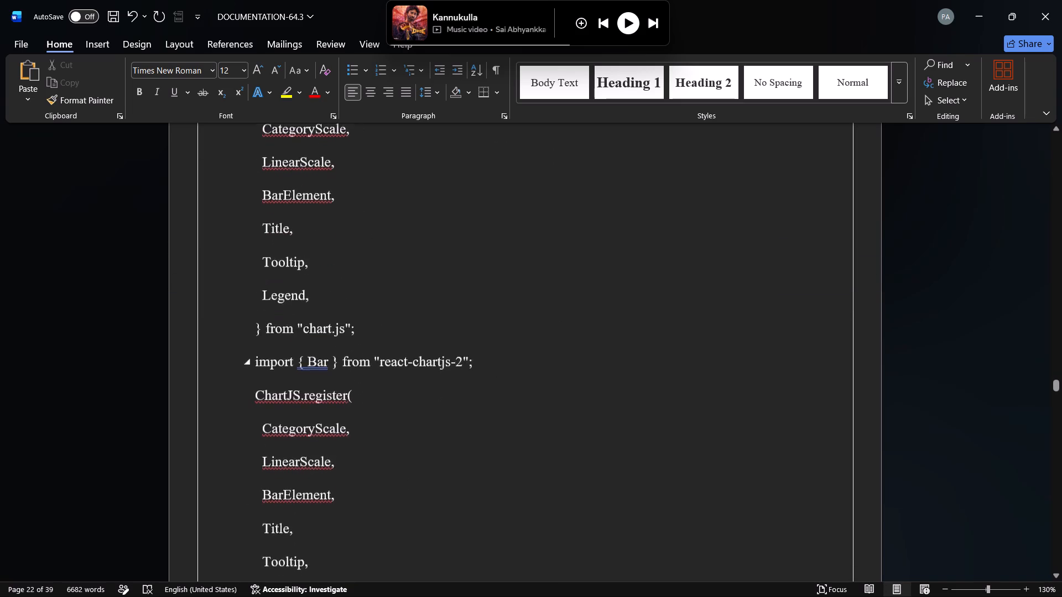
scroll(502, 373, "down", 20)
scroll(502, 373, "down", 19)
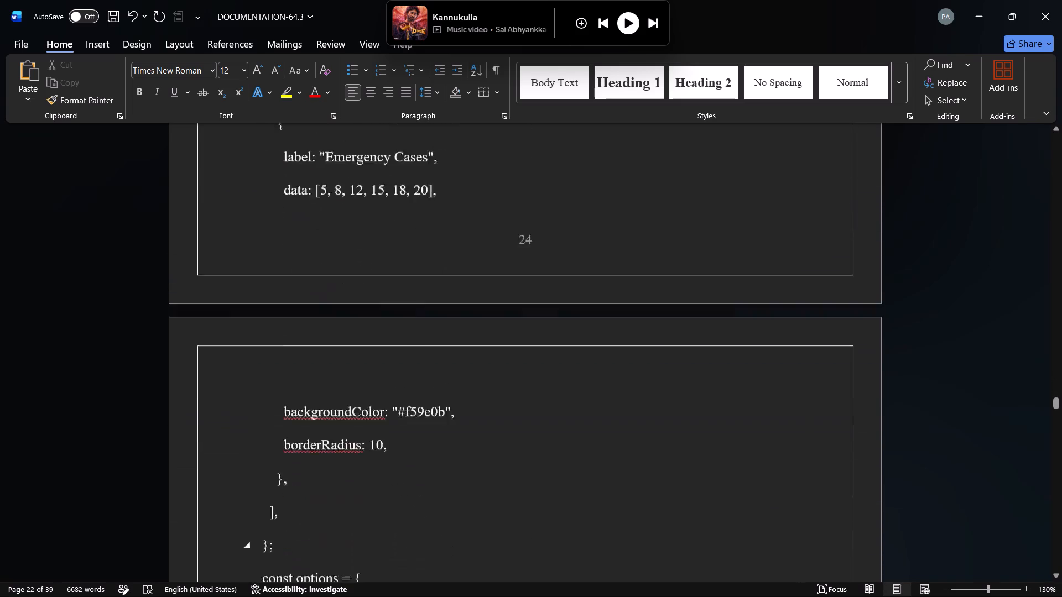
scroll(500, 376, "down", 9)
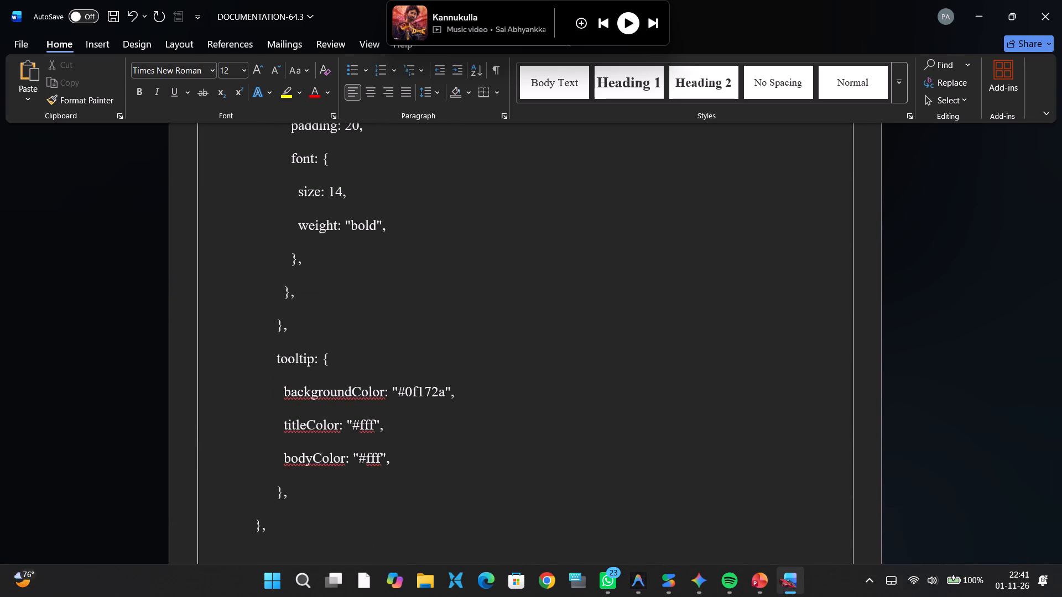
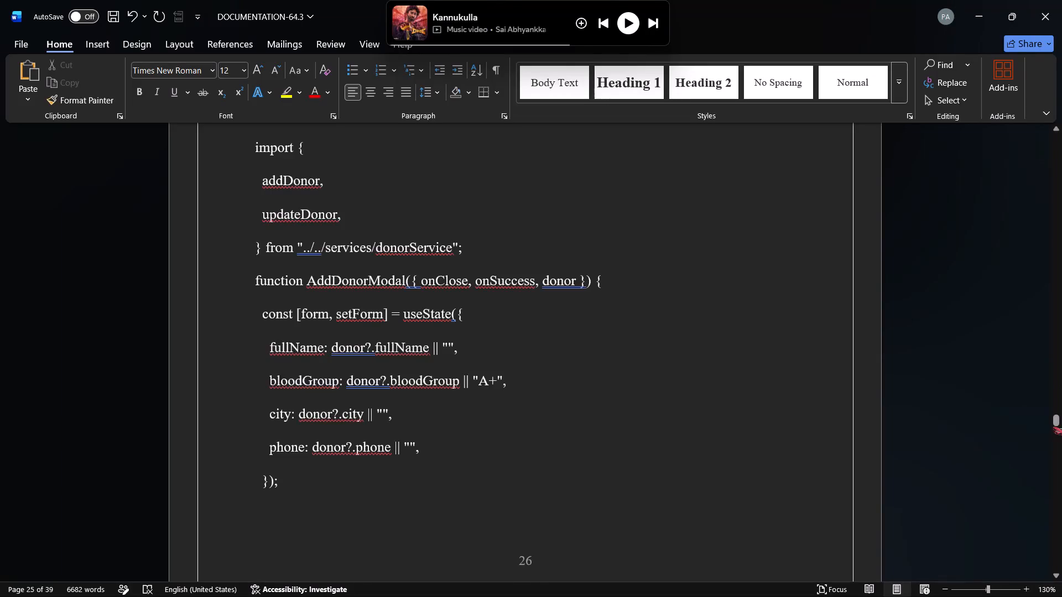
Review the application screenshots and their captions in section 5.2, from the Login Page through to the Donar Page.
left_click_drag(1056, 423, 1048, 478)
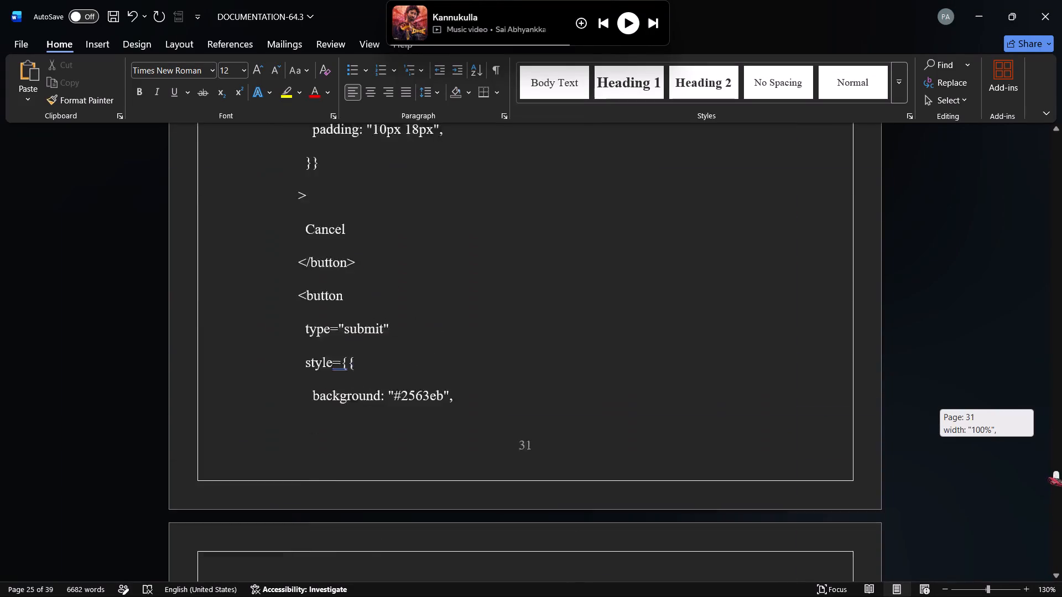
left_click_drag(1048, 478, 1043, 500)
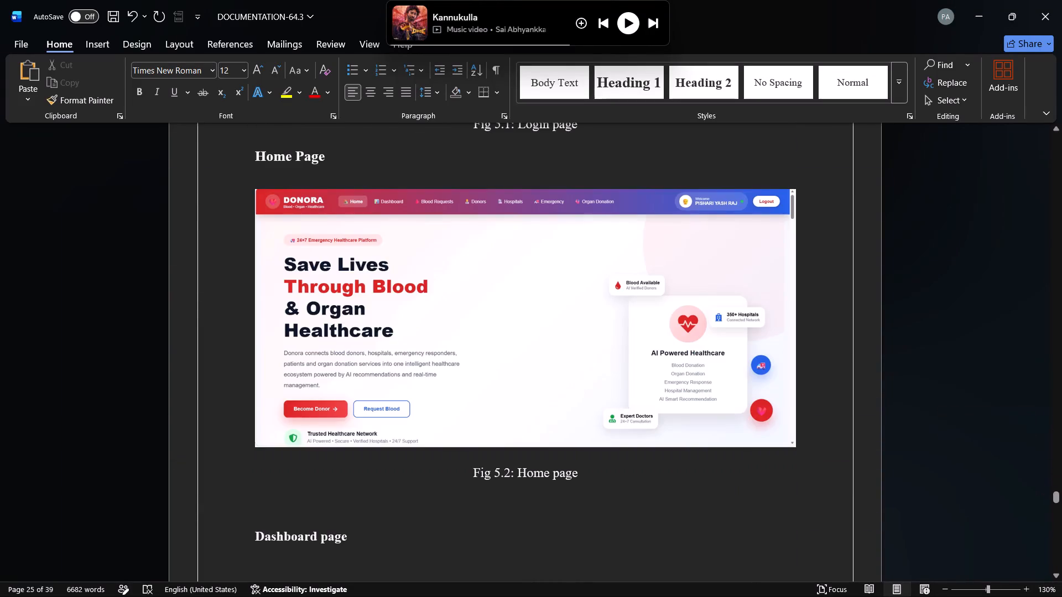
scroll(716, 390, "up", 12)
scroll(714, 385, "down", 3)
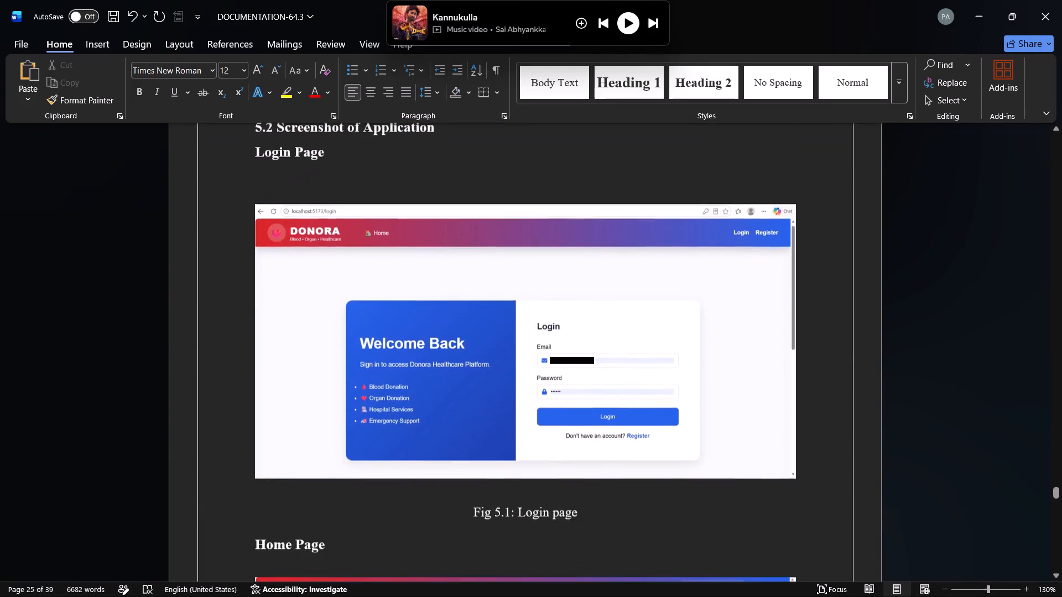
scroll(714, 385, "down", 1)
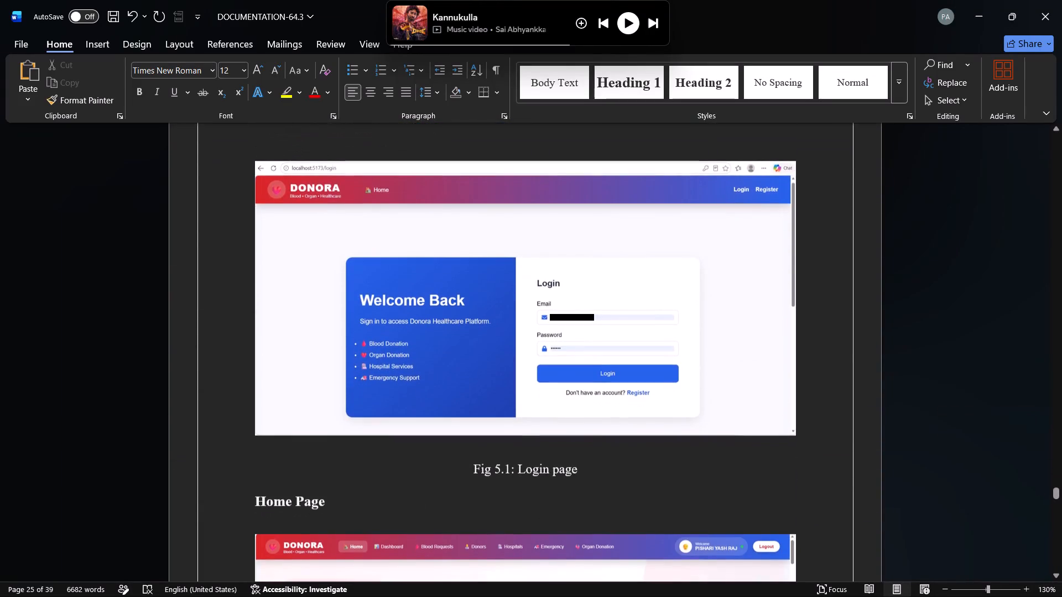
scroll(714, 385, "up", 2)
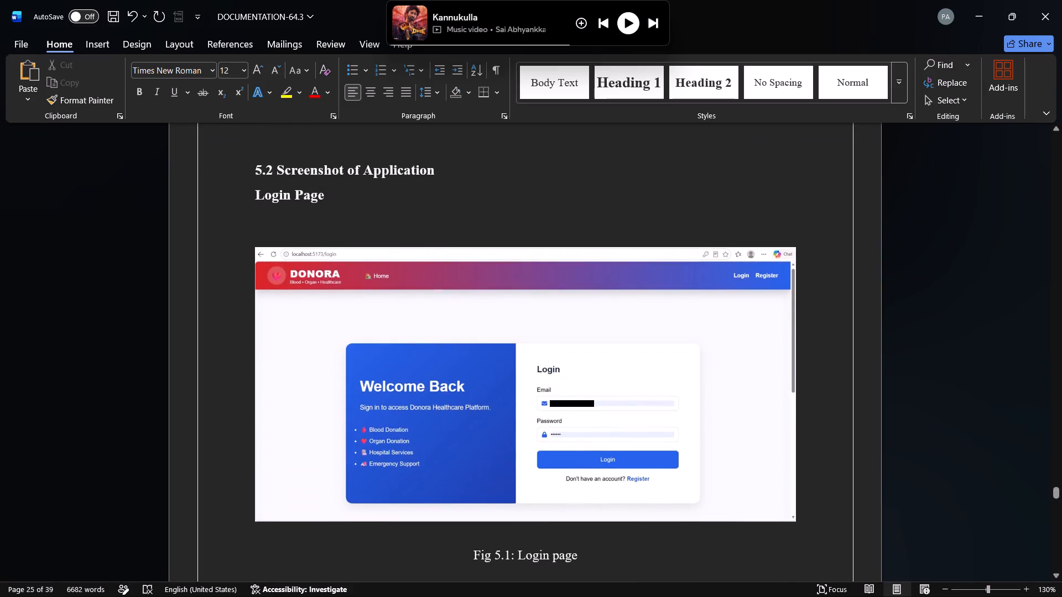
scroll(683, 384, "down", 2)
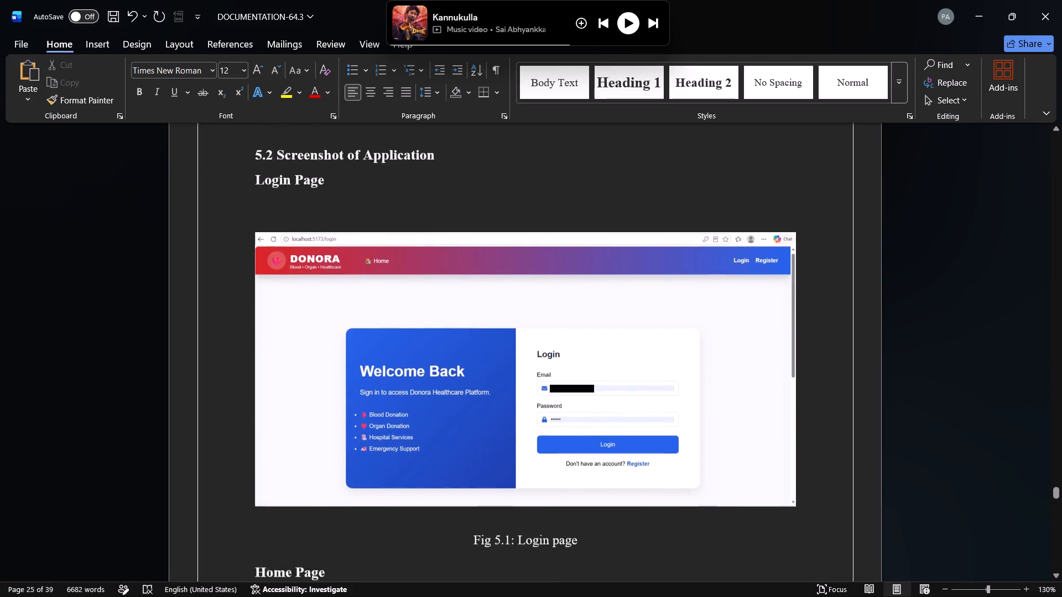
scroll(683, 384, "down", 20)
scroll(683, 384, "down", 20)
scroll(683, 384, "down", 8)
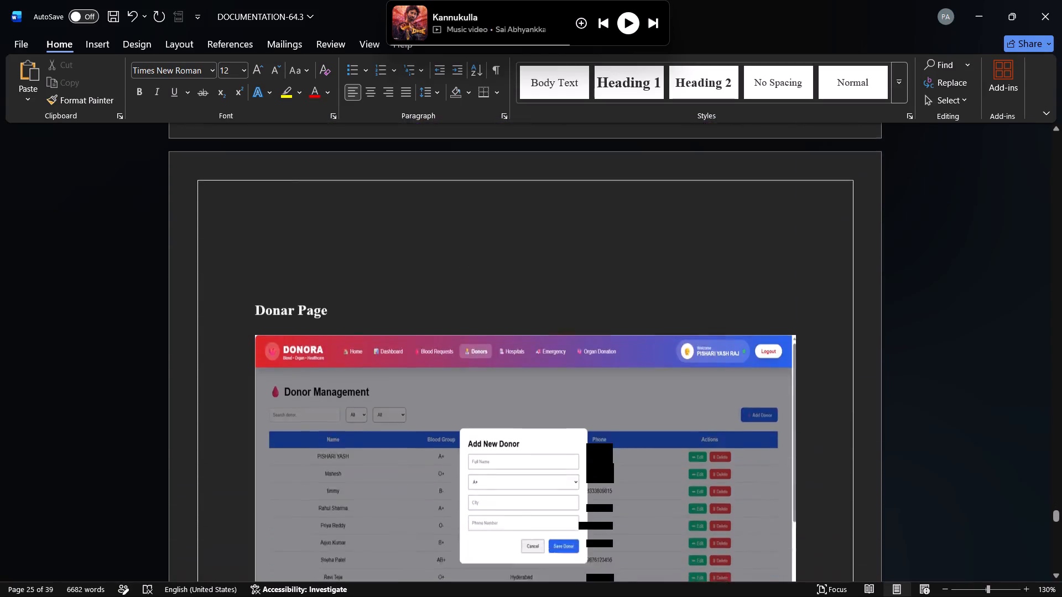
Read through Chapter 6, Results & Conclusion, including the future enhancement text, to the end of the document.
scroll(692, 350, "down", 20)
scroll(692, 350, "down", 10)
scroll(692, 351, "up", 9)
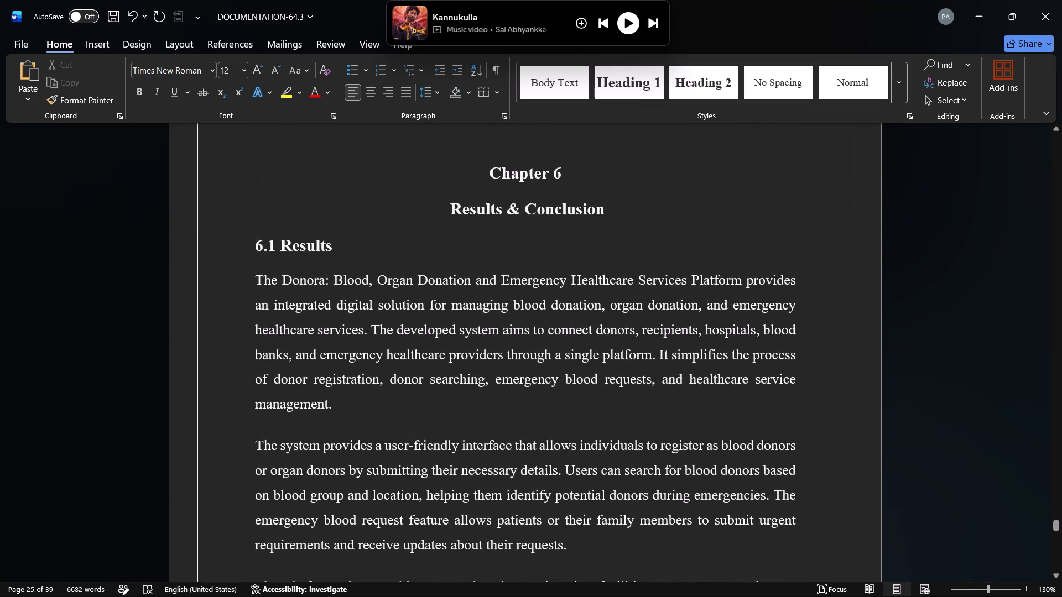
scroll(695, 342, "down", 20)
scroll(695, 342, "down", 14)
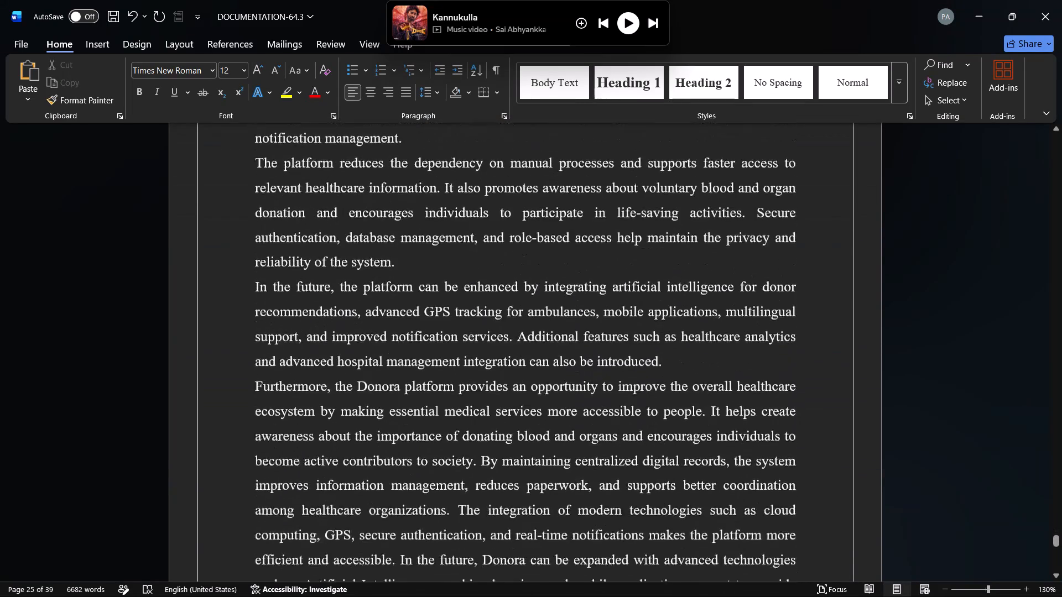
scroll(659, 348, "down", 16)
scroll(660, 348, "up", 3)
scroll(660, 348, "down", 9)
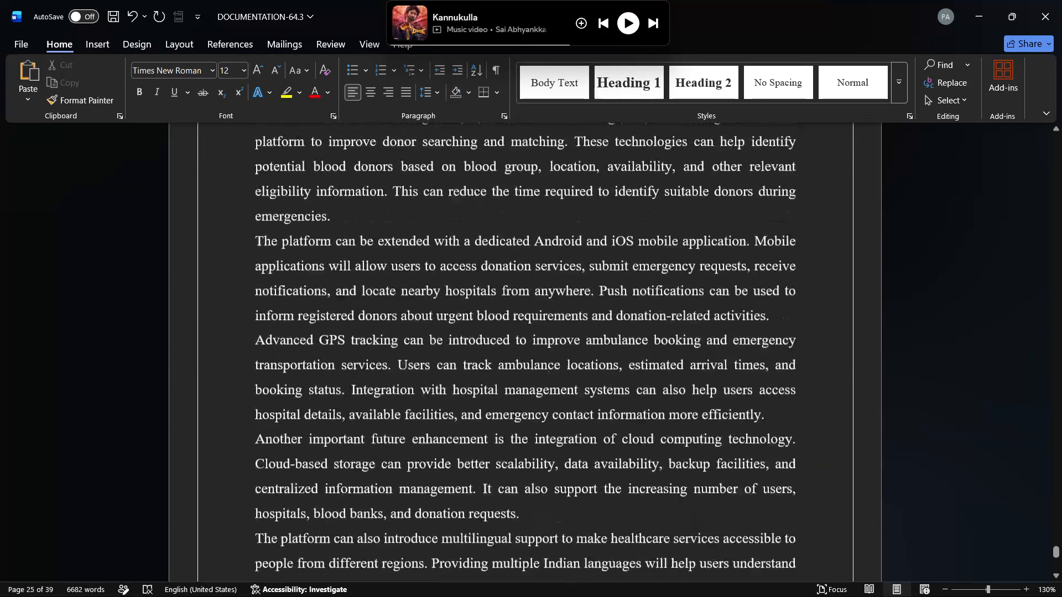
scroll(664, 345, "down", 15)
scroll(664, 345, "down", 14)
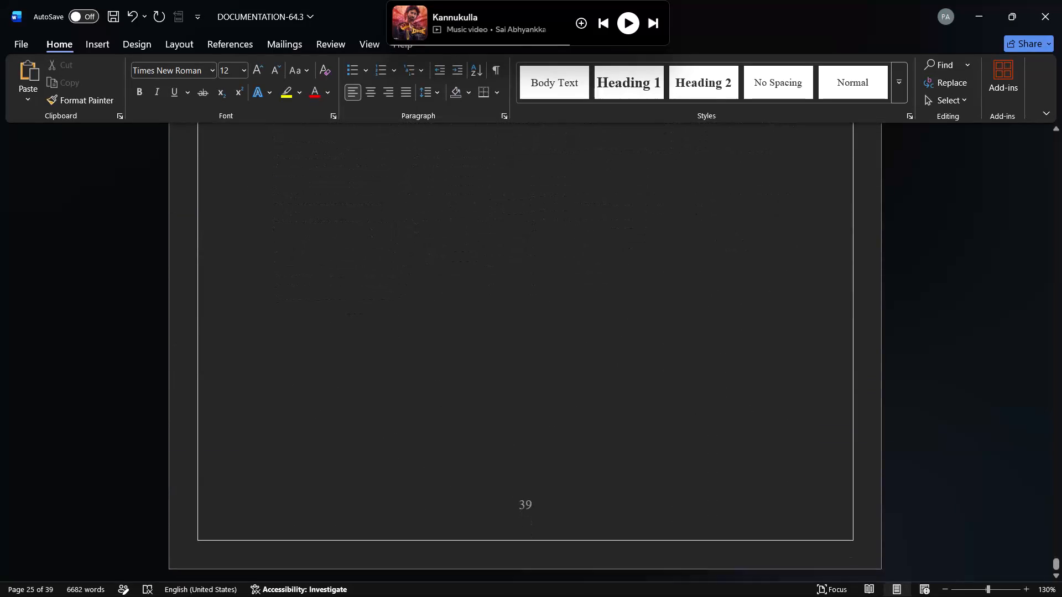
scroll(665, 345, "down", 8)
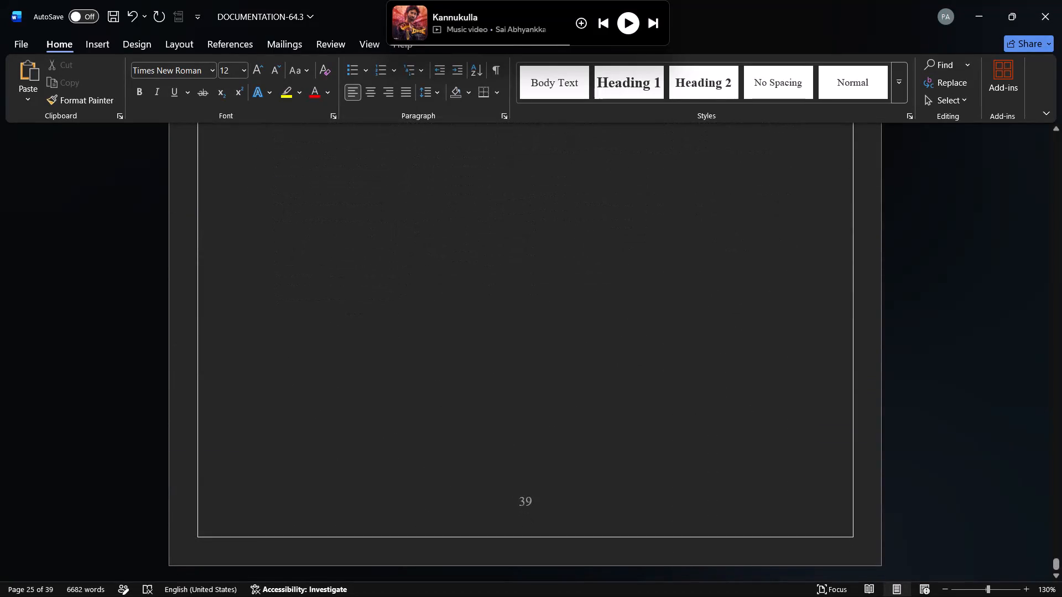
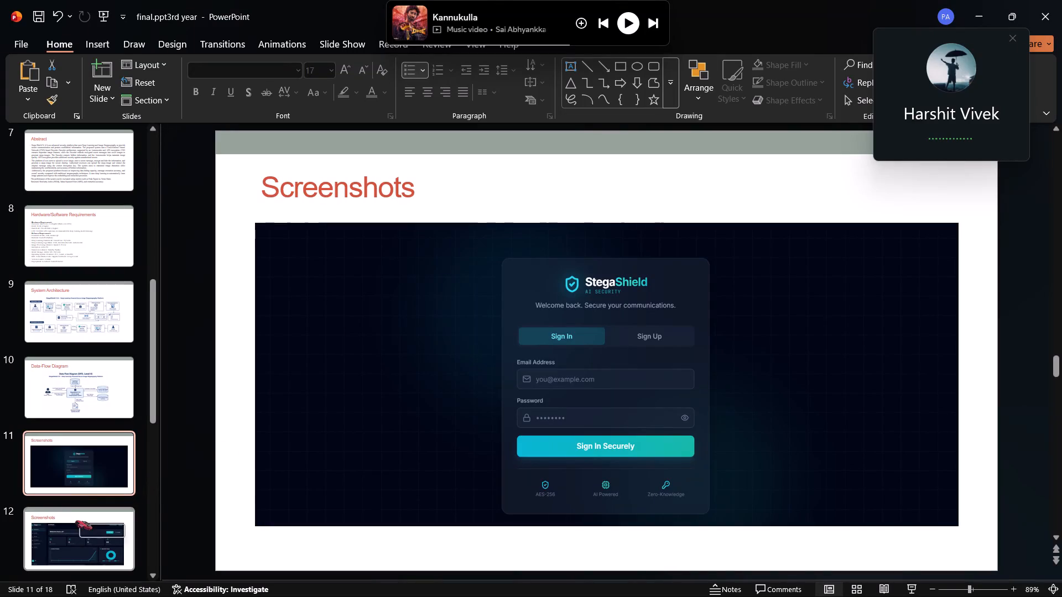
Look through the Screenshots slides and the Modules slide, slides 11 to 16, of the final.ppt3rd year presentation.
left_click(300, 386)
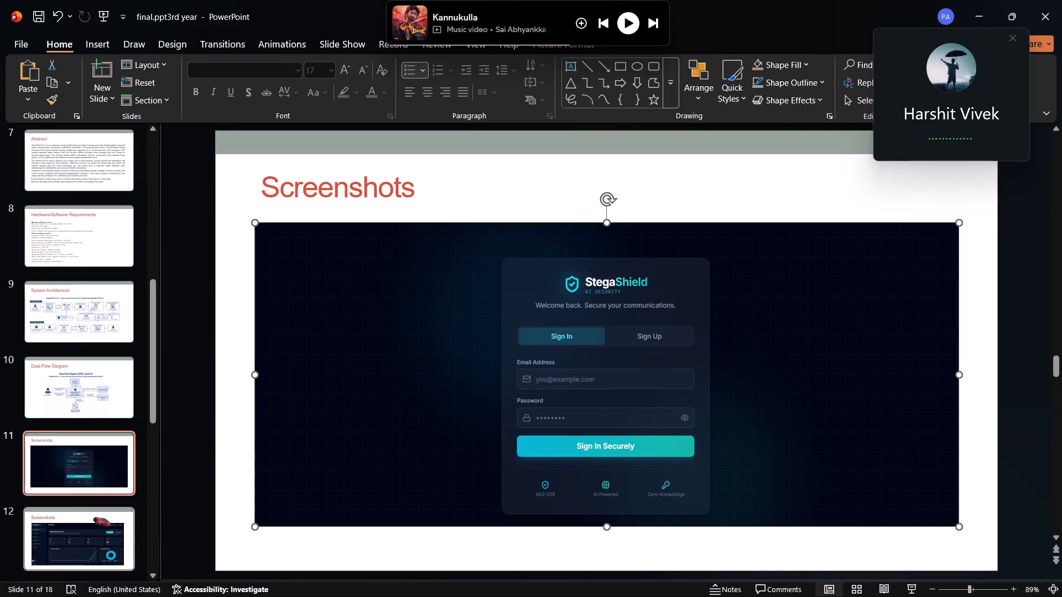
left_click(94, 517)
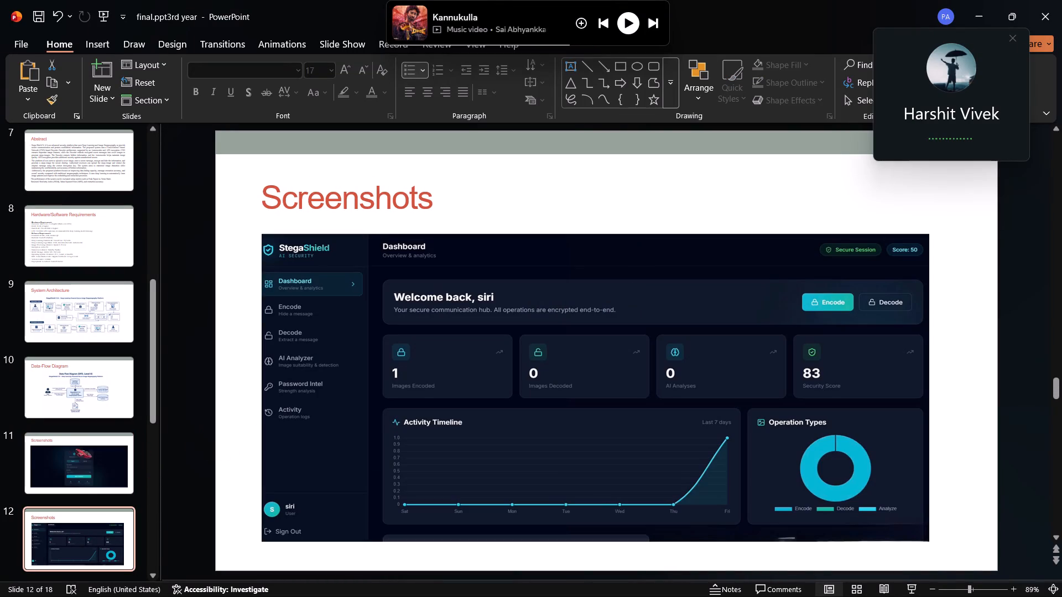
left_click(27, 453)
left_click(99, 525)
scroll(99, 525, "down", 2)
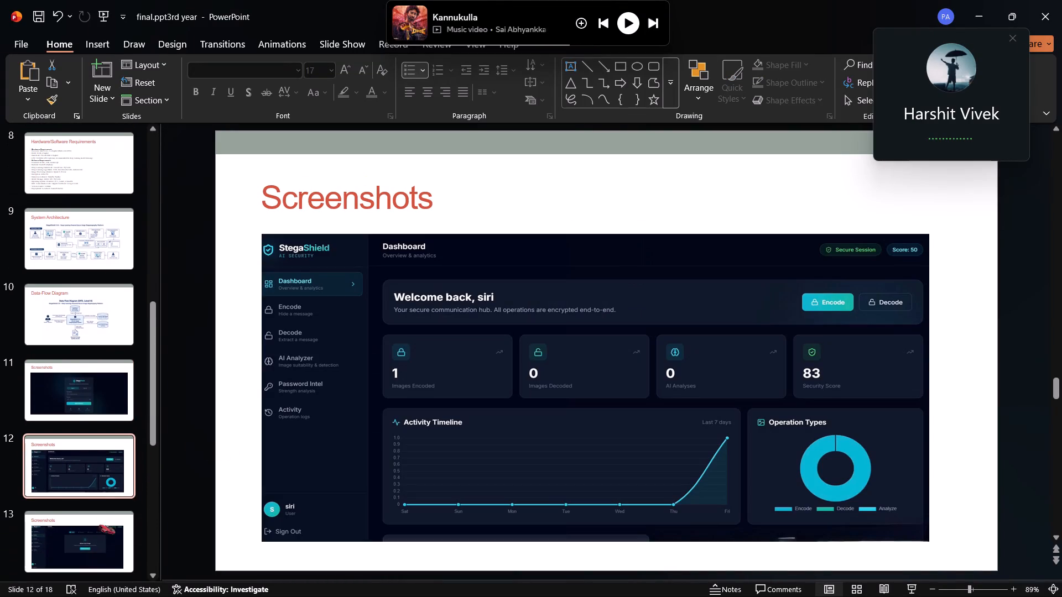
left_click(90, 532)
scroll(90, 532, "down", 4)
left_click(108, 476)
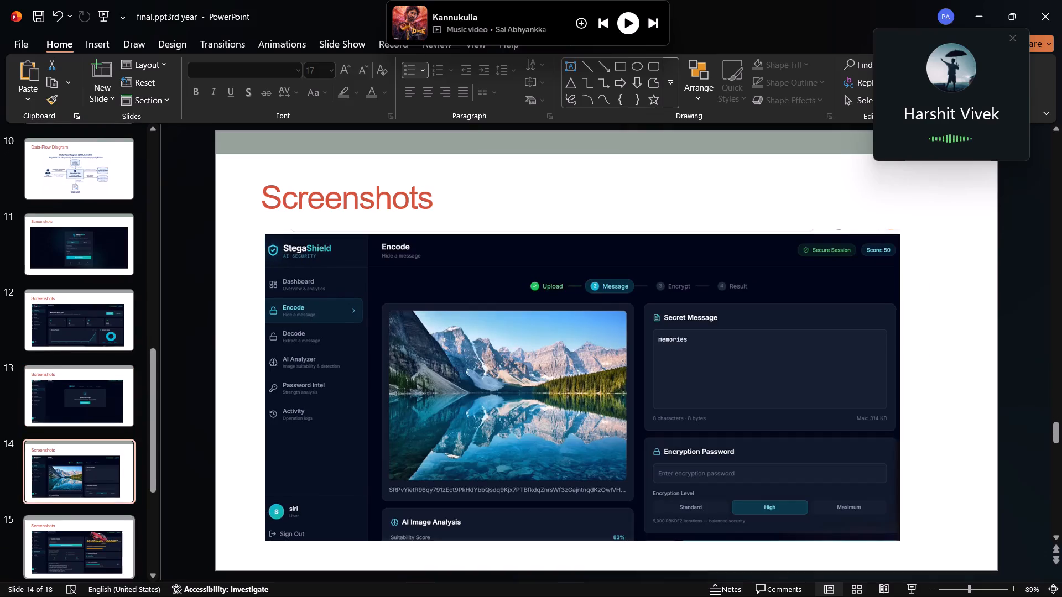
scroll(90, 534, "down", 3)
left_click(72, 451)
left_click(117, 352)
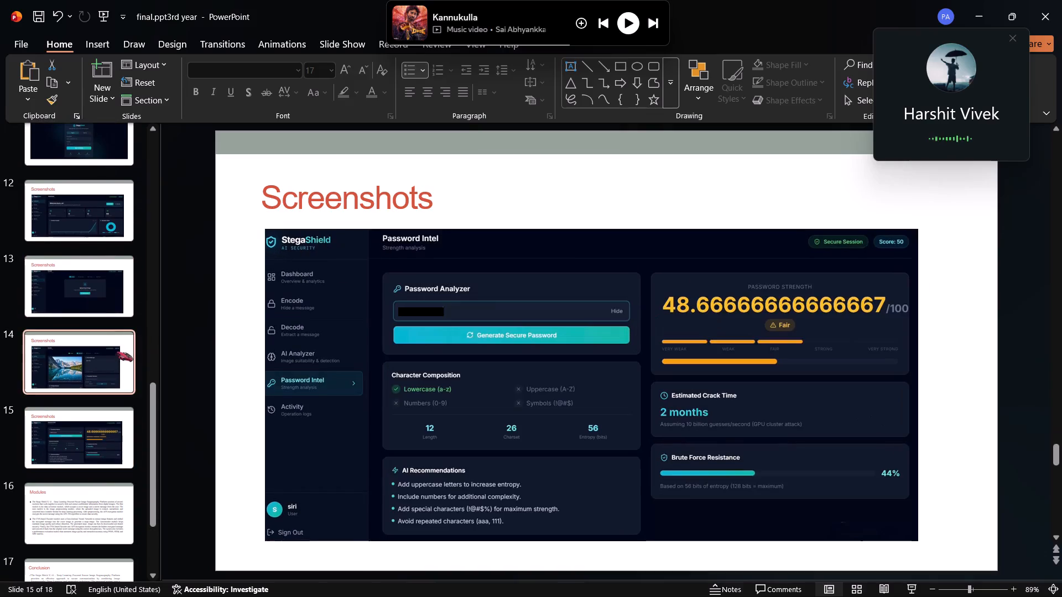
left_click(106, 263)
left_click(103, 206)
scroll(103, 206, "up", 3)
left_click(72, 237)
scroll(58, 538, "down", 5)
left_click(101, 441)
scroll(86, 336, "up", 2)
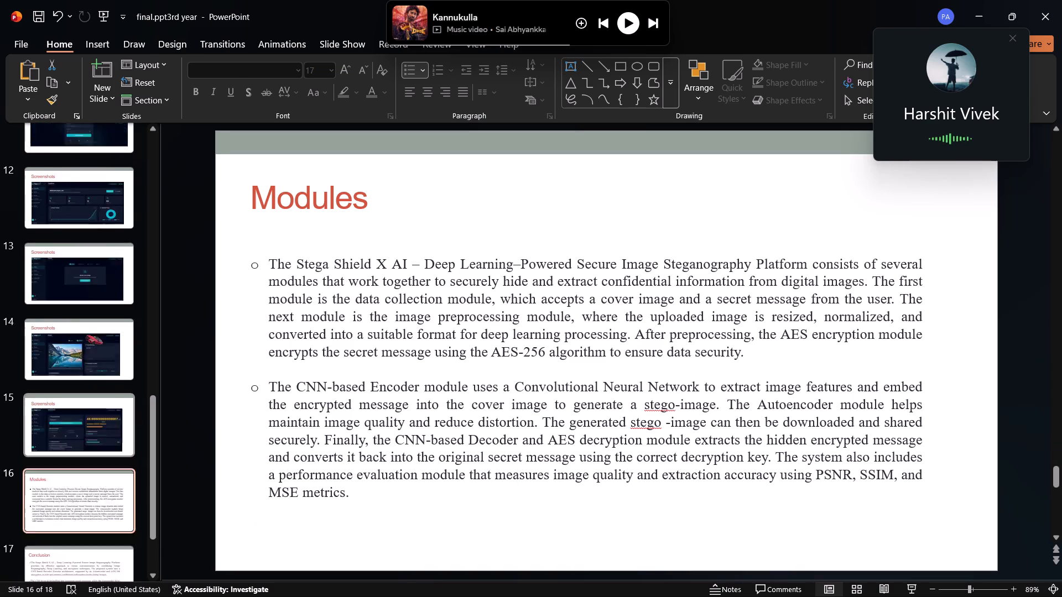
scroll(86, 336, "up", 5)
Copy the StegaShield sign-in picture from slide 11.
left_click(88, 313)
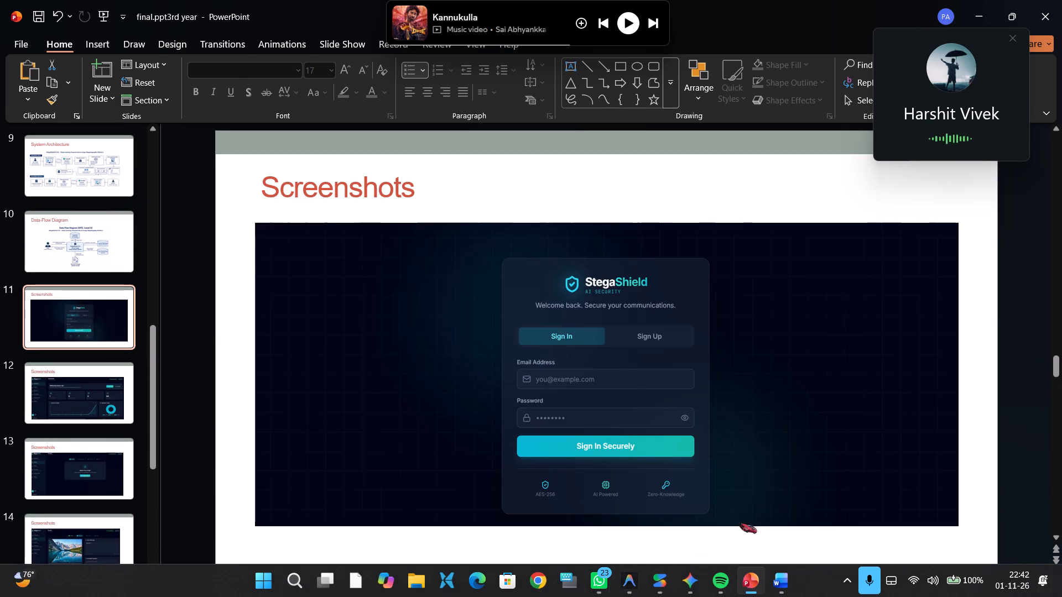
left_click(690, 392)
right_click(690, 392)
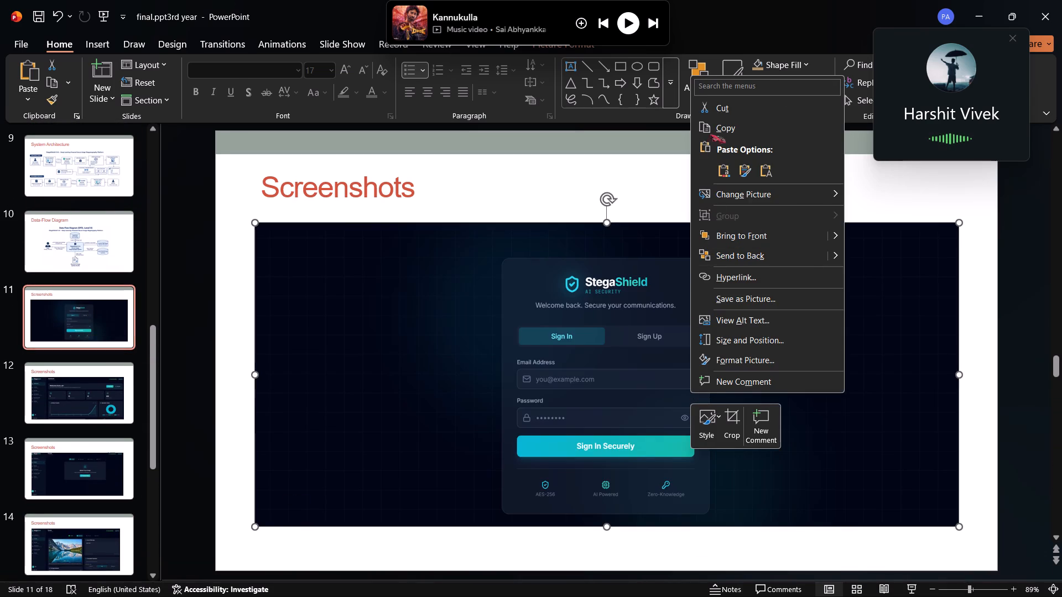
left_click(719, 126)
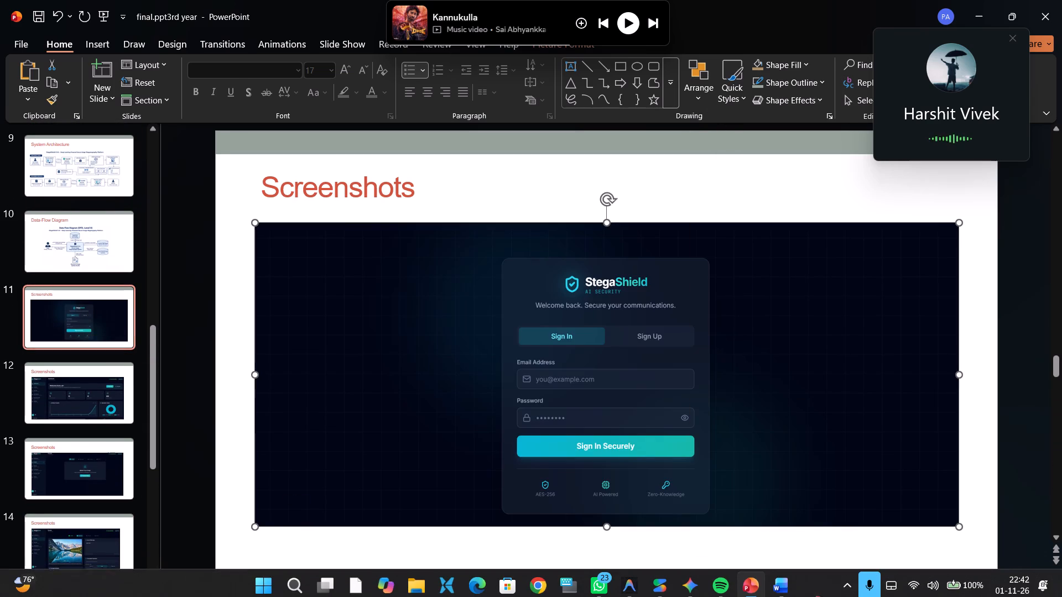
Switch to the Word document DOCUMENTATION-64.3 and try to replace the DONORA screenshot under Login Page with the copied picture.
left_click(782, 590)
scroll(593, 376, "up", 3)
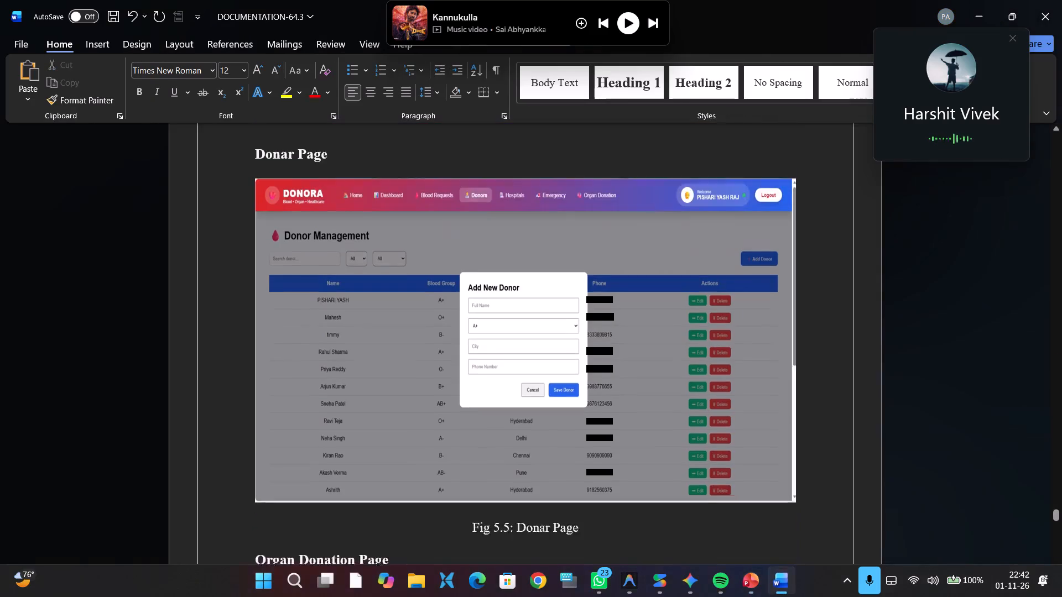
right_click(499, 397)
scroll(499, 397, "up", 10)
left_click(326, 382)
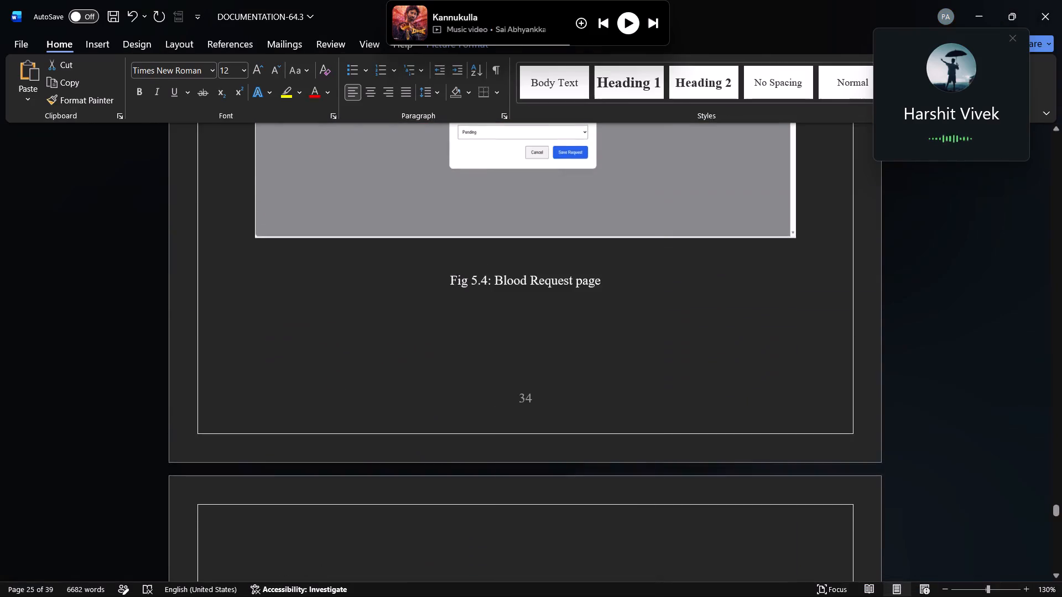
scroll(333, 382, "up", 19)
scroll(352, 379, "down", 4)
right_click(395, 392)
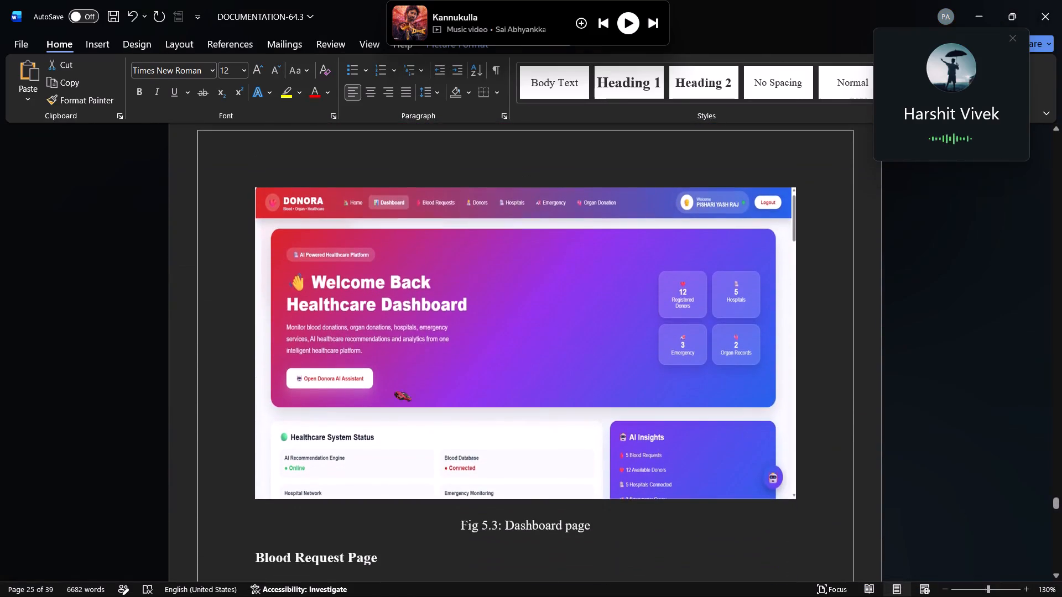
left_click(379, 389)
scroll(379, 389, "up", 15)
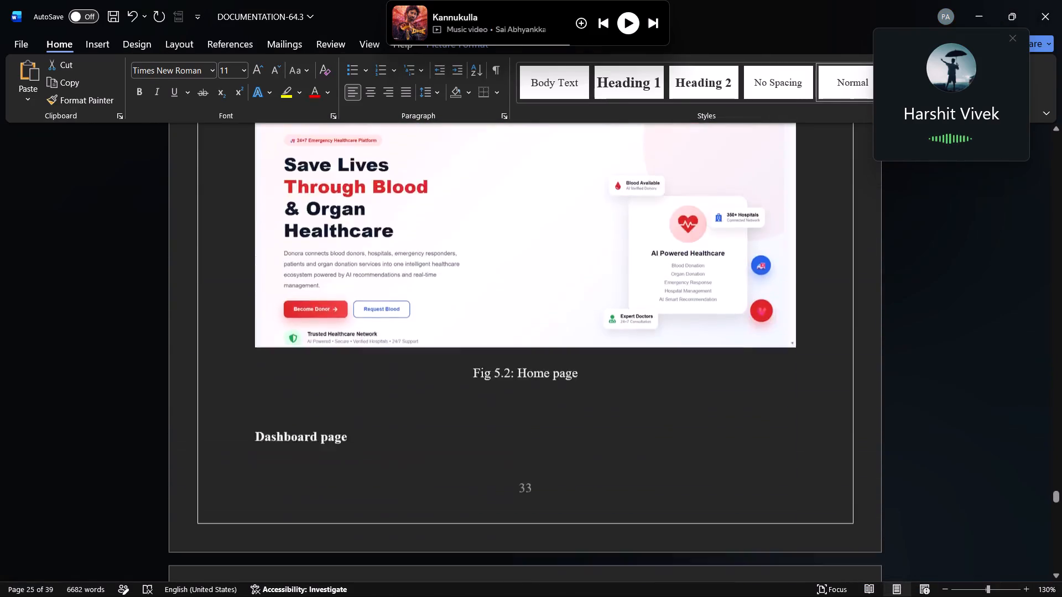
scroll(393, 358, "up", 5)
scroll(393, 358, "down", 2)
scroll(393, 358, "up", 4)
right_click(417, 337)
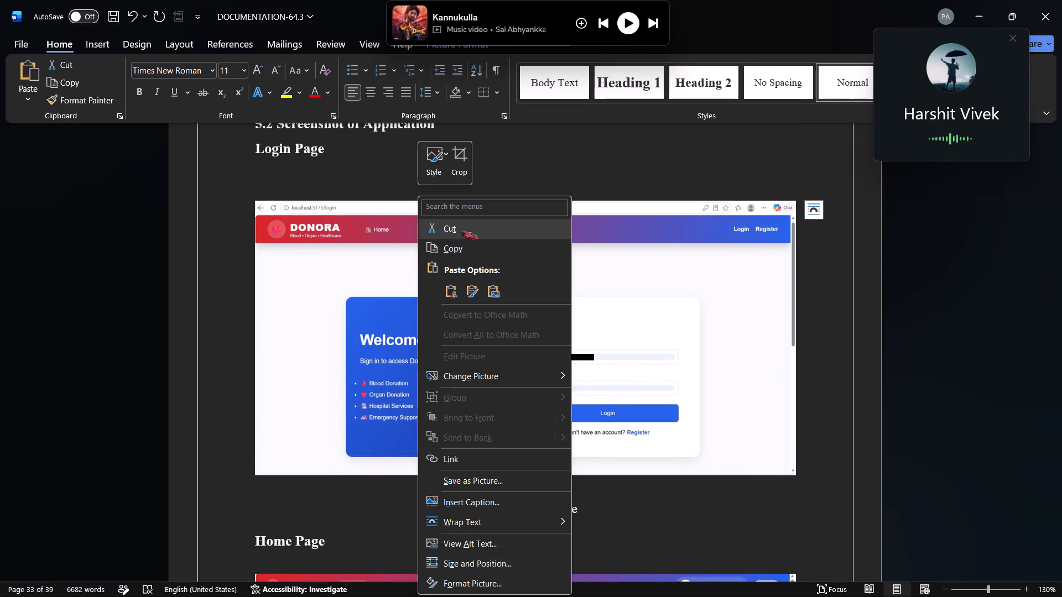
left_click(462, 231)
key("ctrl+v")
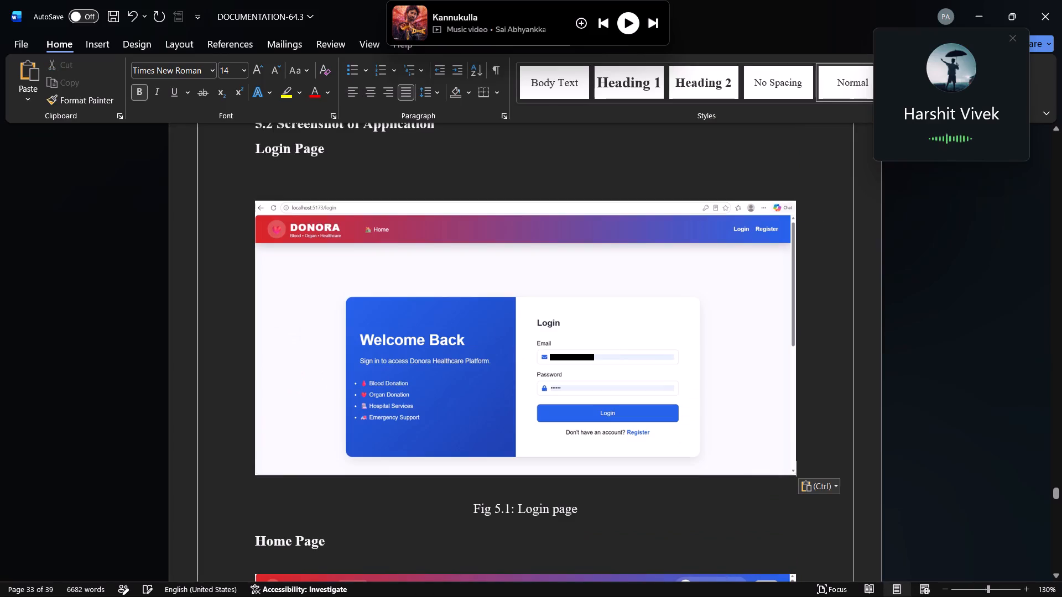
Remove the DONORA login screenshot above the Fig 5.1 caption.
left_click(408, 298)
right_click(408, 298)
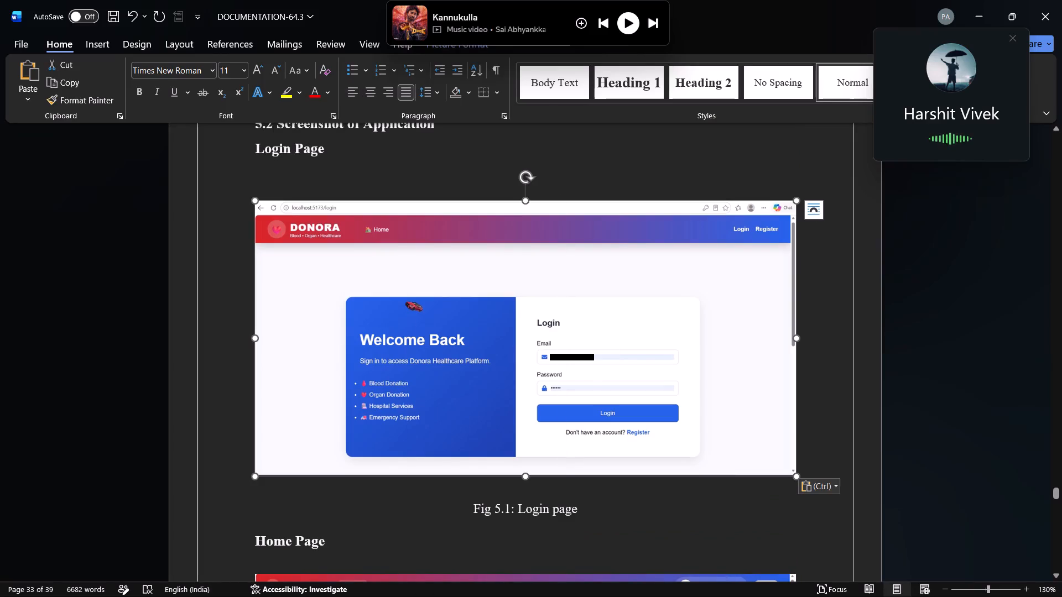
left_click(463, 227)
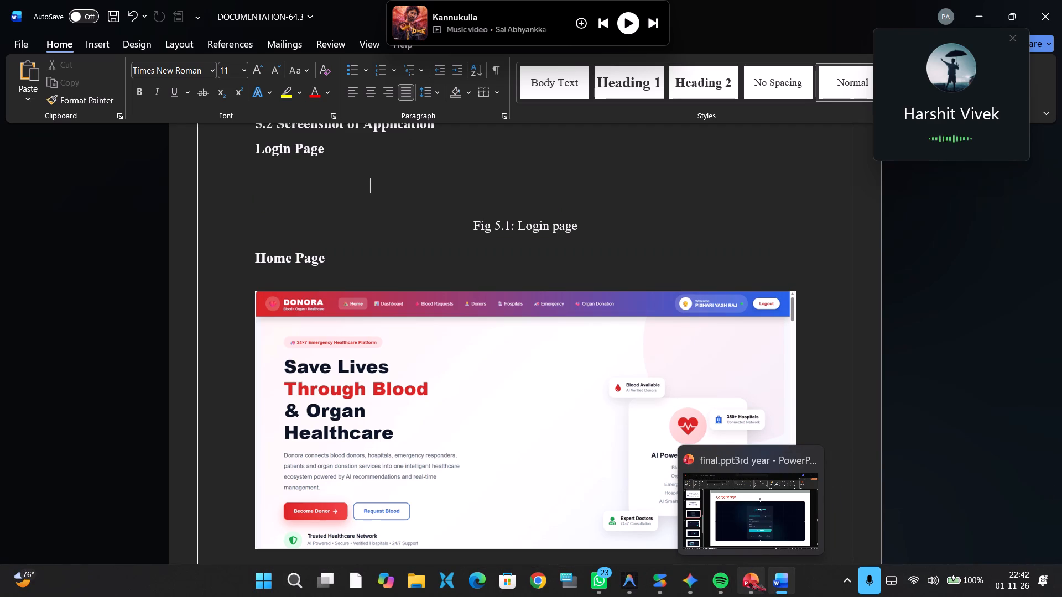
Copy the StegaShield sign-in picture from slide 11 in PowerPoint and paste it under Login Page in the Word document.
left_click(749, 583)
left_click(574, 353)
right_click(574, 353)
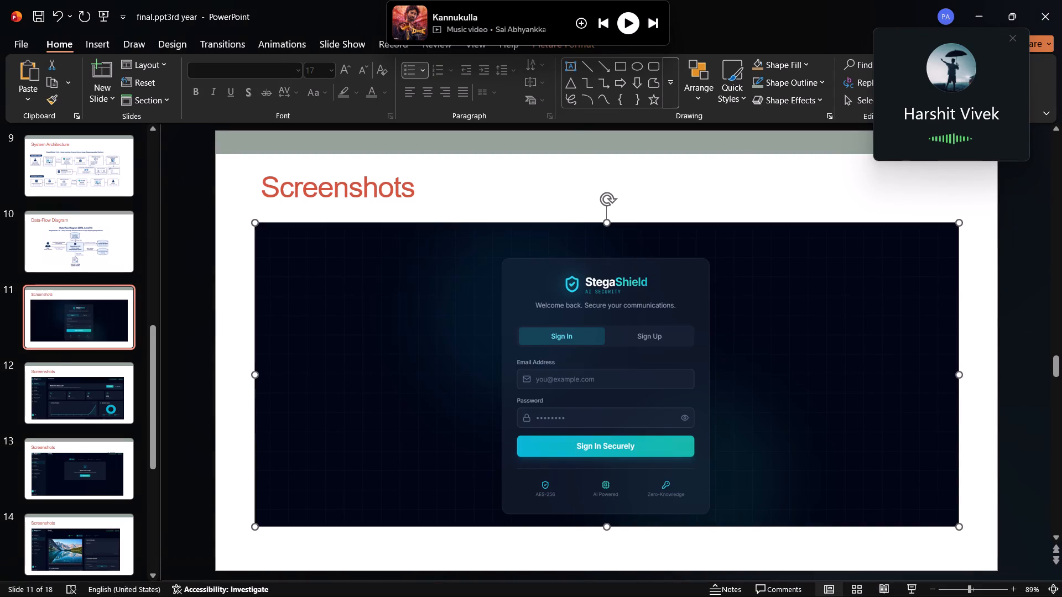
left_click(606, 81)
key("alt+Tab")
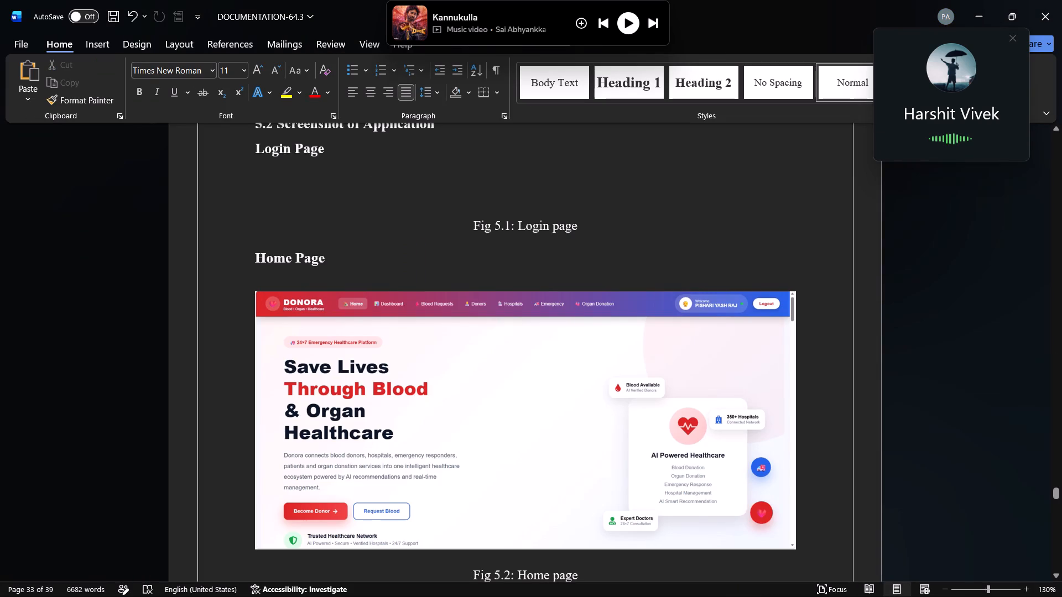
key("ctrl+v")
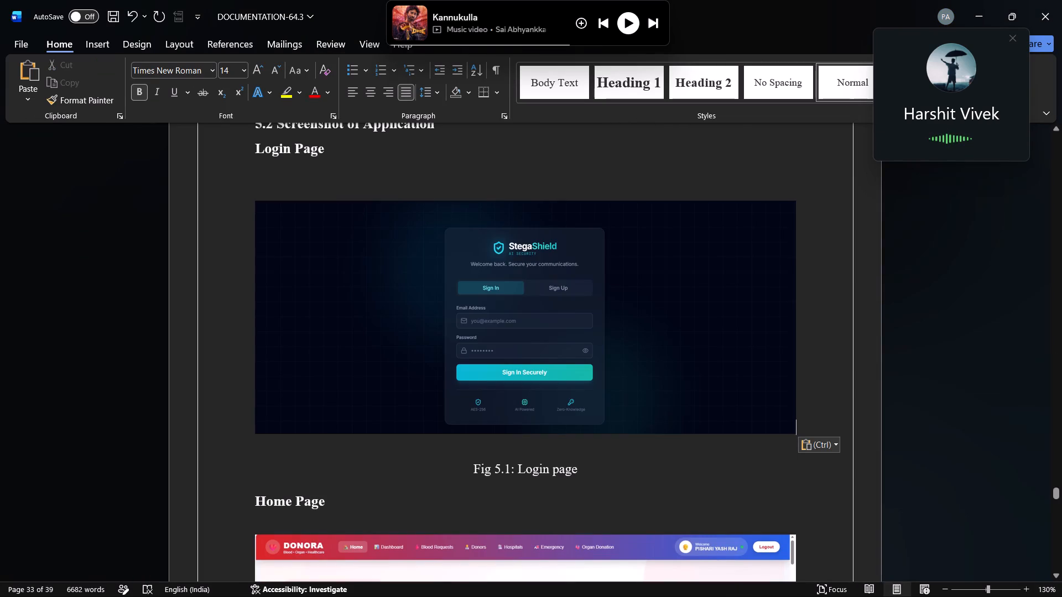
Select the DONORA screenshot under Home Page, switch to PowerPoint, and copy the StegaShield Dashboard picture from slide 12.
scroll(539, 427, "down", 2)
scroll(539, 427, "up", 3)
scroll(527, 430, "down", 4)
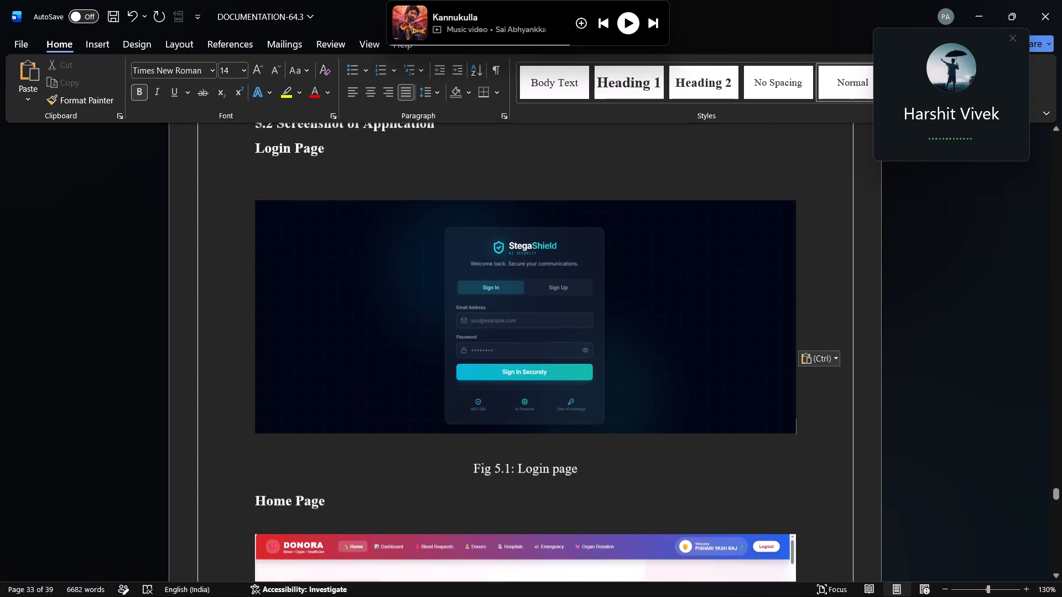
scroll(526, 430, "down", 1)
left_click(503, 454)
scroll(503, 454, "down", 2)
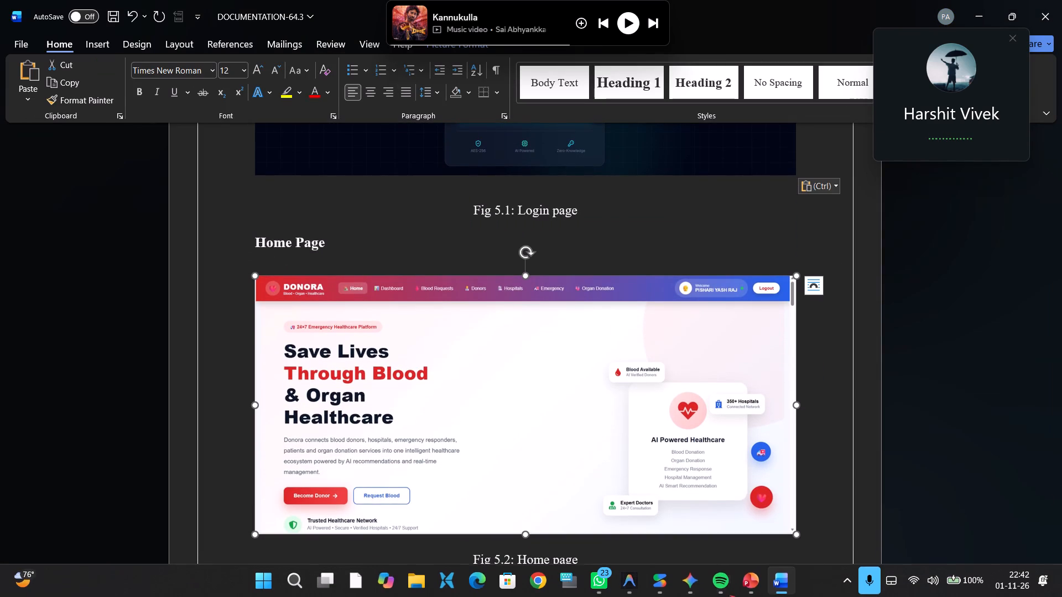
left_click(750, 583)
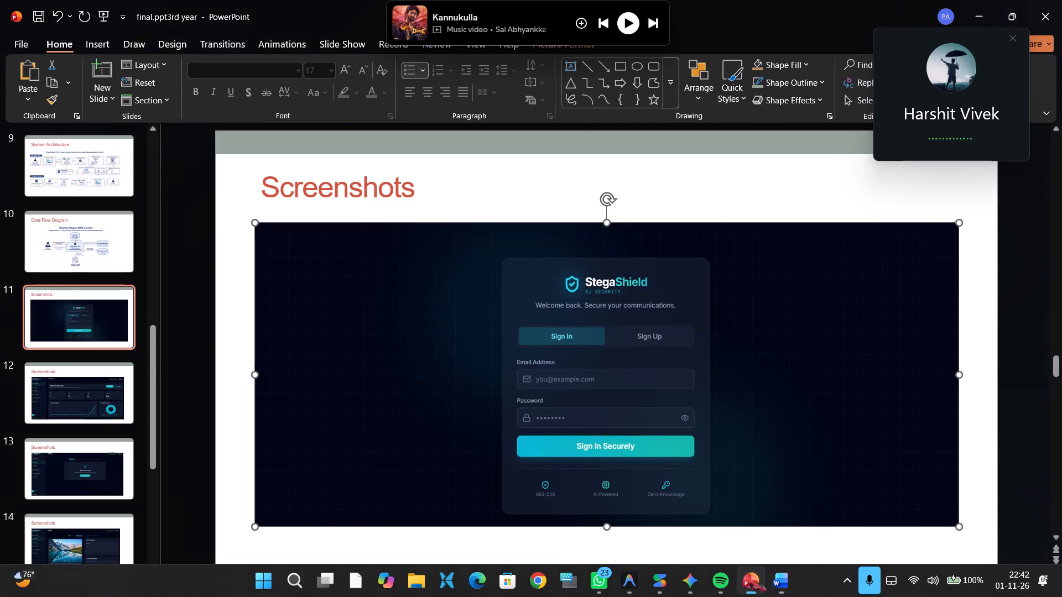
left_click(112, 401)
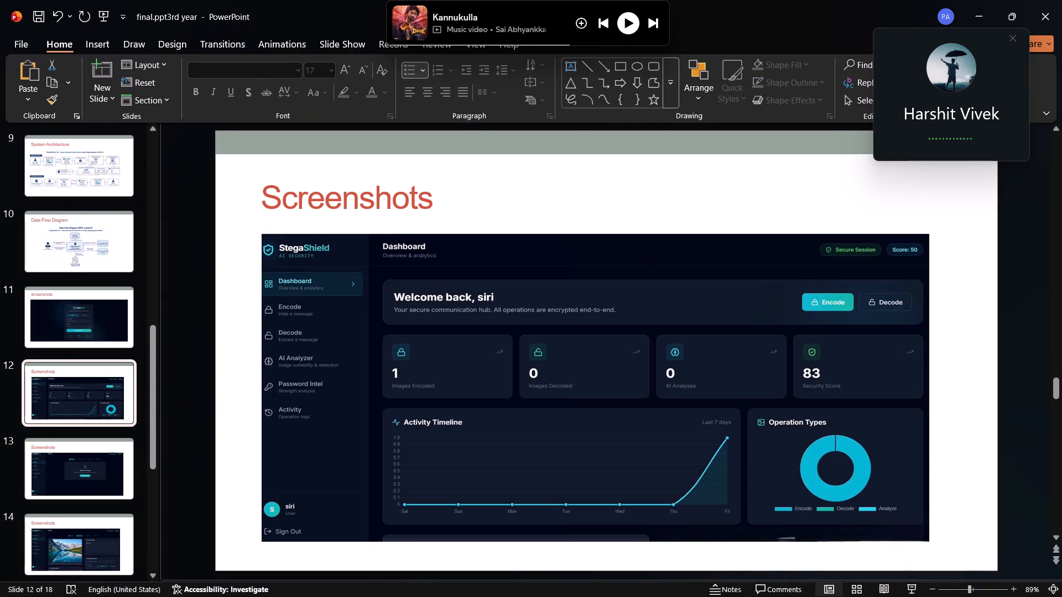
left_click(613, 363)
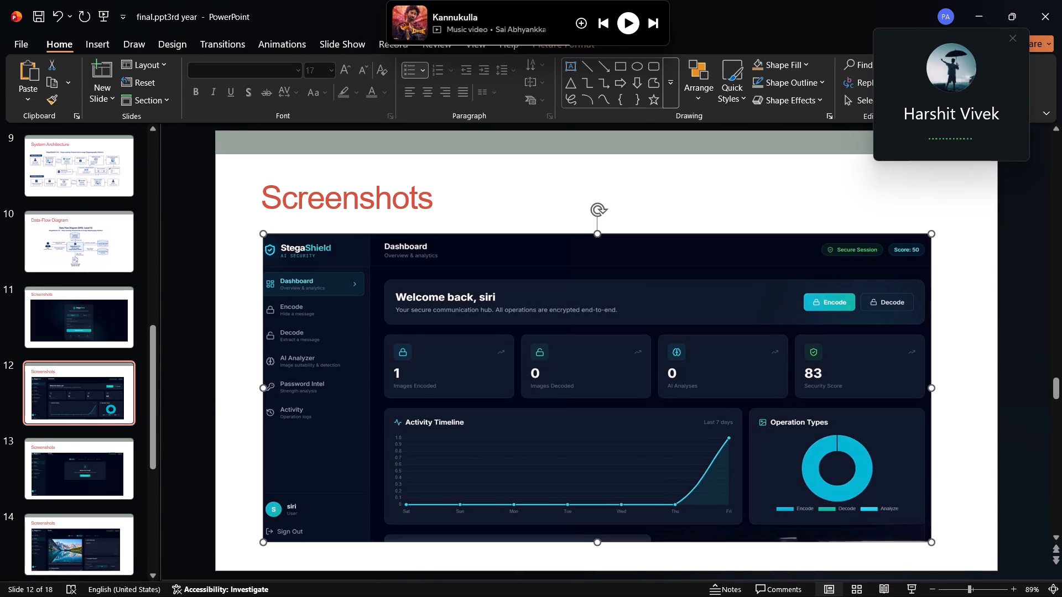
left_click(615, 363)
left_click(622, 320)
left_click(359, 364)
right_click(380, 358)
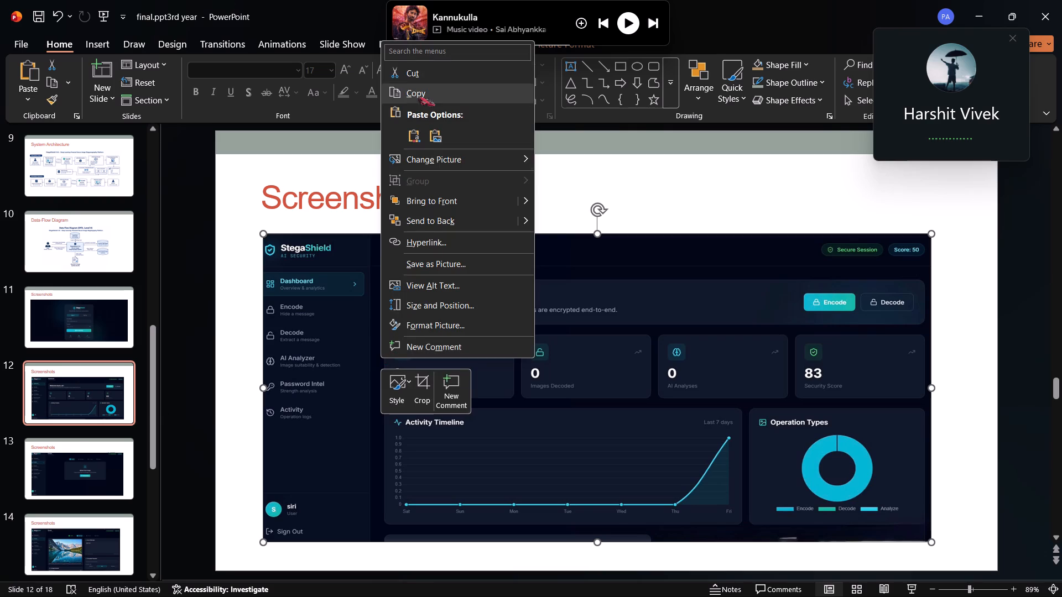
left_click(418, 88)
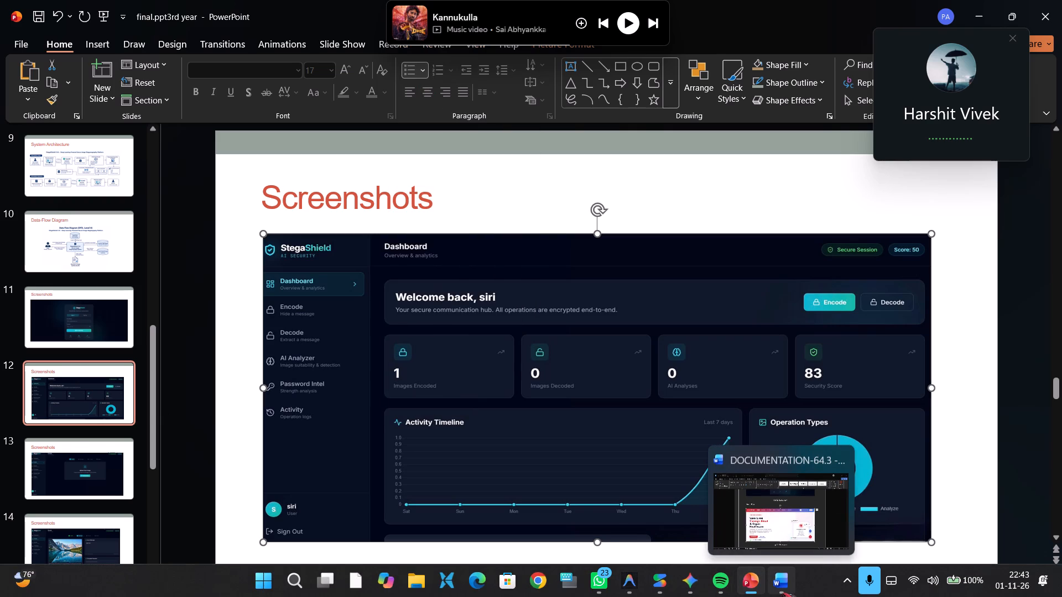
In the Word document, insert two empty lines between the Fig 5.2 caption and the Dashboard page heading.
left_click(782, 593)
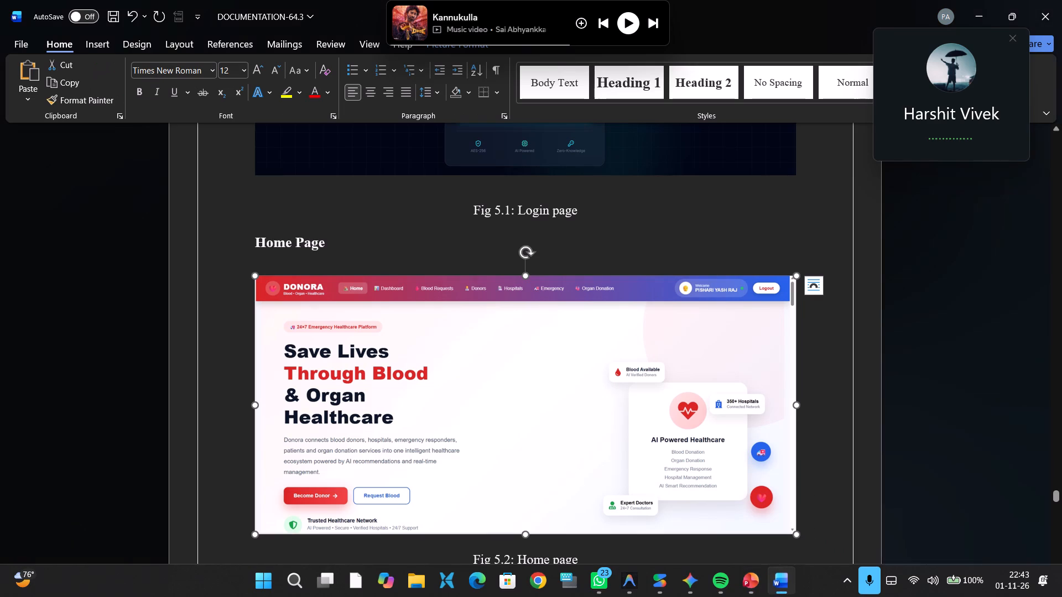
scroll(484, 383, "down", 8)
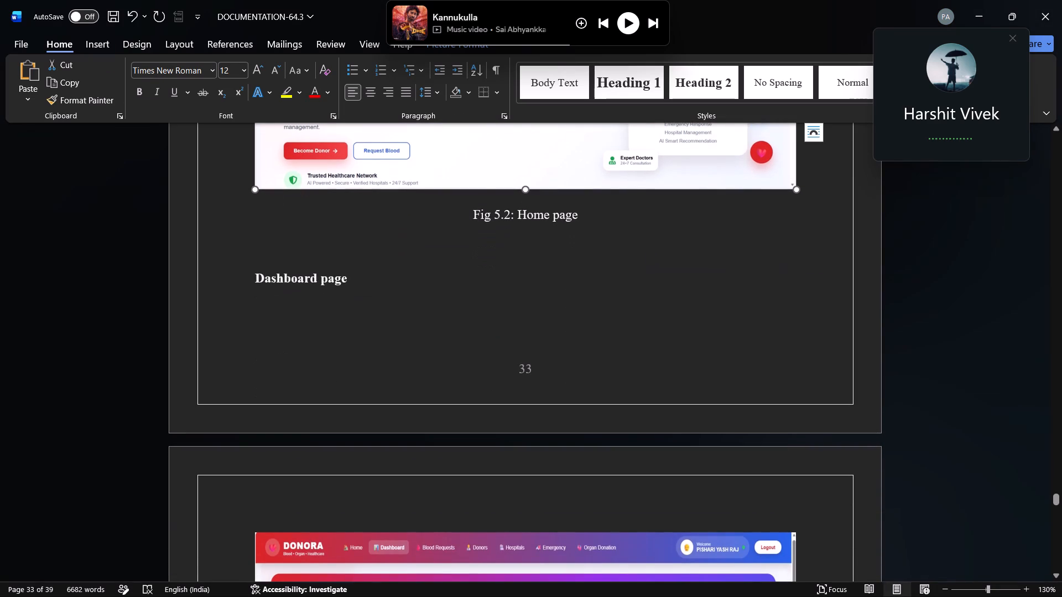
left_click(405, 244)
key("Return")
key("Return")
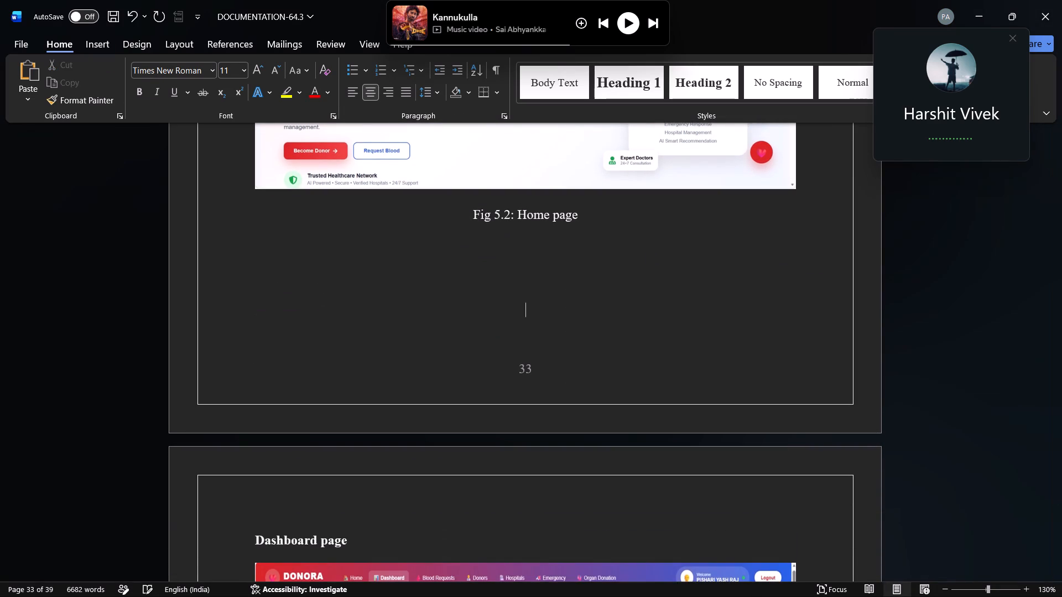
scroll(422, 265, "down", 9)
scroll(408, 284, "up", 13)
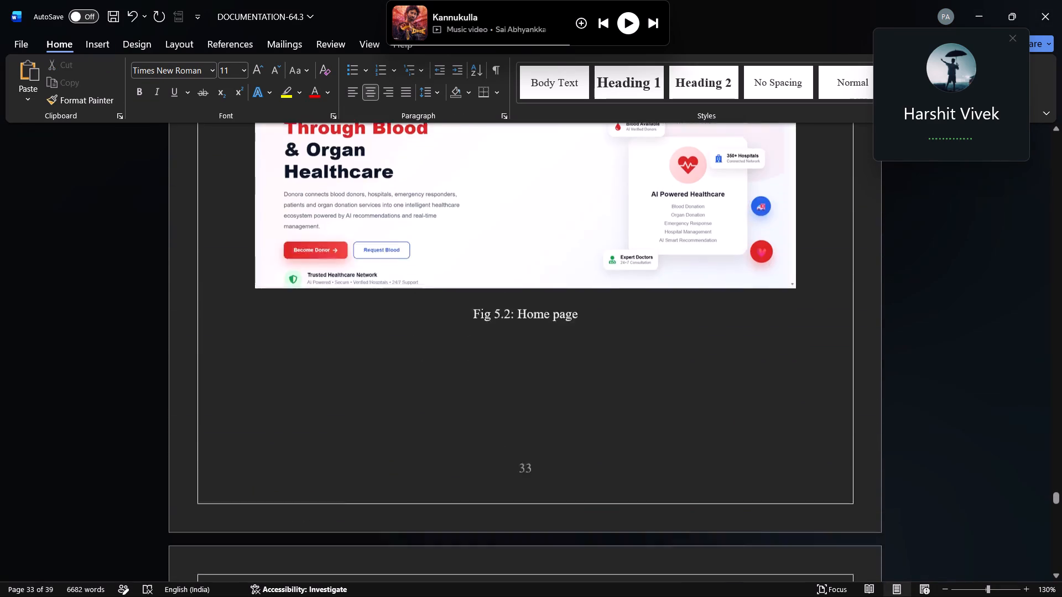
scroll(408, 284, "up", 4)
scroll(408, 284, "down", 4)
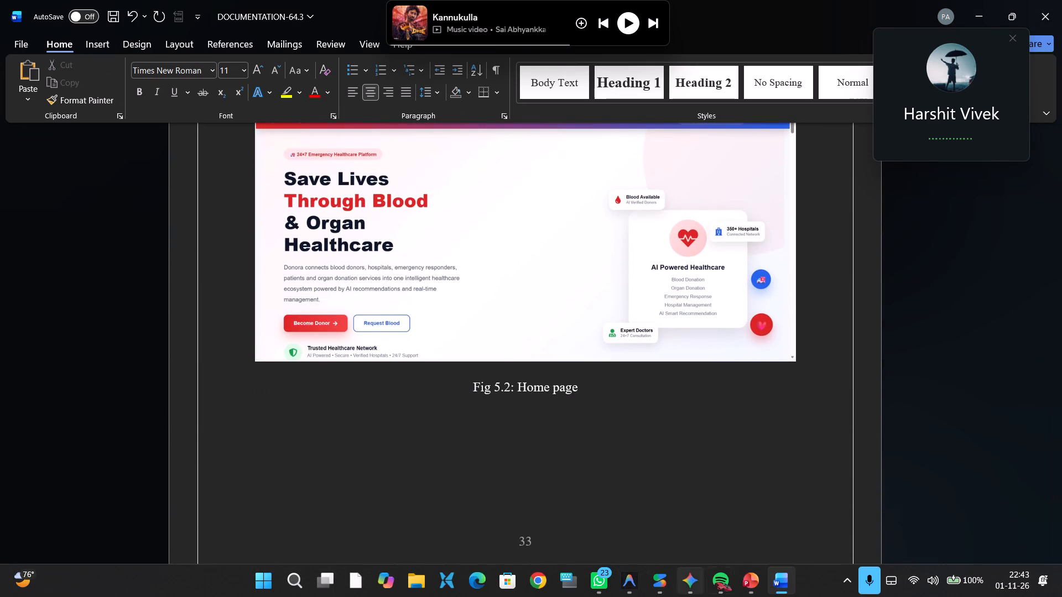
Switch to PowerPoint and look through the Screenshots slides, 11 to 15, to compare the available StegaShield pictures.
left_click(732, 585)
left_click(745, 583)
scroll(592, 333, "down", 6)
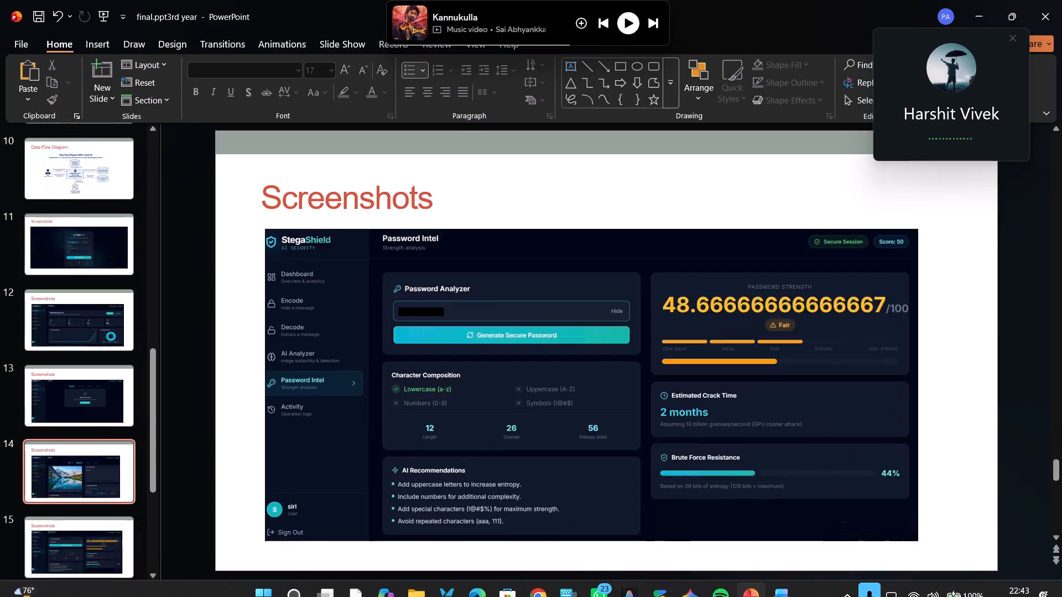
scroll(592, 333, "up", 7)
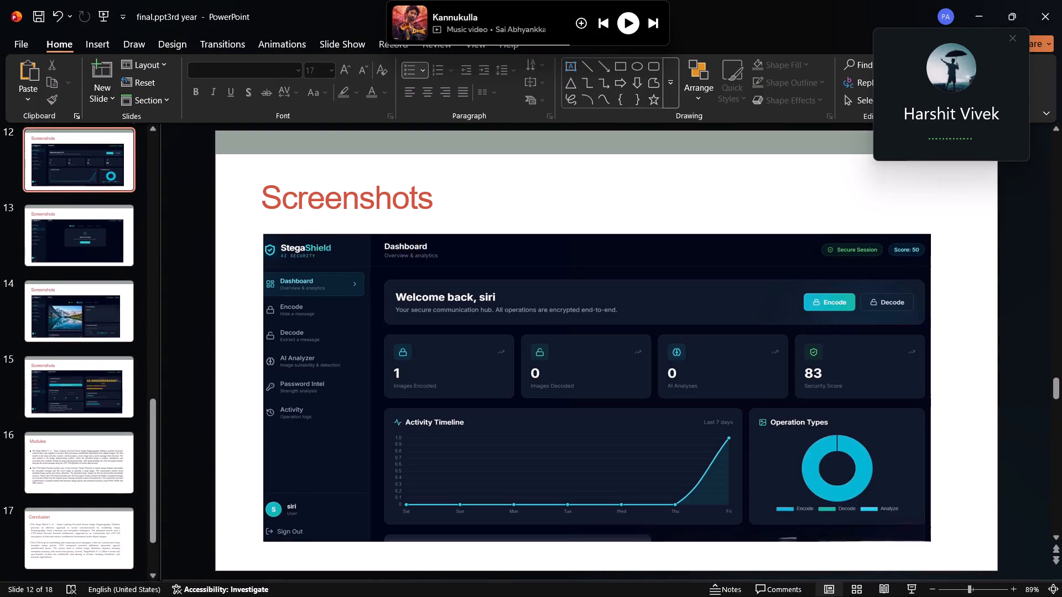
scroll(595, 332, "up", 2)
scroll(597, 331, "down", 2)
scroll(601, 330, "up", 1)
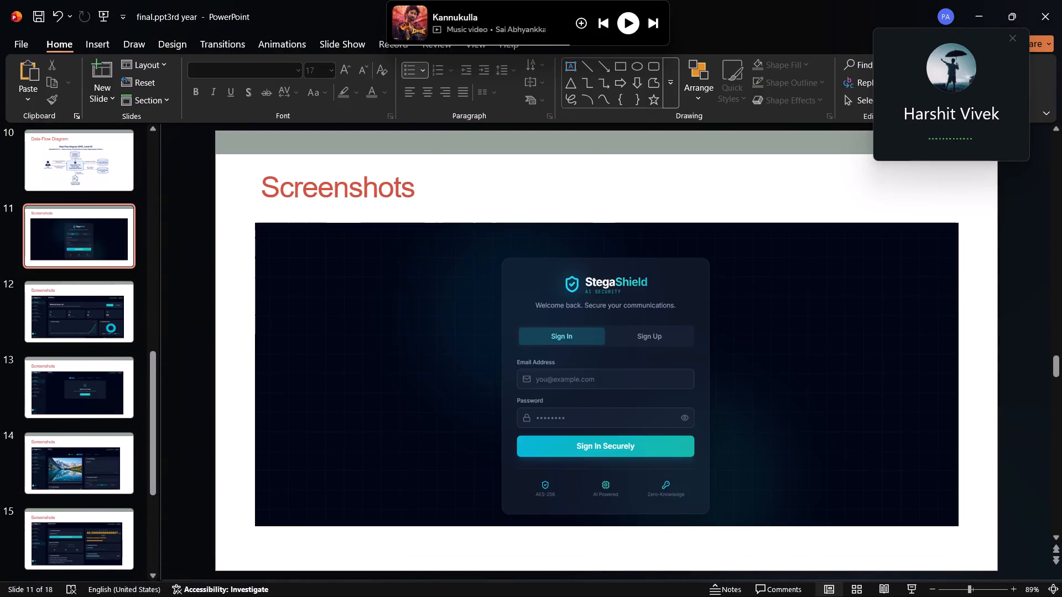
scroll(601, 330, "down", 2)
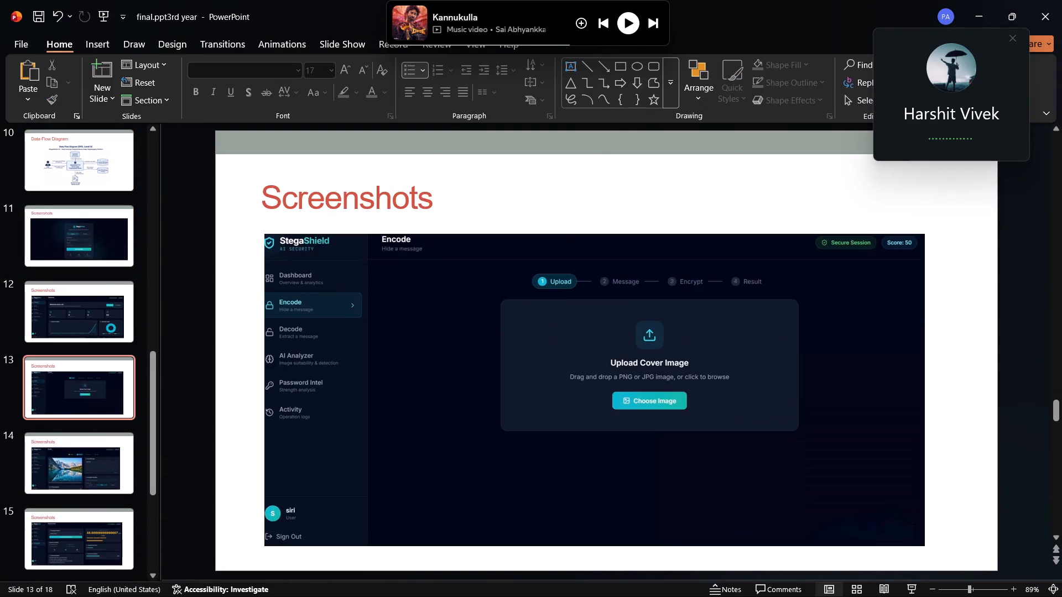
scroll(605, 329, "up", 2)
scroll(605, 329, "down", 2)
scroll(605, 329, "up", 1)
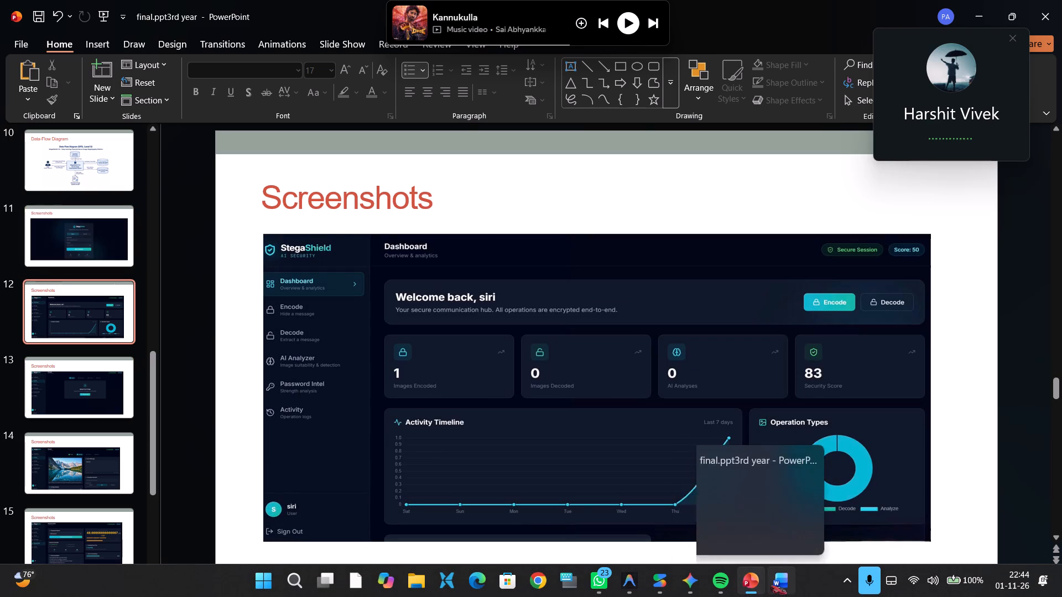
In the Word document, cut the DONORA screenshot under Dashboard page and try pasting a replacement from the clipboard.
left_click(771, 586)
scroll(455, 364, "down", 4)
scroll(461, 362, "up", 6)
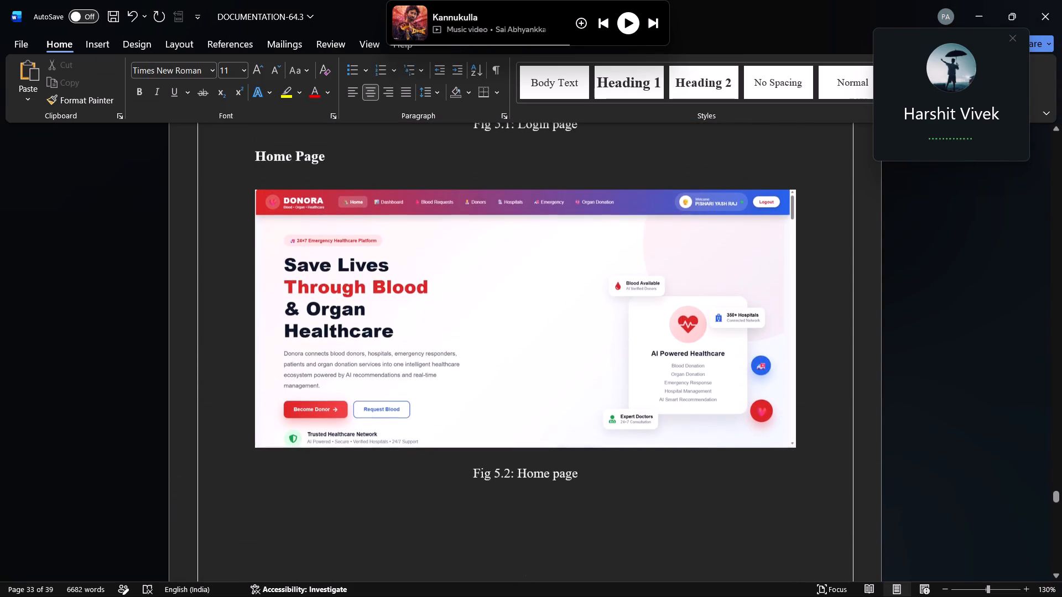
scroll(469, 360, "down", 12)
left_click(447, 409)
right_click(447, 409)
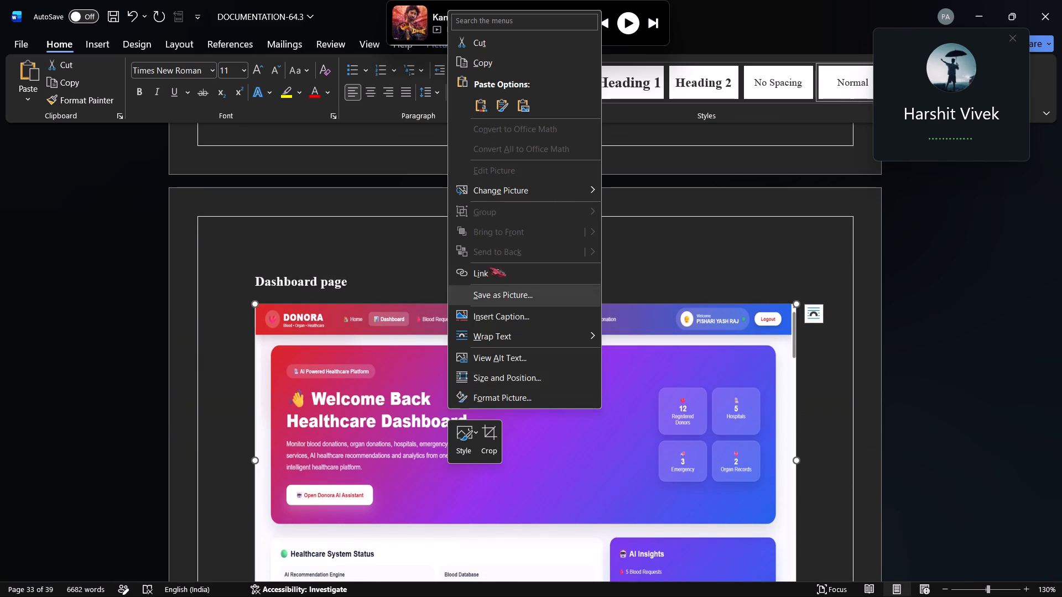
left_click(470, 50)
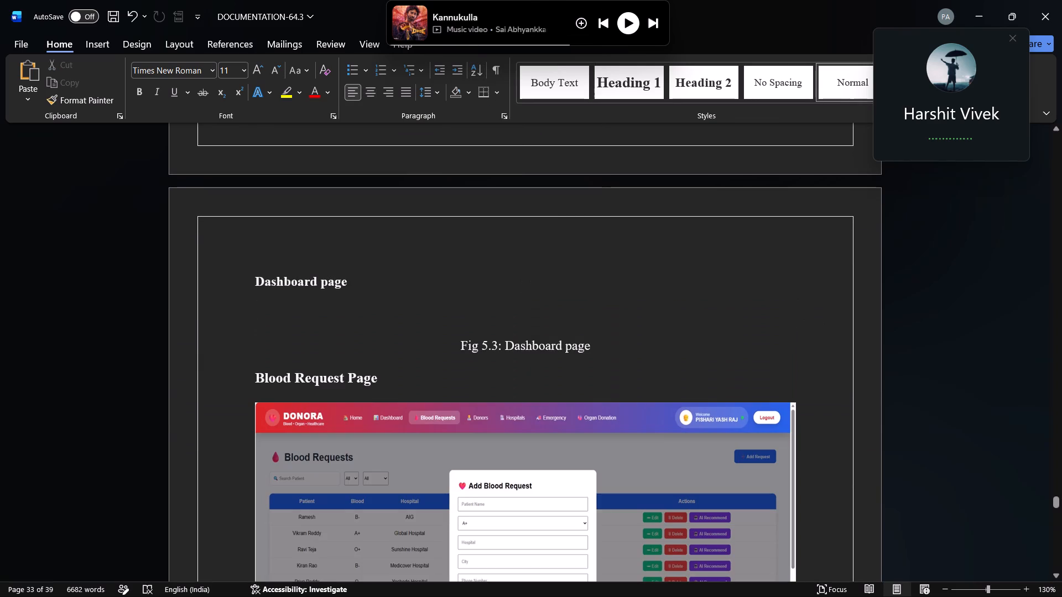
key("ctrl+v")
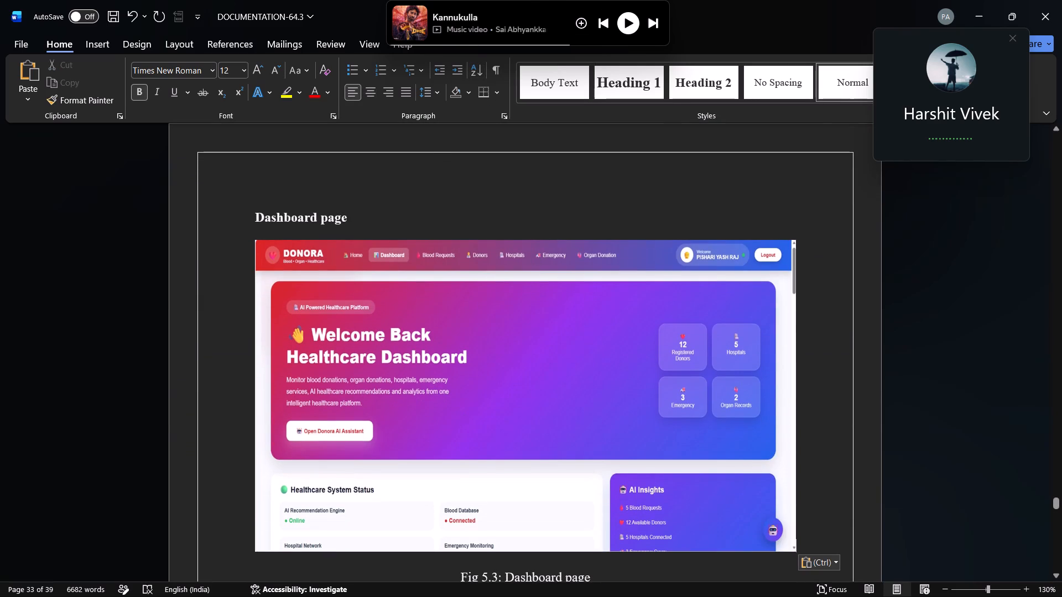
Cut the DONORA screenshot under Dashboard page and replace it with the StegaShield Dashboard picture copied from slide 12 in PowerPoint.
right_click(409, 373)
left_click(467, 228)
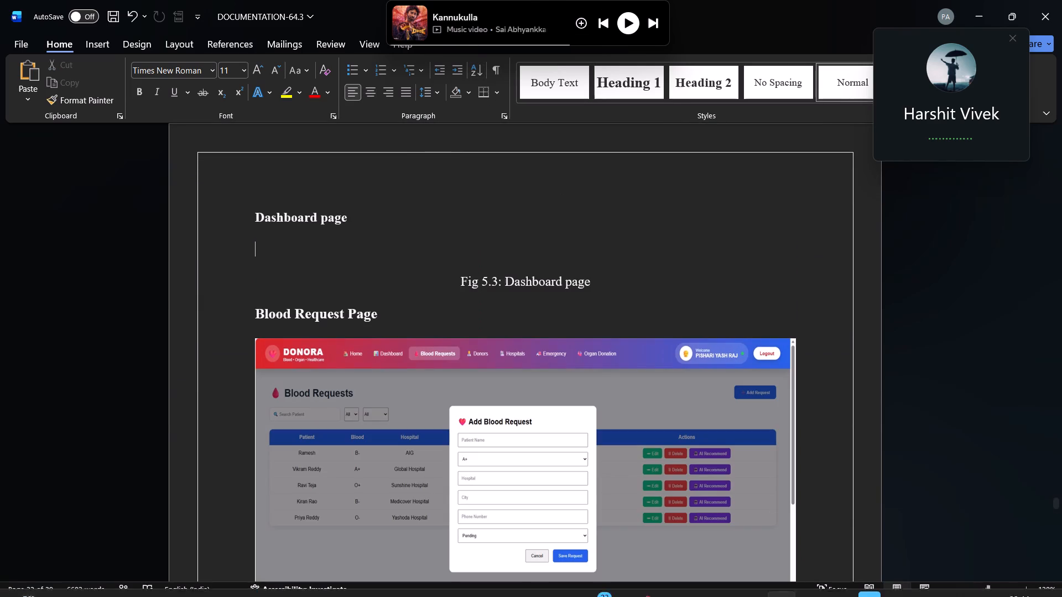
left_click(740, 581)
right_click(527, 317)
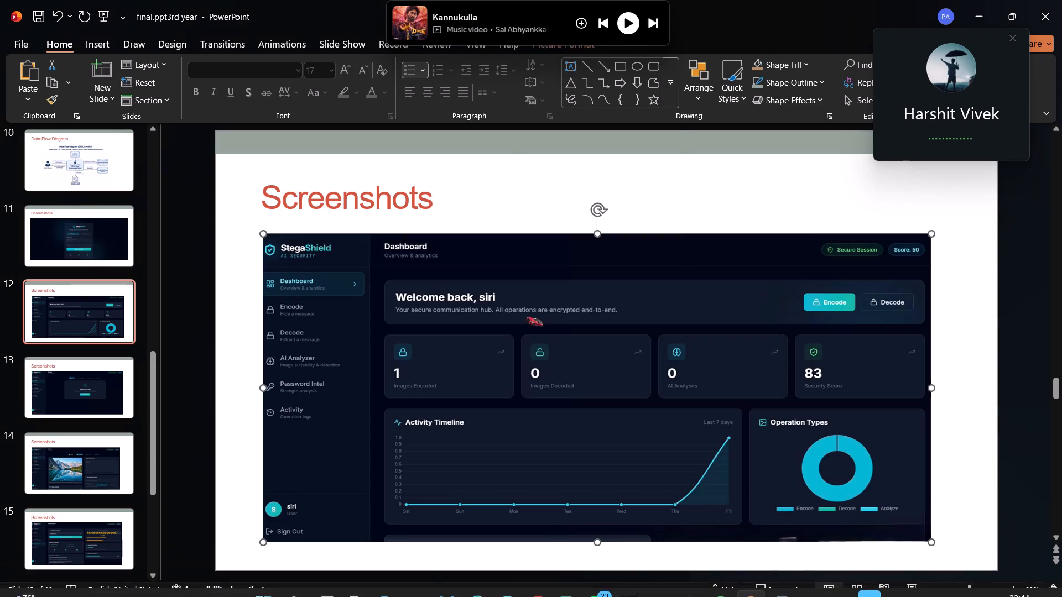
left_click(539, 54)
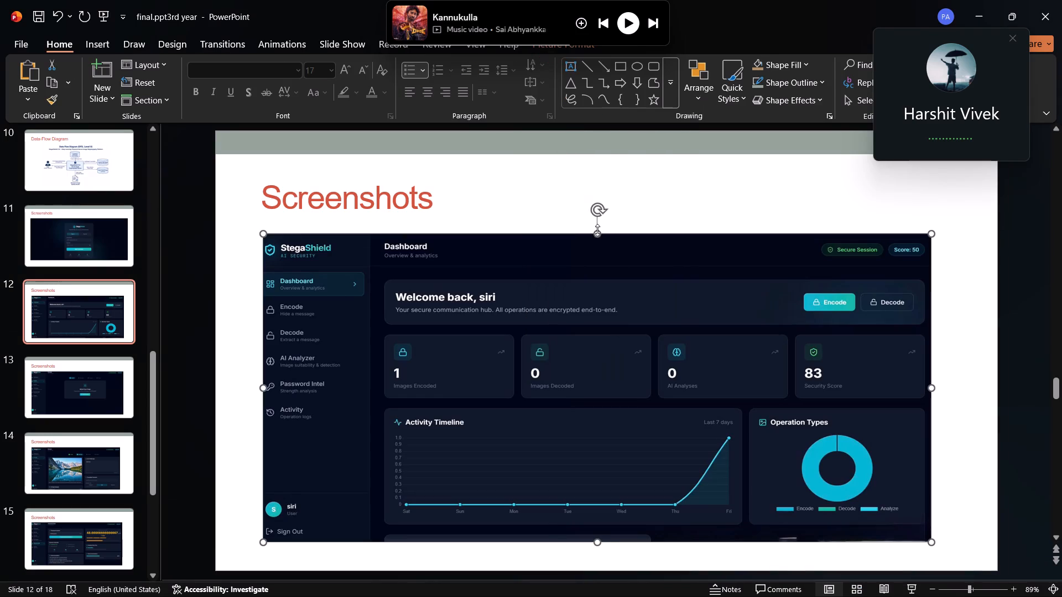
key("alt+Tab")
key("ctrl+v")
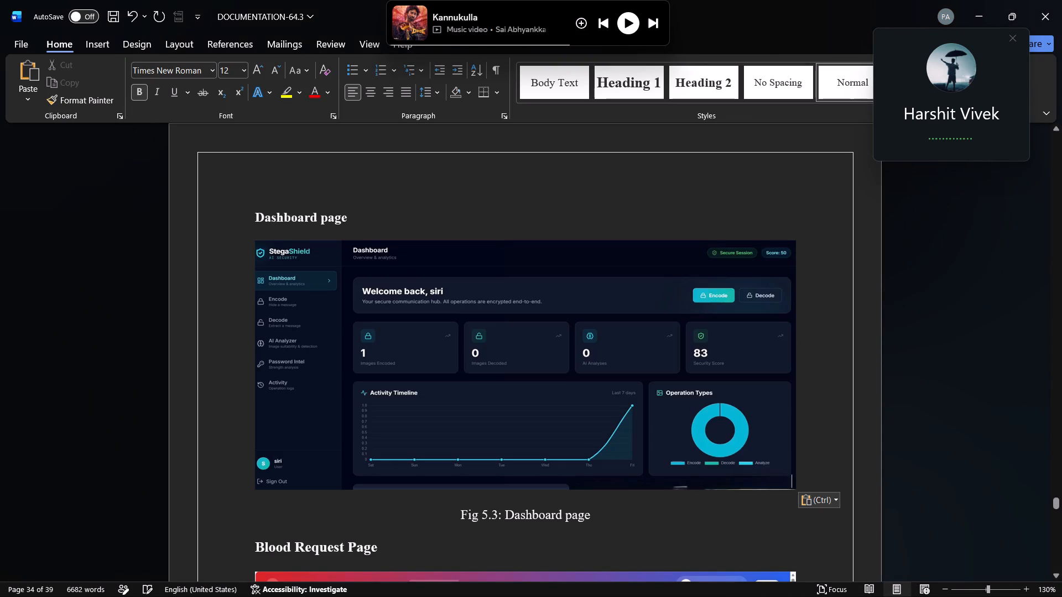
Select the DONORA screenshot under the Blood Request Page heading, above the Fig 5.4 caption.
scroll(545, 326, "down", 5)
scroll(519, 440, "down", 3)
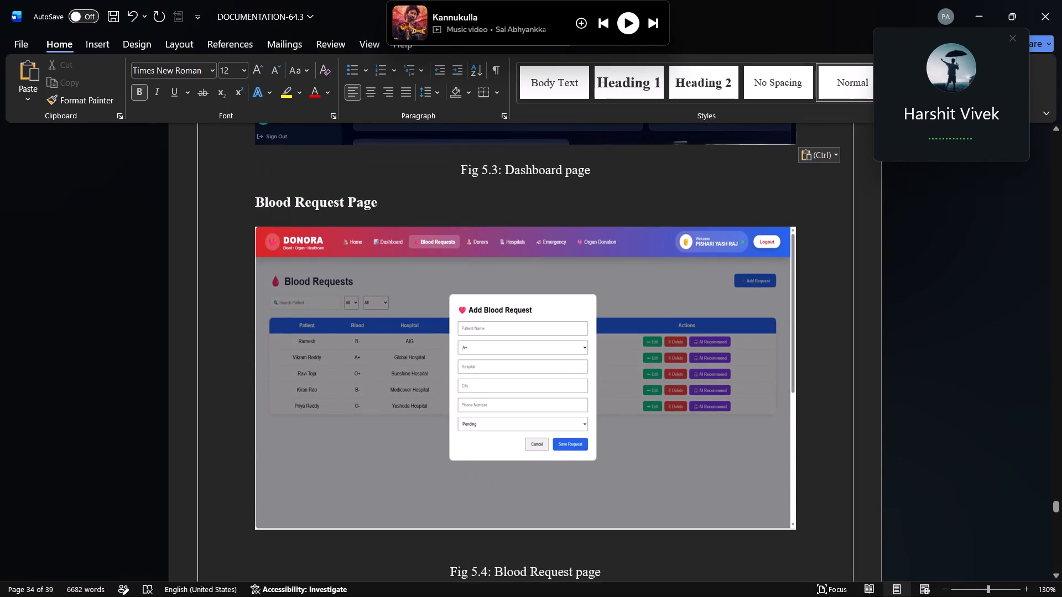
scroll(581, 418, "down", 1)
left_click(400, 329)
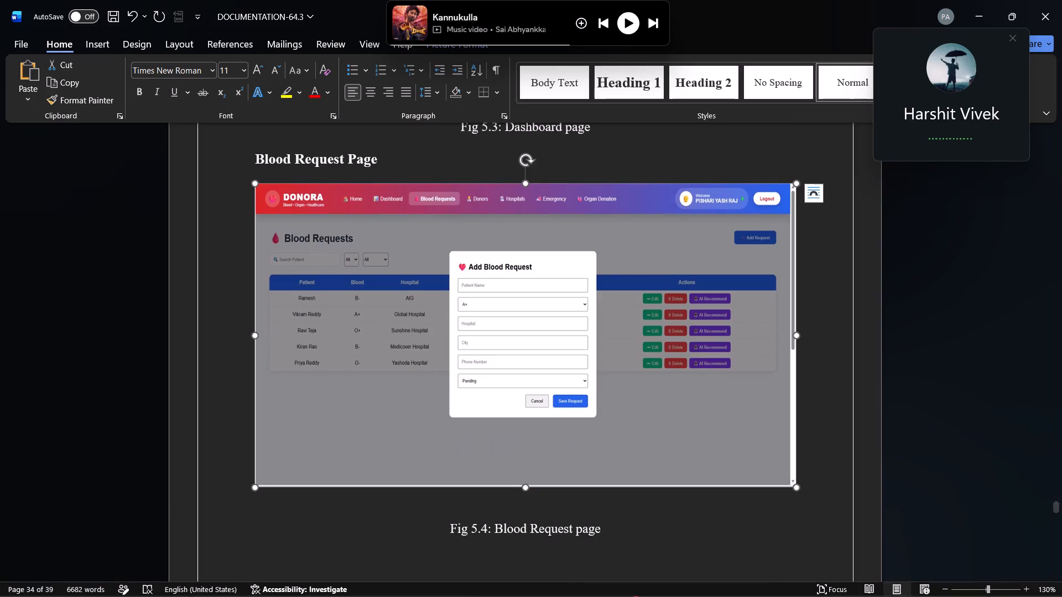
Switch to PowerPoint and look through the Screenshots slides from 12 onwards for a picture to use under Blood Request Page.
left_click(754, 580)
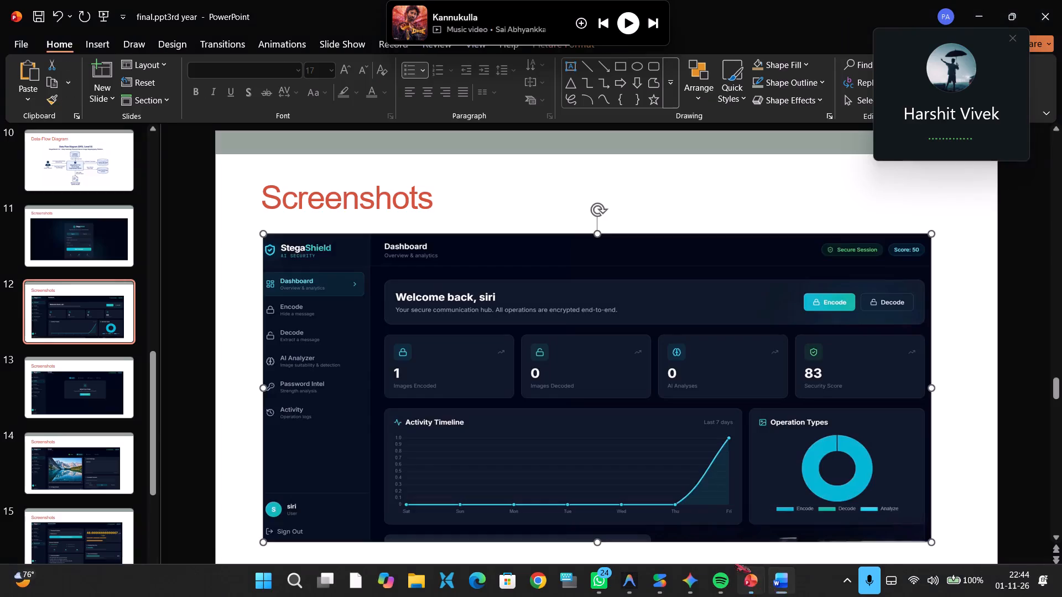
scroll(506, 318, "down", 5)
scroll(506, 318, "up", 4)
scroll(493, 336, "down", 1)
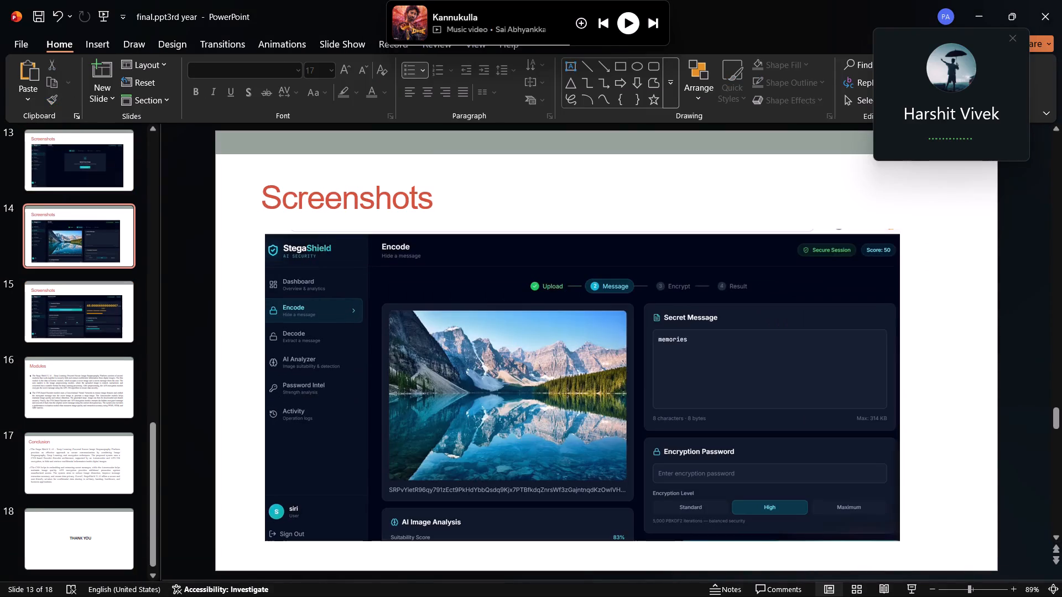
scroll(507, 365, "up", 1)
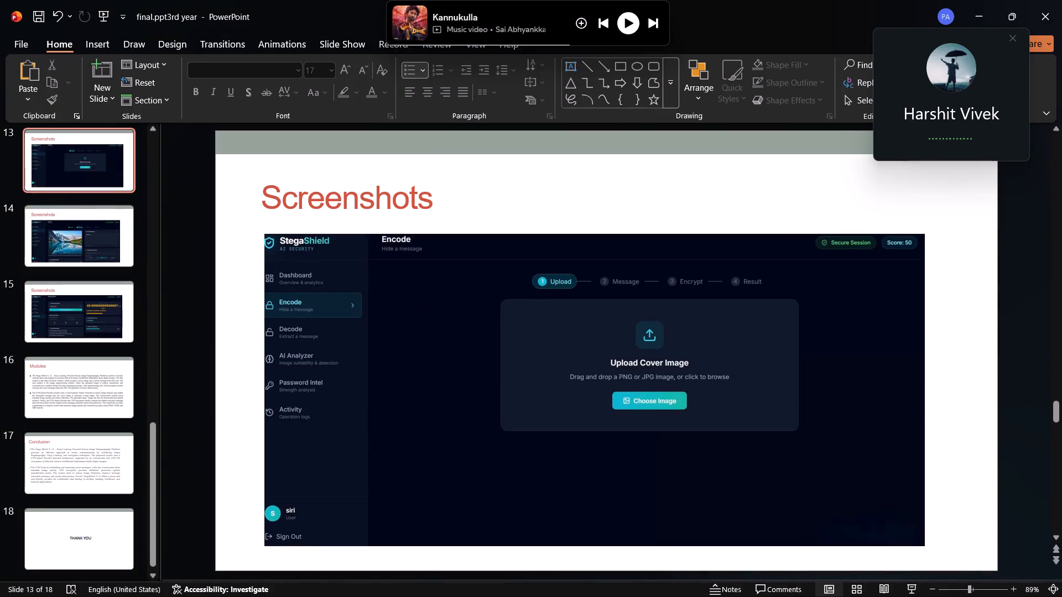
scroll(506, 365, "up", 1)
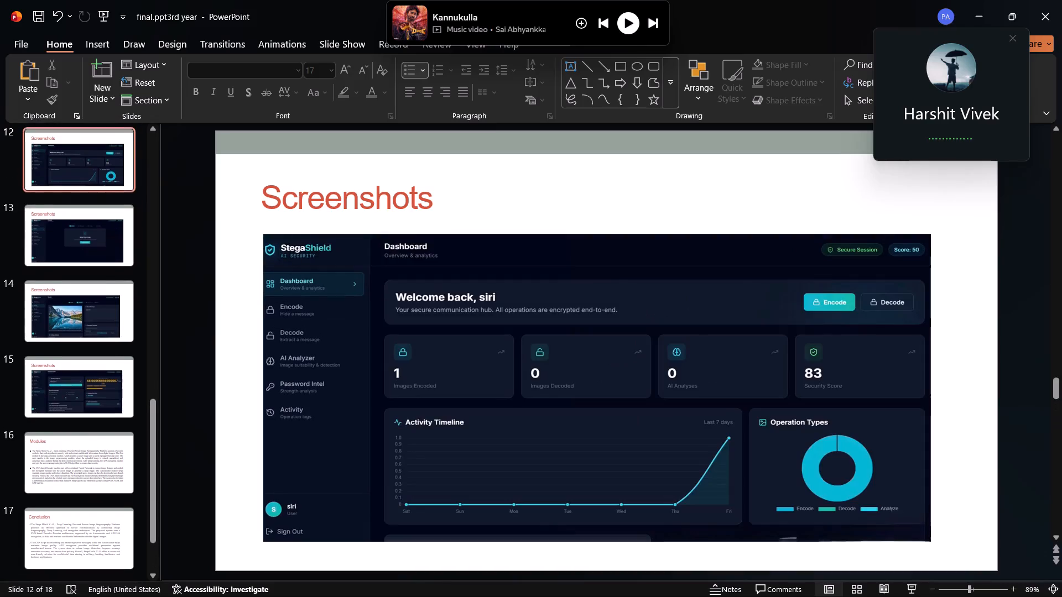
scroll(506, 365, "down", 3)
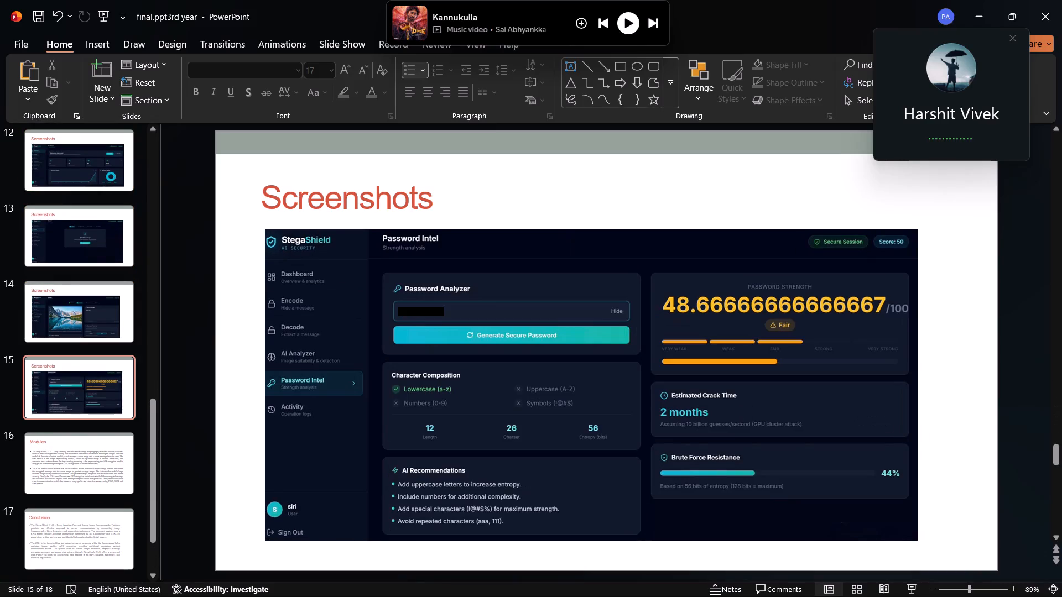
scroll(506, 365, "down", 1)
scroll(506, 365, "up", 3)
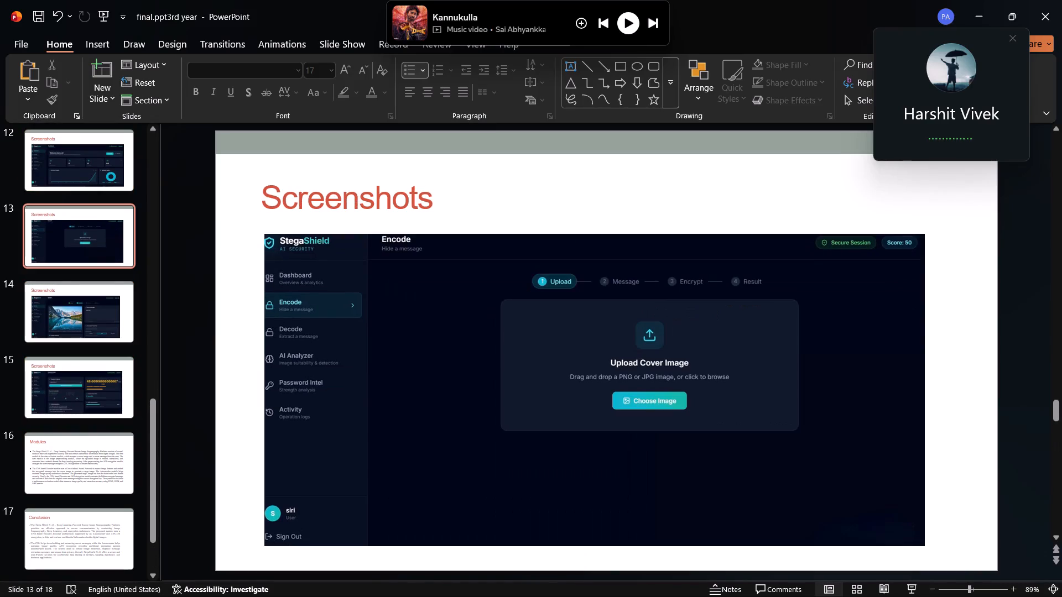
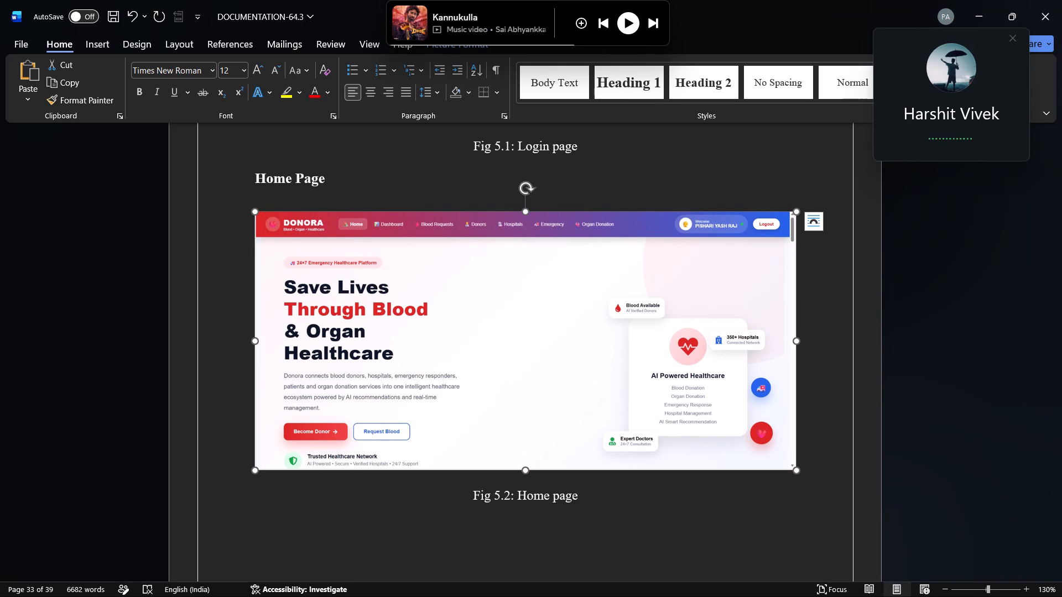
Review the screenshots and captions from the Home Page heading through the Organ Donation Page, up to the start of Chapter 6.
scroll(593, 317, "up", 3)
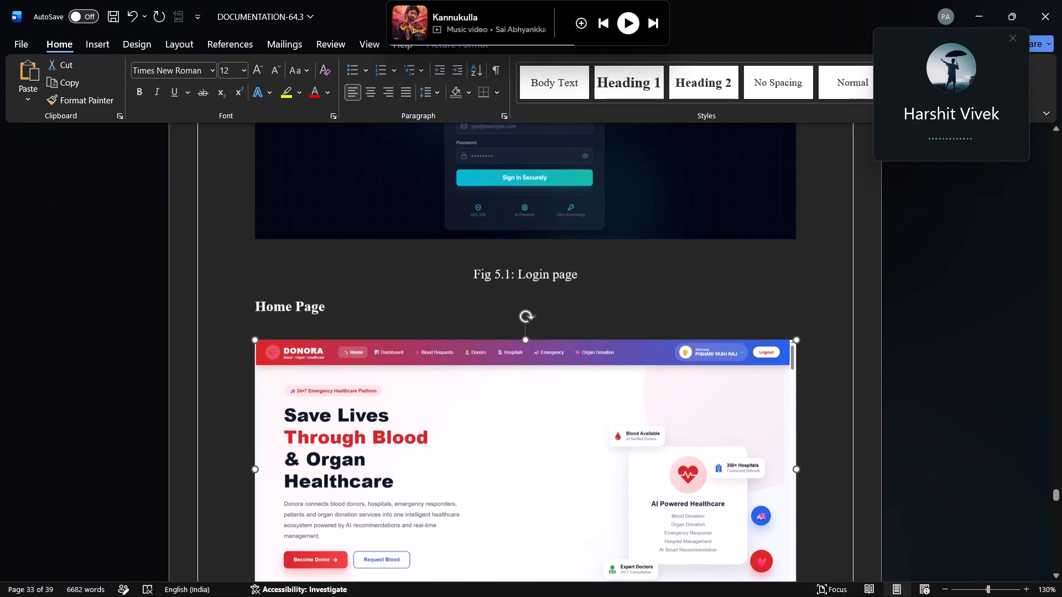
scroll(592, 317, "up", 5)
scroll(592, 317, "down", 5)
scroll(515, 401, "down", 3)
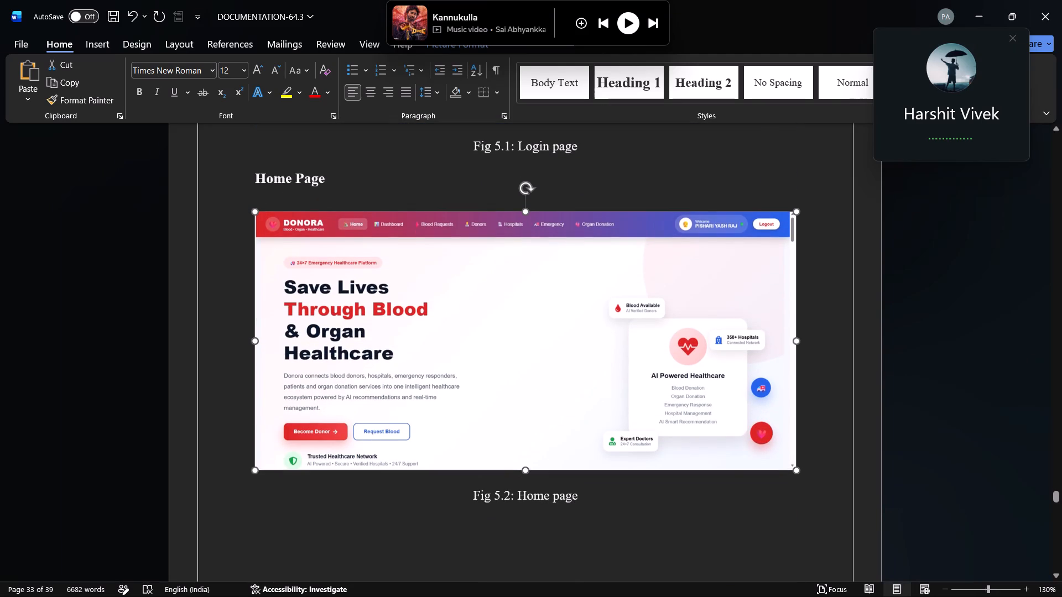
scroll(532, 401, "down", 8)
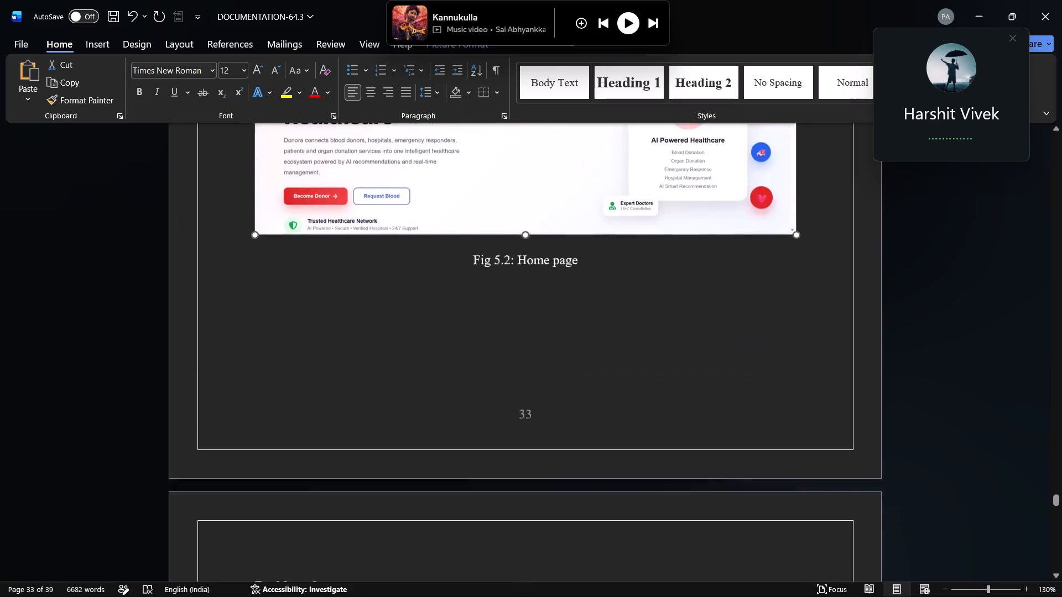
scroll(533, 400, "down", 14)
left_click(471, 373)
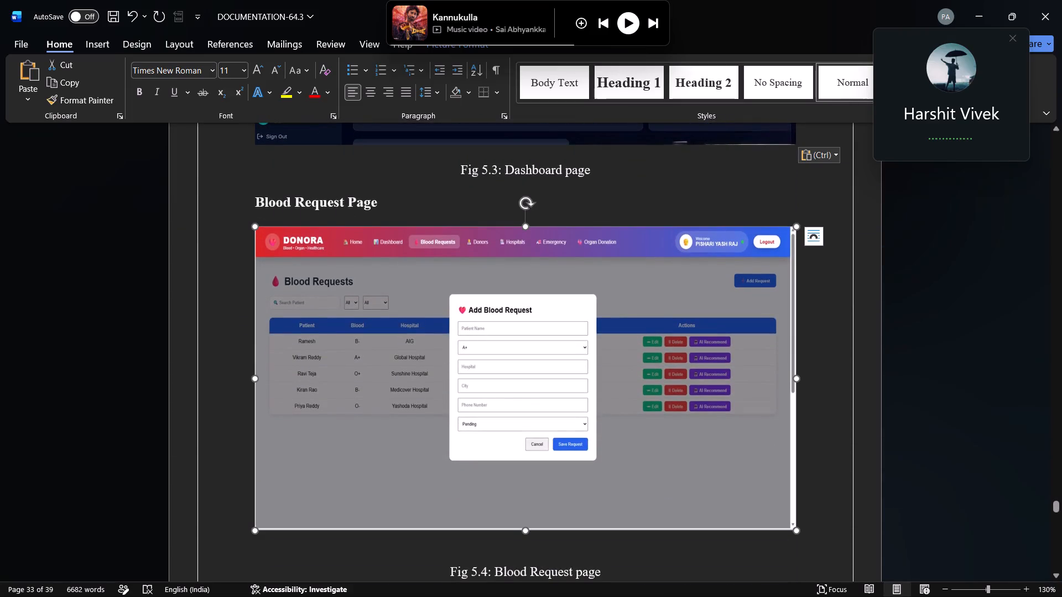
scroll(471, 373, "down", 16)
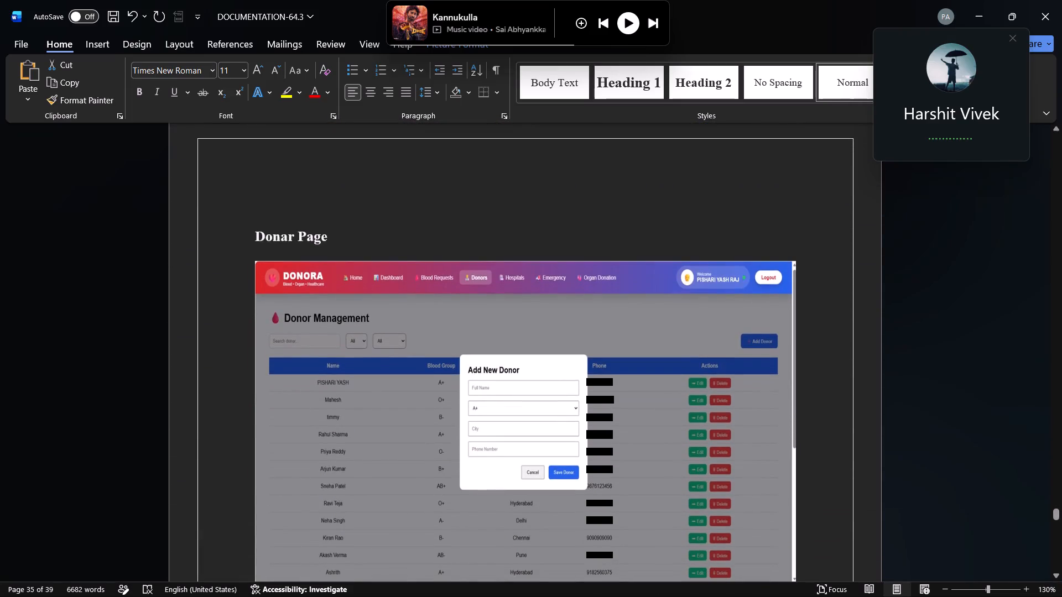
scroll(481, 390, "down", 12)
scroll(488, 387, "down", 12)
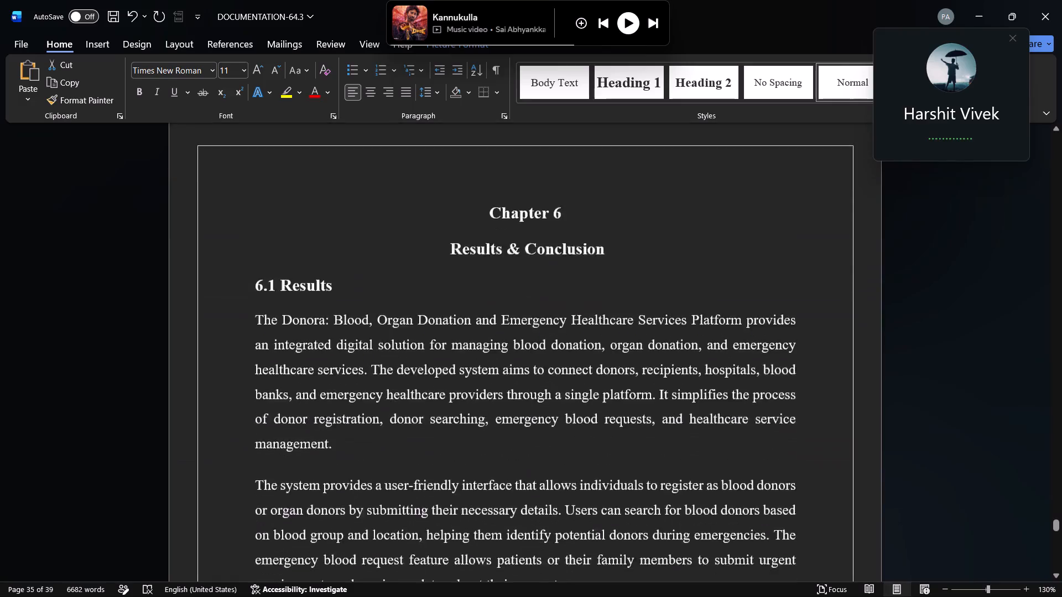
scroll(488, 387, "up", 18)
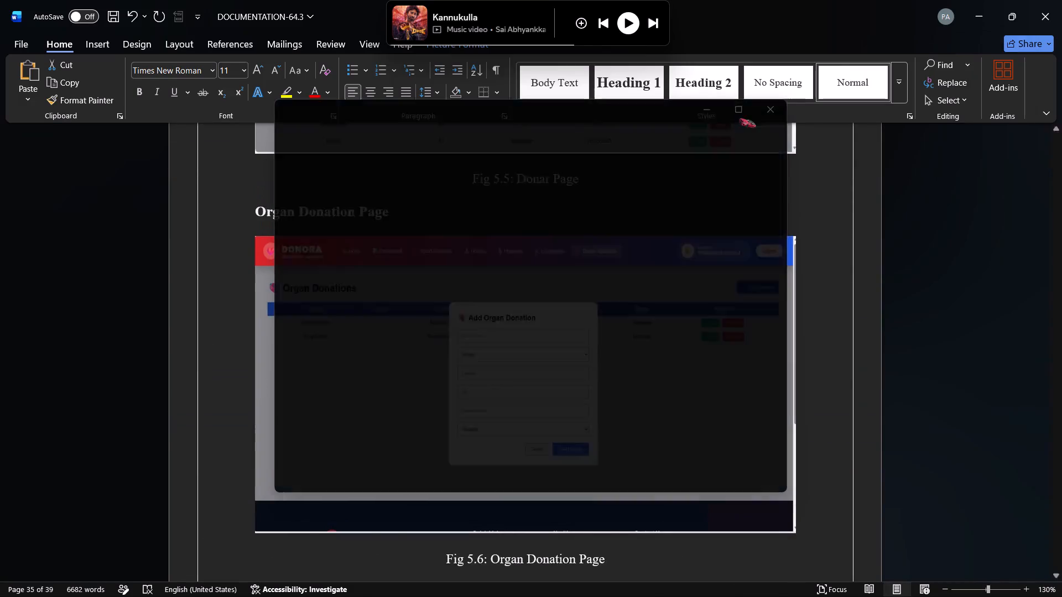
scroll(594, 359, "up", 10)
left_click(577, 343)
Select the DONORA screenshot under the Blood Request Page heading.
scroll(584, 341, "up", 3)
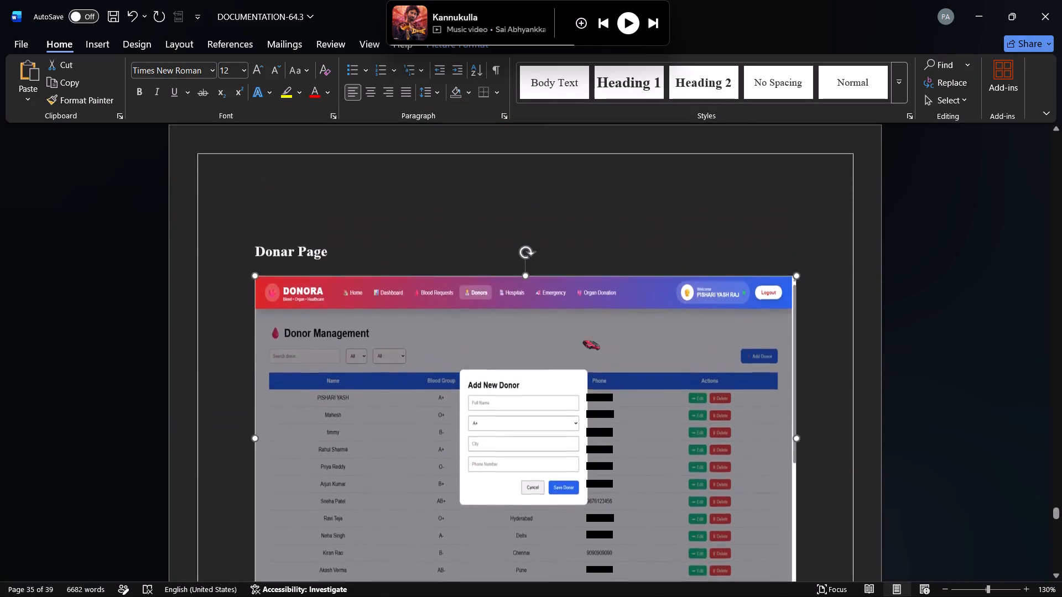
scroll(584, 341, "up", 15)
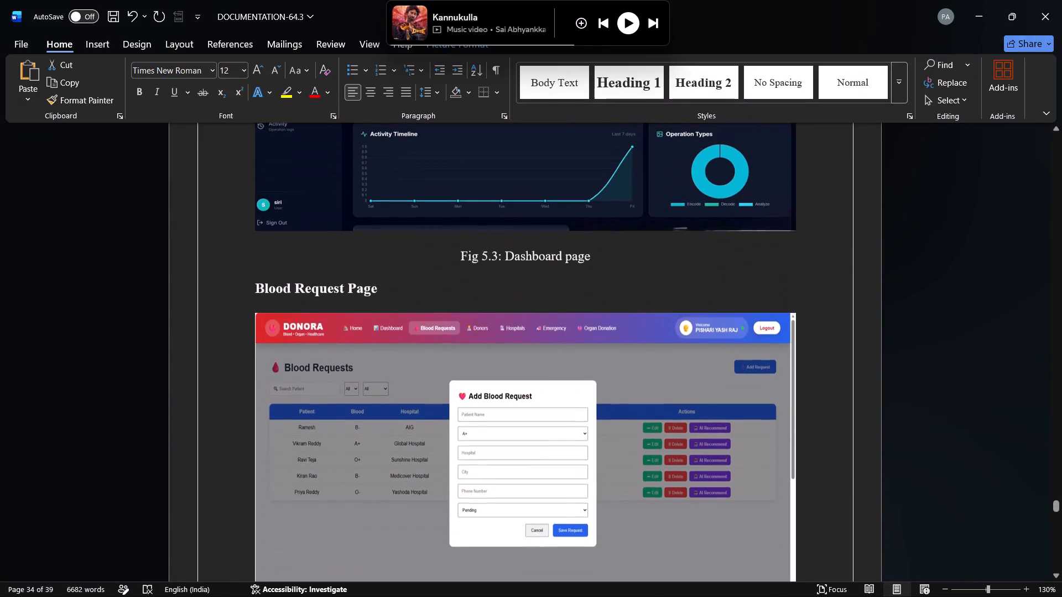
left_click(524, 418)
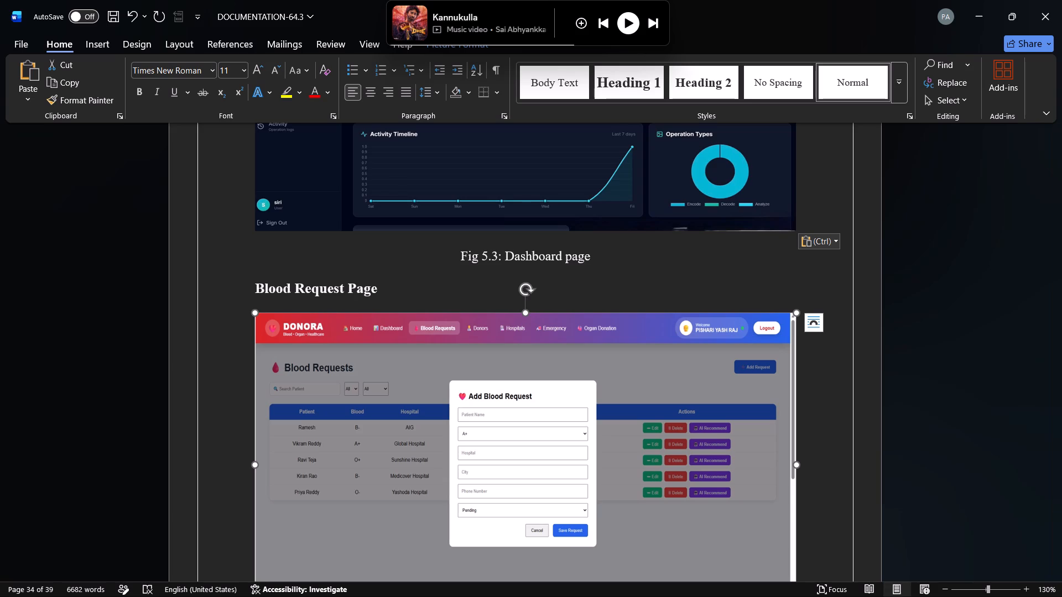
Replace the Blood Request Page heading below the Fig 5.3 caption with "Image Uploading page".
scroll(524, 418, "down", 1)
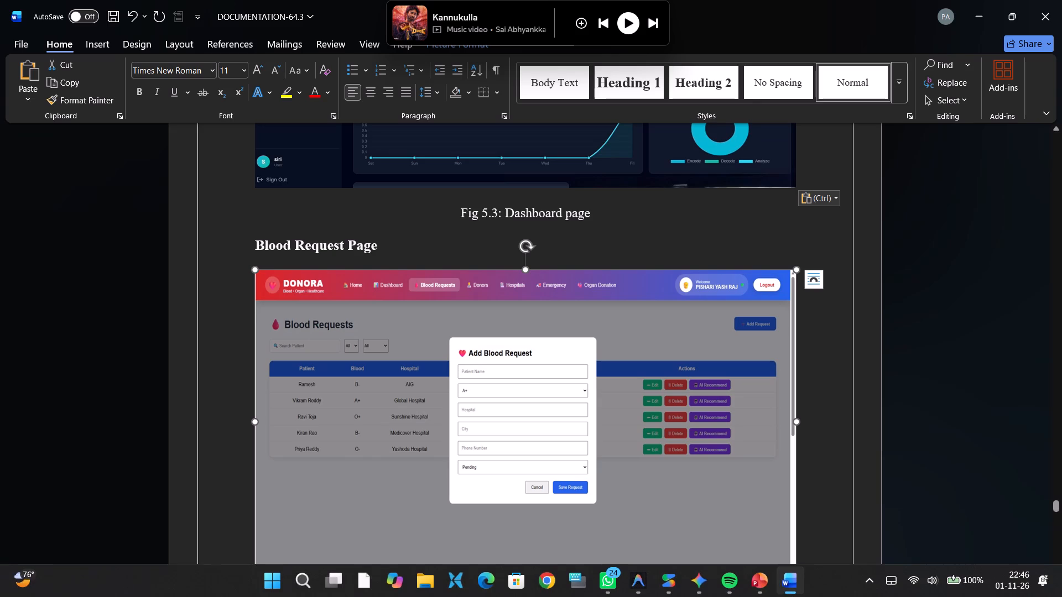
left_click(376, 244)
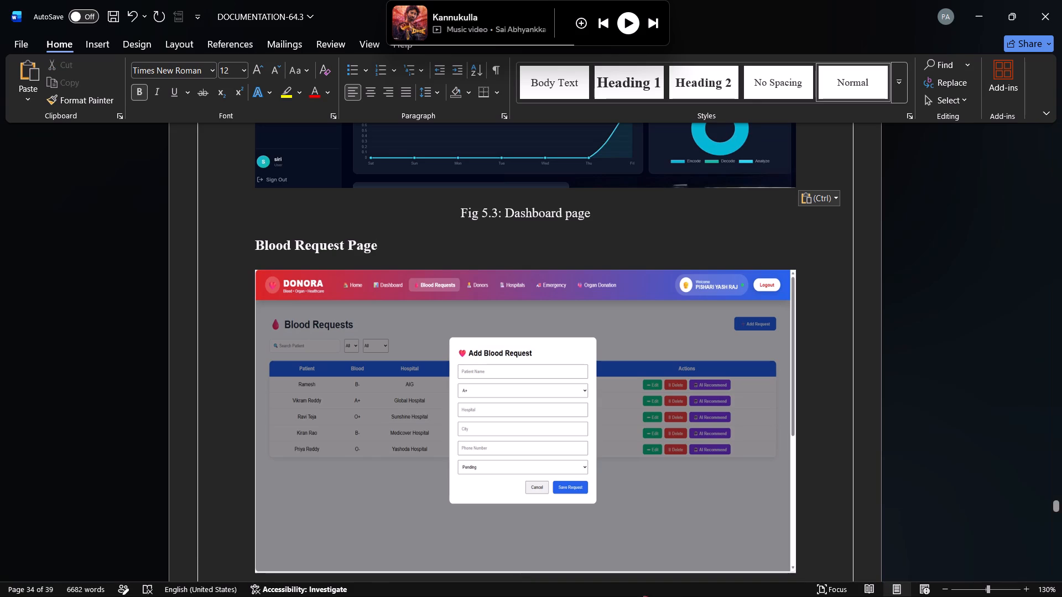
scroll(540, 307, "up", 5)
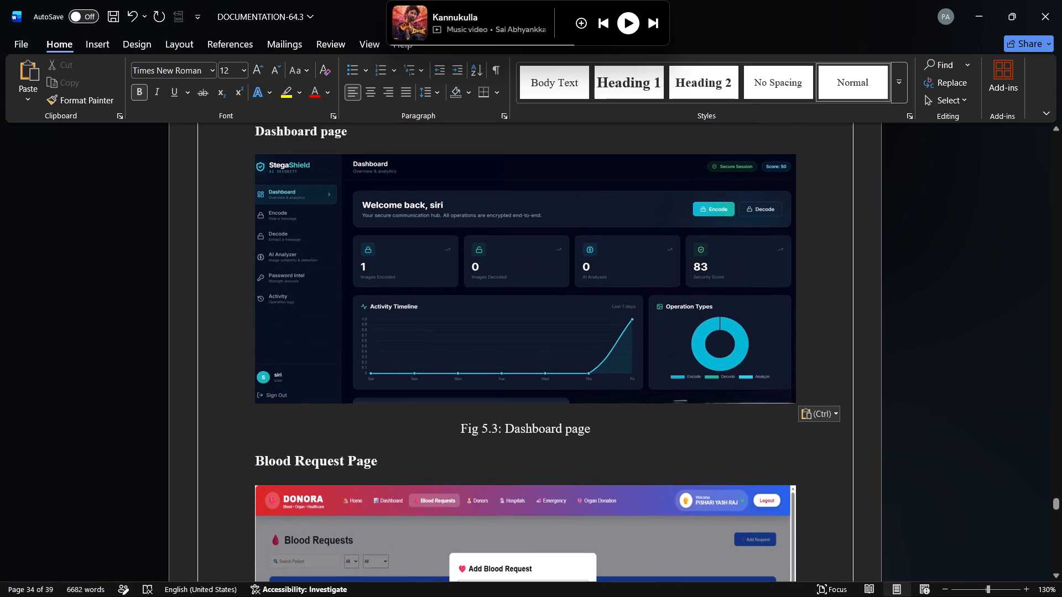
key("BackSpace")
key("BackSpace")
key("BackSpace")
key("BackSpace")
key("BackSpace")
key("BackSpace")
key("BackSpace")
key("BackSpace")
key("BackSpace")
key("BackSpace")
key("BackSpace")
key("BackSpace")
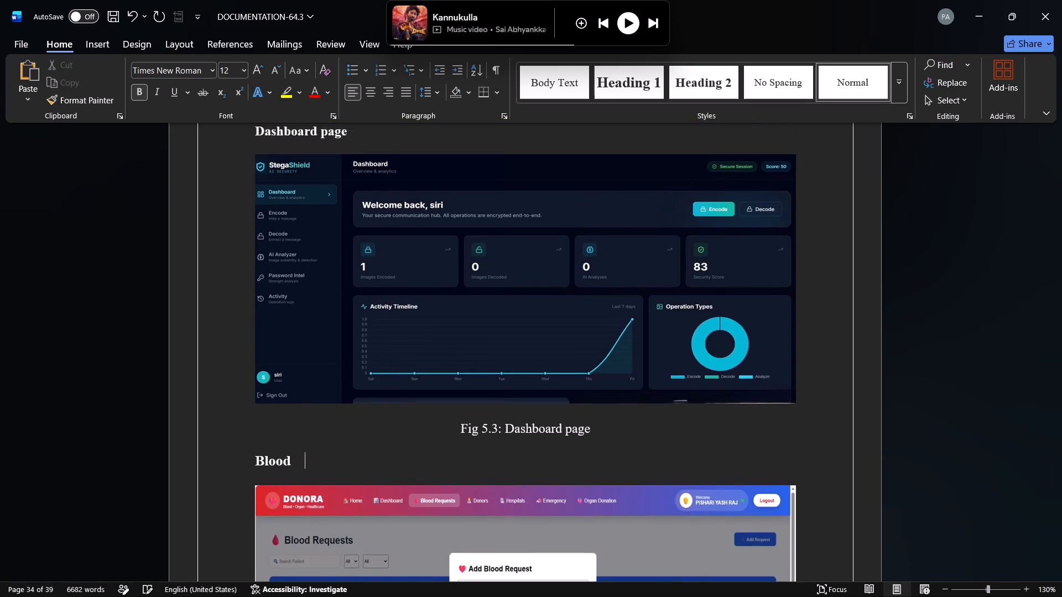
key("BackSpace")
key("BackSpace")
key("BackSpace")
key("BackSpace")
key("BackSpace")
key("BackSpace")
type("Im")
type("age")
key("space")
type("Uploadi")
key("n")
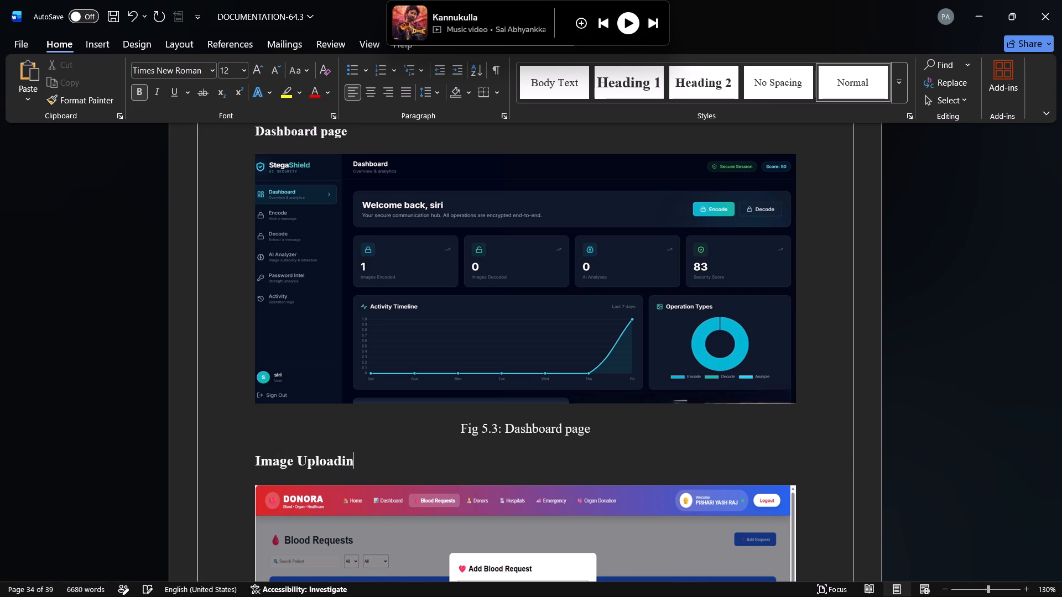
type("g")
key("space")
type("page")
Cut the DONORA screenshot under Image Uploading page and replace it with the StegaShield Encode upload picture copied from slide 13 in PowerPoint.
scroll(455, 399, "down", 4)
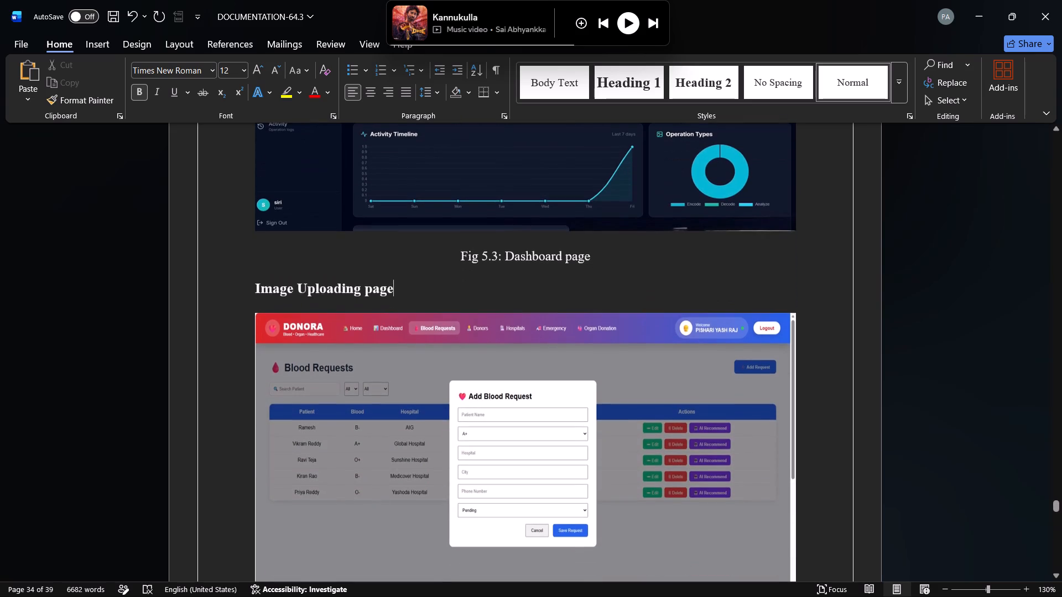
left_click(555, 376)
right_click(555, 376)
left_click(602, 236)
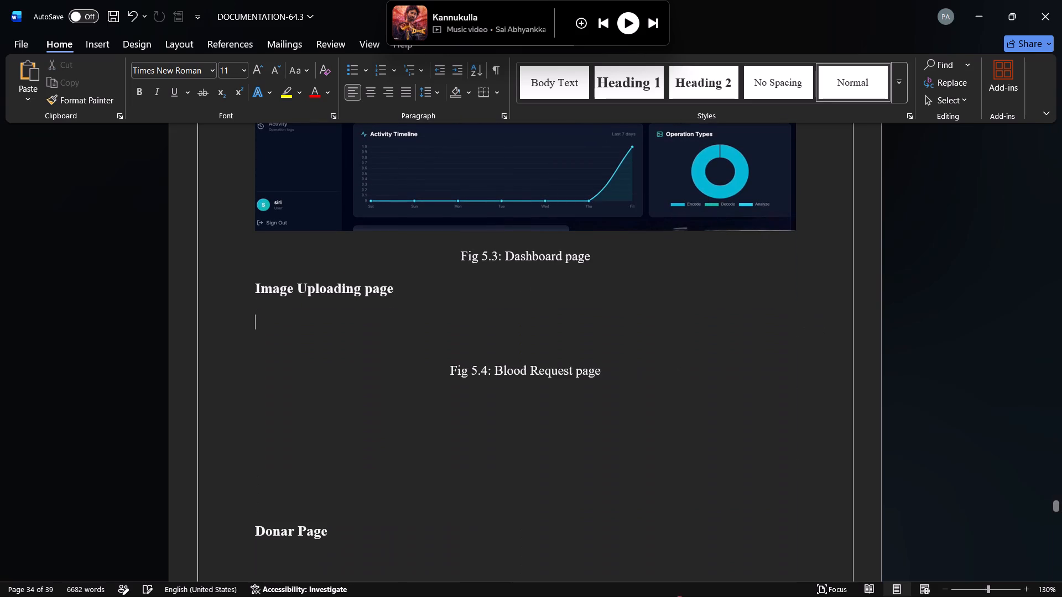
left_click(764, 585)
right_click(497, 321)
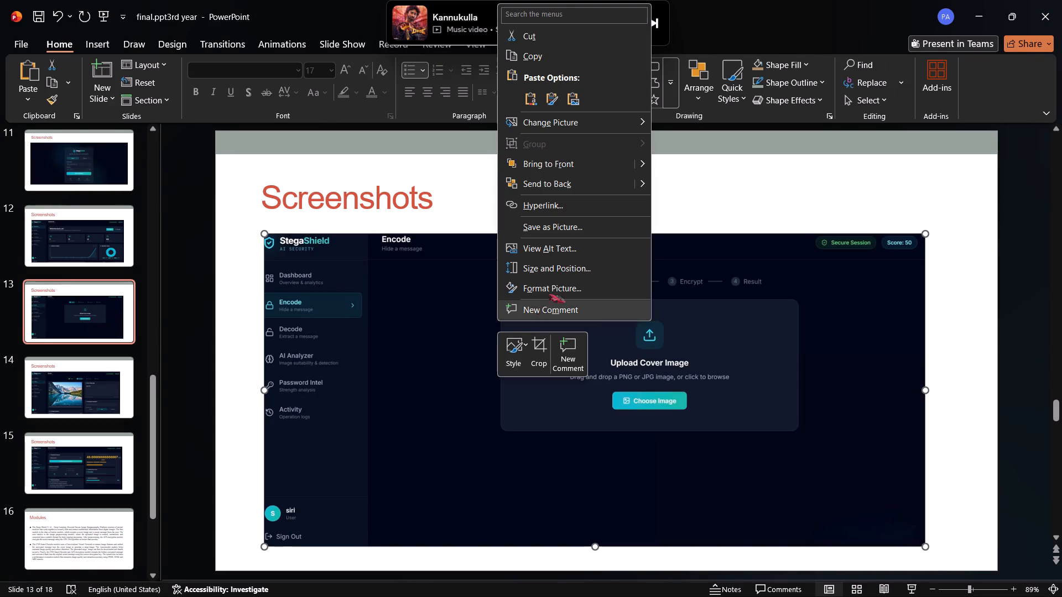
left_click(546, 52)
key("alt+Tab")
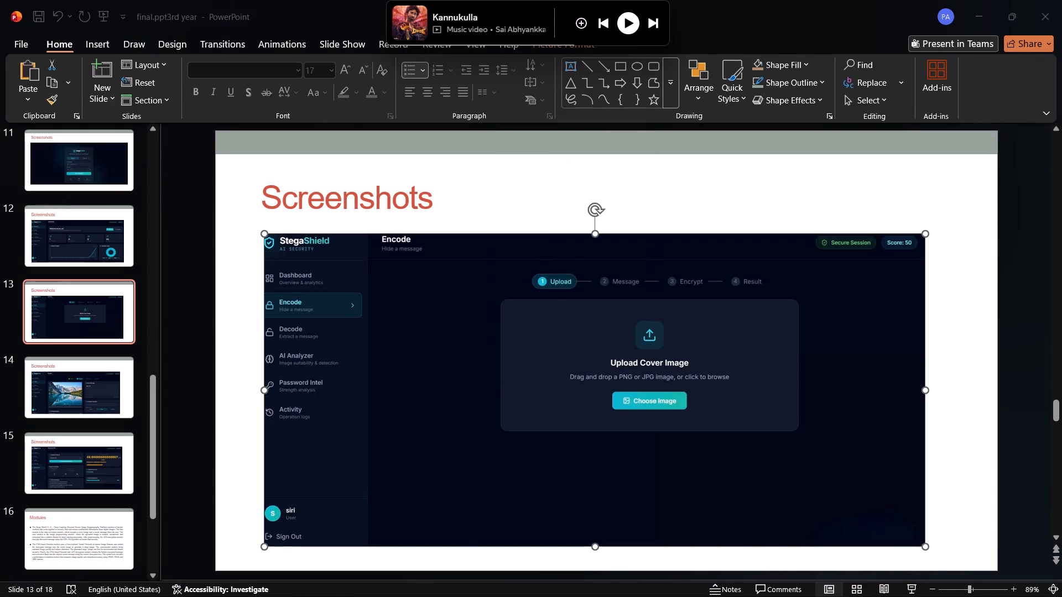
key("ctrl+v")
Insert an empty line above the Donar Page heading to push it onto the following page with its screenshot.
scroll(461, 421, "down", 6)
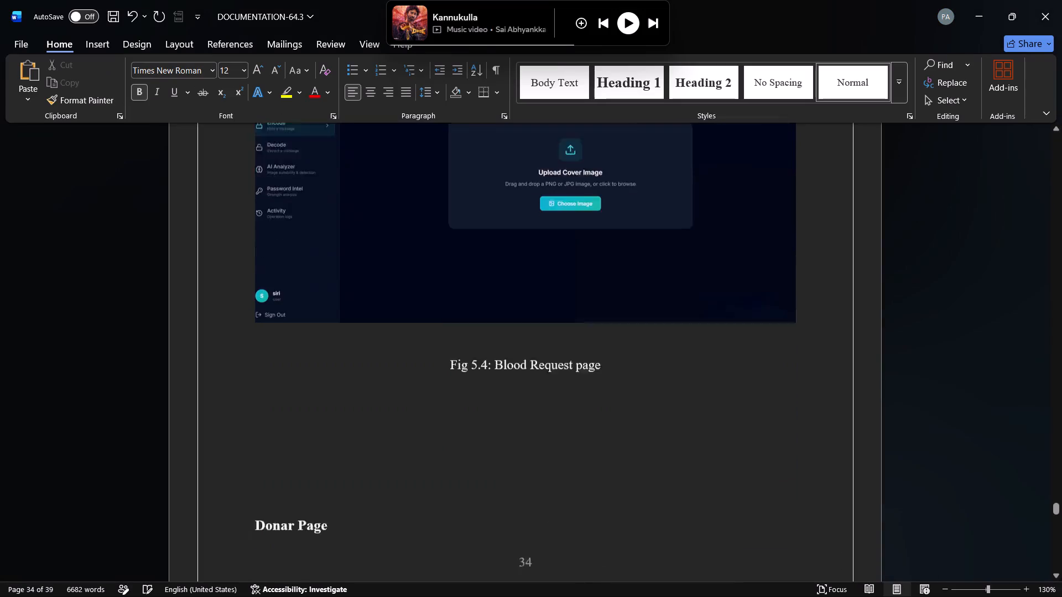
scroll(461, 421, "down", 11)
scroll(338, 228, "up", 4)
left_click(343, 173)
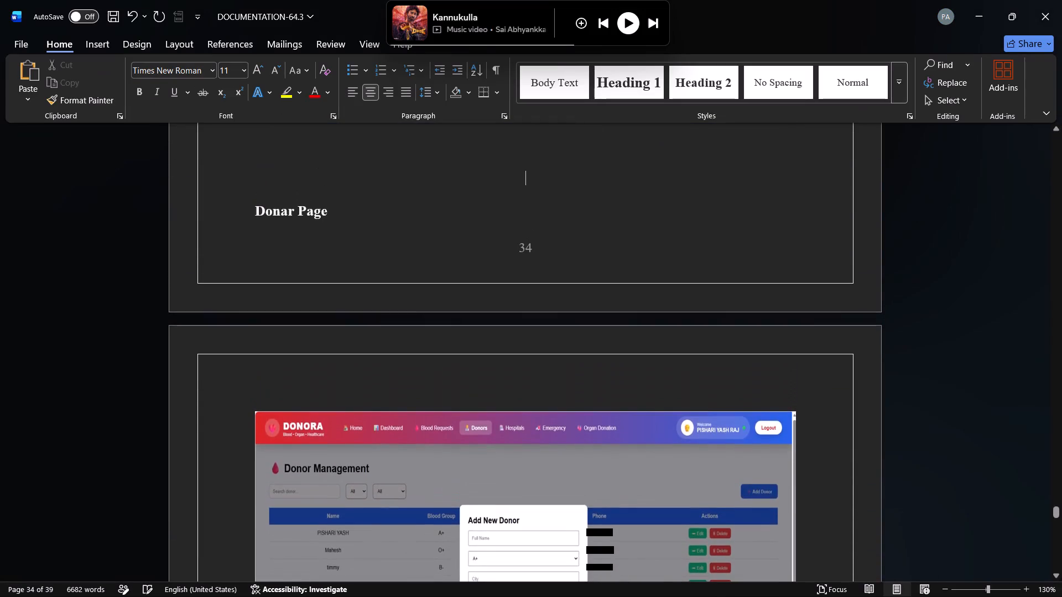
key("Return")
Replace the Donar Page heading above the Donor Management screenshot with "Image Encrypting Page", keeping it on page 35.
scroll(356, 233, "down", 5)
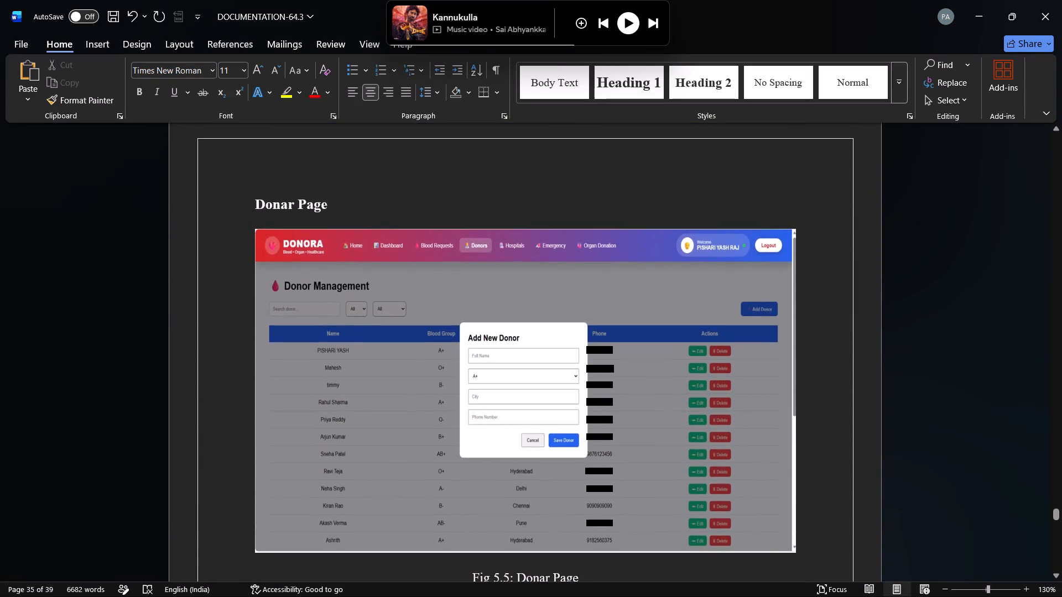
left_click(348, 217)
key("BackSpace")
key("BackSpace")
key("BackSpace")
key("BackSpace")
key("BackSpace")
key("BackSpace")
key("BackSpace")
key("BackSpace")
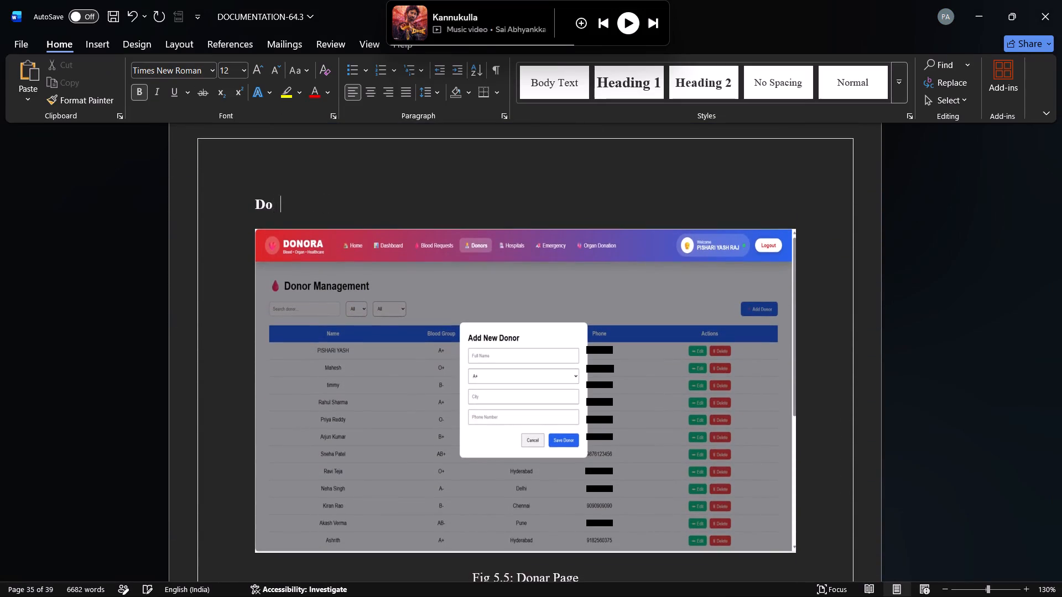
key("BackSpace")
key("BackSpace")
type("En")
key("BackSpace")
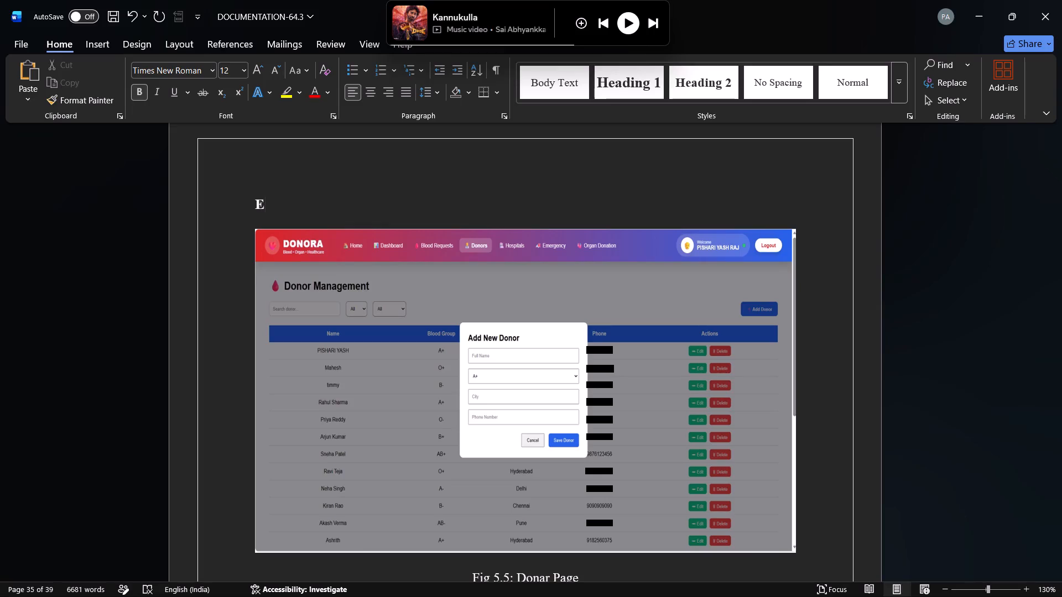
key("BackSpace")
key("BackSpace")
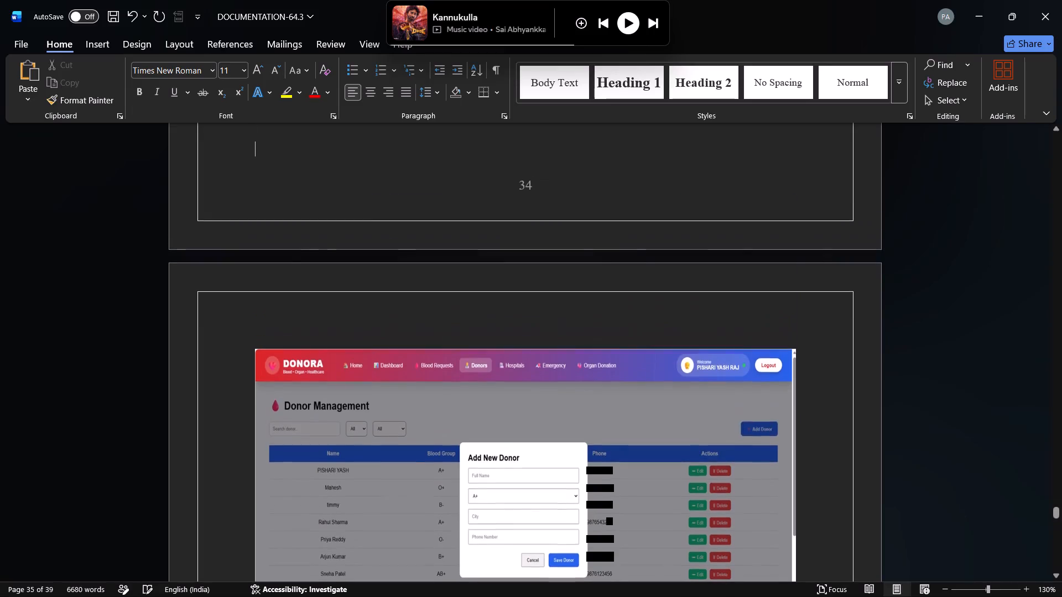
key("Return")
type("IMage")
key("space")
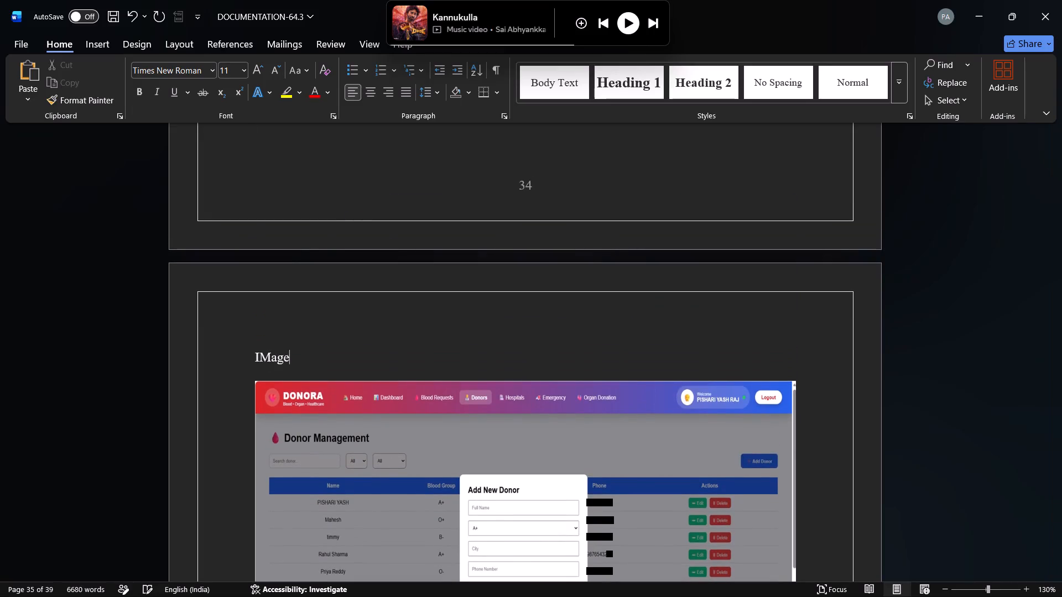
key("BackSpace")
key("BackSpace")
key("BackSpace")
key("BackSpace")
key("BackSpace")
key("BackSpace")
type("Image")
key("space")
key("shift+e")
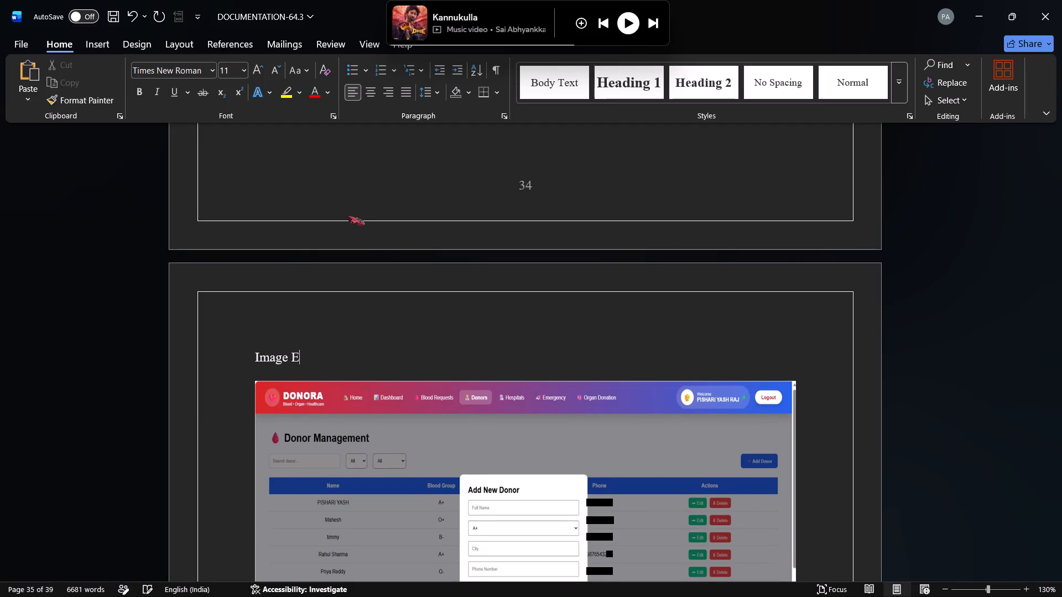
key("m")
key("BackSpace")
type("ncrypting")
key("space")
type("Page")
Make the Image Encrypting Page heading bold.
left_click_drag(382, 352, 223, 337)
left_click(235, 319)
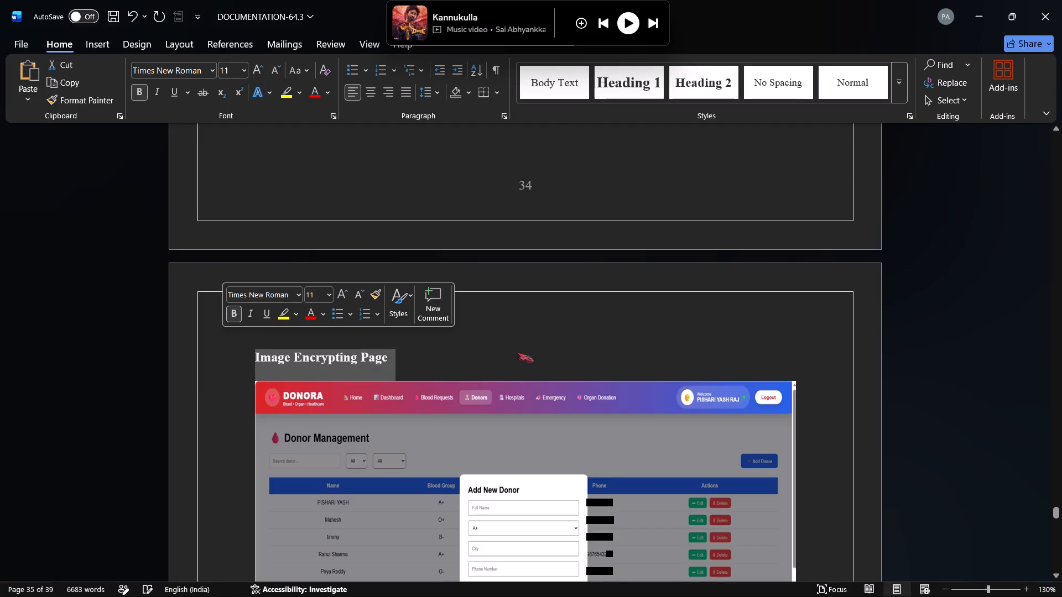
left_click(516, 352)
Insert a blank line between the Fig 5.3 caption and the Image Uploading page heading.
scroll(393, 344, "up", 19)
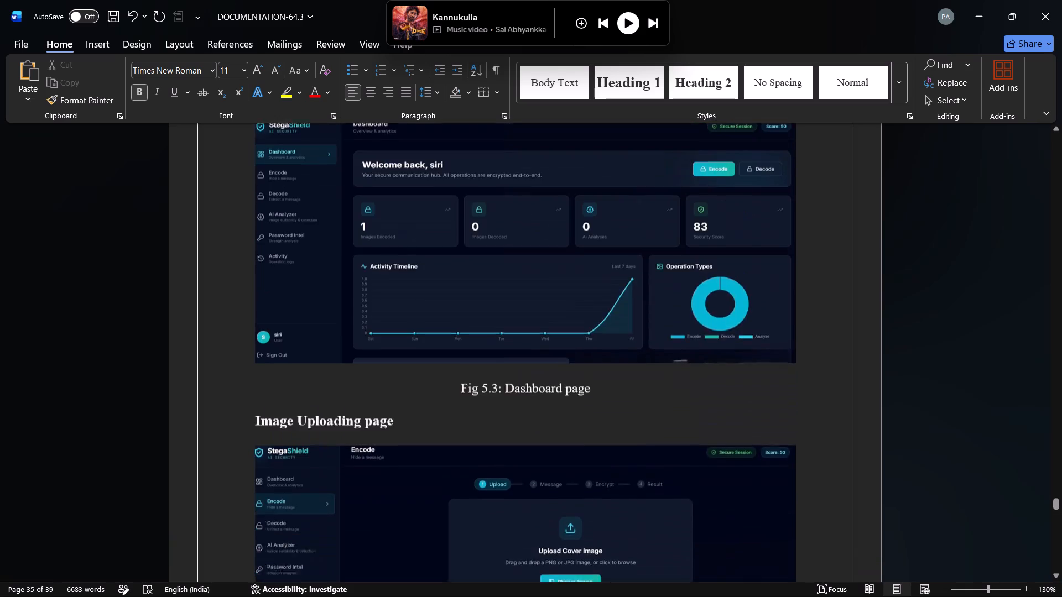
scroll(388, 328, "up", 2)
left_click(611, 547)
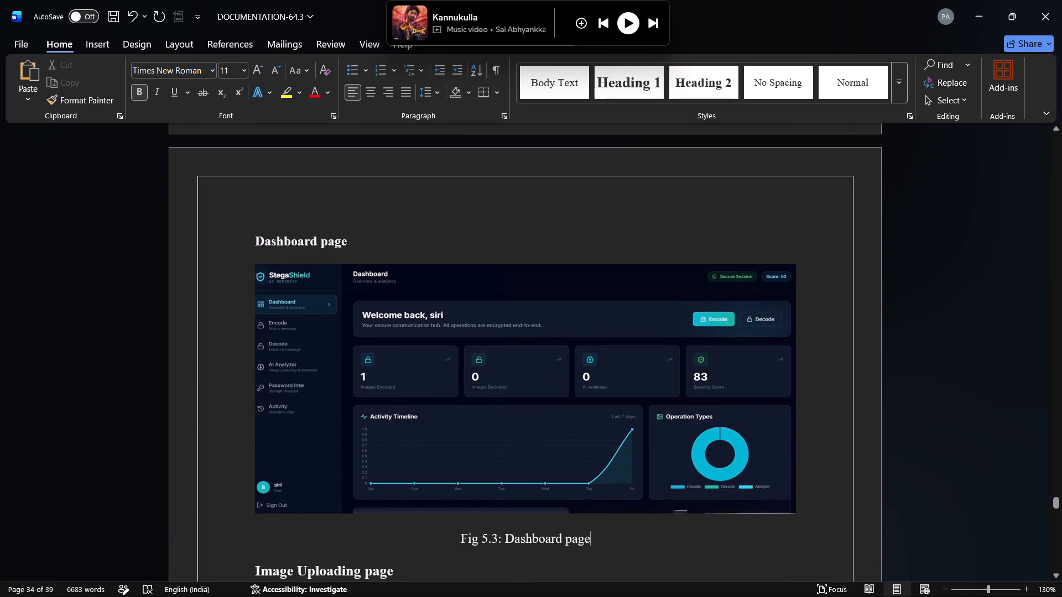
key("Return")
Replace "Blood Request page" in the Fig 5.4 caption with "Image Uploading page", copied from the heading above the picture.
scroll(611, 548, "down", 6)
scroll(538, 459, "down", 7)
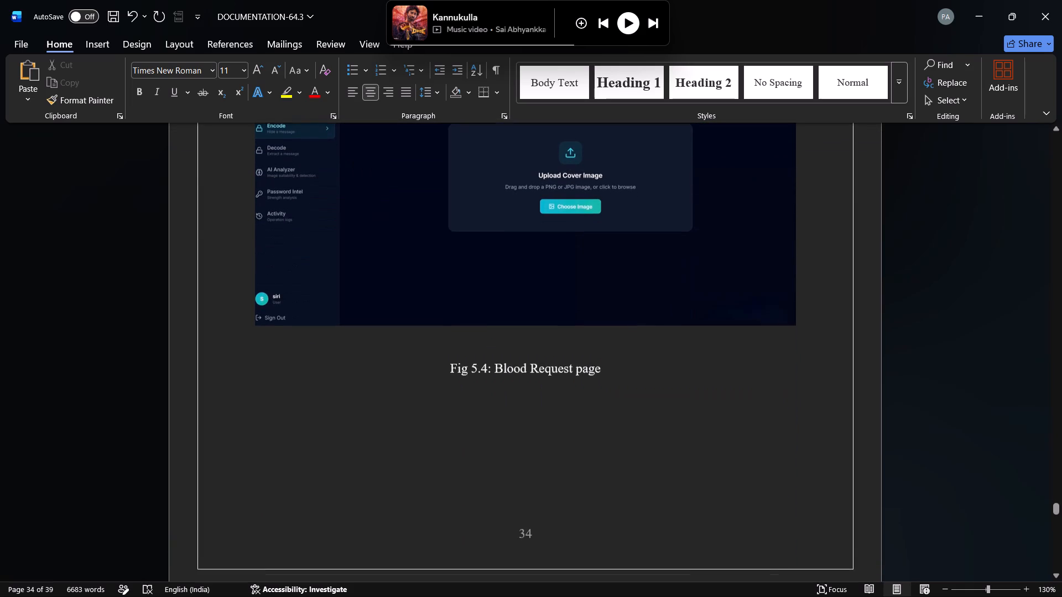
left_click_drag(604, 368, 496, 358)
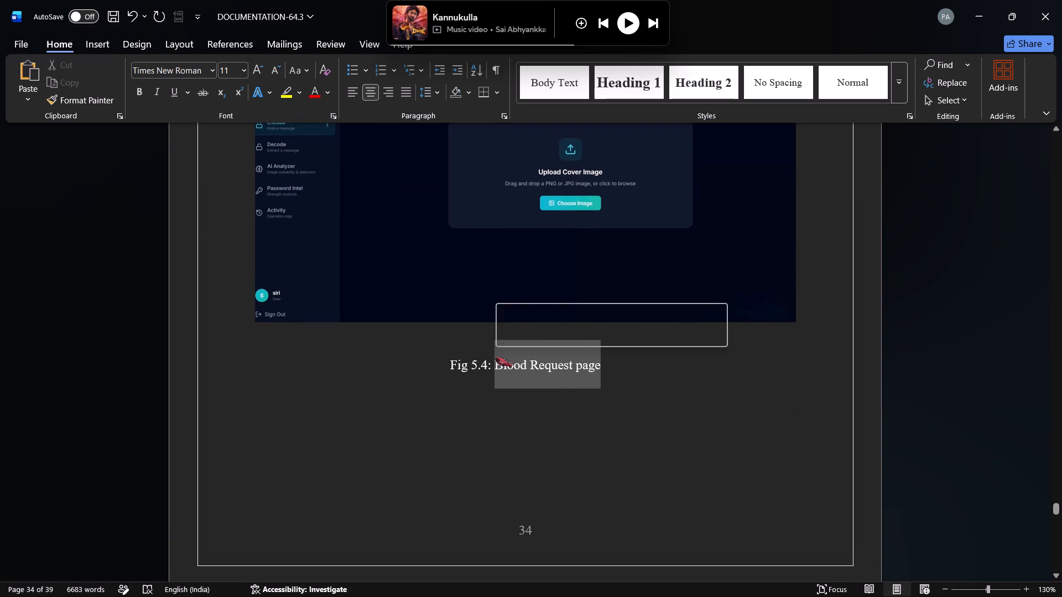
key("BackSpace")
scroll(841, 564, "up", 7)
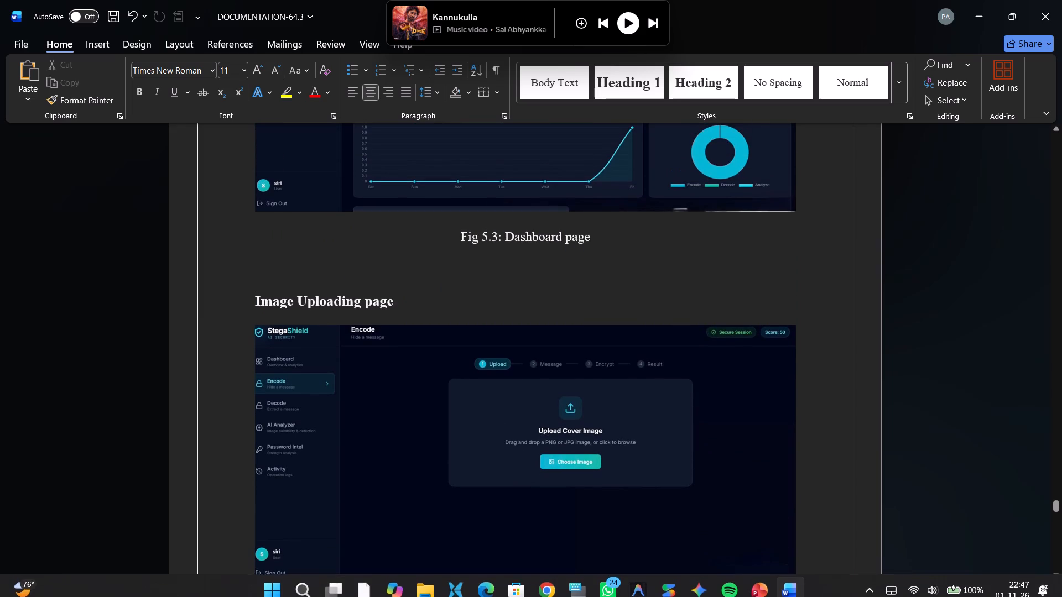
scroll(258, 293, "up", 6)
scroll(258, 293, "down", 5)
left_click_drag(246, 342, 281, 344)
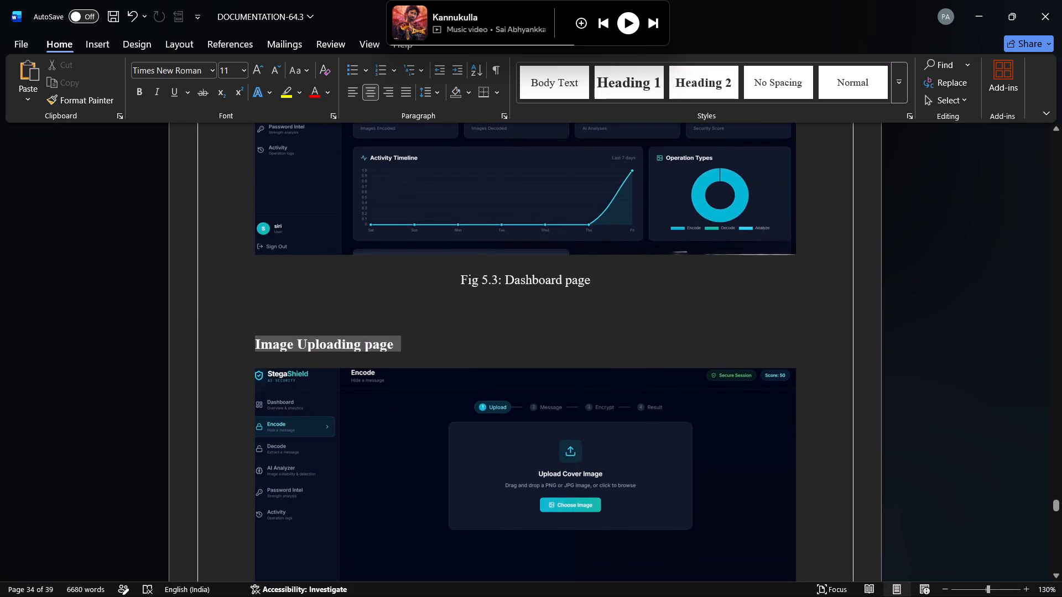
left_click_drag(281, 344, 374, 345)
key("ctrl+c")
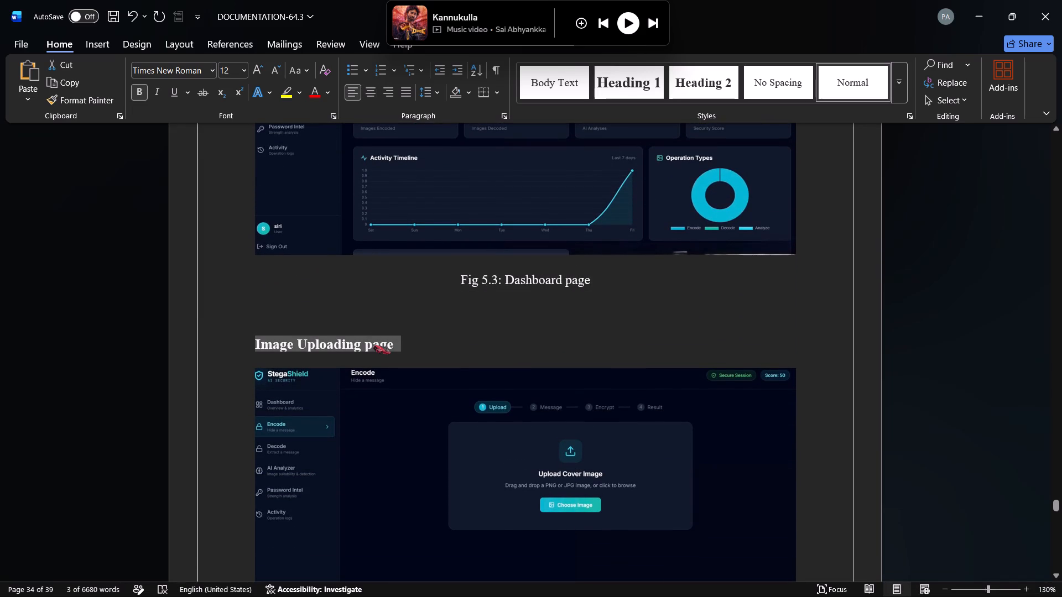
scroll(374, 345, "down", 6)
left_click(592, 409)
key("ctrl+v")
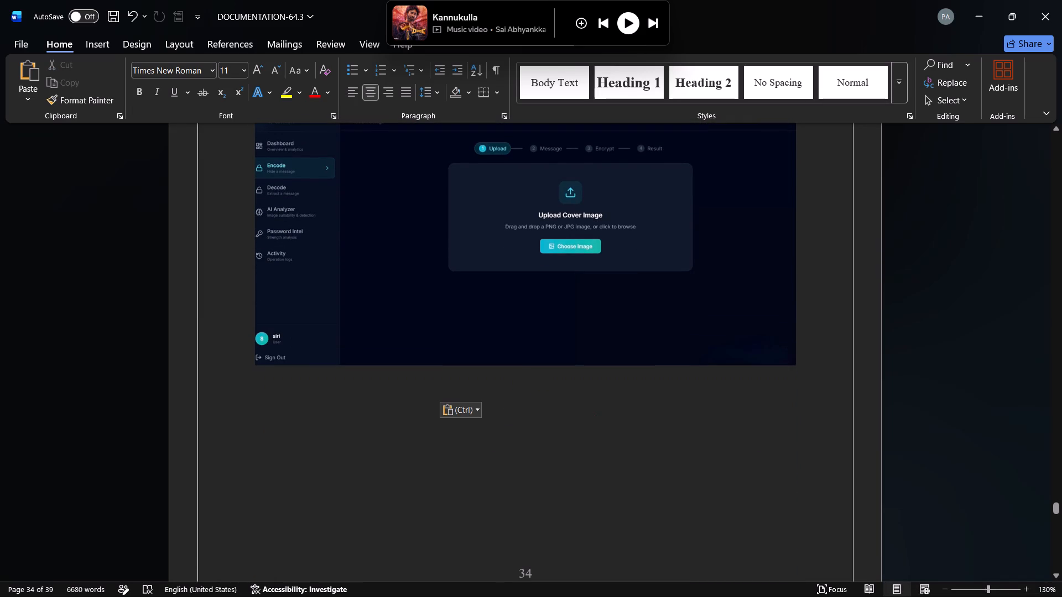
Add one blank line above the Fig 5.4 caption and indent the caption towards the centre under the picture.
left_click(238, 390)
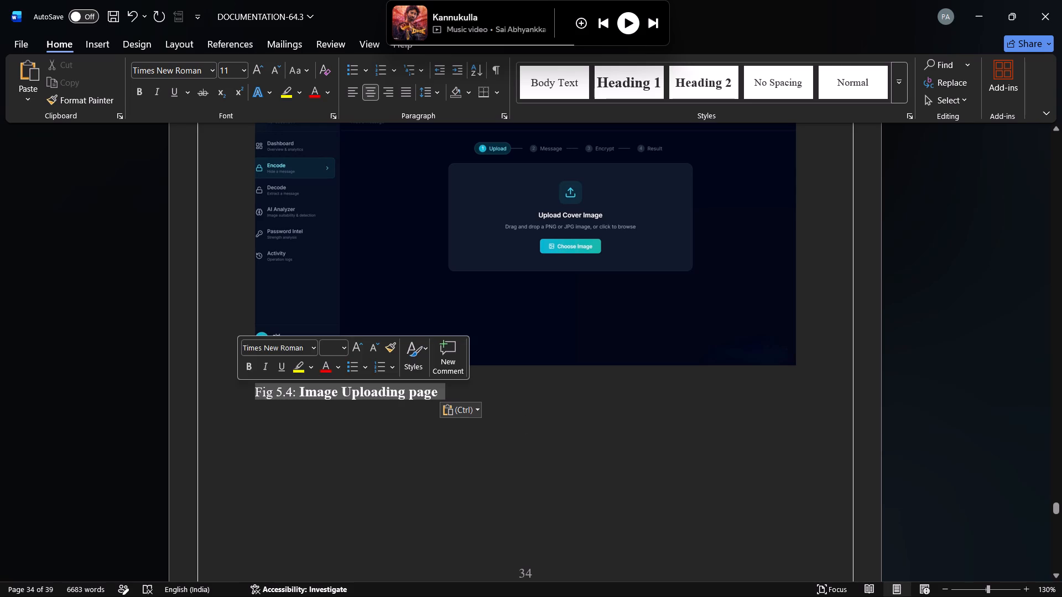
left_click(254, 385)
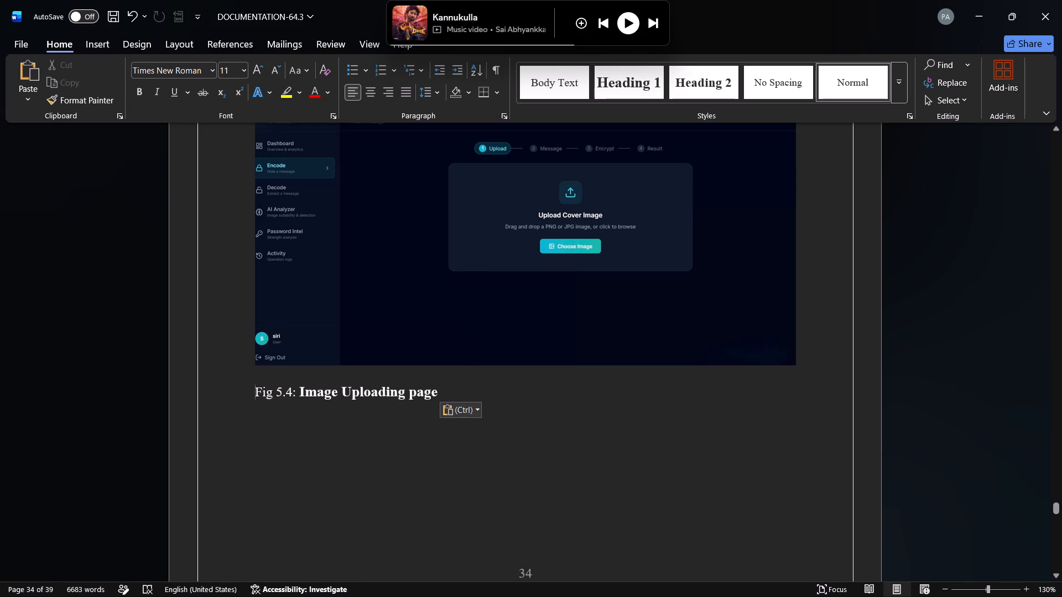
key("Return")
key("Return")
key("space")
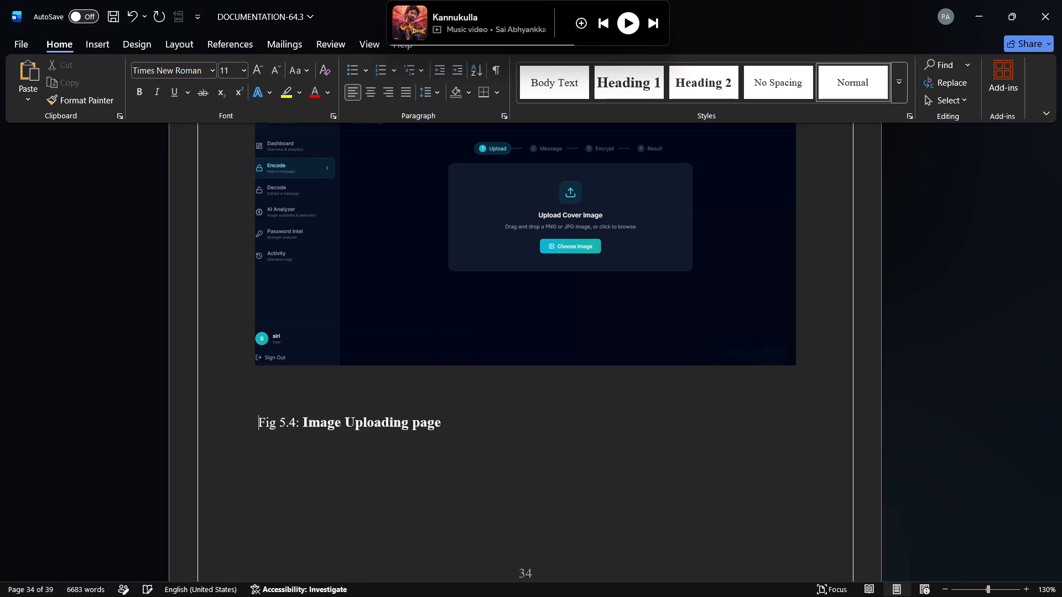
key("Tab")
key("BackSpace")
key("BackSpace")
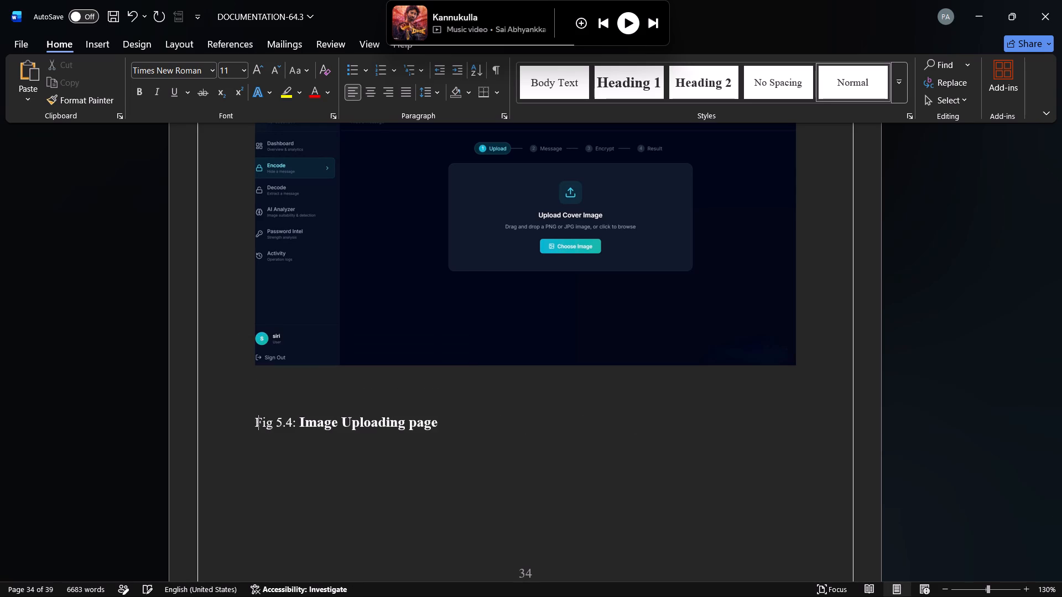
key("BackSpace")
key("Tab")
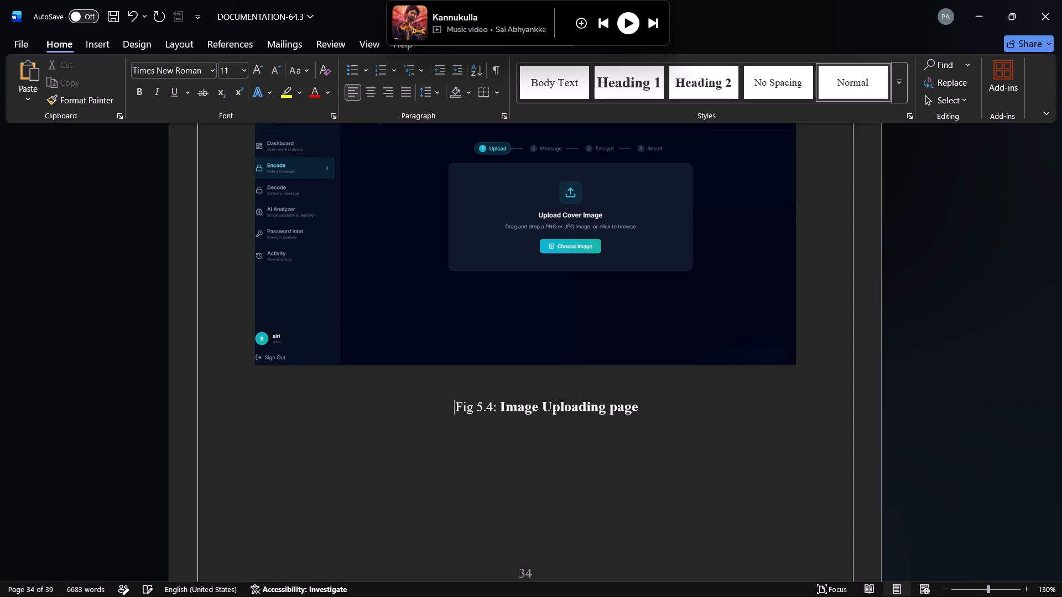
scroll(334, 402, "up", 2)
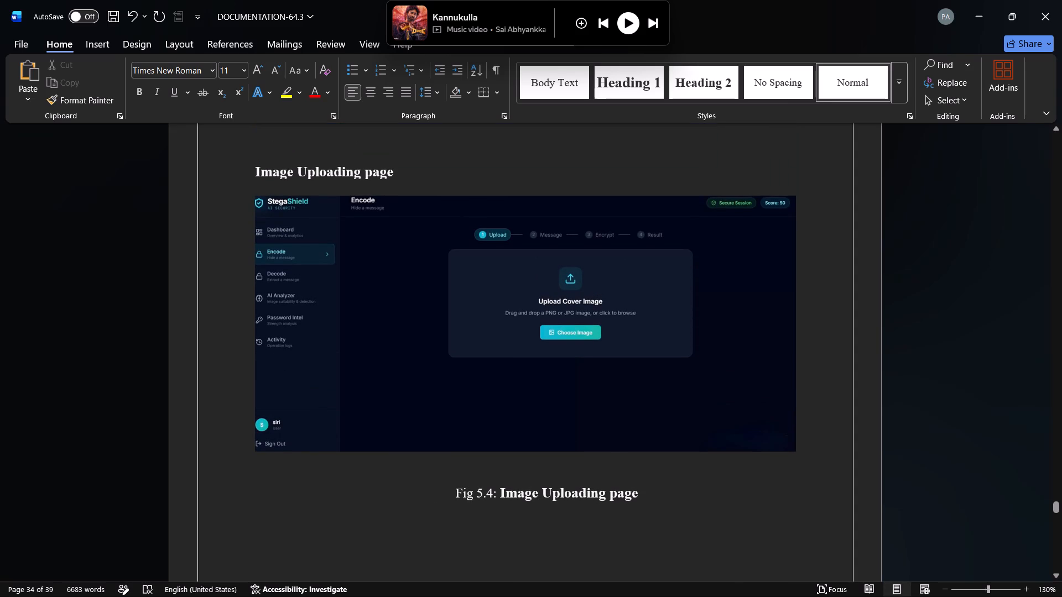
Remove the bold formatting from "Image Uploading page" in the Fig 5.4 caption.
left_click_drag(501, 490, 651, 489)
left_click(654, 467)
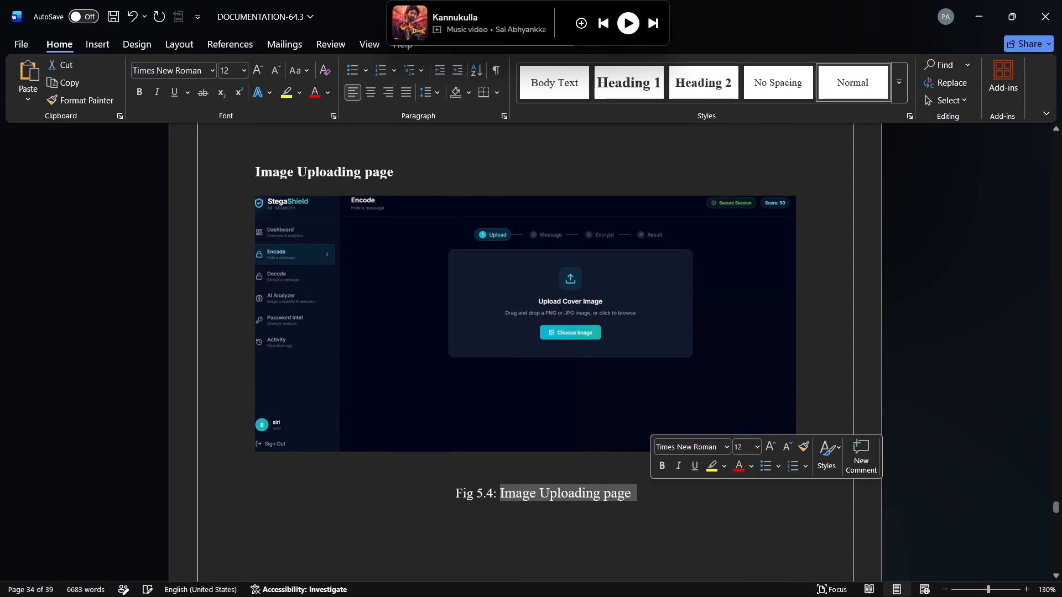
left_click(641, 520)
Remove the extra spacing above the Fig 5.4 caption and indent the caption again from the margin.
scroll(641, 520, "up", 5)
scroll(641, 520, "down", 4)
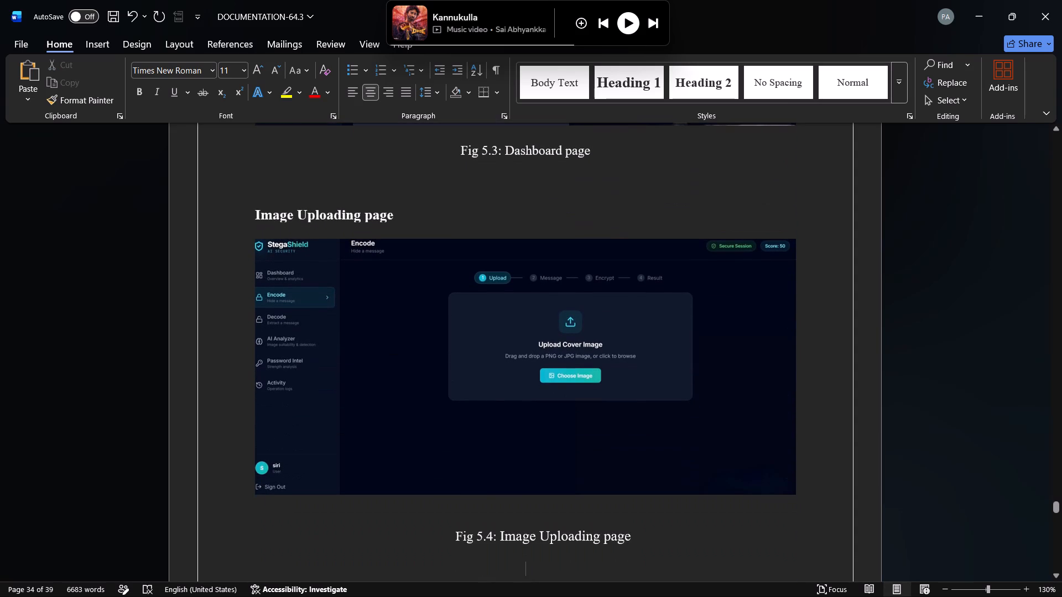
left_click(446, 529)
key("BackSpace")
key("BackSpace")
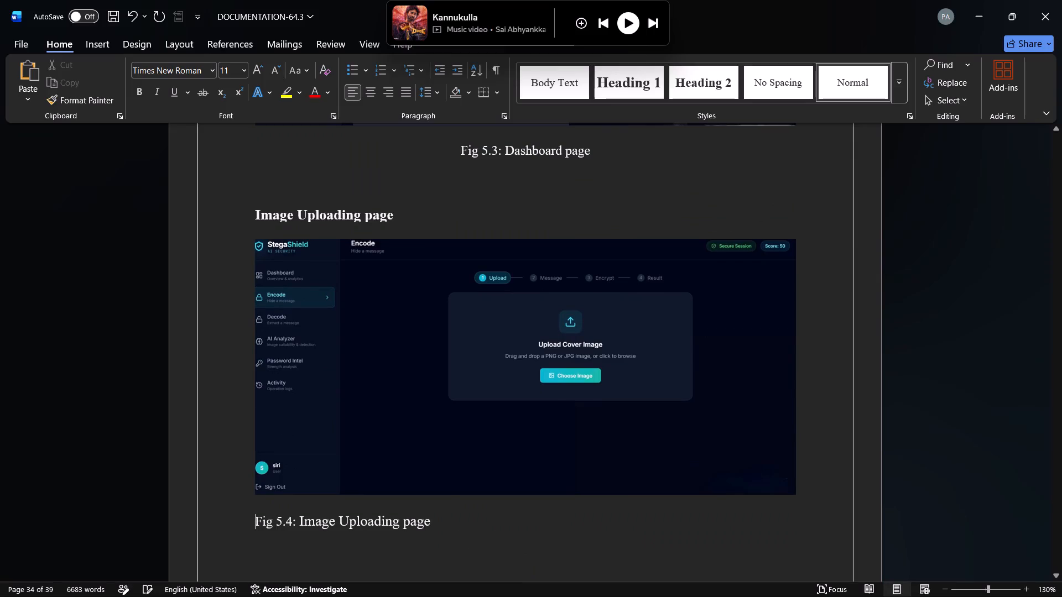
key("Tab")
Delete the surplus blank lines above the Image Encrypting Page heading.
scroll(464, 541, "down", 13)
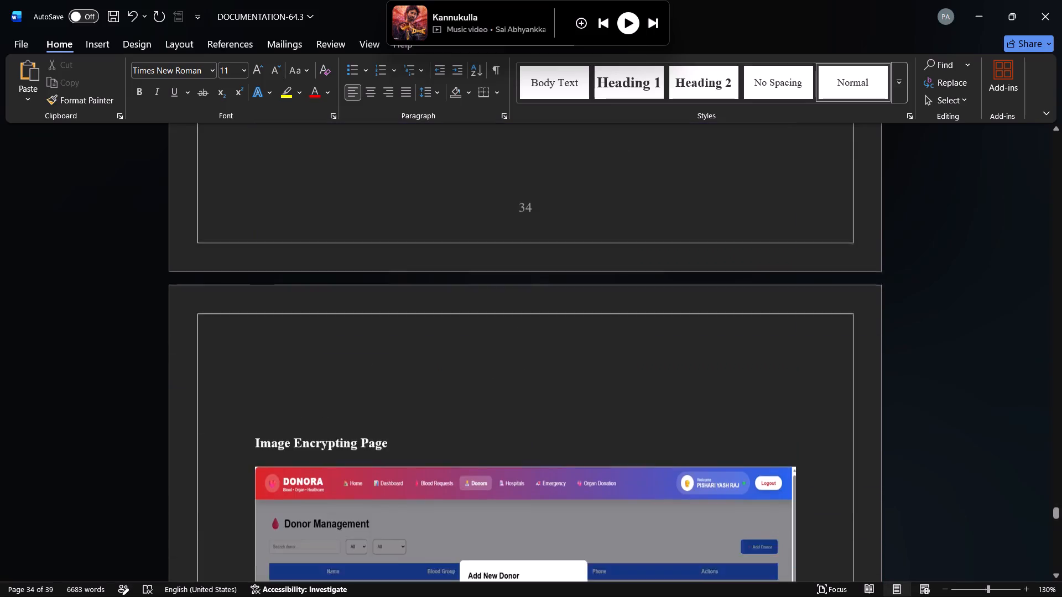
scroll(468, 540, "down", 4)
left_click(308, 153)
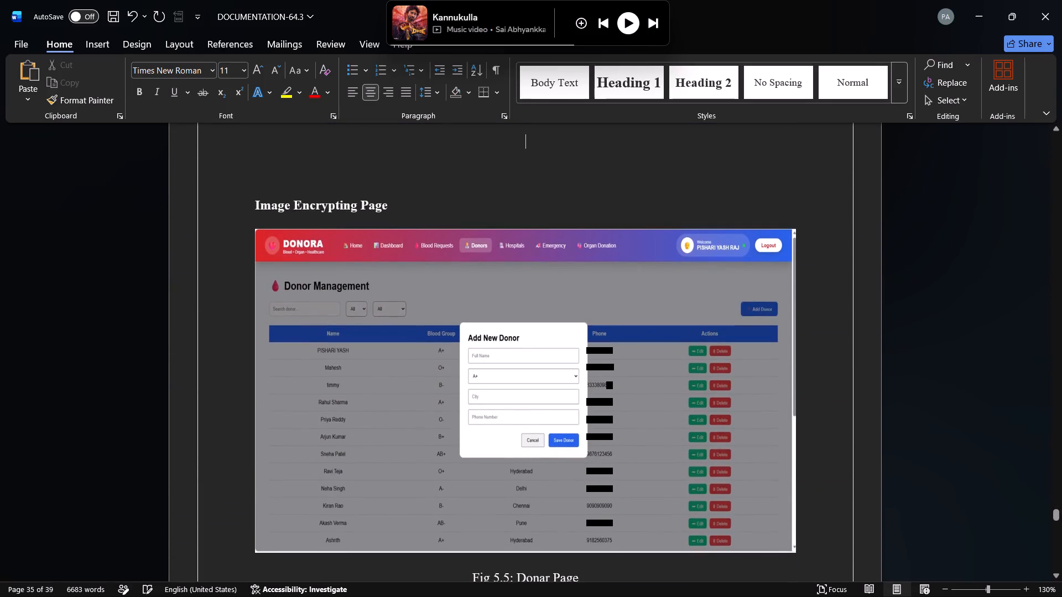
key("BackSpace")
scroll(311, 203, "down", 1)
scroll(311, 203, "up", 2)
left_click(260, 227)
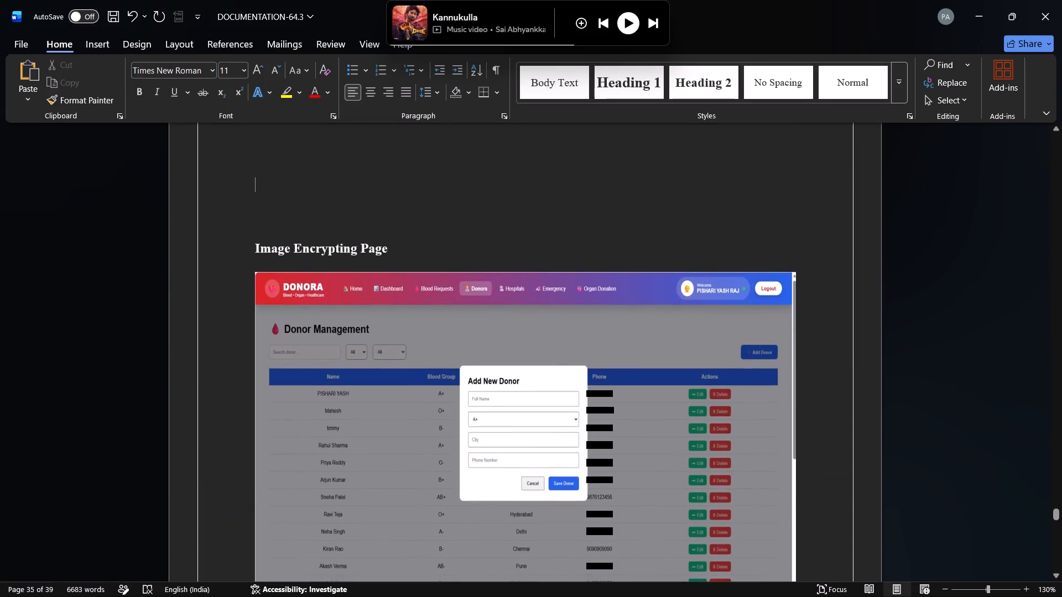
key("BackSpace")
key("BackSpace")
scroll(328, 348, "down", 5)
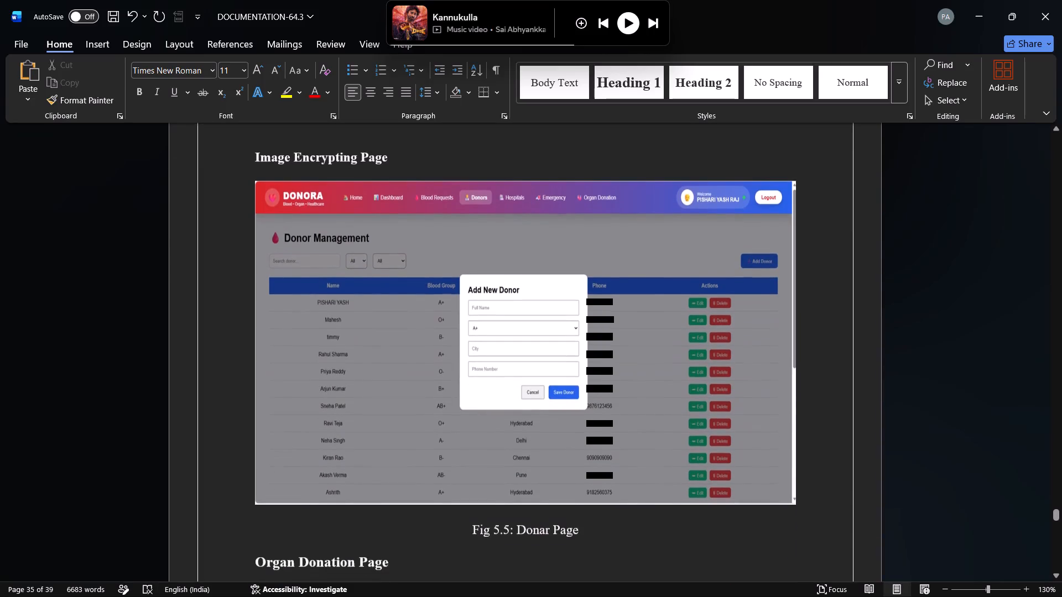
Replace the DONORA picture under Image Encrypting Page with the Encode message screenshot copied from slide 14 in PowerPoint.
left_click(533, 446)
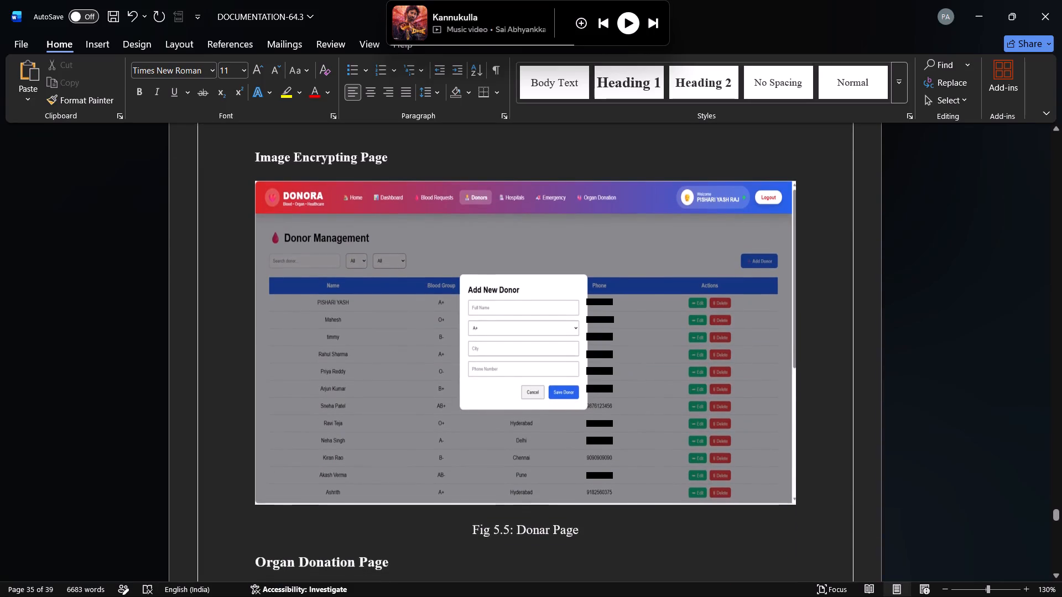
right_click(533, 446)
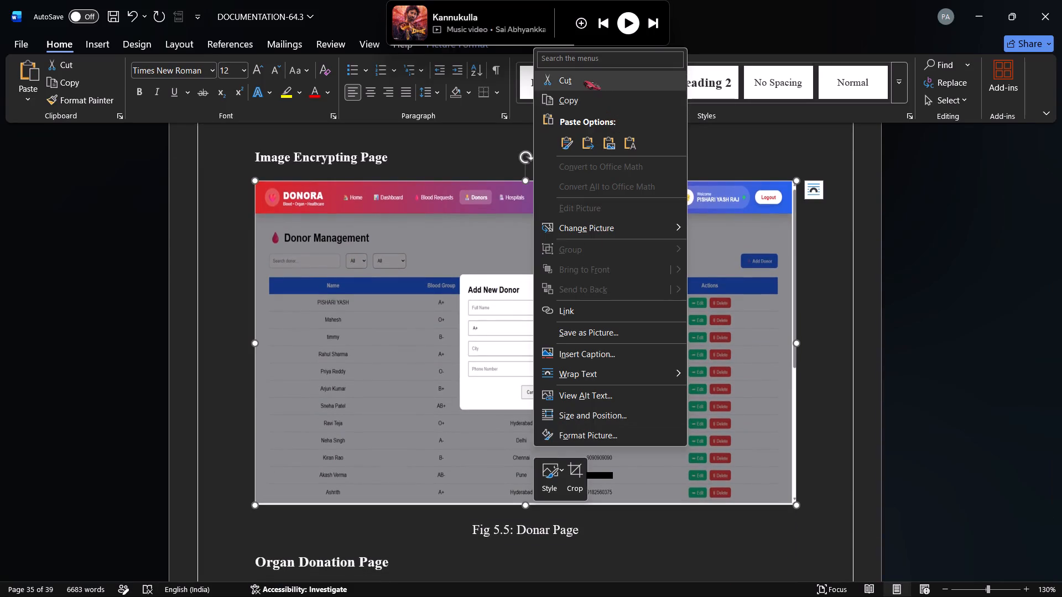
left_click(584, 81)
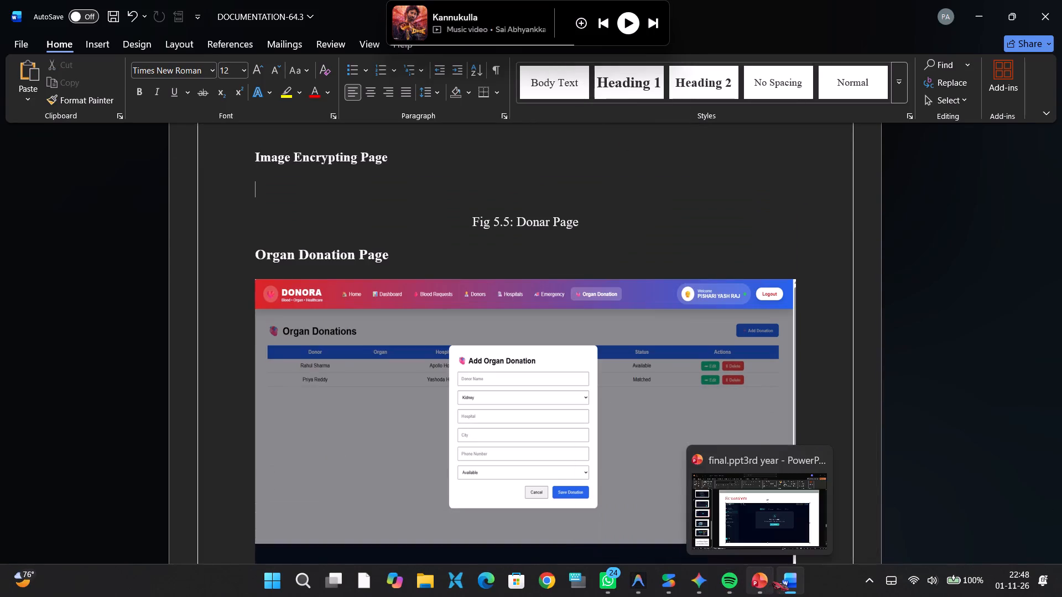
left_click(765, 582)
scroll(603, 382, "down", 2)
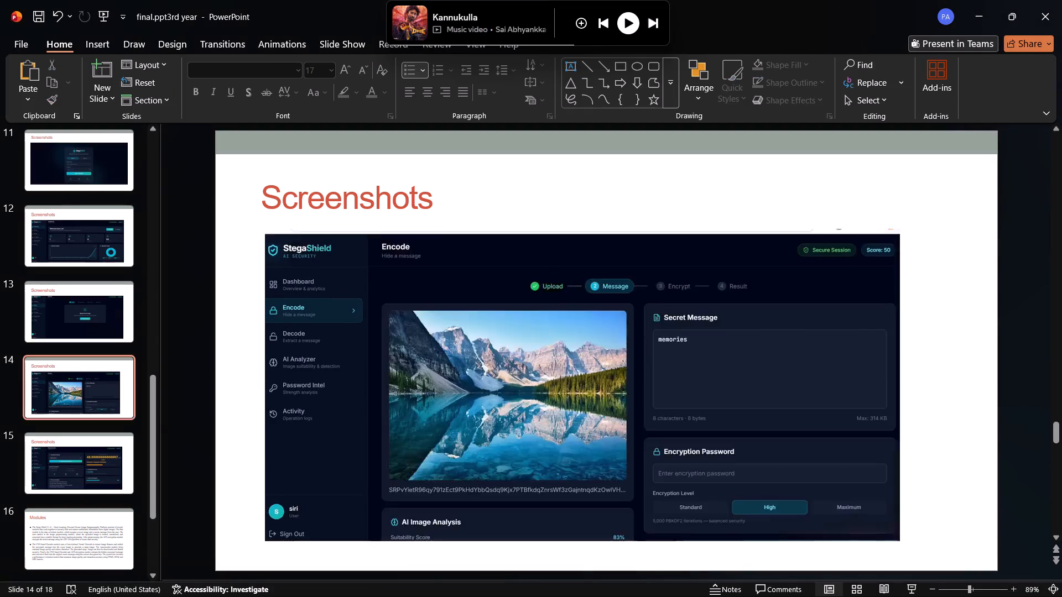
scroll(602, 383, "down", 2)
scroll(602, 383, "up", 4)
scroll(602, 383, "down", 1)
right_click(602, 383)
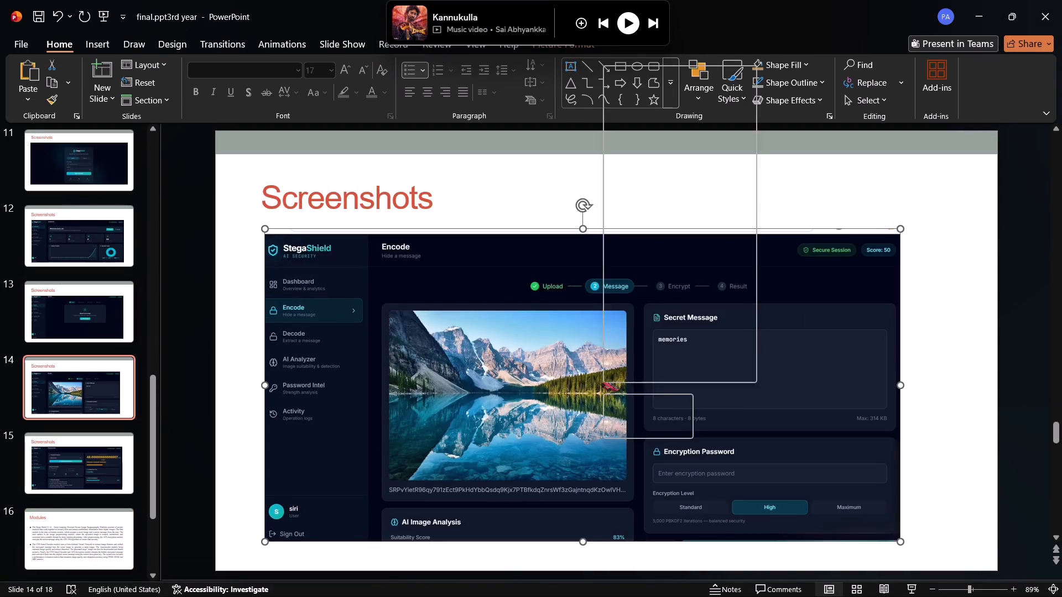
left_click(653, 119)
key("alt+Tab")
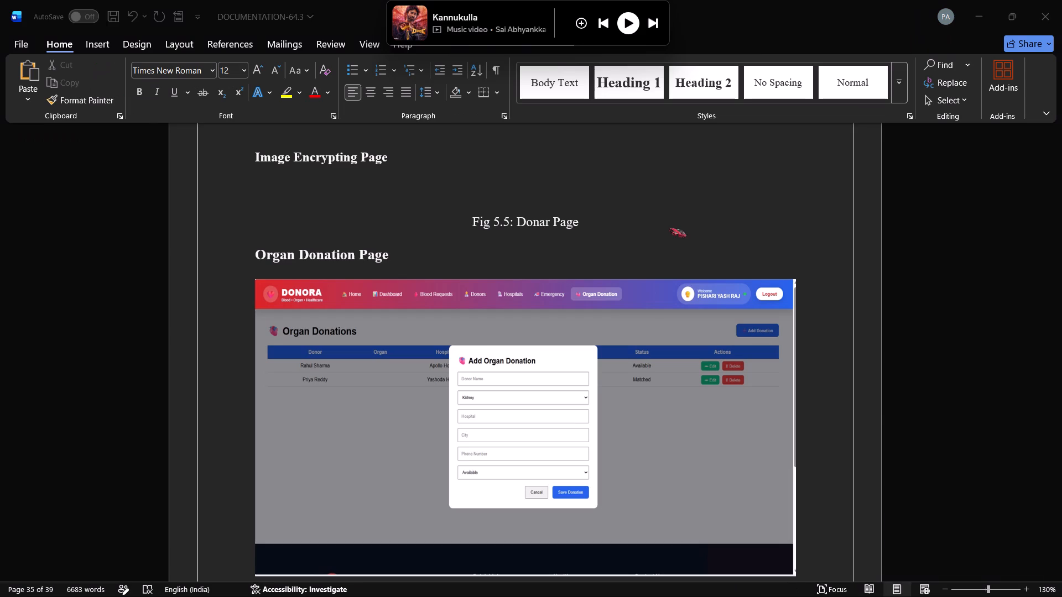
key("ctrl+v")
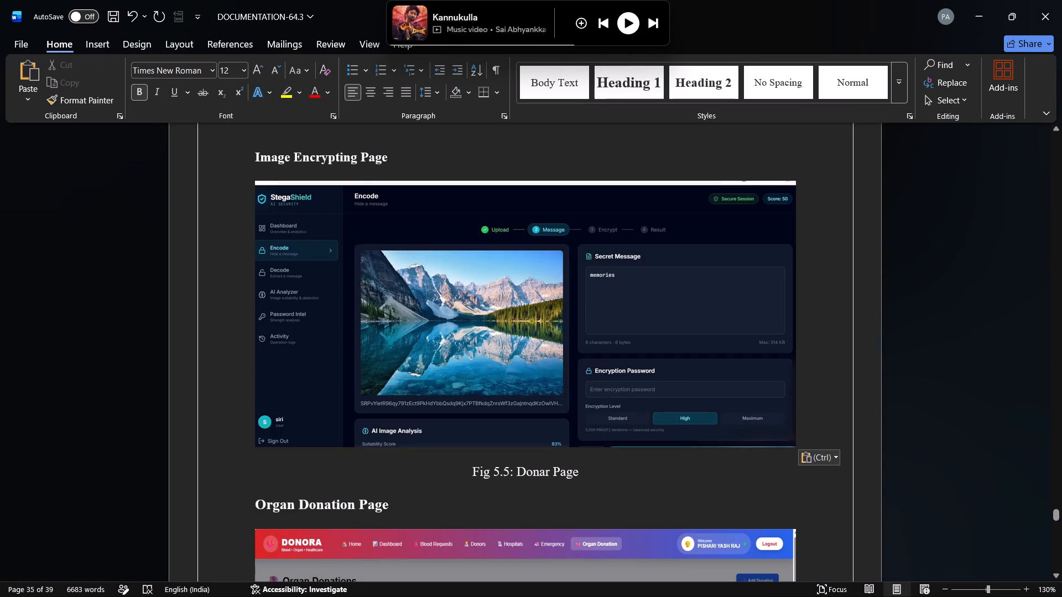
Replace "Donar Page" in the Fig 5.5 caption with "Image Encrypting Page", copied from the heading above the picture.
left_click(593, 479)
left_click(598, 476)
key("BackSpace")
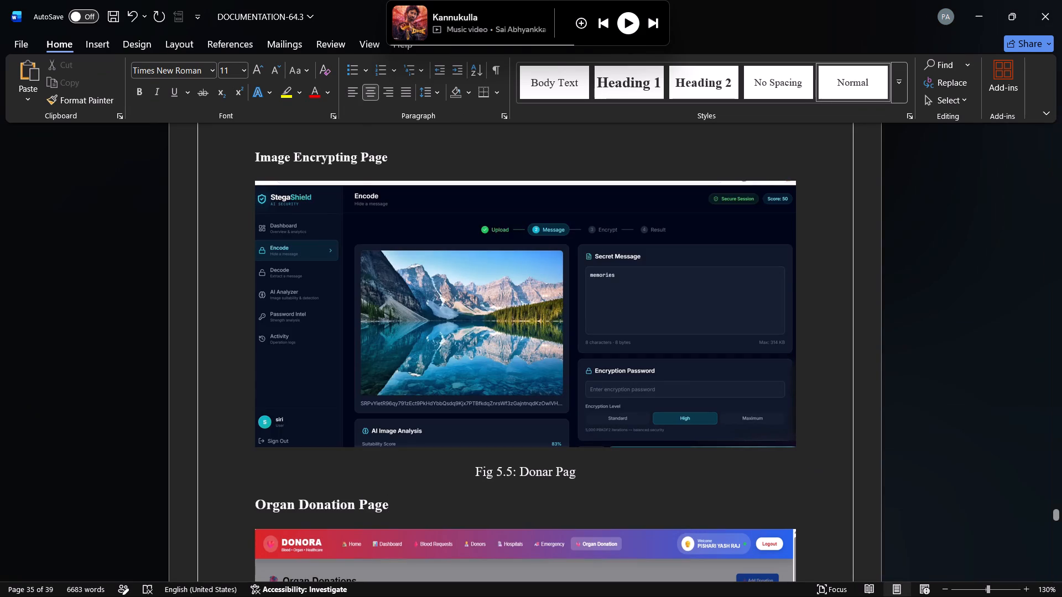
key("BackSpace")
key("BackSpace")
key("BackSpace")
key("BackSpace")
key("BackSpace")
key("BackSpace")
key("BackSpace")
key("BackSpace")
key("BackSpace")
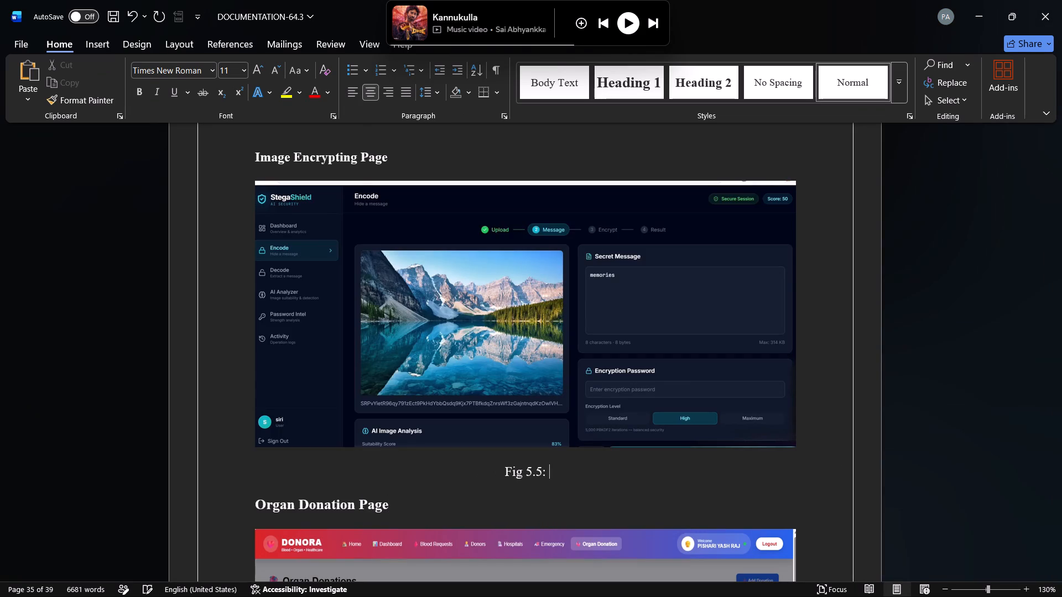
left_click_drag(254, 154, 292, 146)
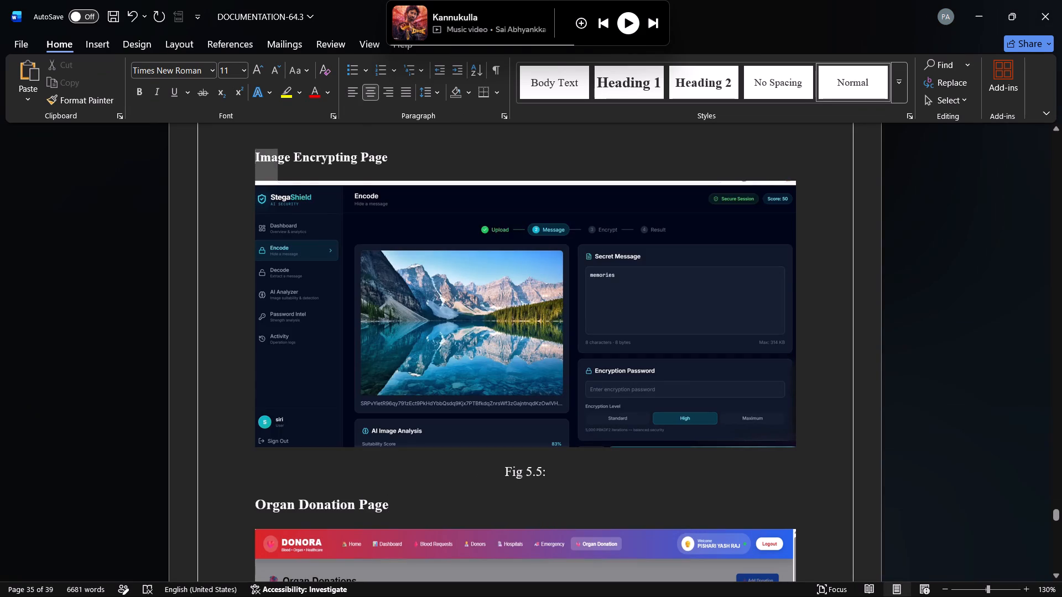
left_click_drag(292, 146, 383, 145)
key("ctrl+c")
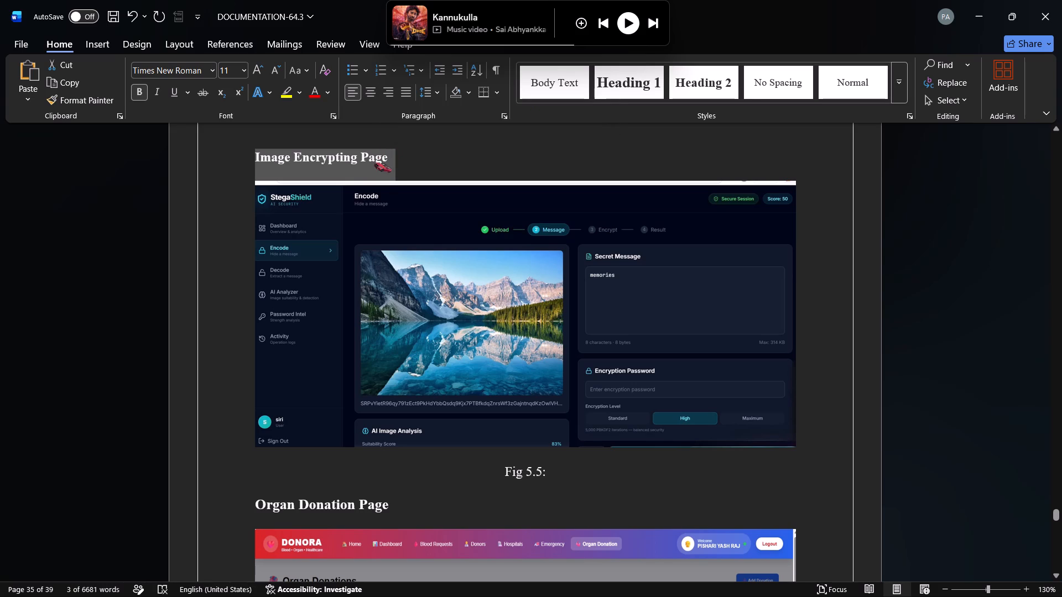
left_click(559, 473)
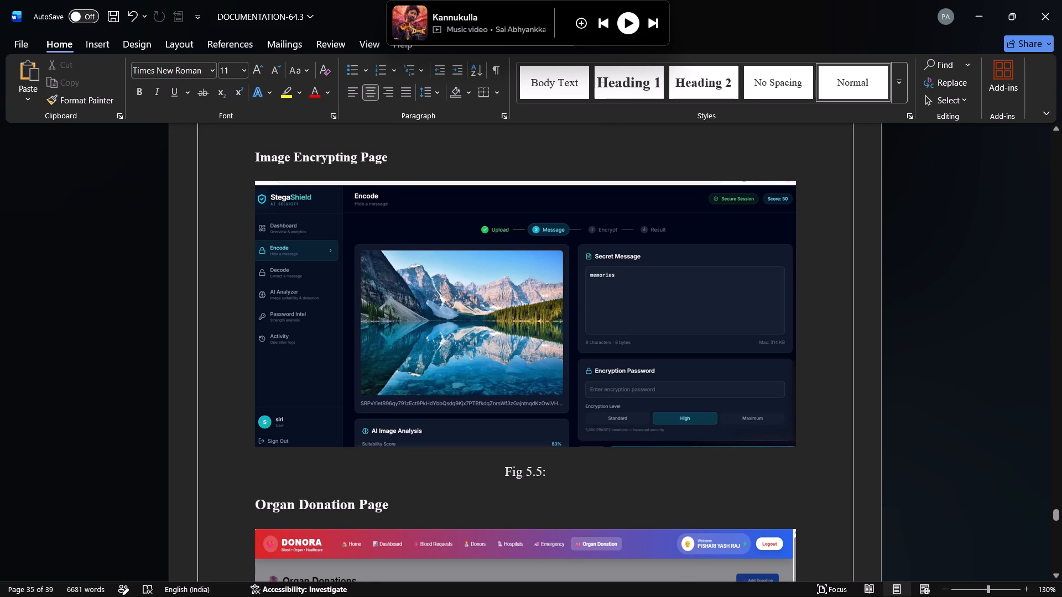
key("ctrl+v")
Indent the Fig 5.5 caption four tab stops towards the centre under the picture.
left_click(255, 466)
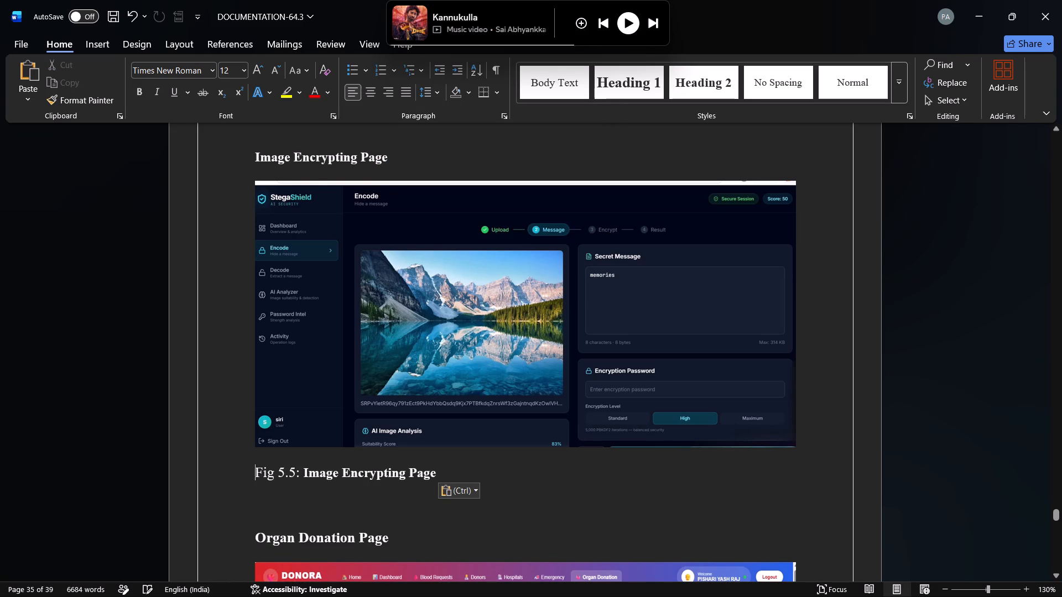
key("Tab")
key("Tab")
key("Tab")
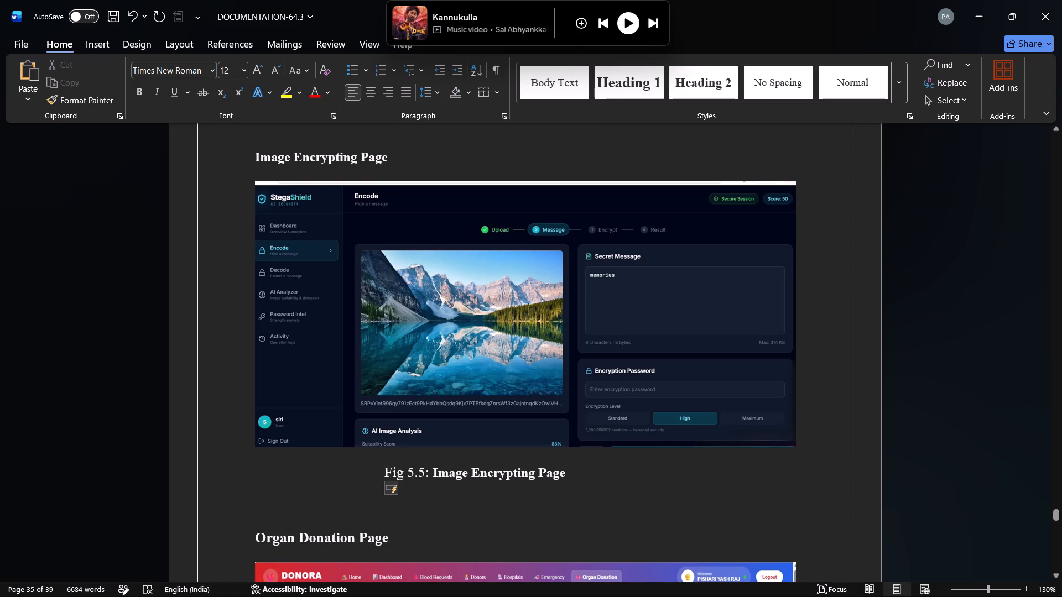
key("Tab")
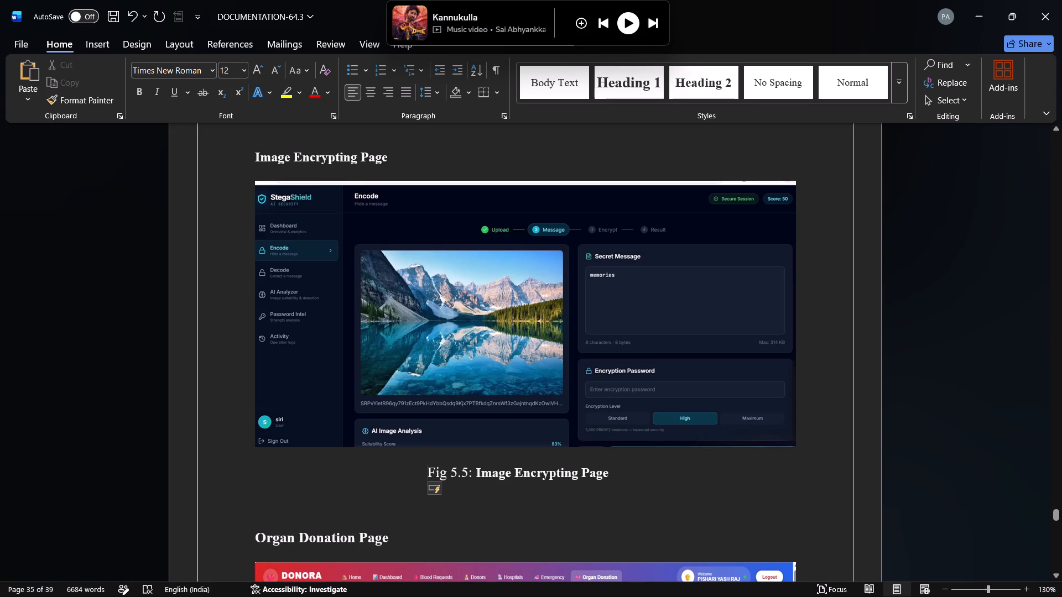
Remove the bold formatting from "Image Encrypting Page" in the Fig 5.5 caption.
left_click_drag(472, 476, 528, 473)
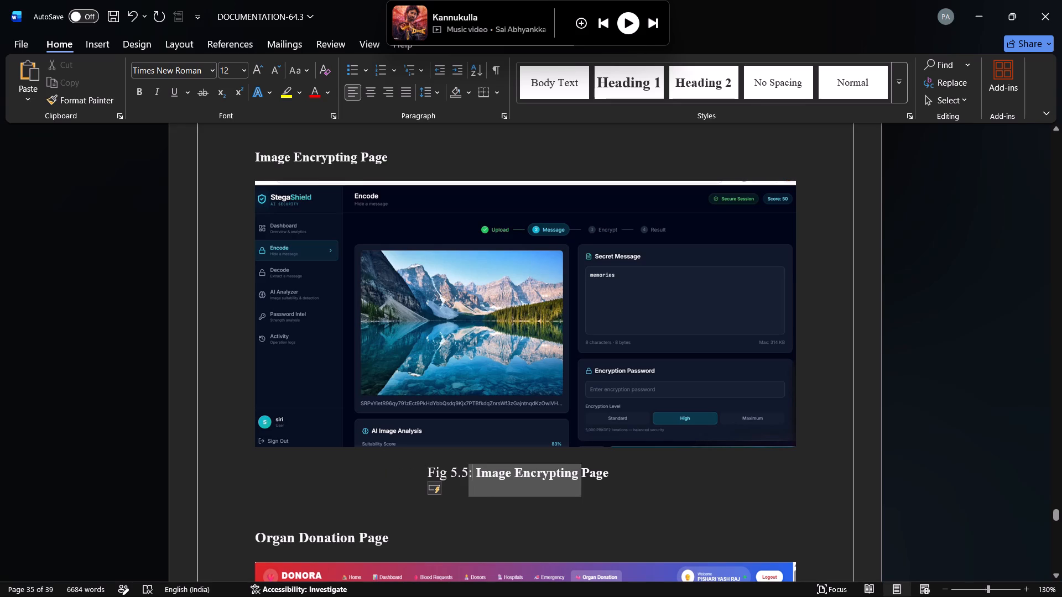
left_click_drag(528, 473, 593, 479)
left_click(605, 456)
left_click(605, 456)
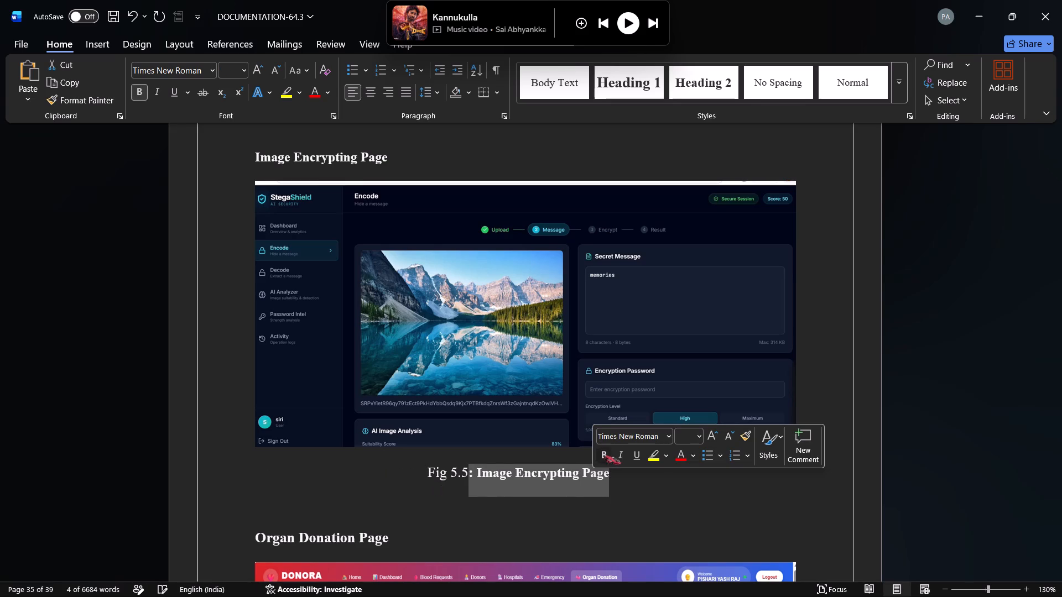
left_click(644, 491)
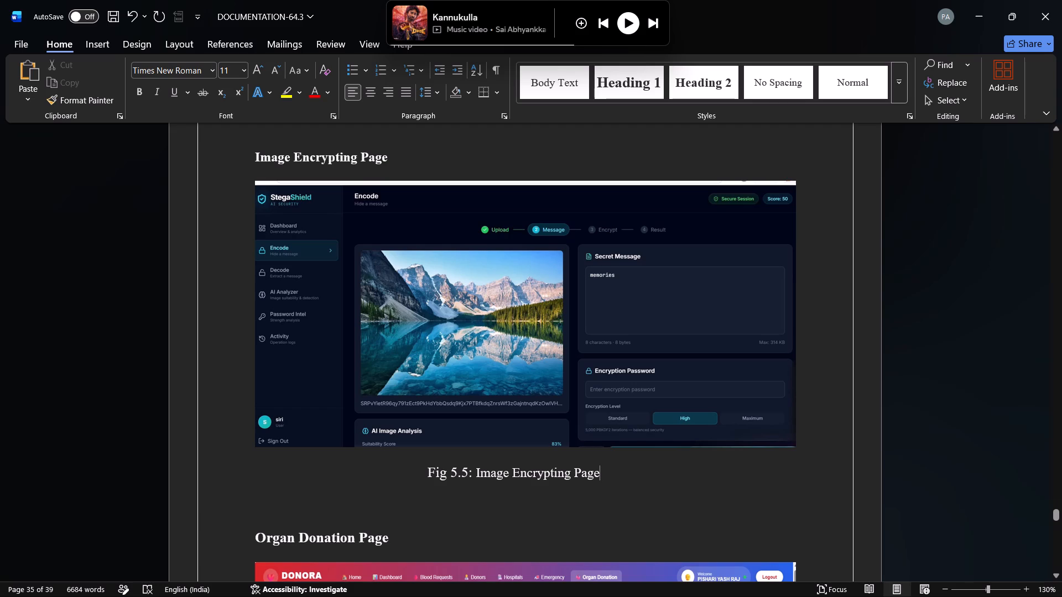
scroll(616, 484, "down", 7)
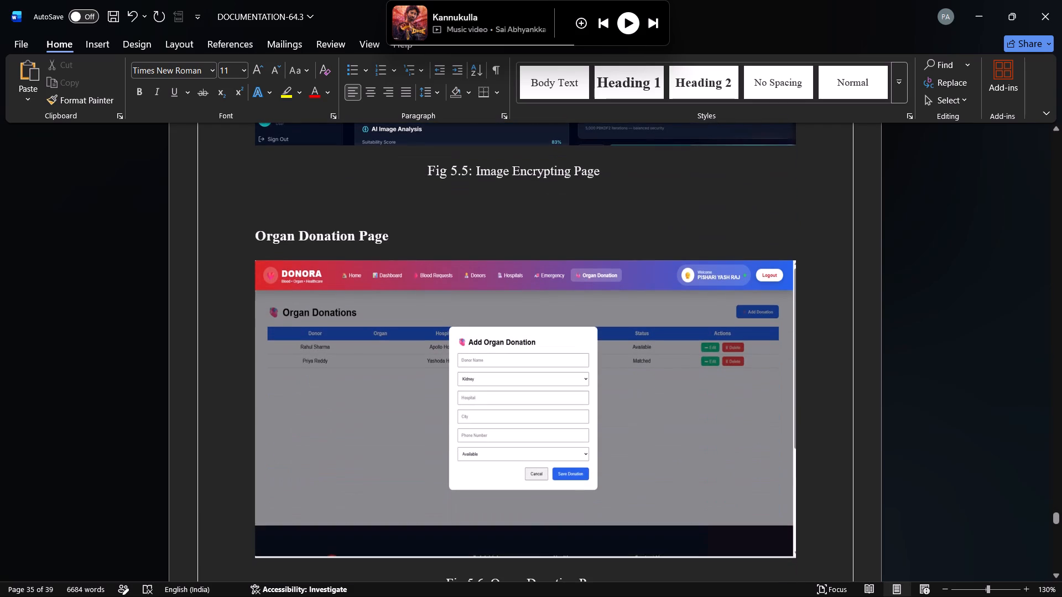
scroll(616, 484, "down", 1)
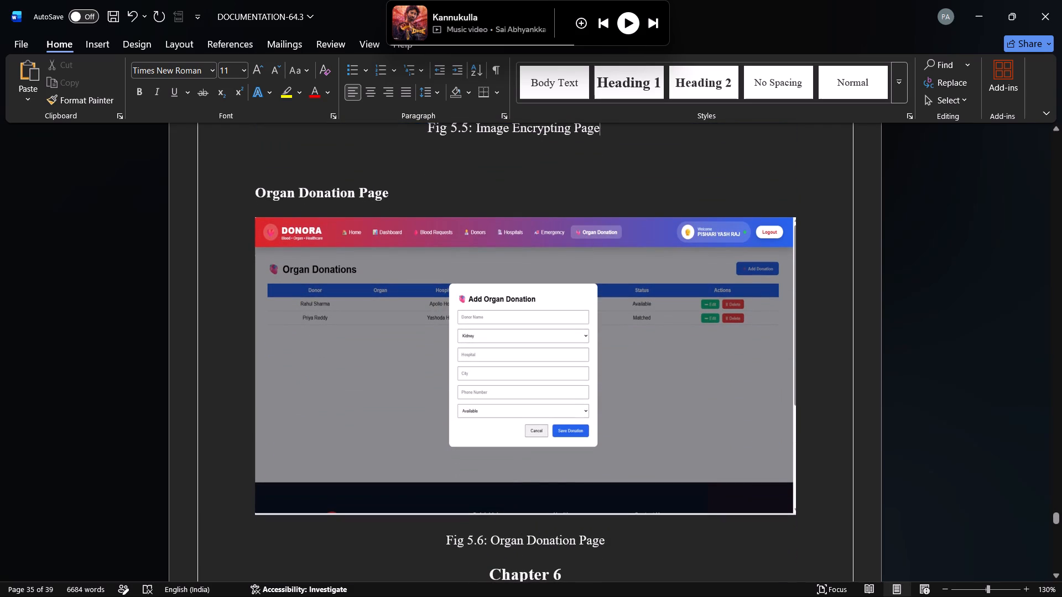
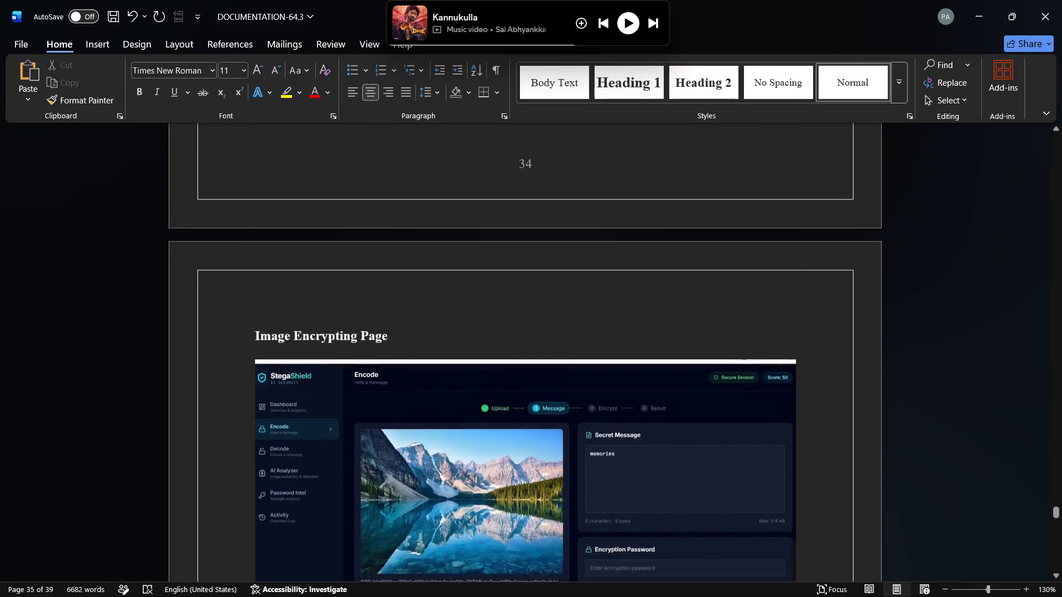
Check the page screenshots and figure captions from Image Encrypting Page back to Home Page for remaining DONORA pictures.
scroll(606, 468, "down", 5)
scroll(610, 468, "up", 20)
scroll(610, 468, "up", 3)
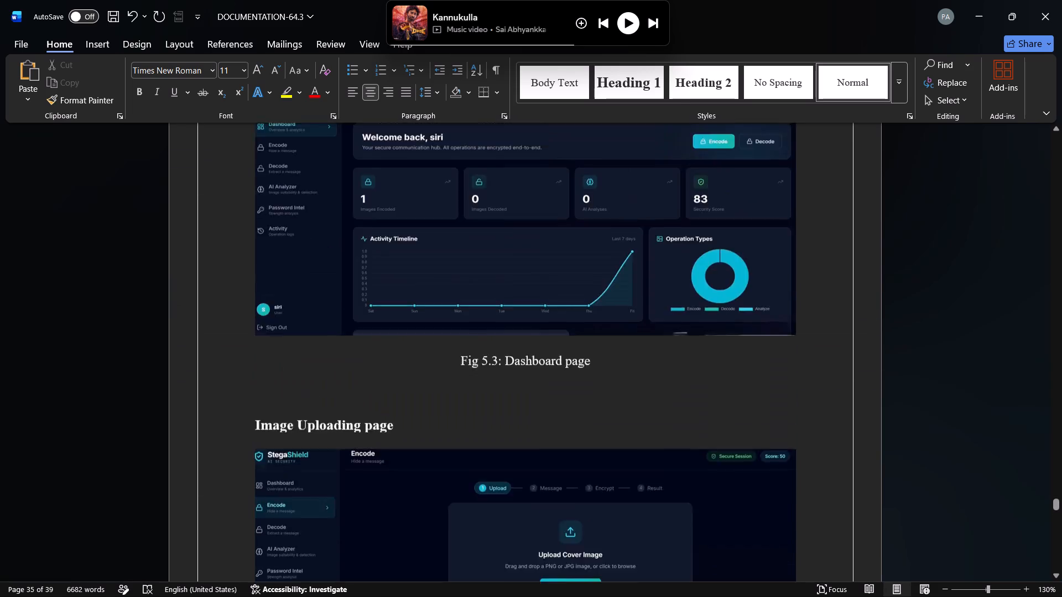
scroll(612, 467, "up", 18)
scroll(612, 467, "down", 7)
scroll(612, 467, "up", 7)
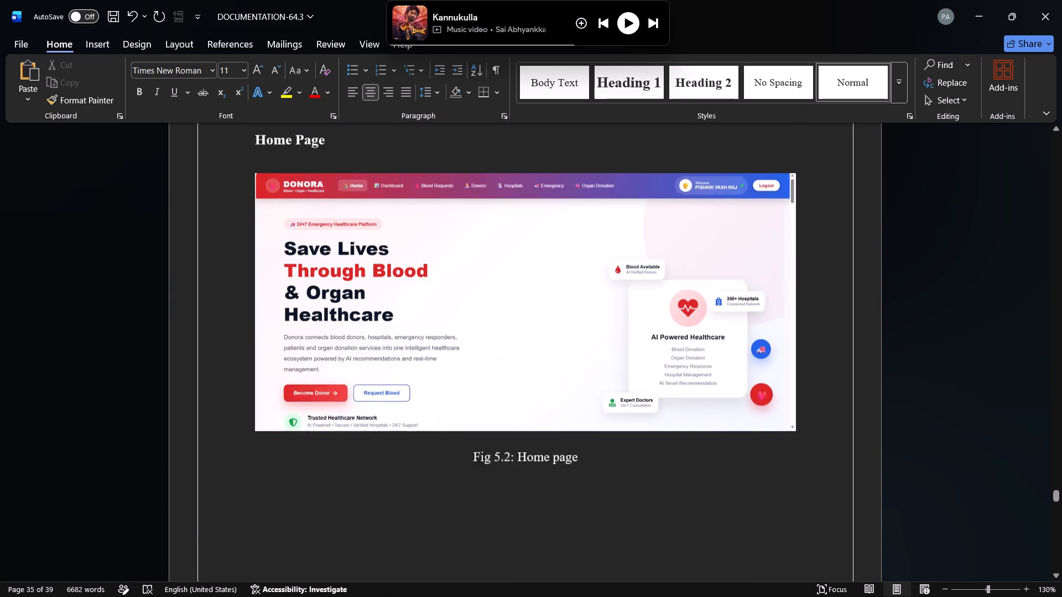
scroll(612, 467, "down", 6)
scroll(616, 447, "up", 3)
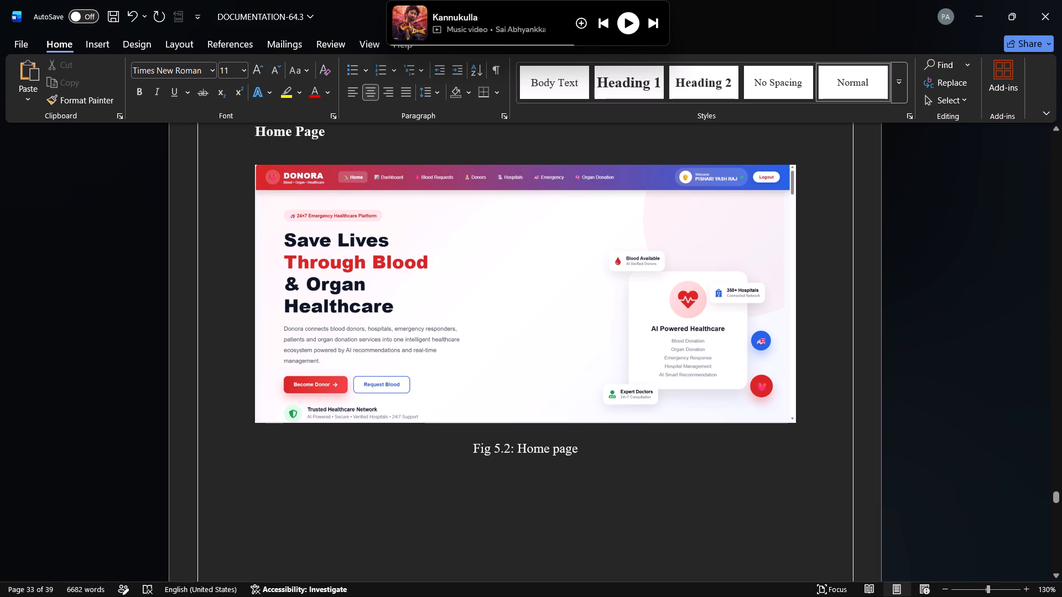
Delete the Home Page section under Fig 5.1: its DONORA picture, the Fig 5.2 caption and the "Home Page" heading.
scroll(575, 460, "down", 14)
scroll(585, 464, "up", 15)
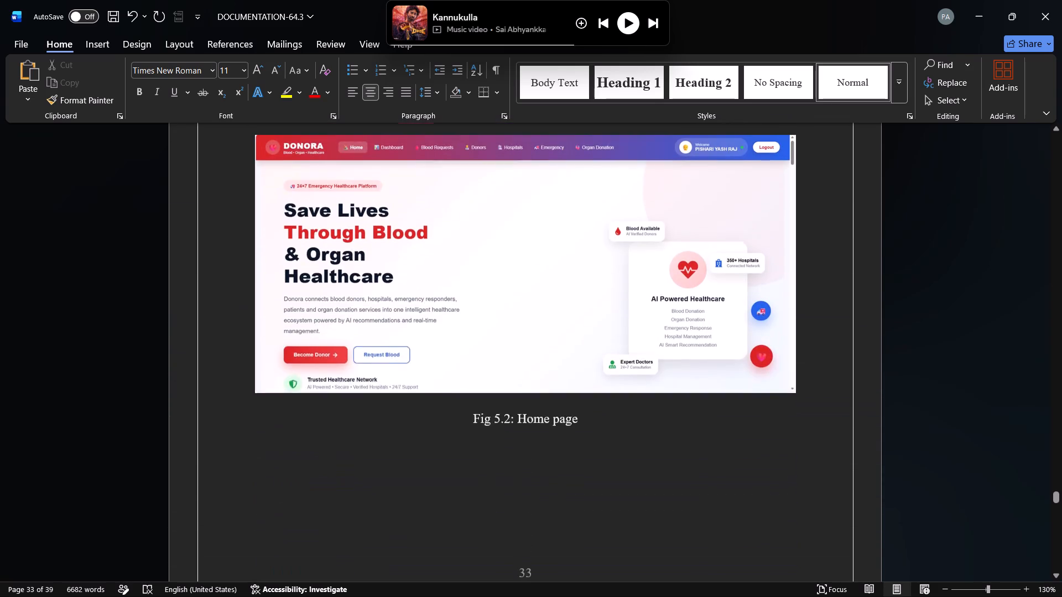
scroll(585, 464, "up", 1)
left_click_drag(574, 538, 278, 278)
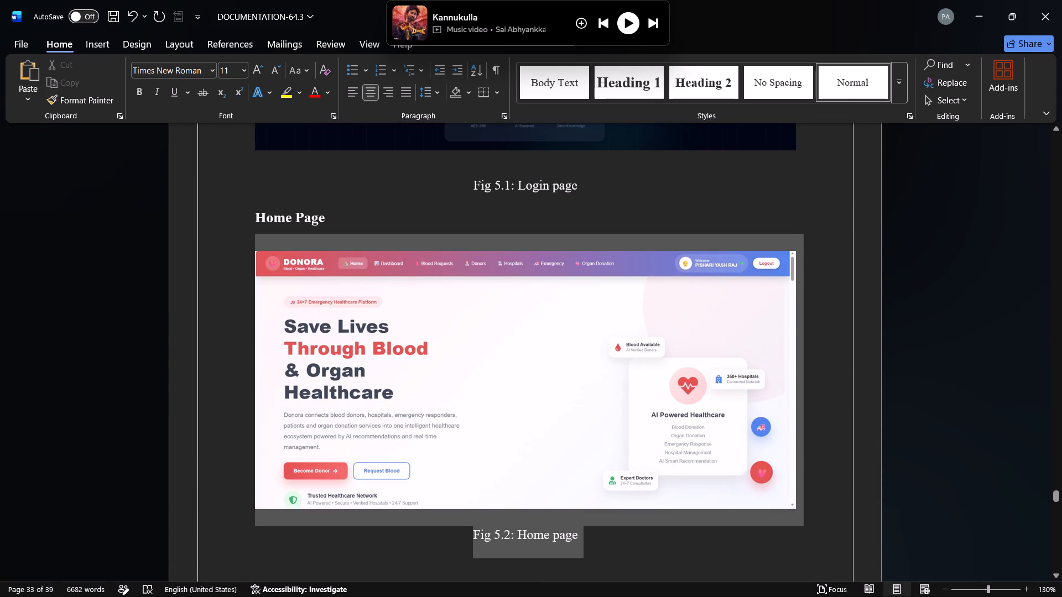
left_click_drag(278, 278, 275, 266)
key("BackSpace")
key("BackSpace")
key("BackSpace")
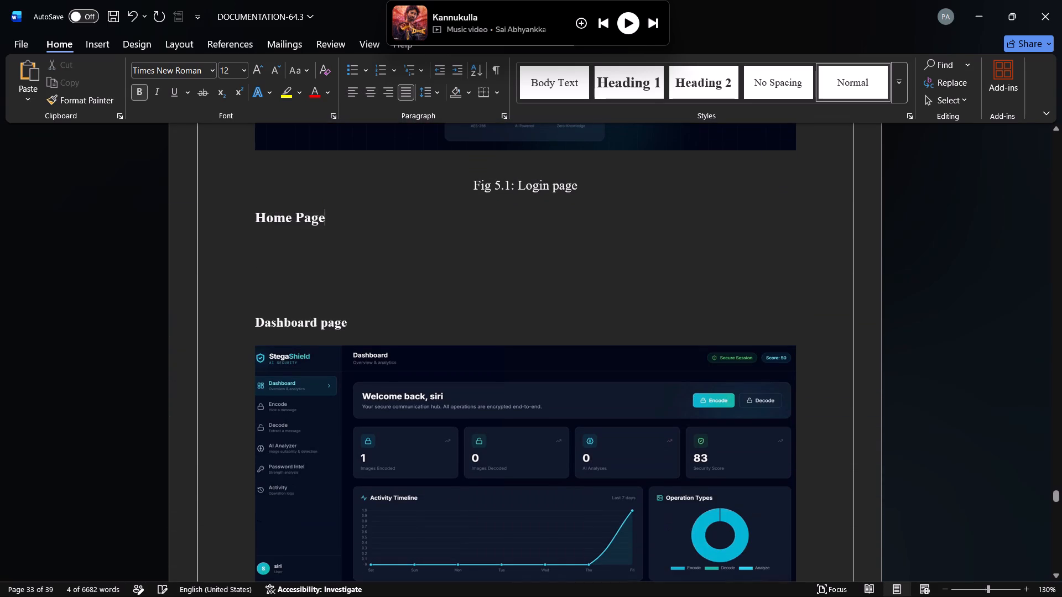
key("BackSpace")
key("BackSpace")
key("BackSpace")
key("BackSpace")
key("BackSpace")
key("BackSpace")
key("BackSpace")
key("BackSpace")
key("BackSpace")
key("BackSpace")
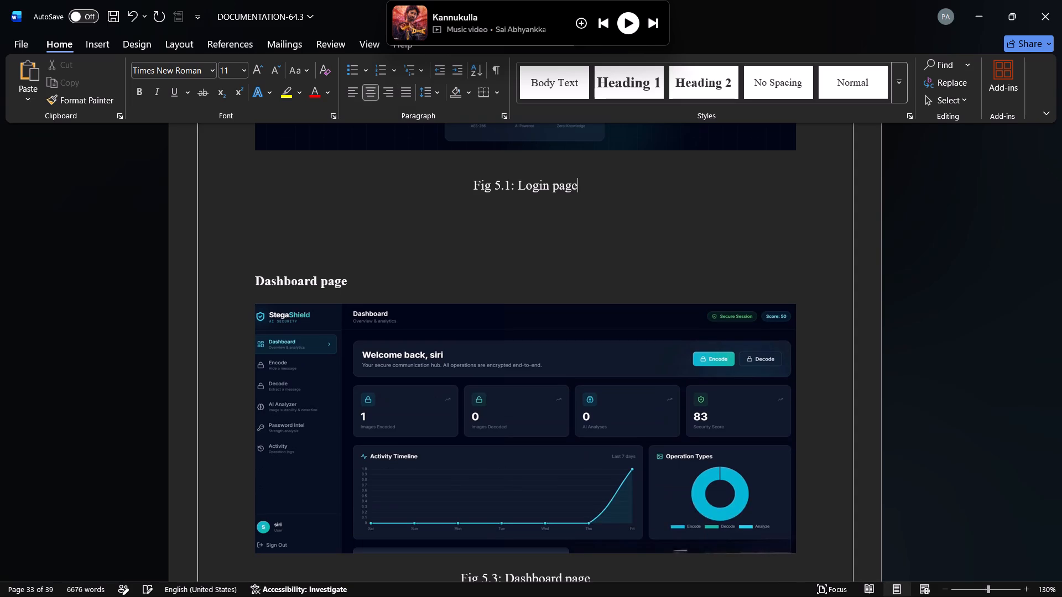
Insert a blank line above the "Image Uploading page" heading so it moves onto the next page with its picture.
scroll(306, 304, "down", 14)
scroll(356, 258, "up", 4)
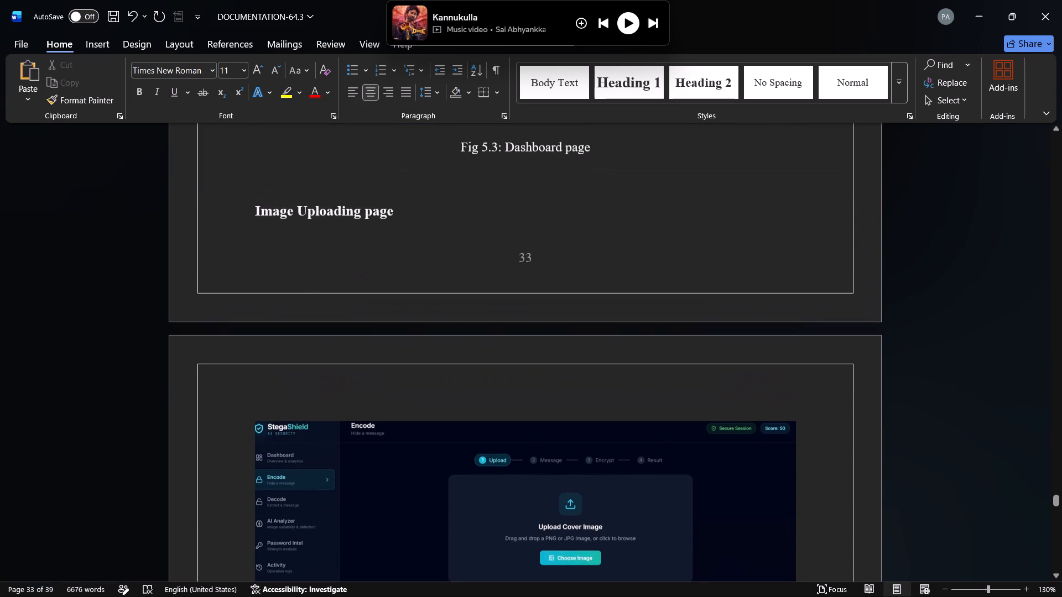
left_click(454, 204)
key("Up")
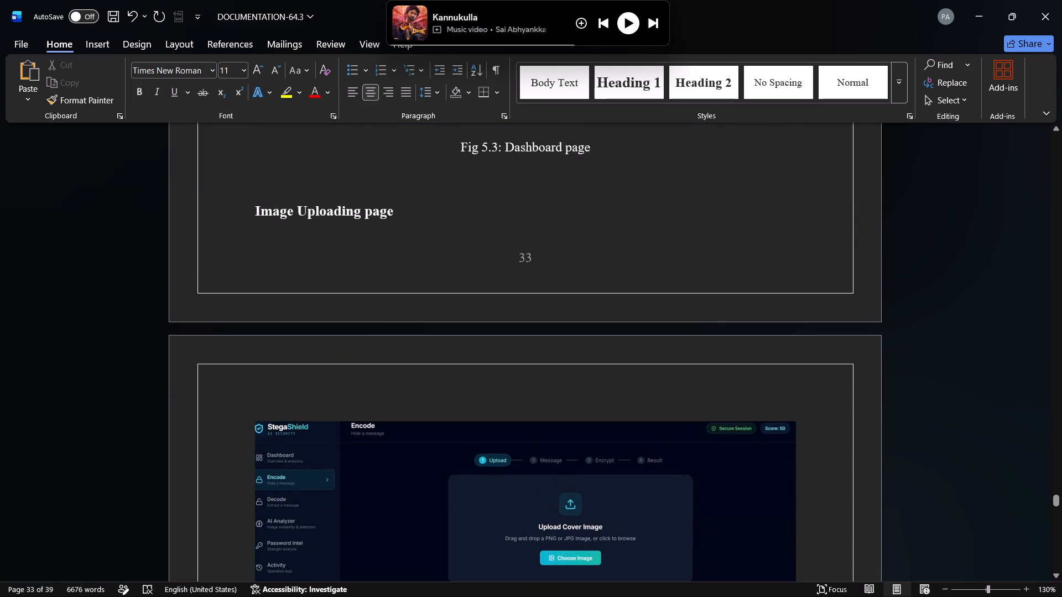
key("Return")
Remove the surplus blank lines between the Fig 5.4 caption and the "Image Encrypting Page" heading.
scroll(430, 266, "down", 14)
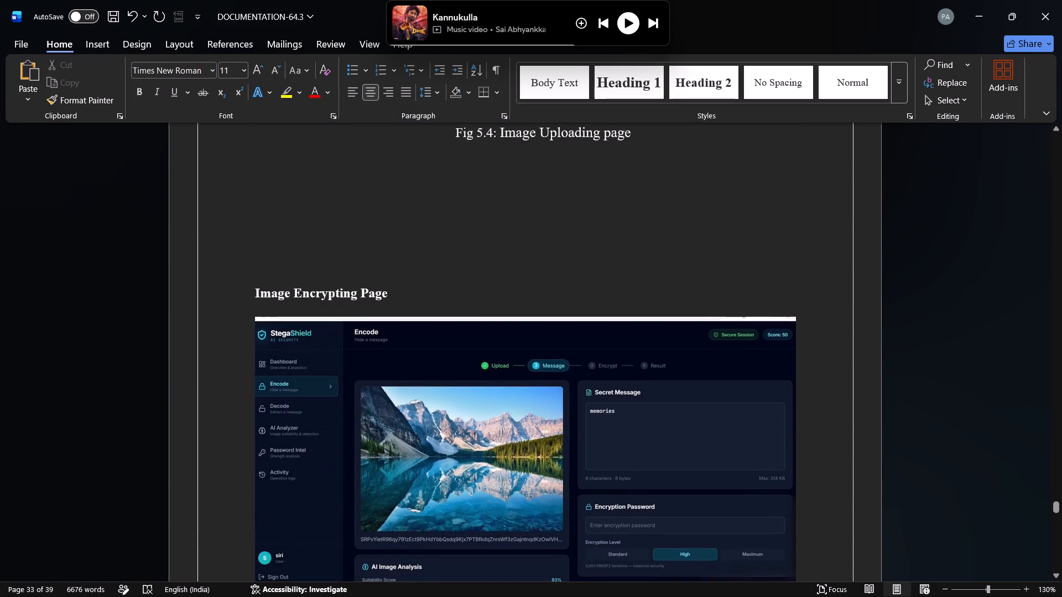
left_click(357, 266)
key("BackSpace")
key("BackSpace")
key("BackSpace")
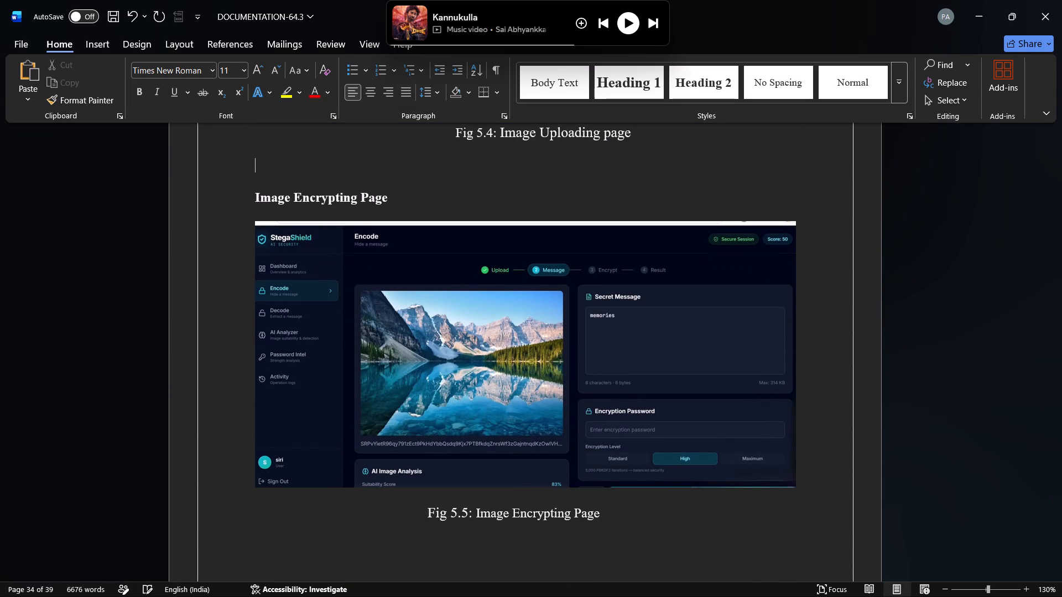
key("BackSpace")
key("Return")
Insert five blank lines above the "Password Intel" heading so it starts the next page with its picture.
scroll(372, 313, "down", 11)
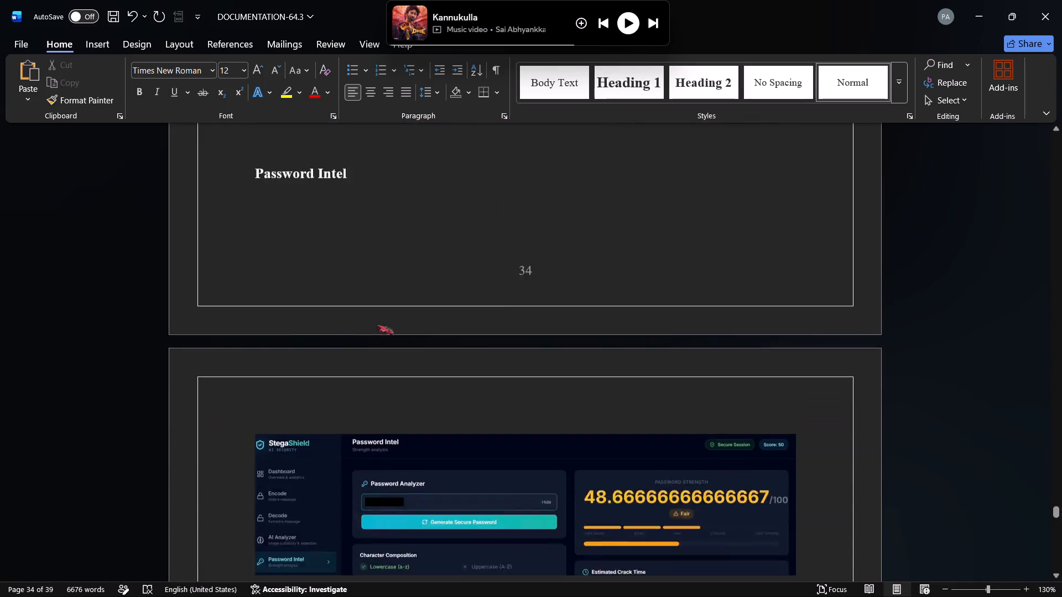
scroll(362, 154, "down", 2)
scroll(362, 153, "up", 4)
left_click(361, 159)
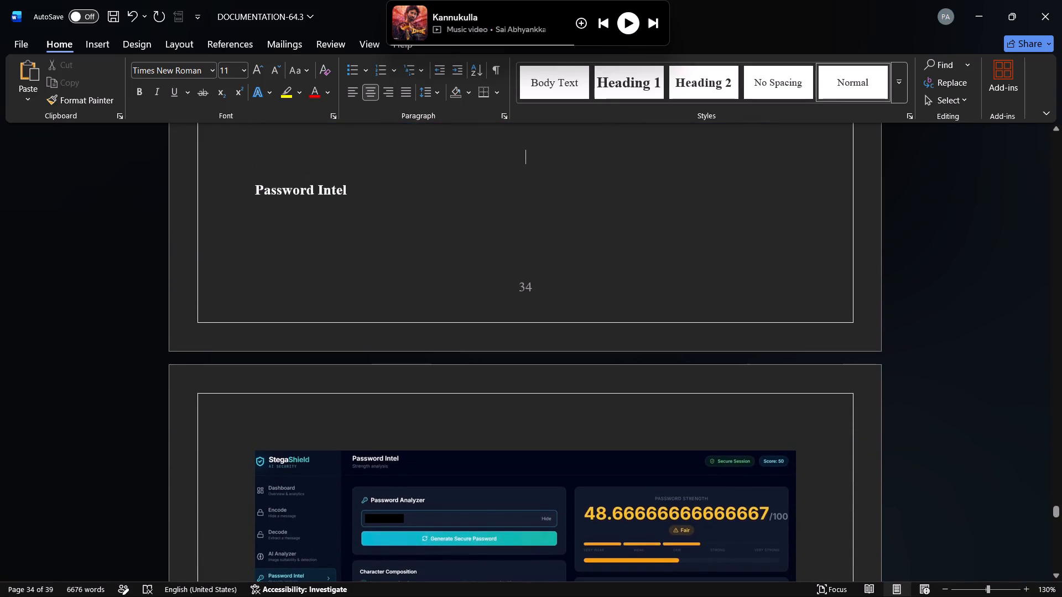
key("Return")
key("Return")
key("Return")
key("Return")
key("Return")
Widen the gap between the Fig 5.4 caption and the "Image Encrypting Page" heading with extra blank lines.
scroll(368, 191, "up", 10)
left_click(468, 204)
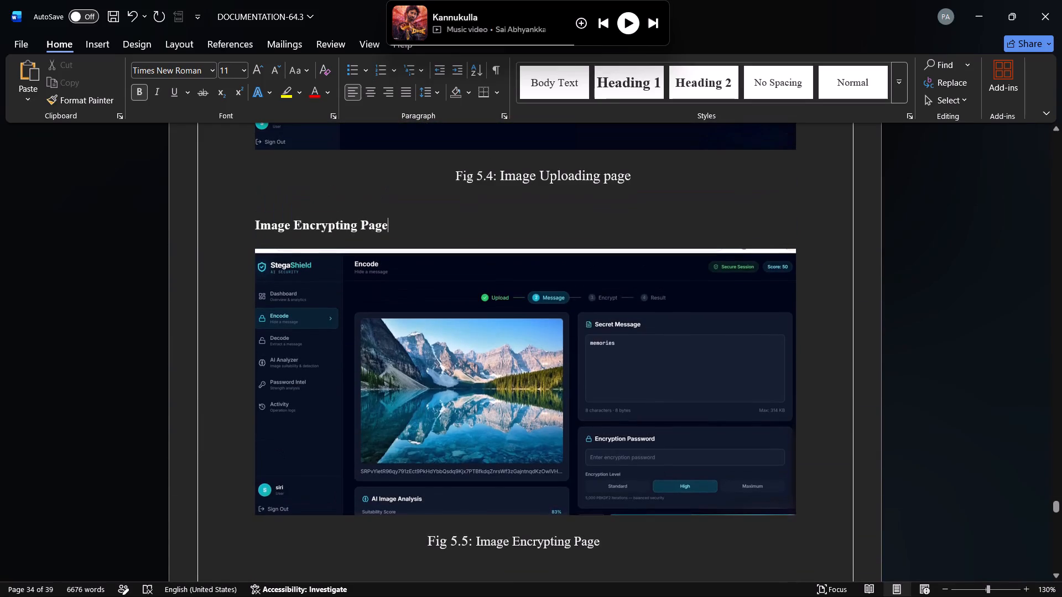
key("Up")
key("Return")
key("Return")
key("Return")
key("BackSpace")
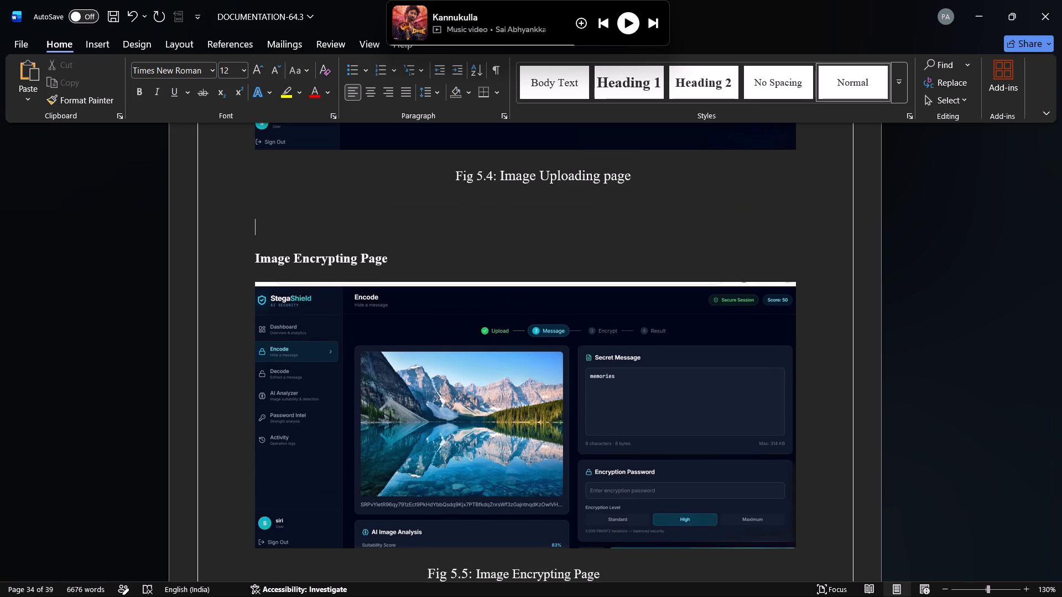
Review the layout of the screenshots, headings and captions from the login page through the Password Intel section.
scroll(468, 204, "down", 2)
scroll(468, 204, "up", 10)
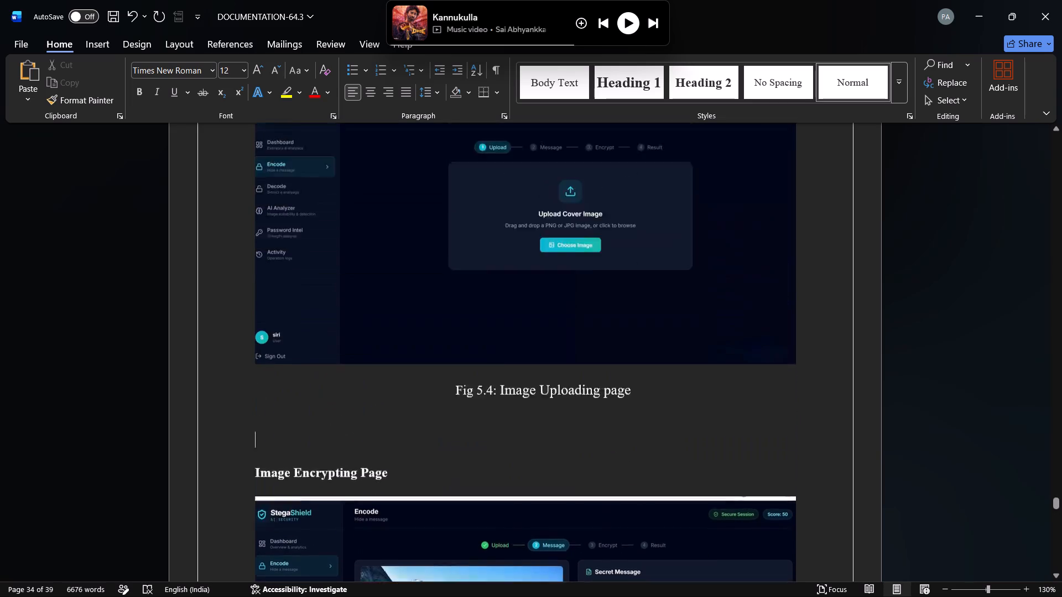
scroll(468, 204, "up", 9)
scroll(468, 204, "up", 19)
scroll(468, 204, "down", 10)
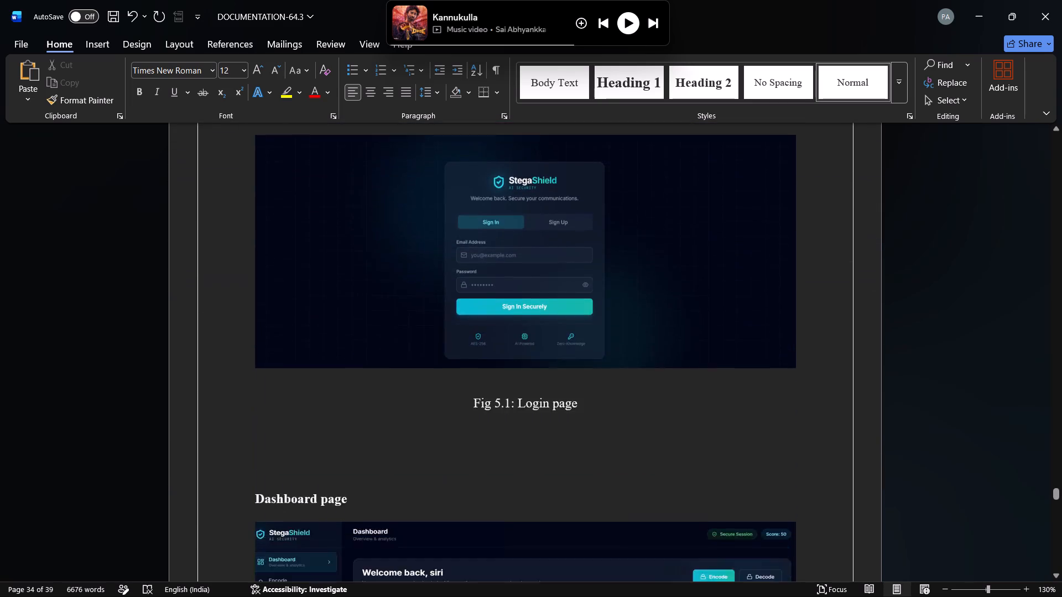
scroll(468, 204, "down", 20)
scroll(468, 204, "down", 1)
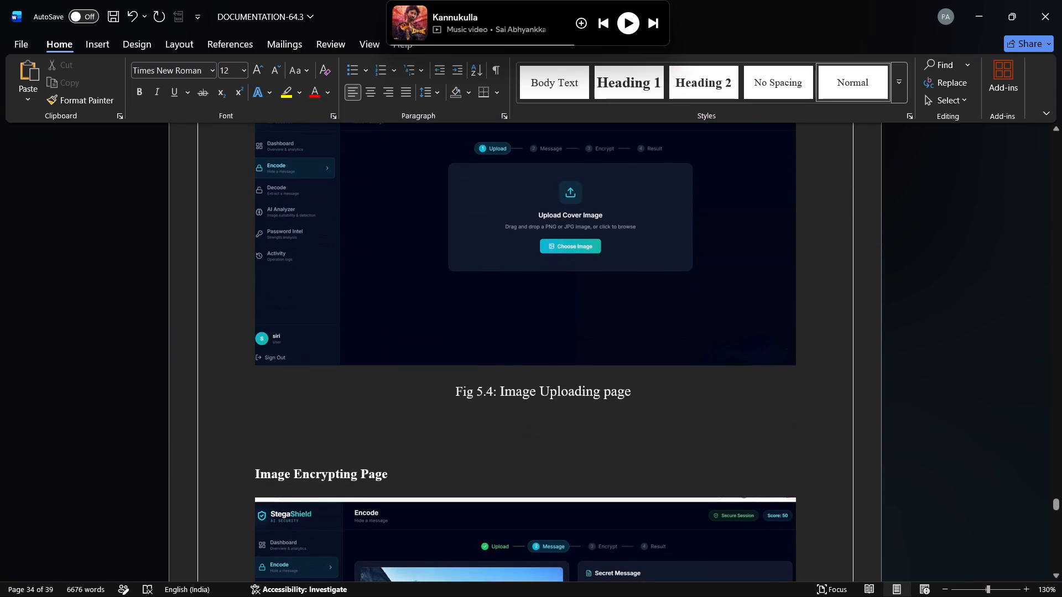
scroll(467, 203, "down", 2, "ctrl")
scroll(467, 203, "down", 19)
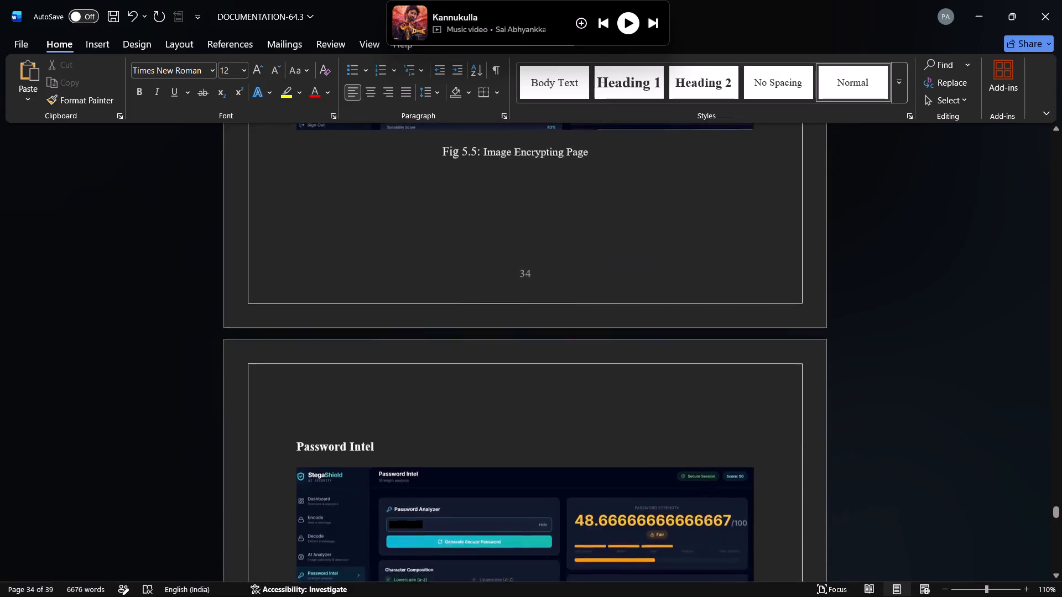
scroll(467, 203, "down", 12)
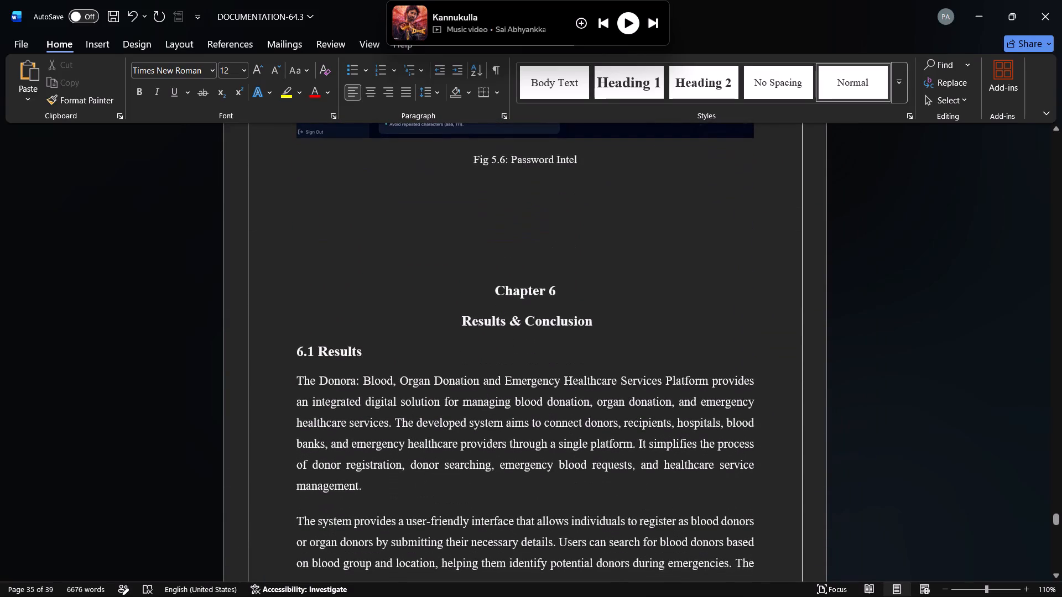
Add one extra blank line between the Fig 5.6 Password Intel caption and the Chapter 6 heading.
left_click(572, 189)
key("Return")
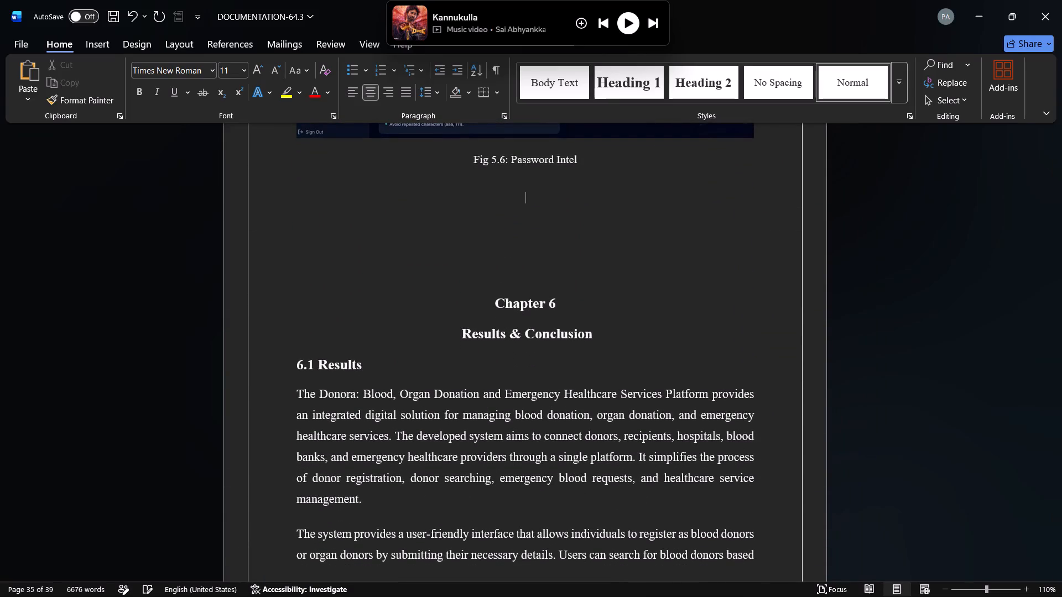
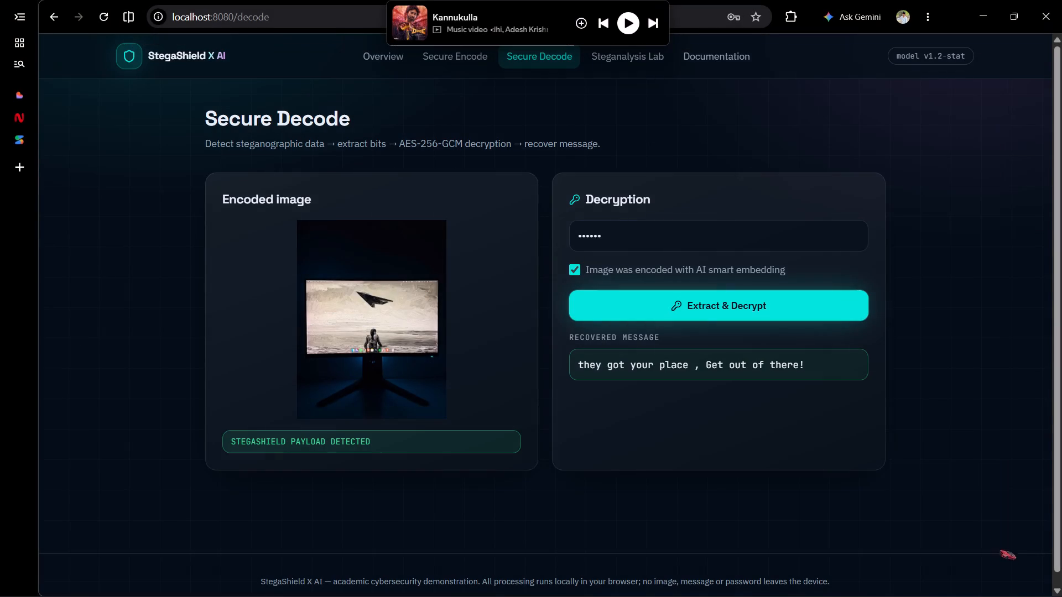
Copy the Secure Decode page capture from Snipping Tool and paste it below the Image Decryption heading in the Word document.
left_click(935, 464)
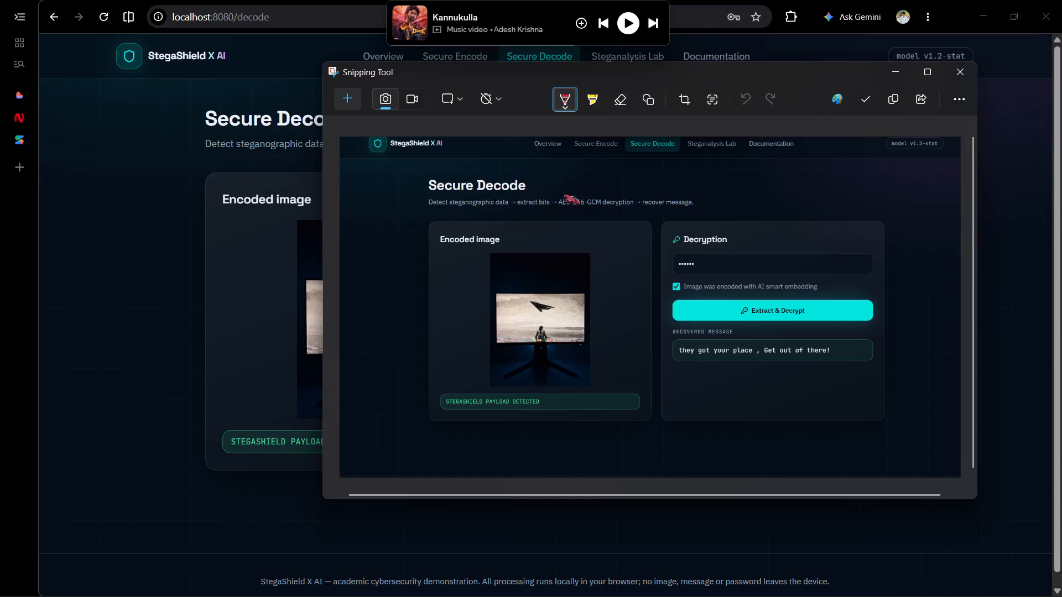
right_click(726, 185)
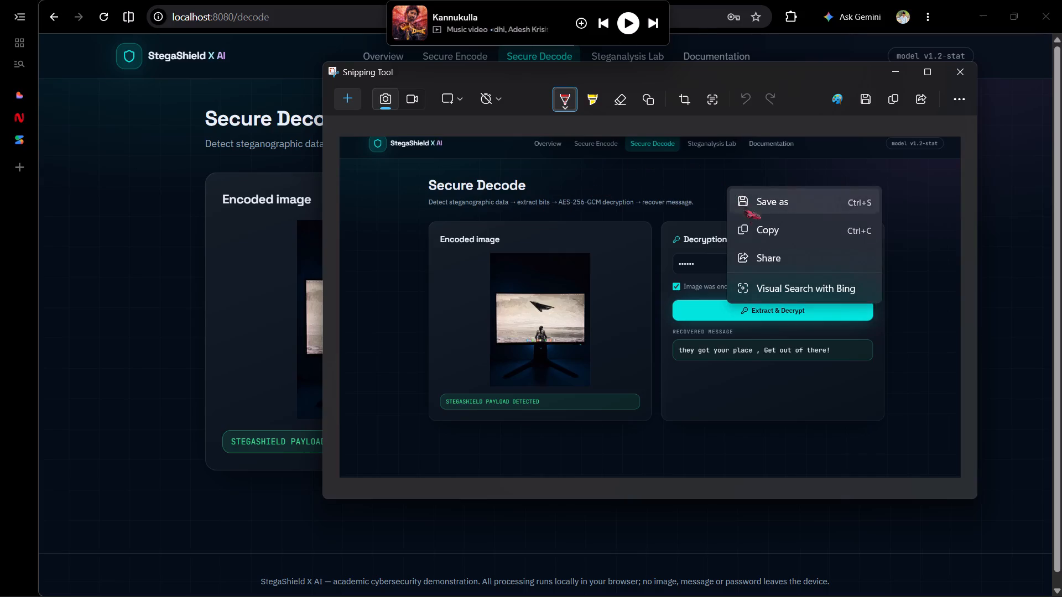
left_click(754, 228)
left_click(738, 588)
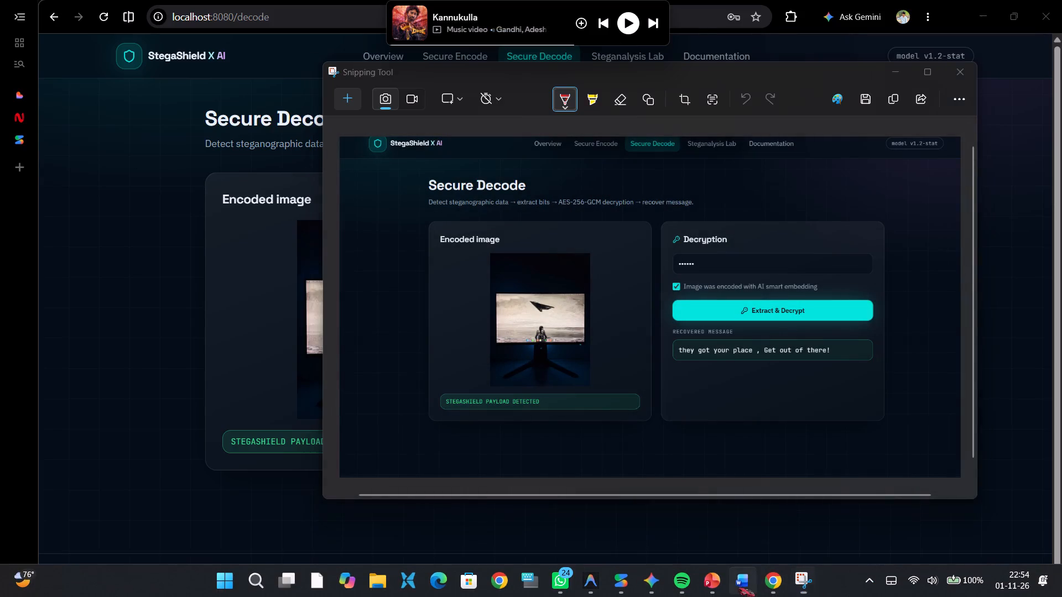
key("Return")
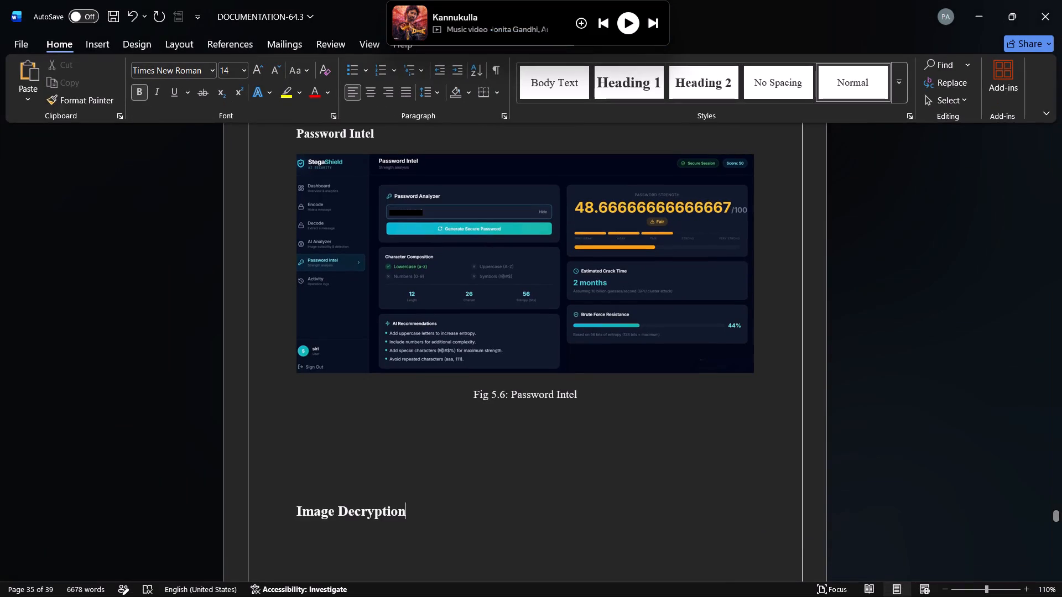
key("Return")
key("ctrl+v")
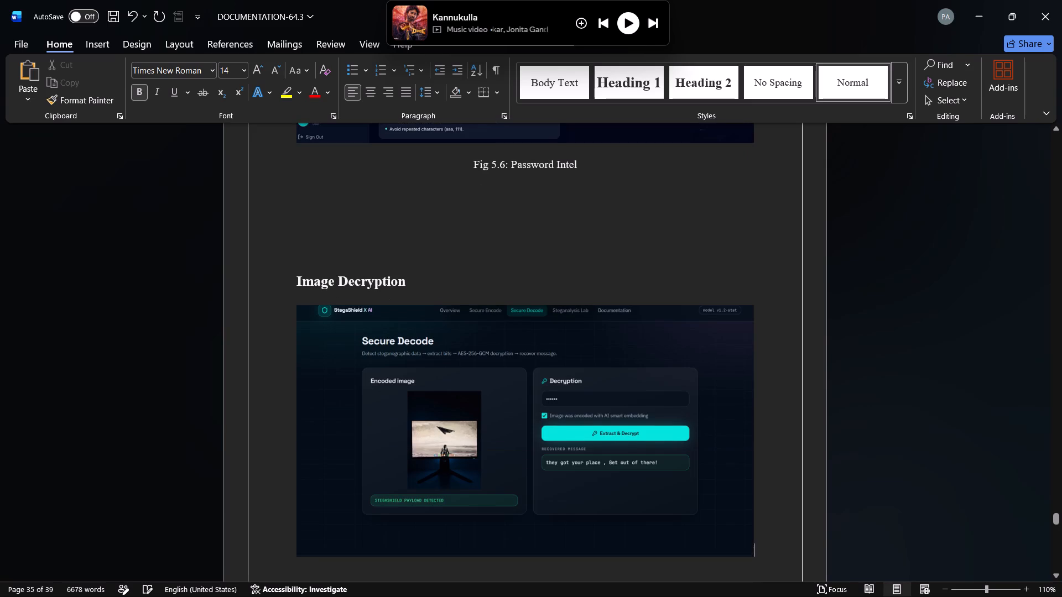
Delete surplus blank lines between the Fig 5.6 caption and the Image Decryption heading.
scroll(492, 532, "down", 2)
left_click(575, 352)
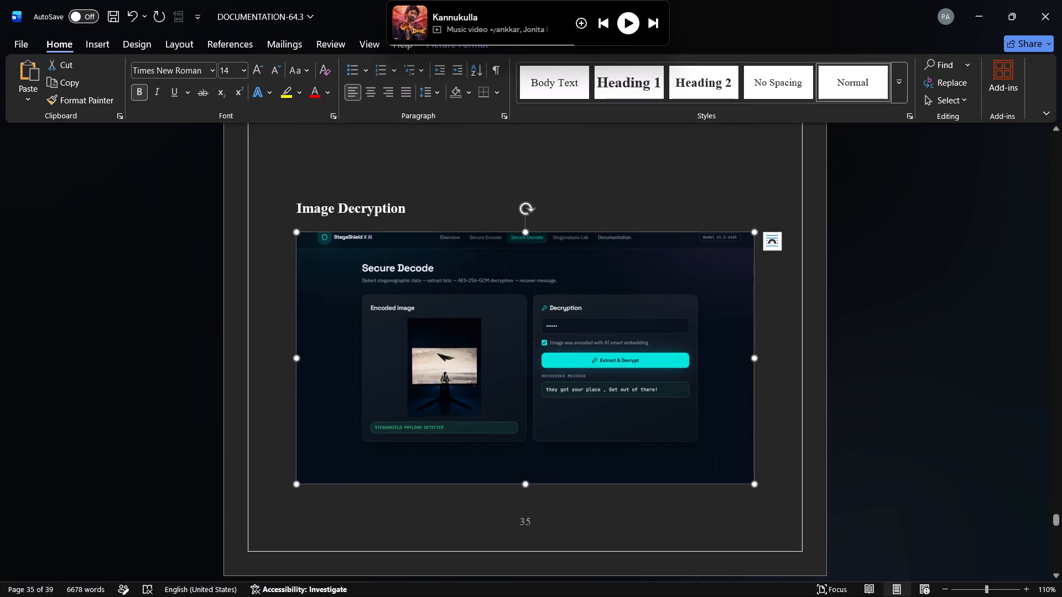
left_click(543, 507)
left_click(289, 177)
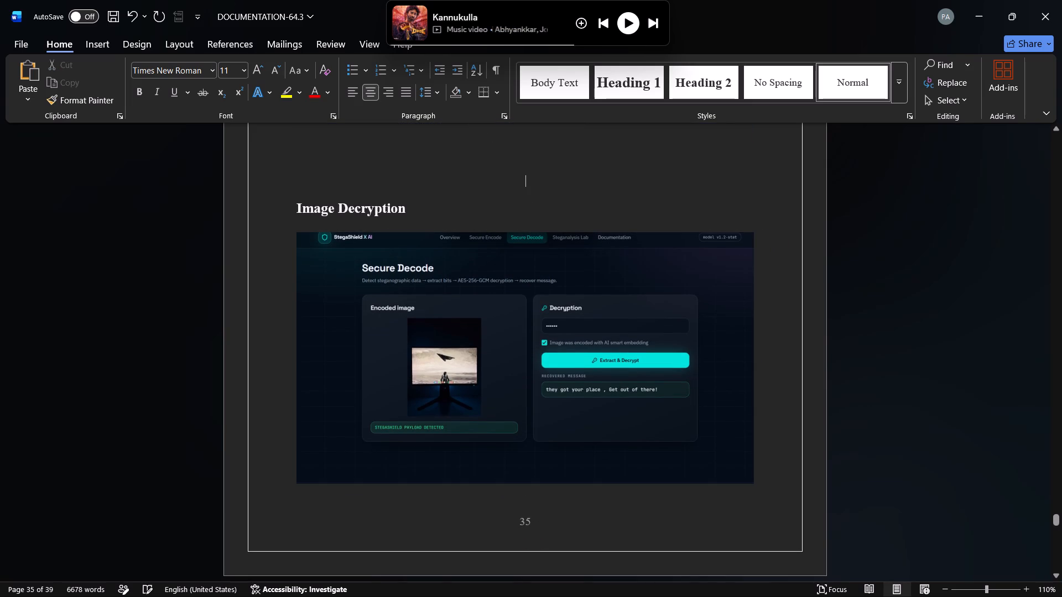
key("BackSpace")
key("BackSpace")
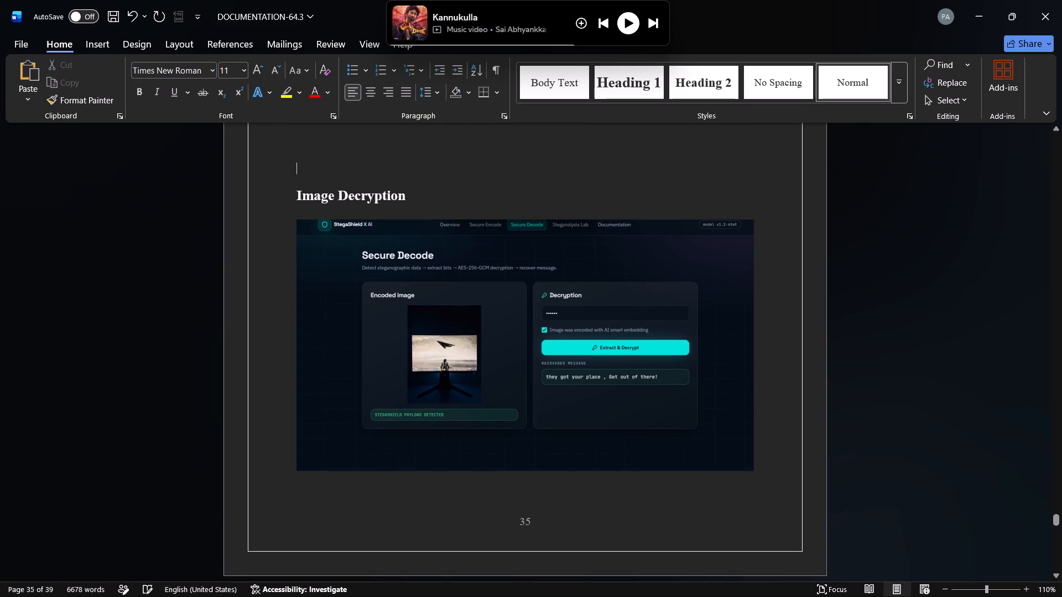
key("BackSpace")
key("BackSpace")
Add the centred caption "Fig 5.7: Image Decryption" below the Secure Decode screenshot.
left_click(491, 455)
scroll(508, 358, "up", 5)
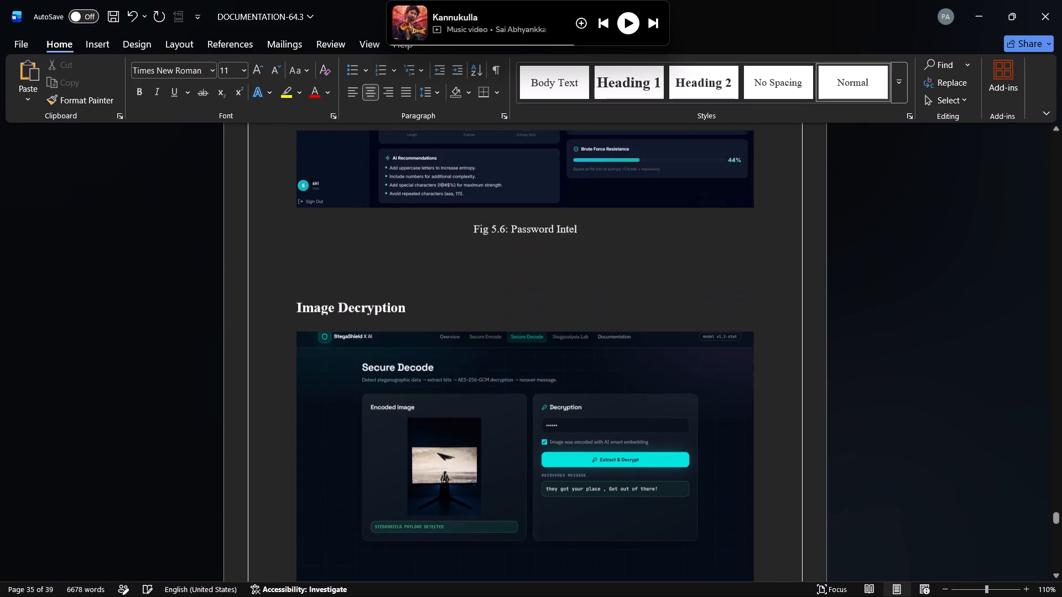
scroll(508, 356, "down", 3)
key("Down")
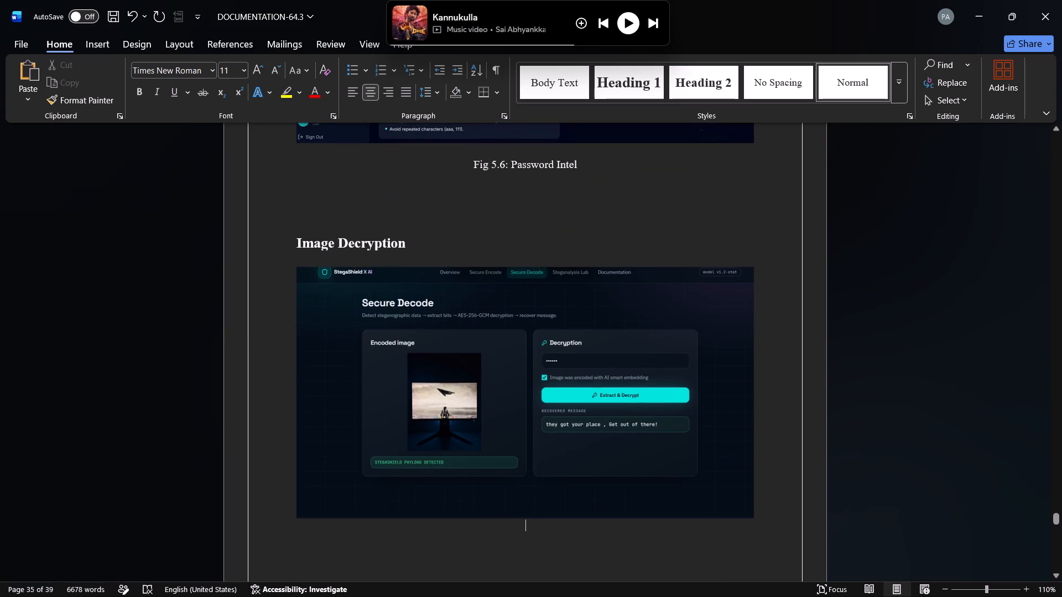
key("shift+f")
type("ig")
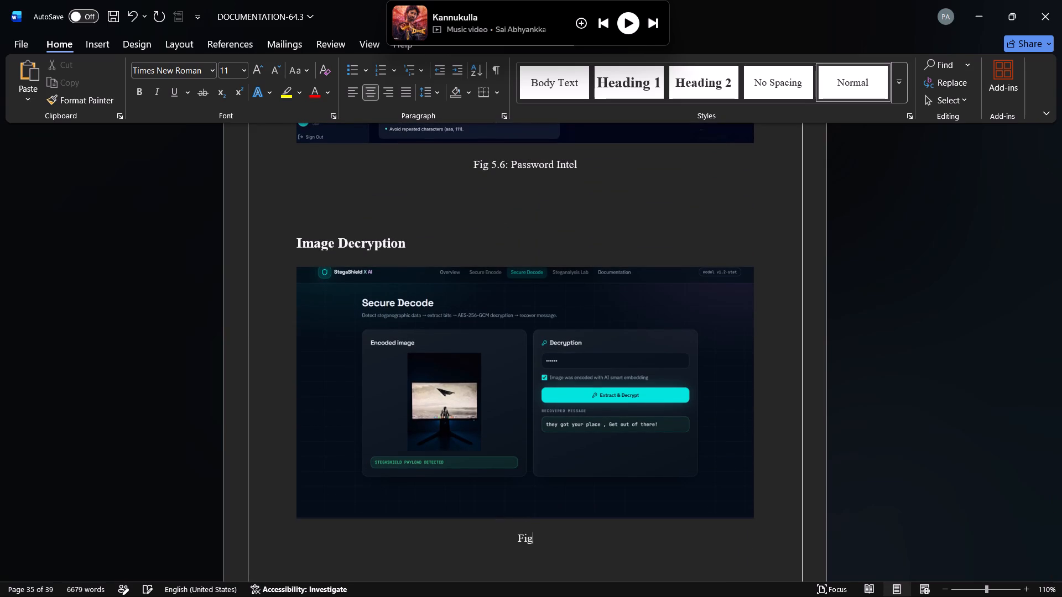
key("space")
type("5.7")
type(":")
key("space")
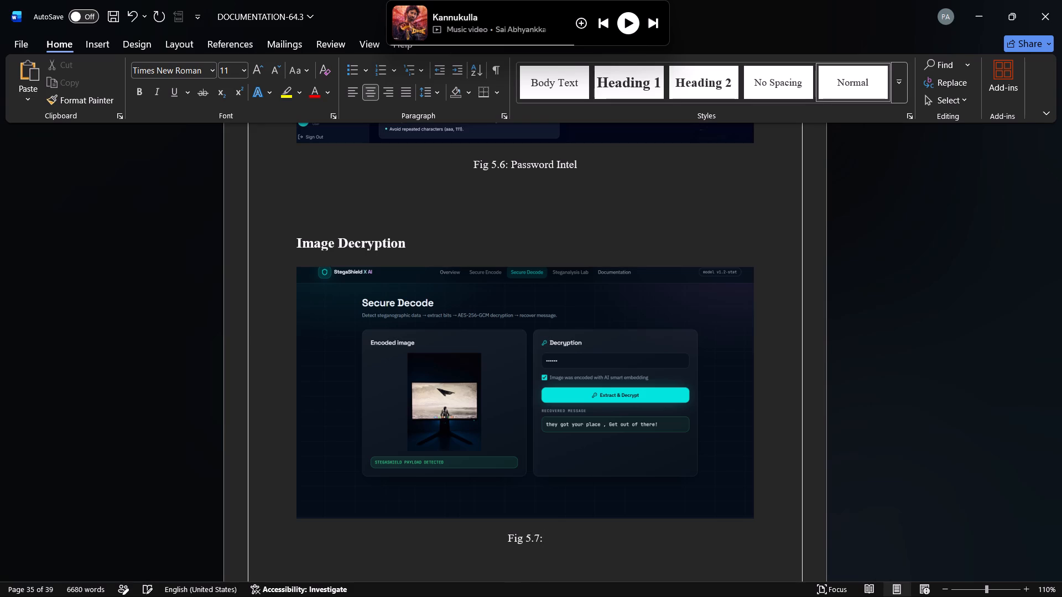
type("Image")
key("space")
type("Decr")
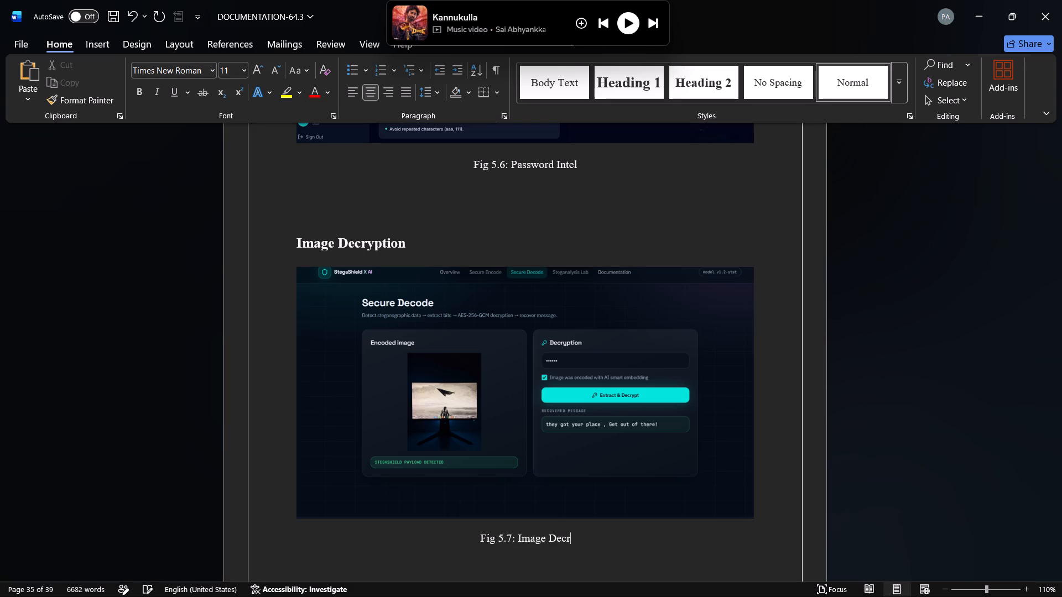
type("yption")
Delete the surplus blank lines above the Chapter 6 heading on the page after Fig 5.7.
scroll(574, 444, "down", 13)
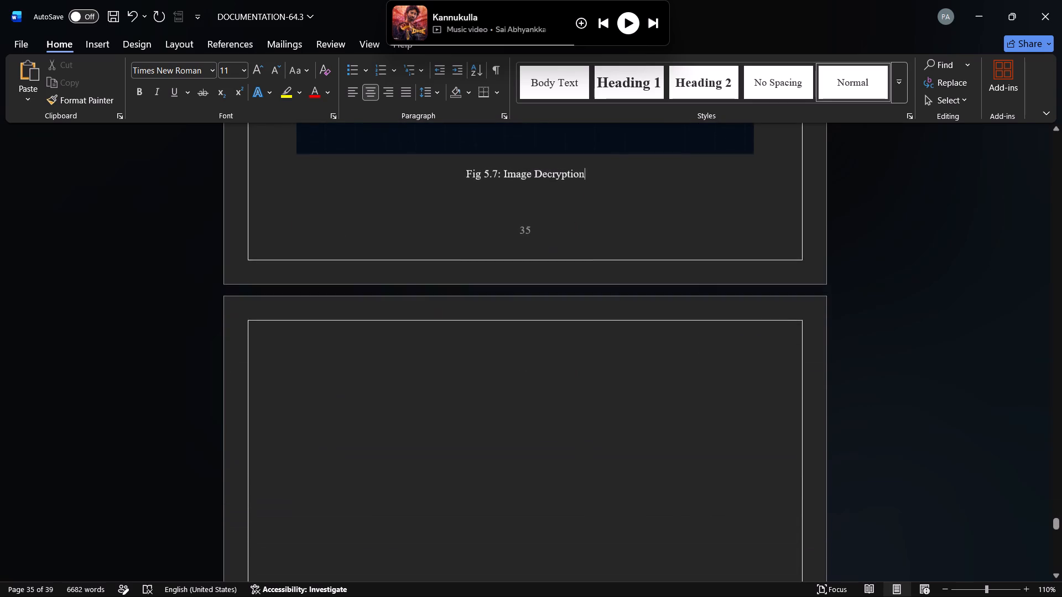
scroll(564, 428, "down", 4)
left_click(459, 308)
key("BackSpace")
key("BackSpace")
key("BackSpace")
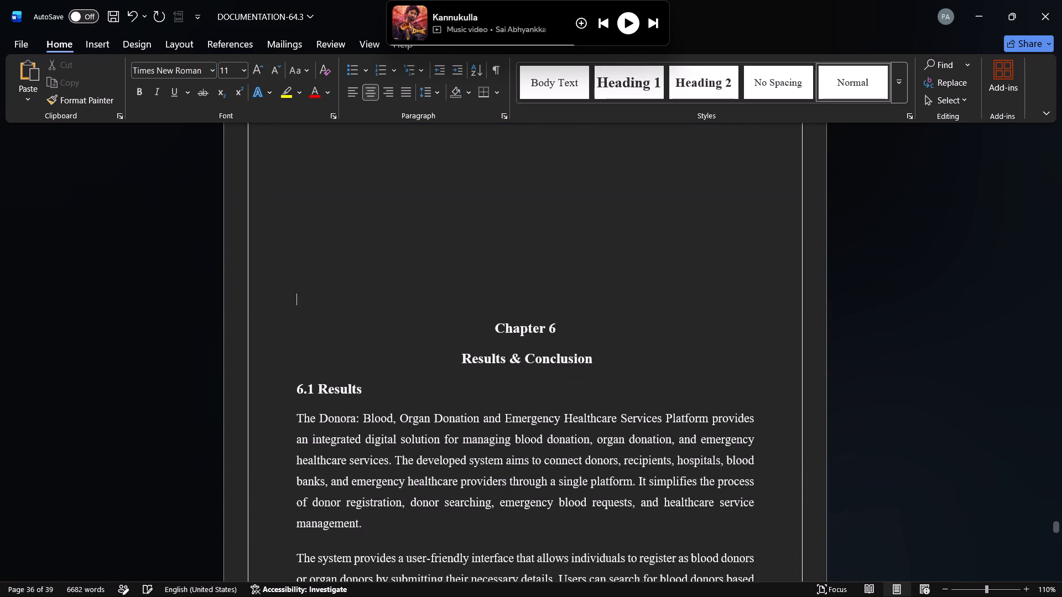
key("BackSpace")
key("BackSpace")
key("BackSpace")
key("BackSpace")
key("BackSpace")
key("BackSpace")
key("BackSpace")
key("BackSpace")
key("BackSpace")
scroll(459, 308, "up", 6)
key("BackSpace")
key("BackSpace")
key("BackSpace")
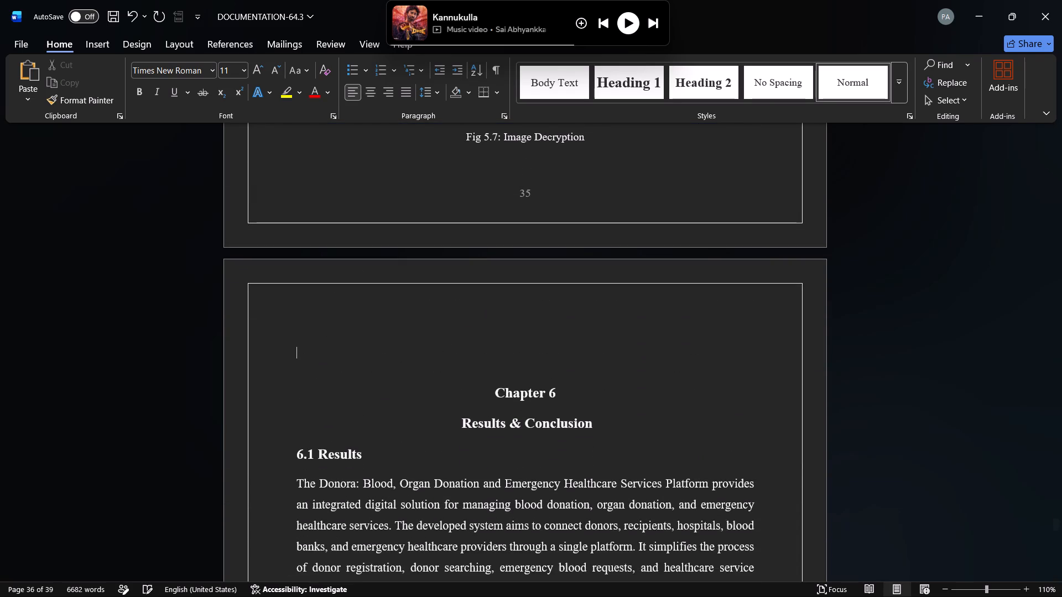
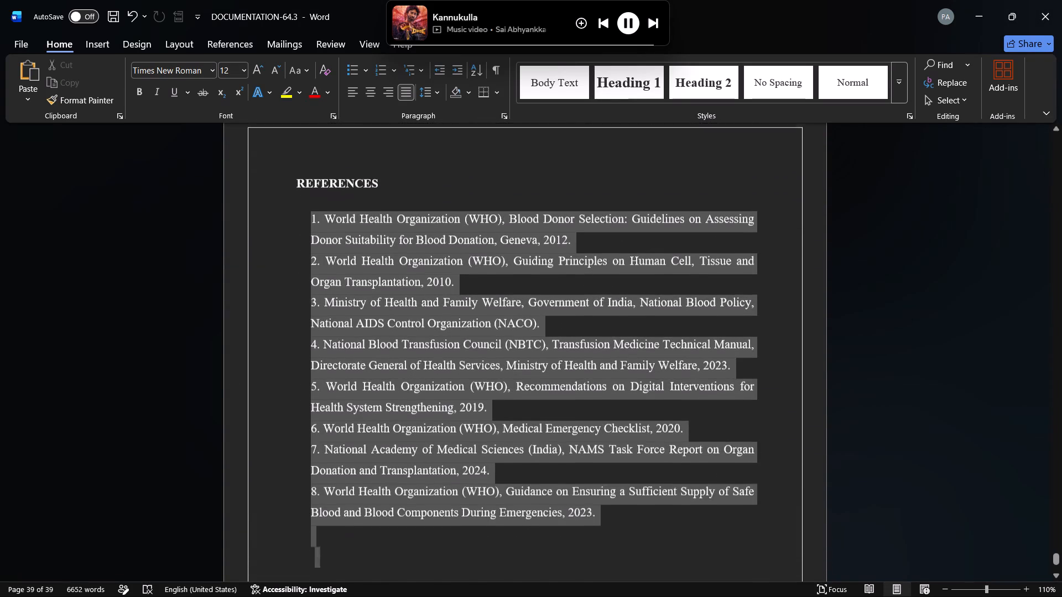
left_click_drag(668, 596, 615, 422)
key("ctrl+v")
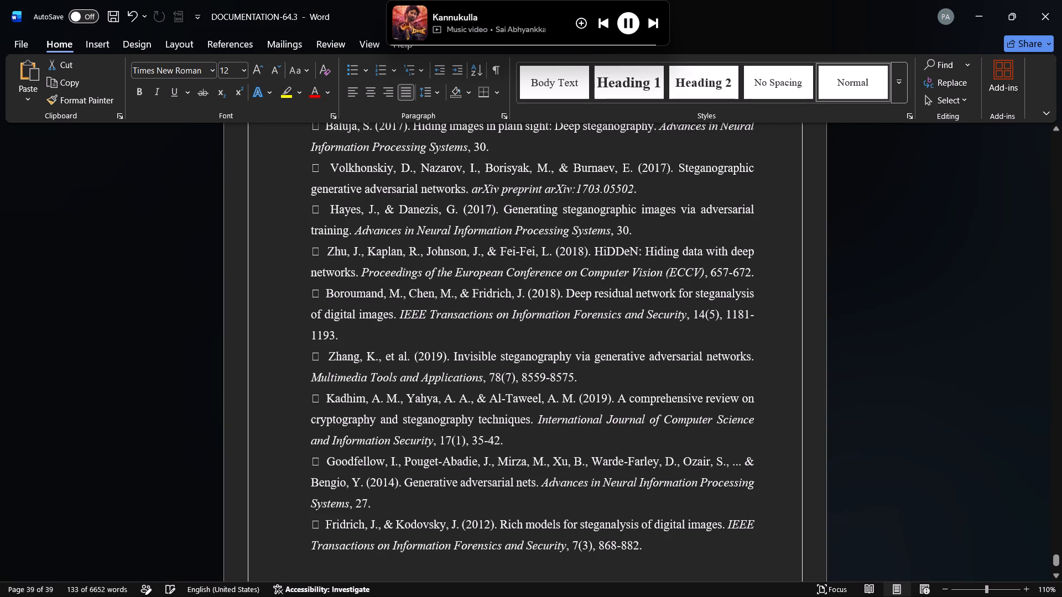
Strip the box symbols in front of all the pasted references by applying bullet formatting and turning it off again.
scroll(596, 426, "up", 5)
scroll(494, 443, "down", 2)
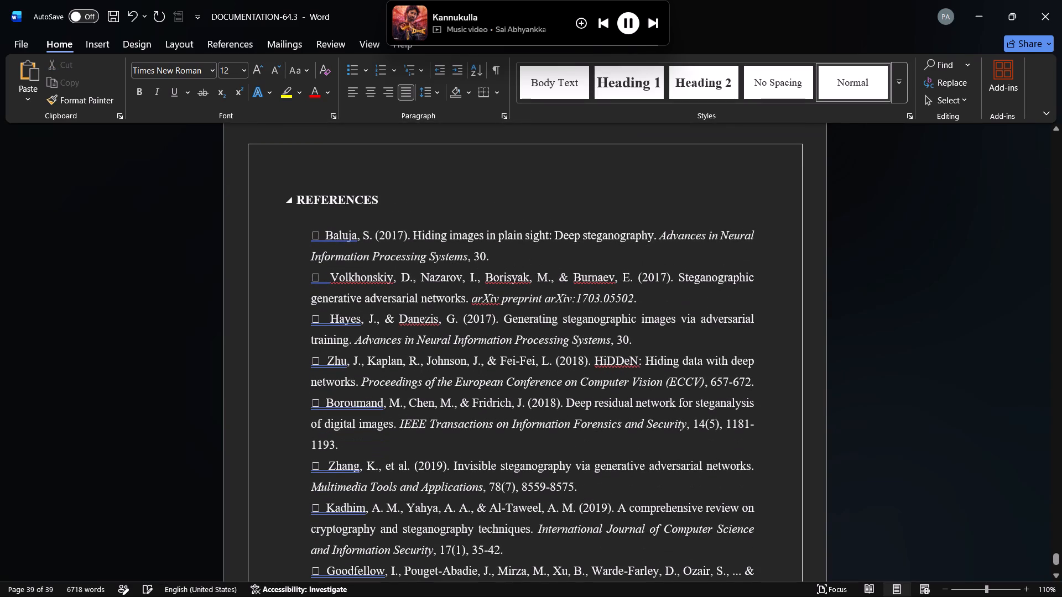
left_click_drag(310, 232, 694, 531)
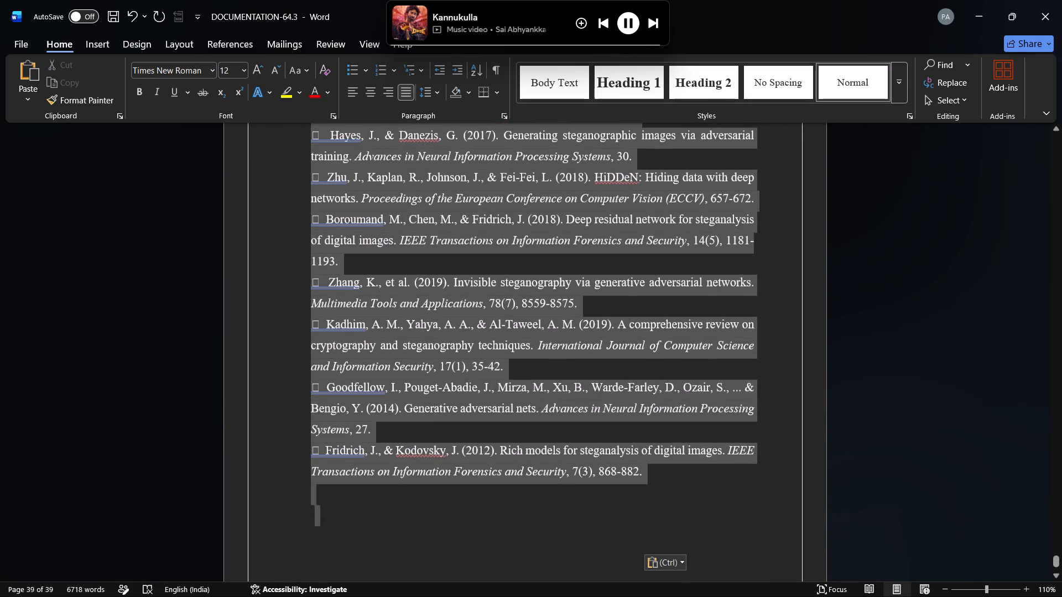
left_click_drag(694, 531, 665, 458)
left_click(347, 71)
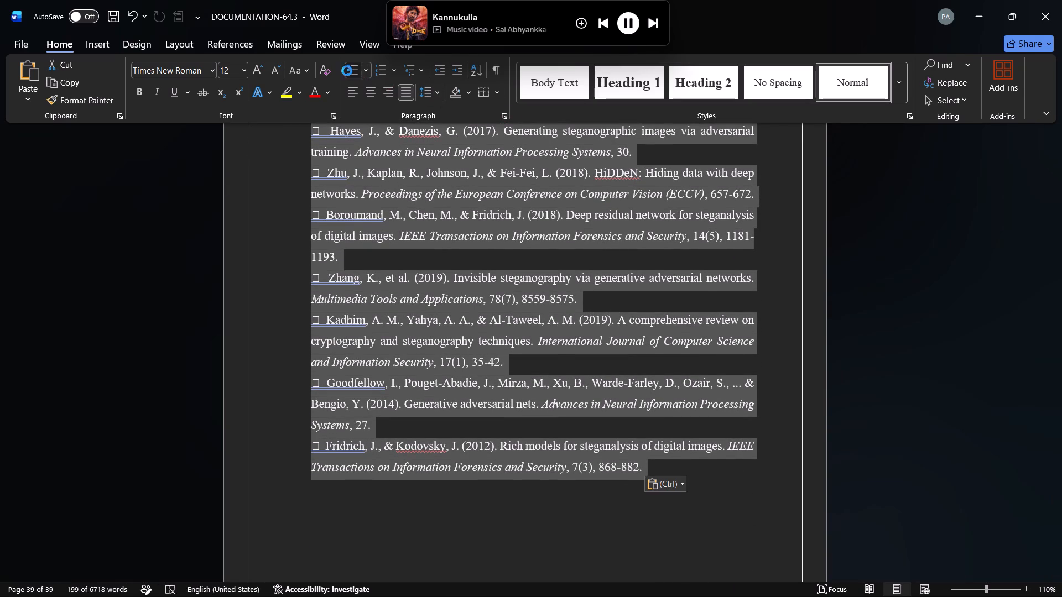
left_click(347, 71)
left_click(285, 337)
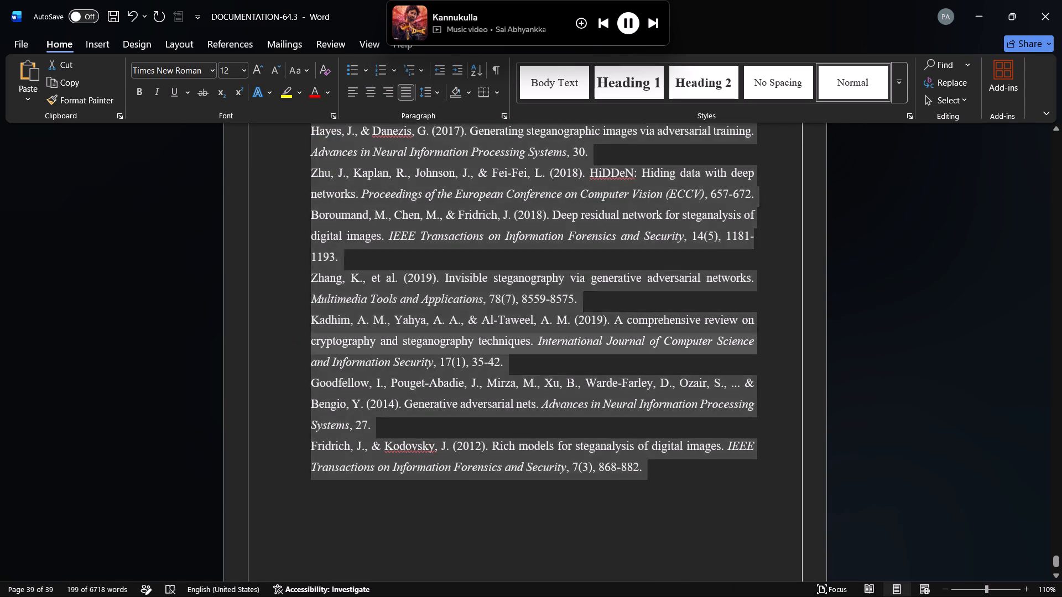
Format all the references, from Baluja to Fridrich & Kodovsky, as a numbered list starting at 1.
scroll(285, 337, "up", 5)
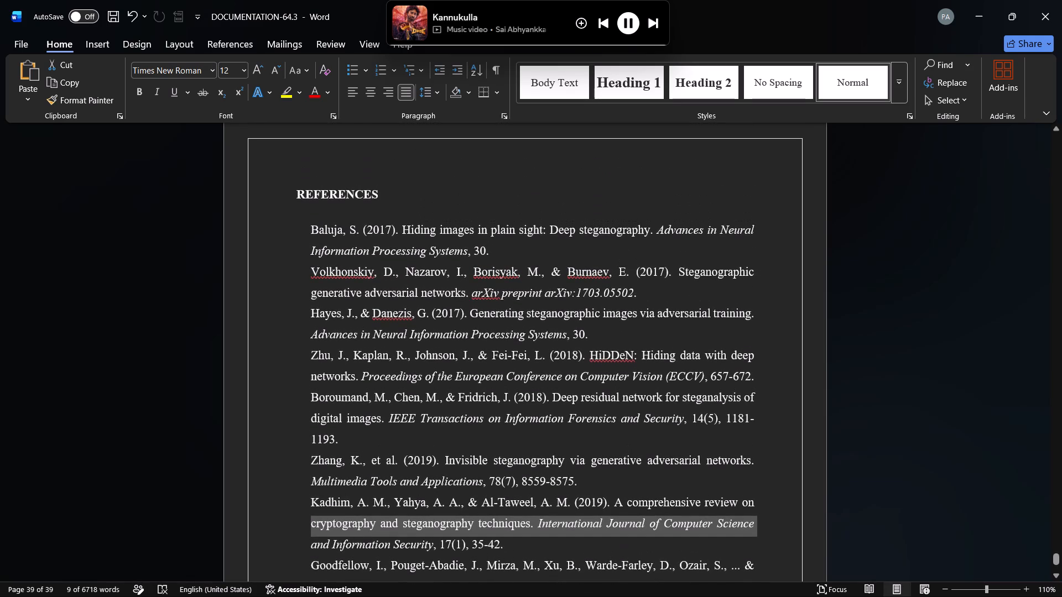
left_click_drag(306, 223, 658, 502)
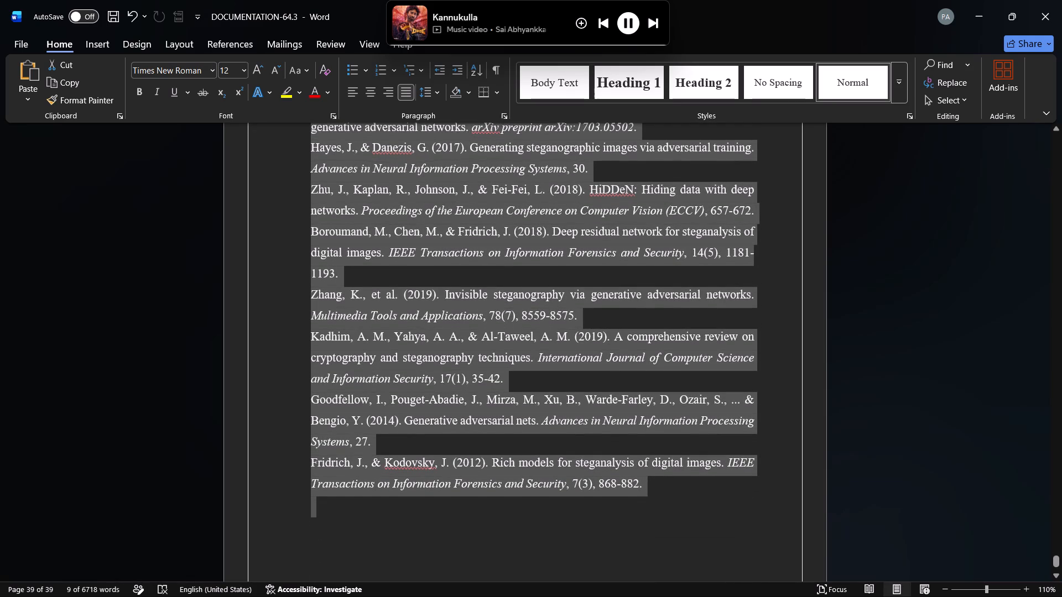
left_click_drag(658, 502, 658, 499)
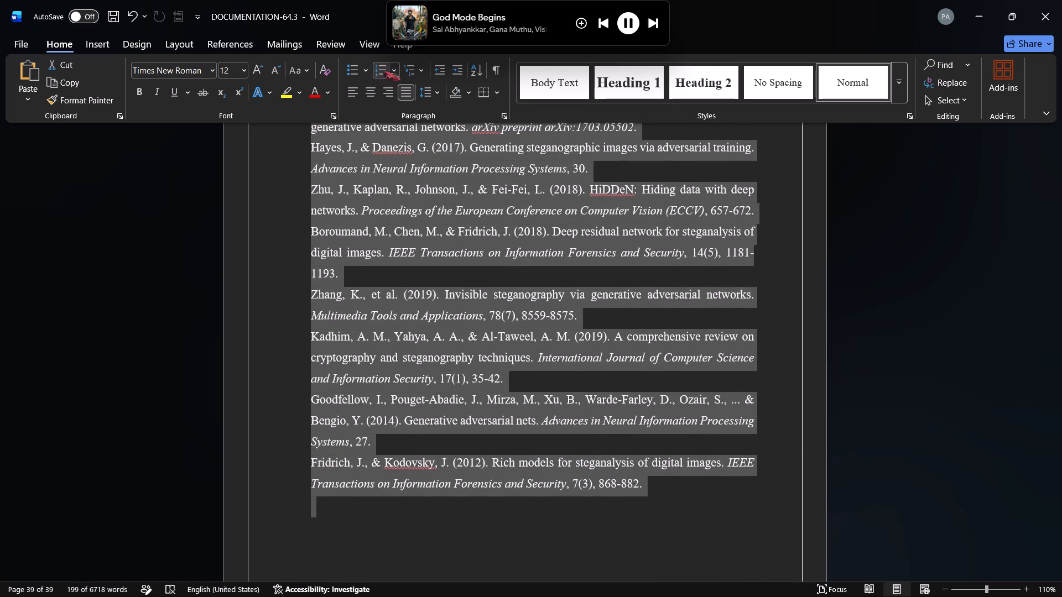
left_click(384, 72)
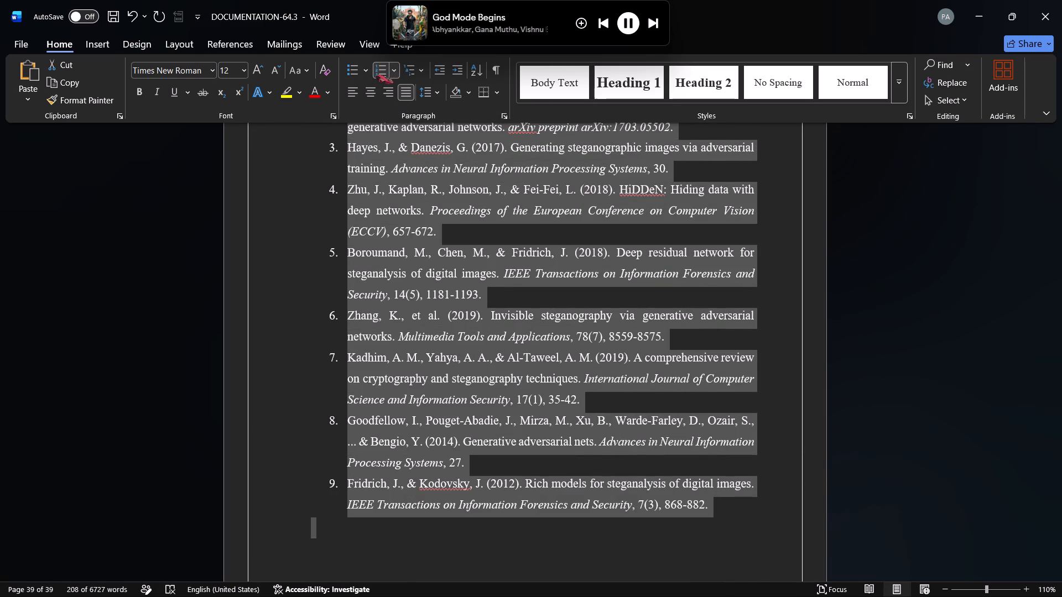
left_click(292, 248)
Reduce the indent of the whole numbered reference list so its numbers align with the REFERENCES heading at the left margin.
scroll(319, 255, "up", 5)
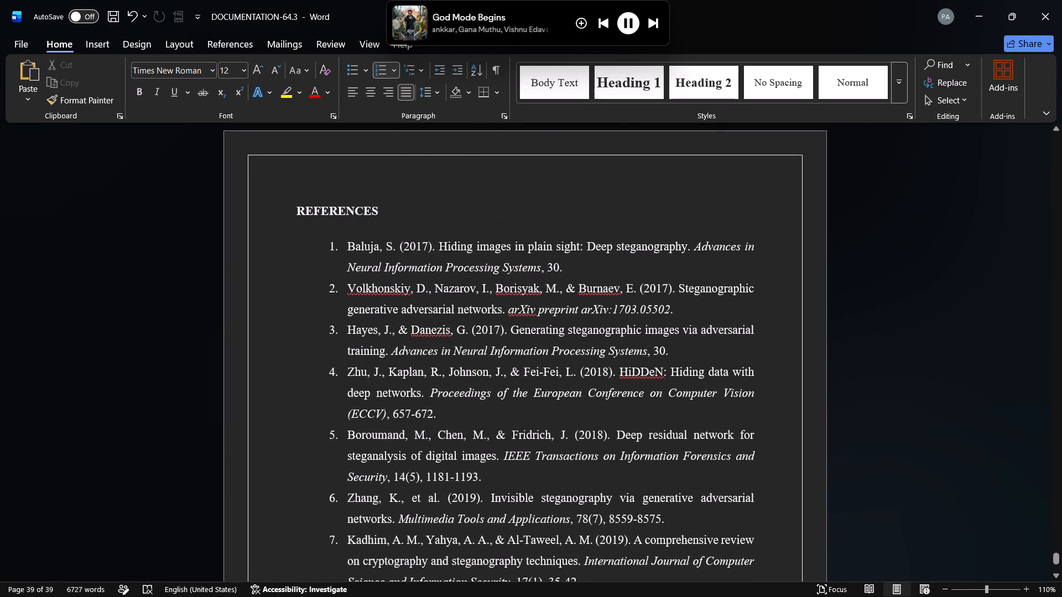
left_click(326, 247)
key("Left")
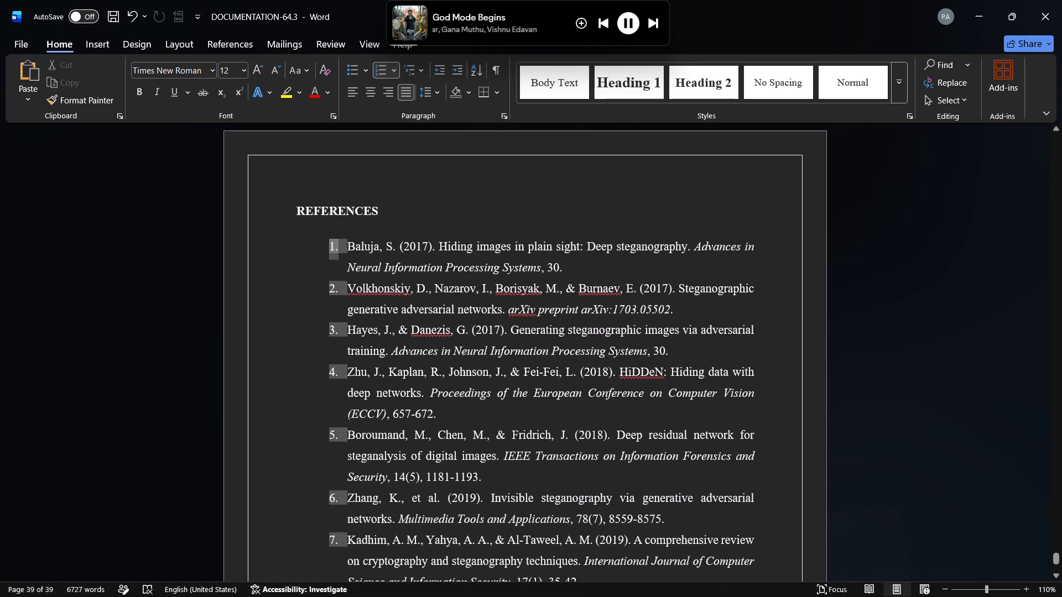
left_click(327, 253)
left_click(326, 245)
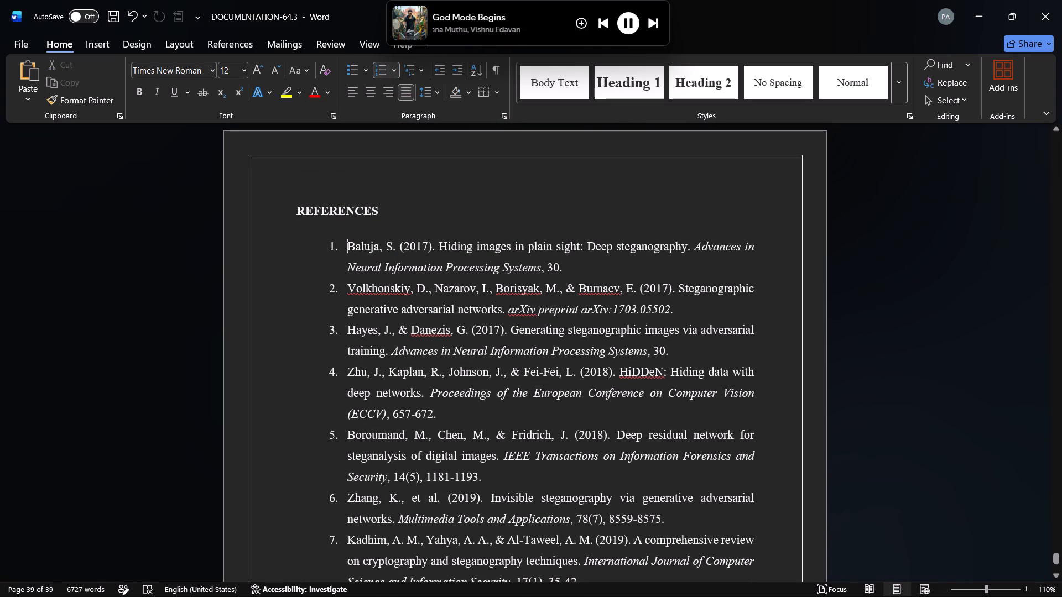
left_click(330, 243)
left_click(327, 244)
left_click(321, 246)
key("Left")
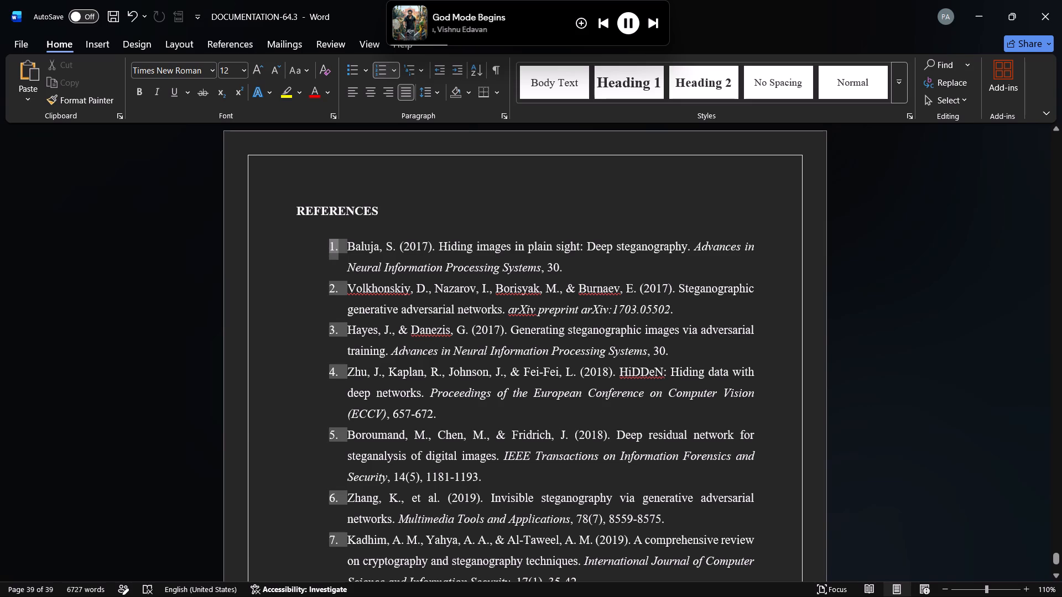
key("Tab")
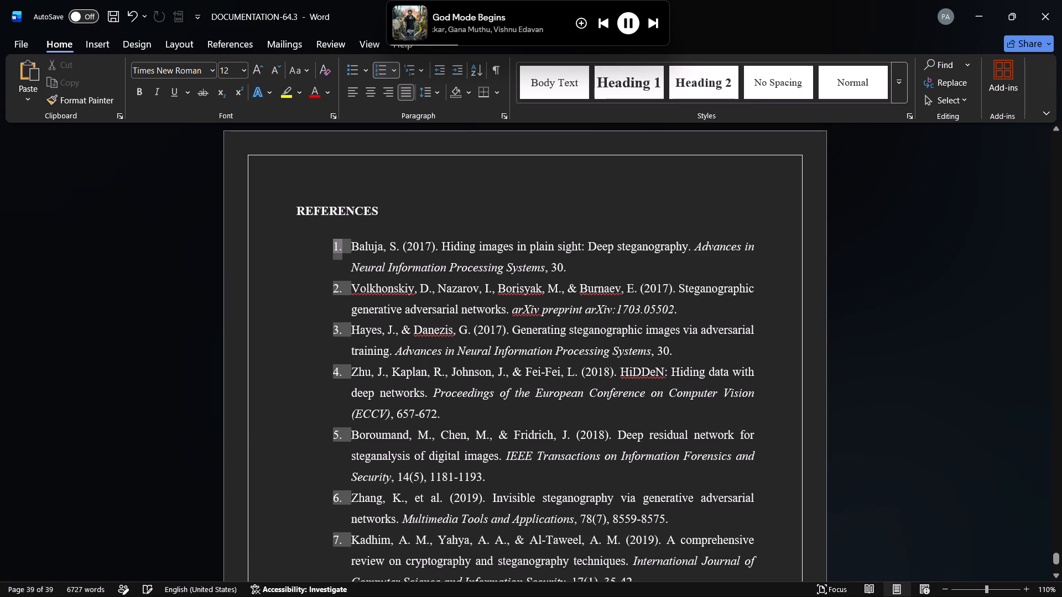
key("BackSpace")
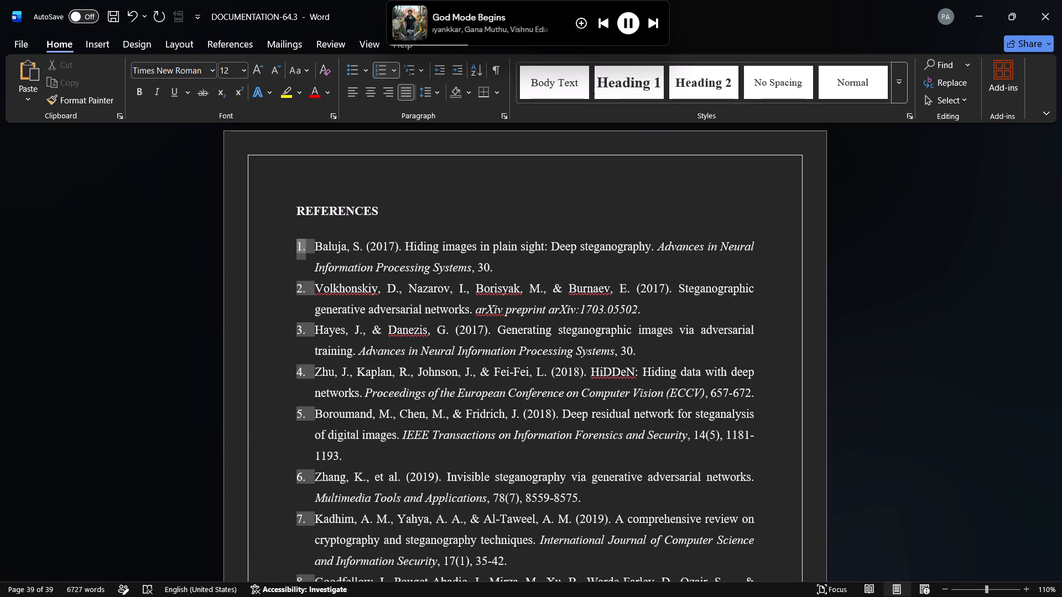
key("BackSpace")
key("ctrl+z")
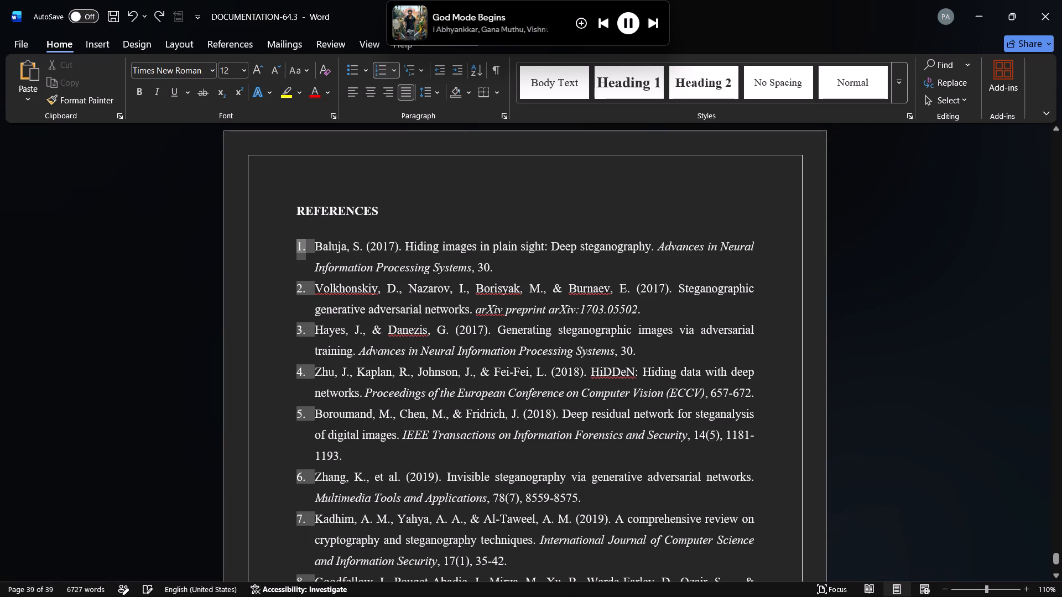
left_click(549, 206)
Review the numbered reference list through the end of the document and the 6.3 Future Scope text before it.
scroll(509, 322, "down", 2)
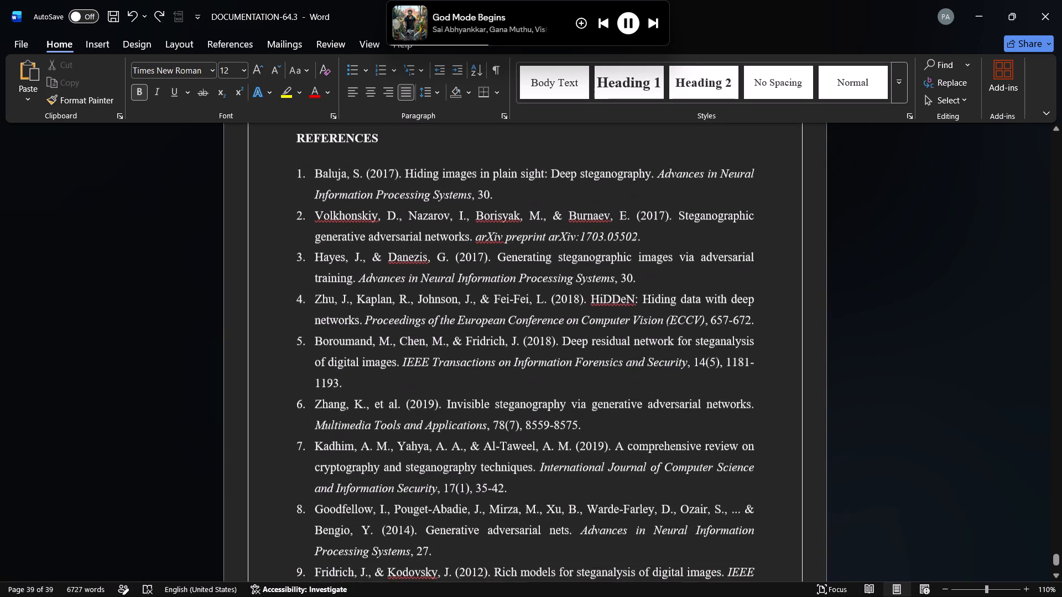
scroll(506, 335, "down", 4)
scroll(424, 492, "down", 10)
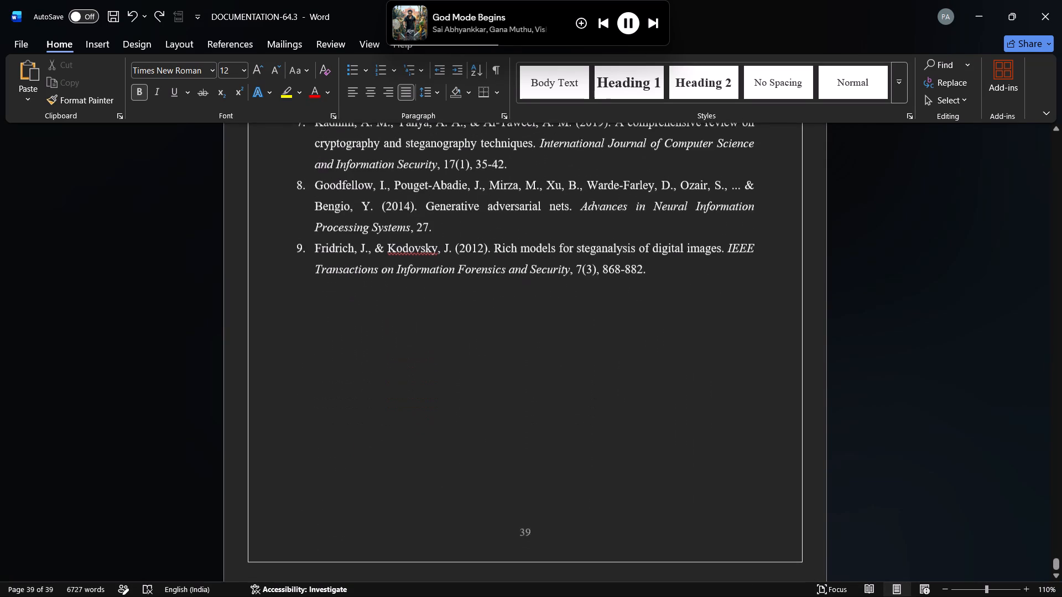
scroll(417, 483, "up", 12)
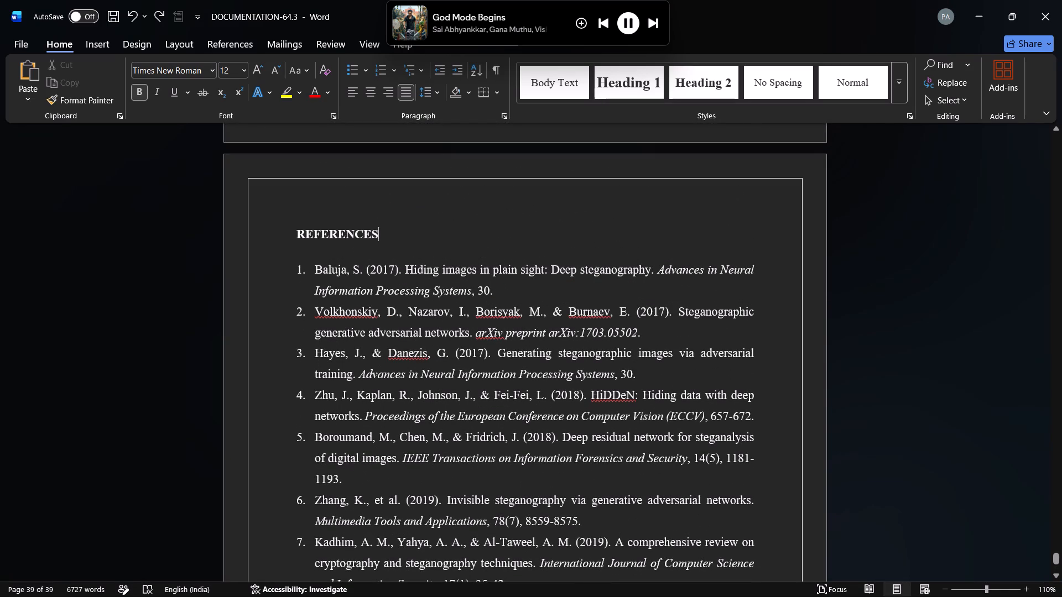
scroll(532, 319, "up", 18)
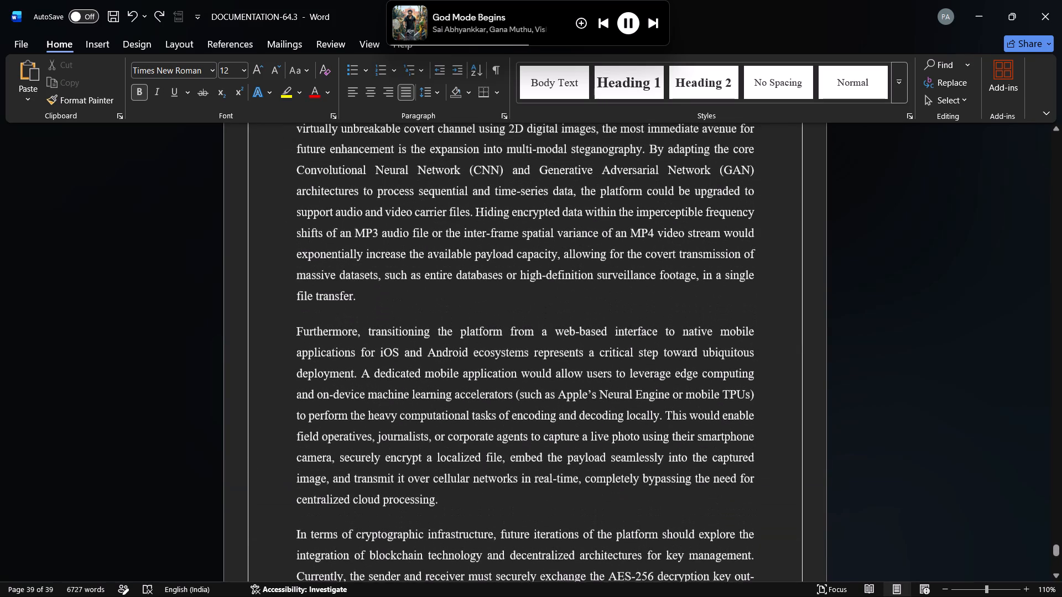
scroll(532, 319, "up", 4)
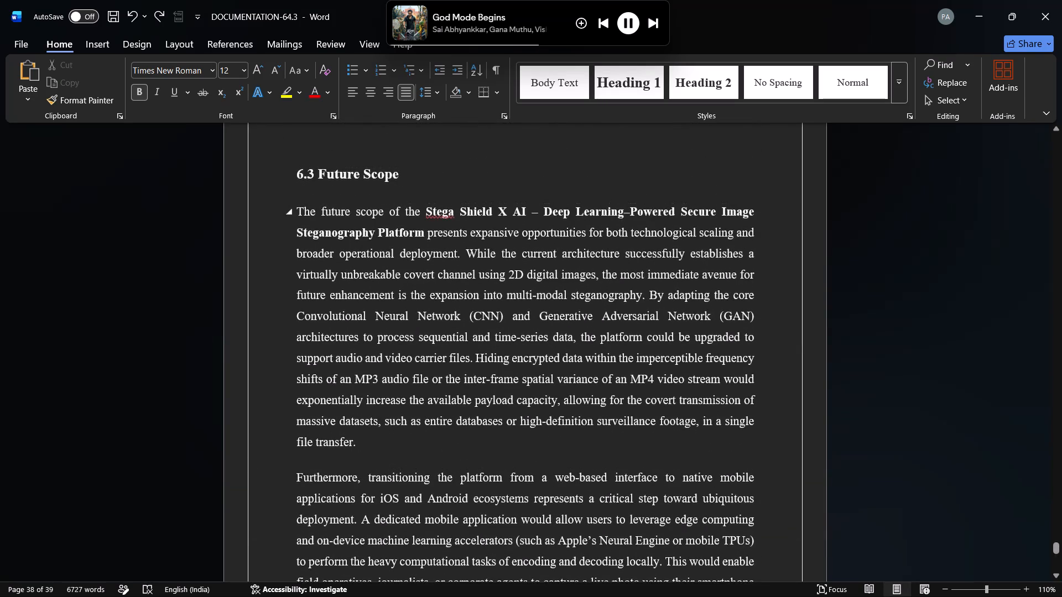
scroll(509, 449, "down", 5)
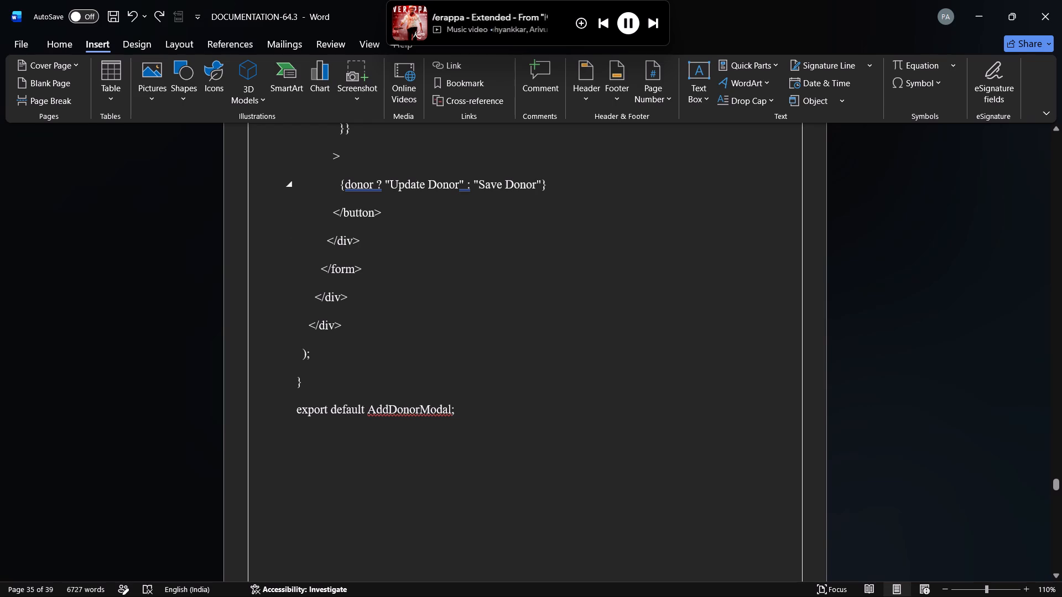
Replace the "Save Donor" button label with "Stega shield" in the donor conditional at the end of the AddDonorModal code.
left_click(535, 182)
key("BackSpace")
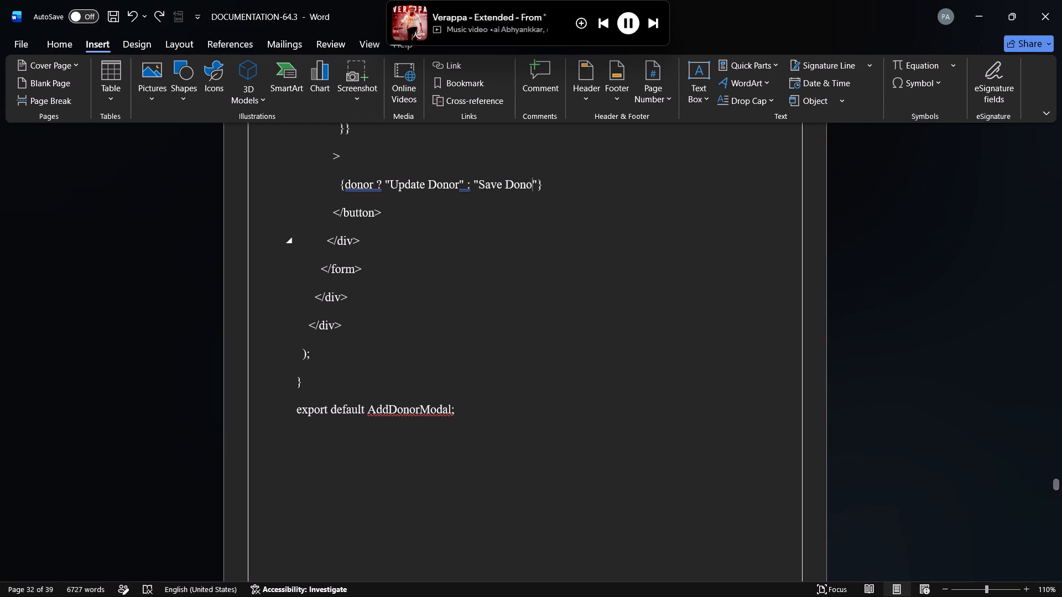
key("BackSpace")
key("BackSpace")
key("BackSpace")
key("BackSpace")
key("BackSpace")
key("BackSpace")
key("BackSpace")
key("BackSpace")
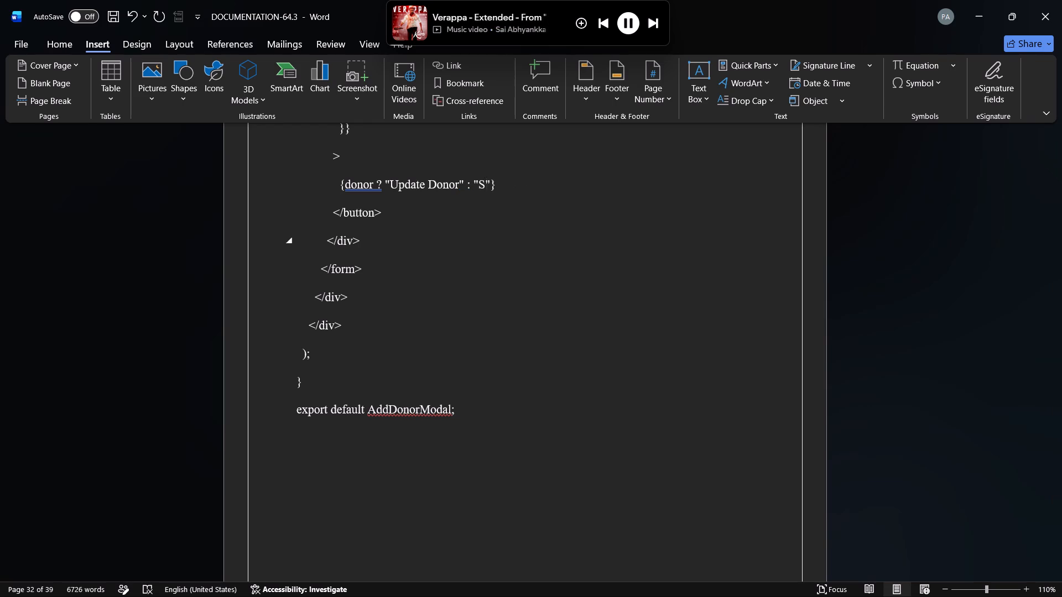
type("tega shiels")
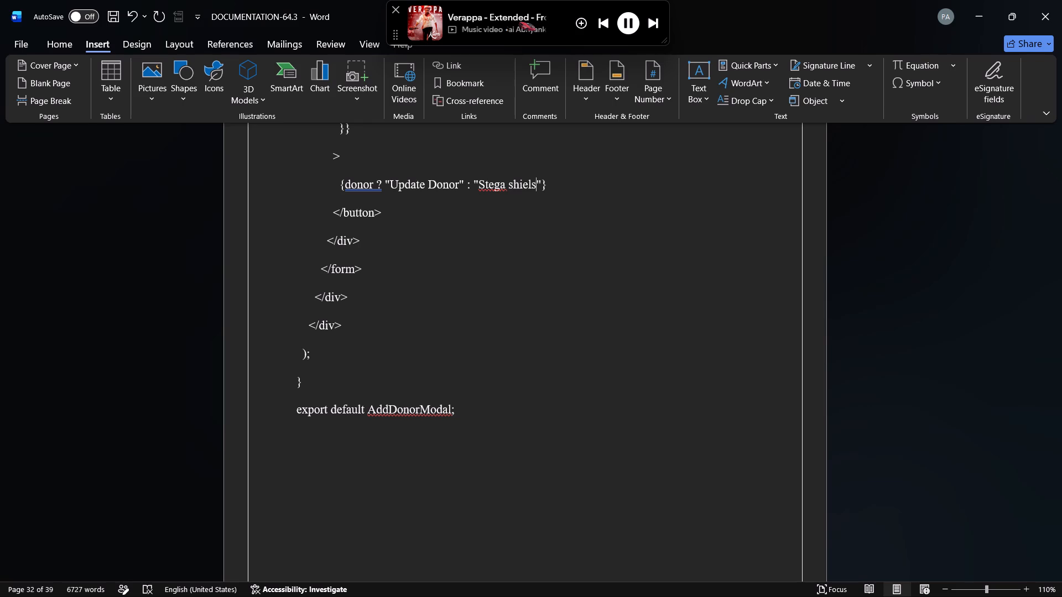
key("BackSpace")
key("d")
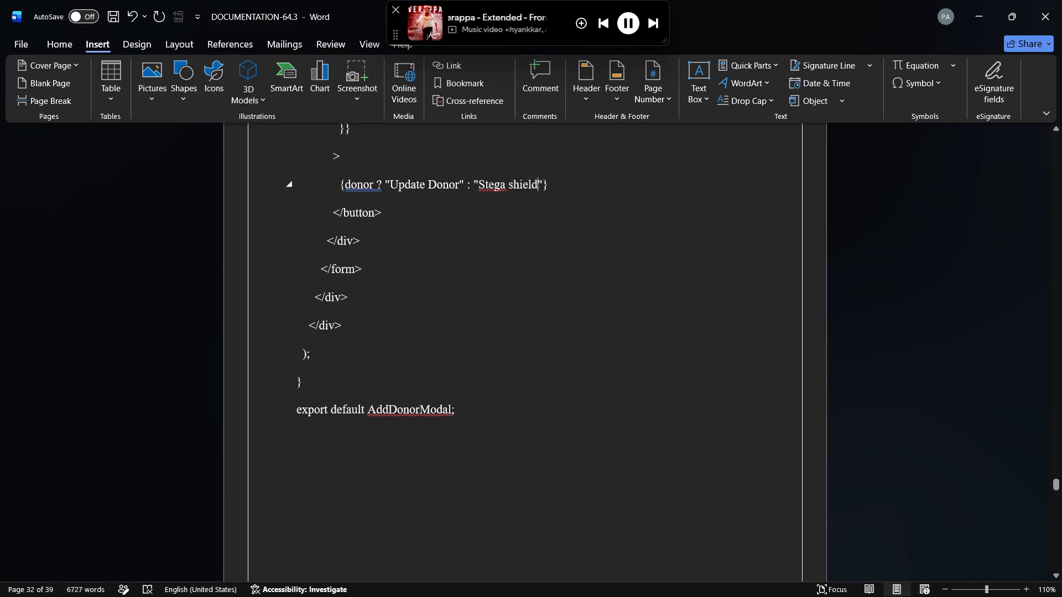
Replace the "Update Donor" label in the same conditional with "Stega Sheild".
left_click_drag(457, 184, 410, 187)
left_click(425, 188)
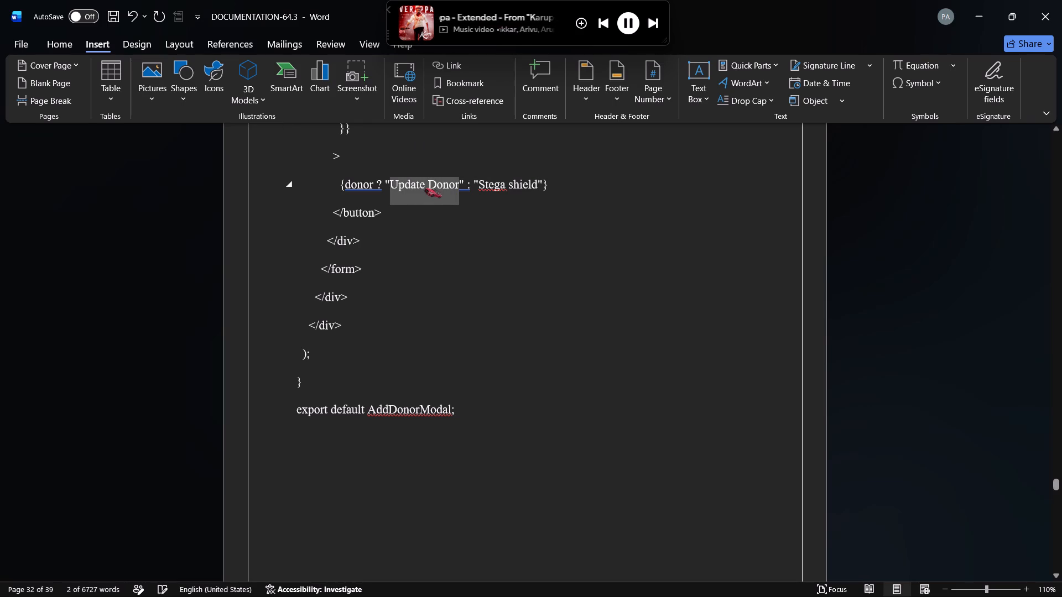
left_click(455, 186)
left_click(460, 187)
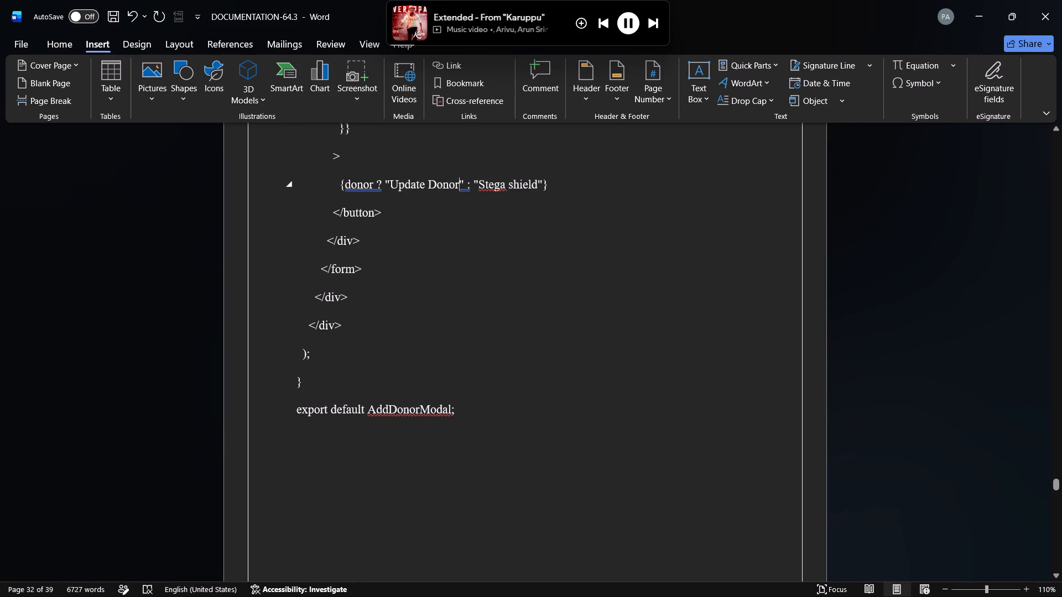
key("ctrl+BackSpace")
key("ctrl+BackSpace")
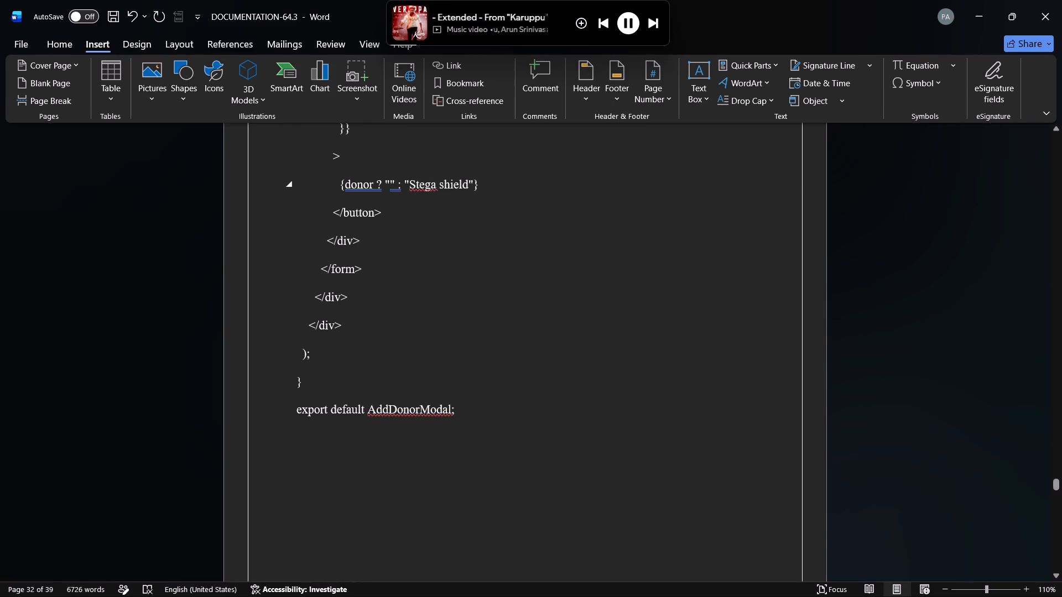
type("Stega Sh")
type("eild")
left_click(507, 255)
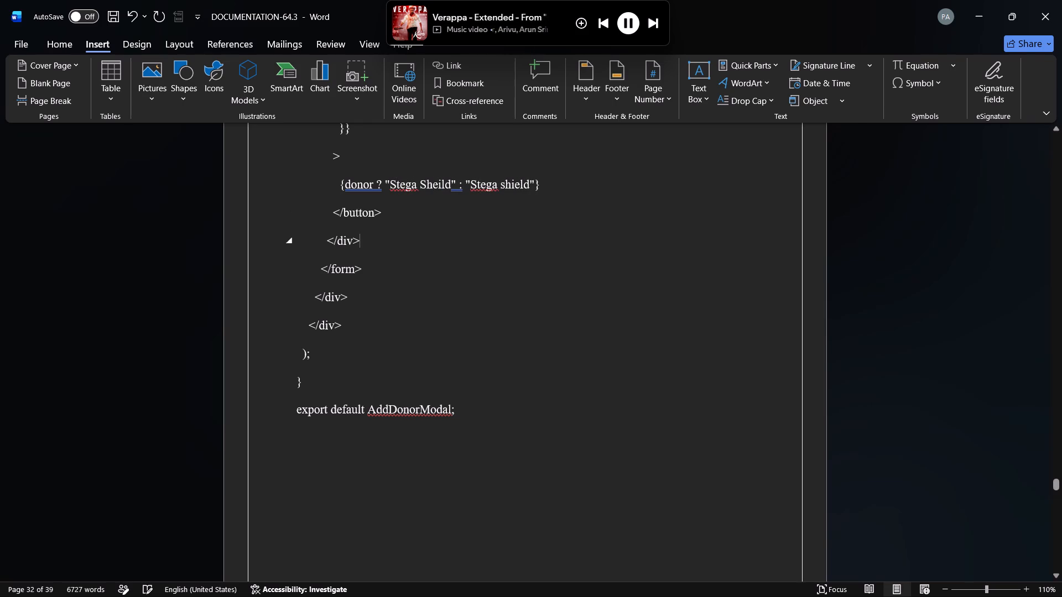
Replace the second label of the donor conditional, "Stega shield", with "Image".
scroll(450, 231, "up", 3)
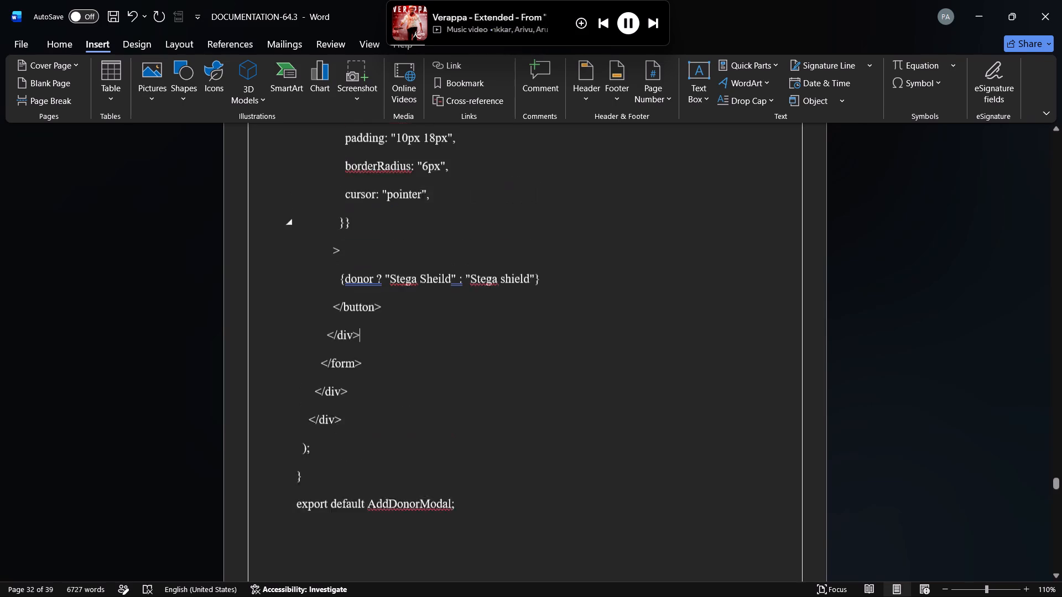
scroll(450, 231, "up", 4)
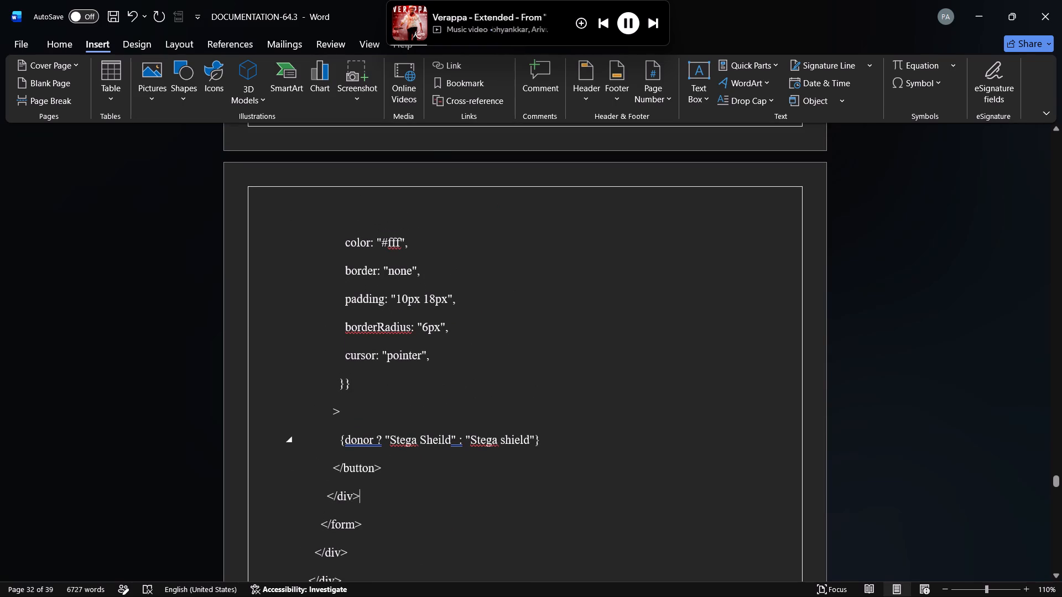
left_click(528, 431)
left_click(527, 446)
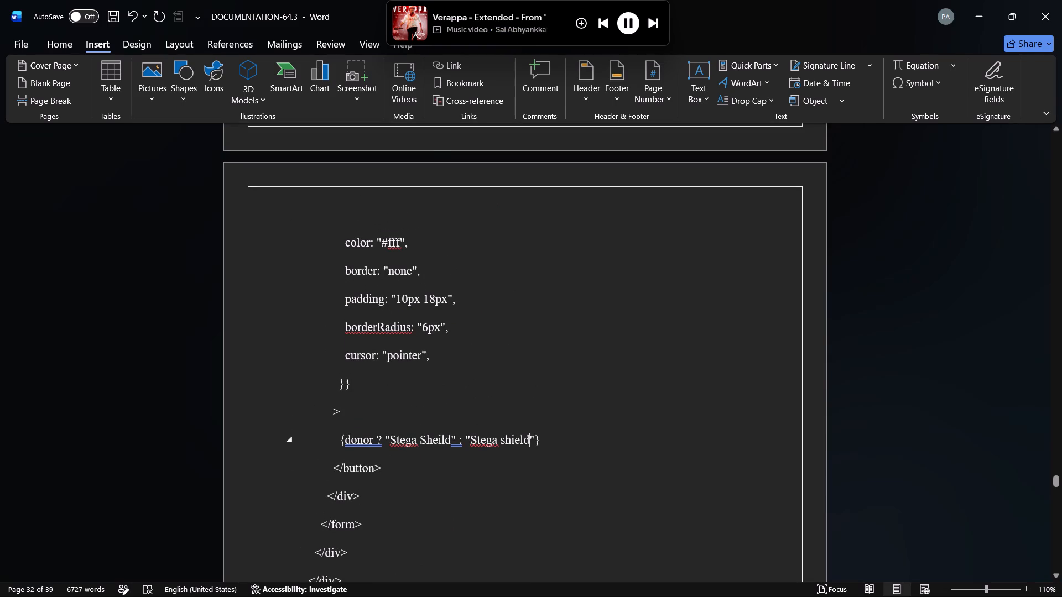
key("BackSpace")
key("BackSpace")
key("BackSpace")
key("BackSpace")
key("BackSpace")
key("BackSpace")
key("BackSpace")
key("BackSpace")
key("BackSpace")
key("BackSpace")
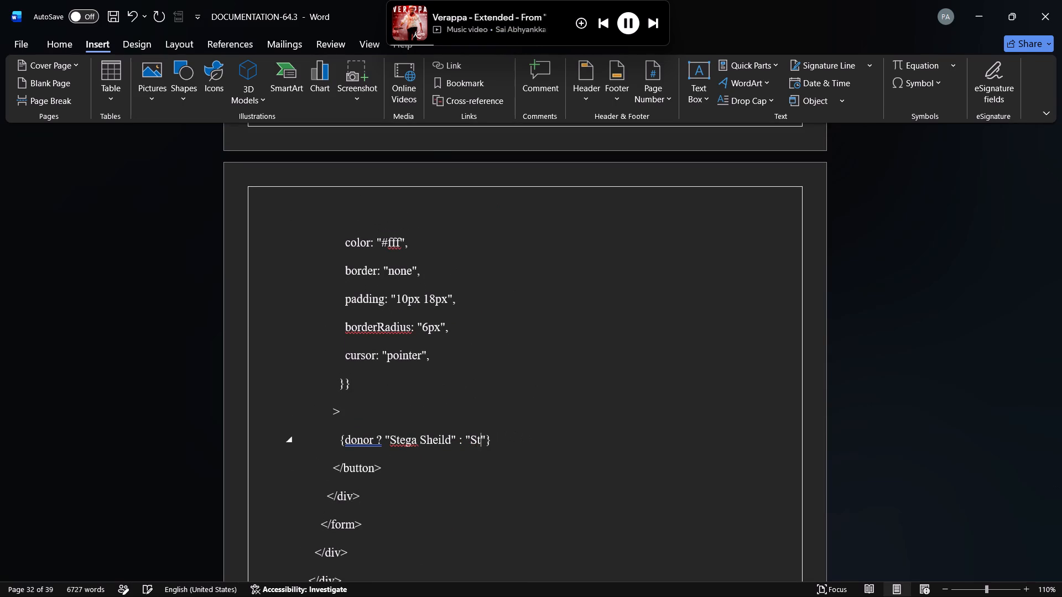
key("BackSpace")
key("BackSpace")
type("Image")
Review the Chapter 5 source code backwards for leftover donor content, up to the Database Module section before it.
scroll(533, 444, "up", 20)
scroll(533, 444, "up", 6)
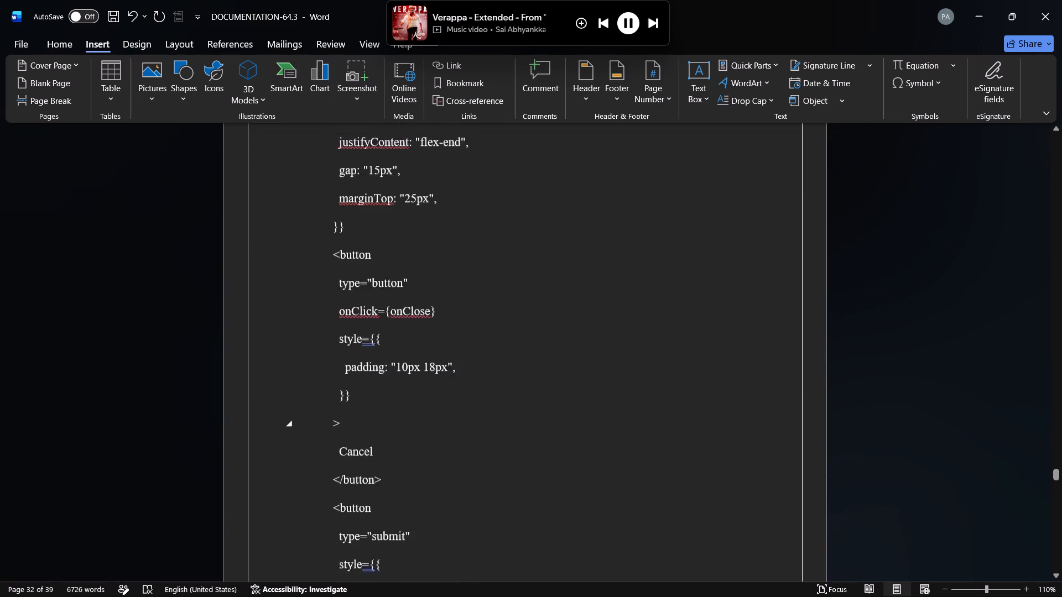
scroll(541, 442, "up", 20)
scroll(541, 442, "up", 17)
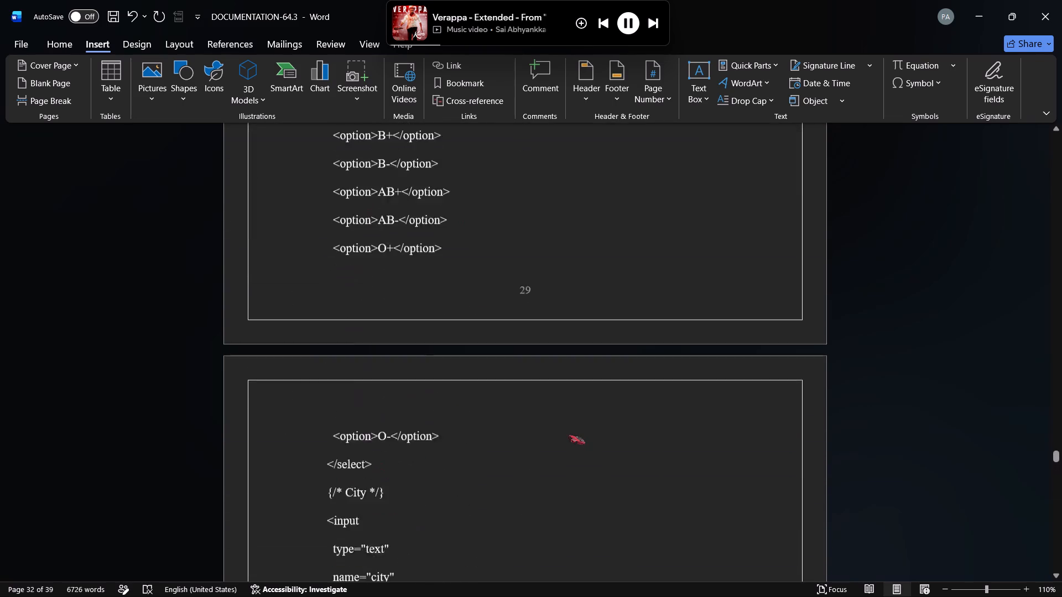
scroll(569, 436, "up", 20)
scroll(569, 436, "up", 16)
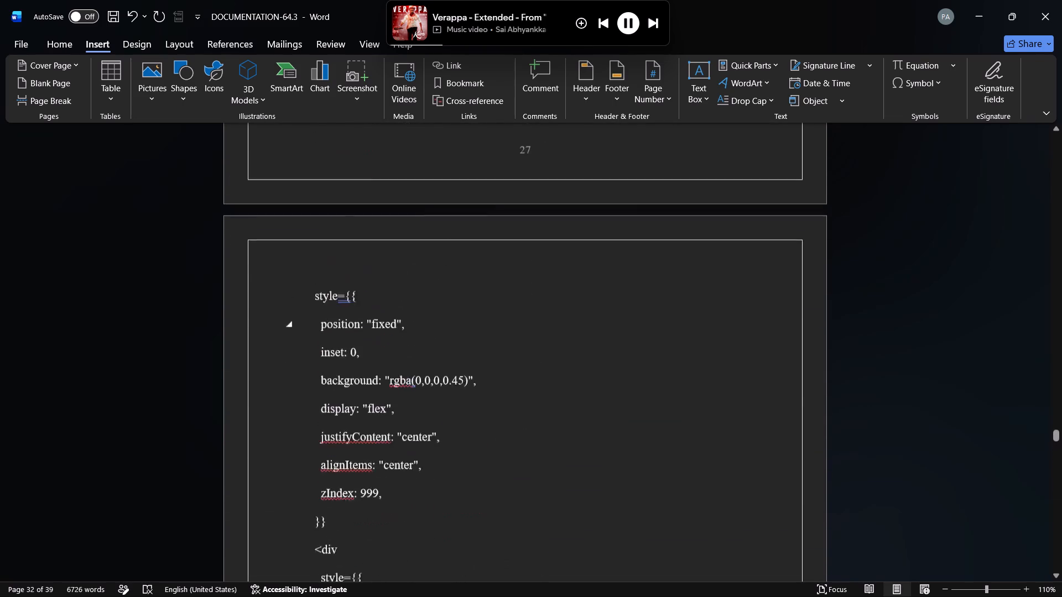
scroll(569, 436, "down", 2)
scroll(569, 436, "up", 20)
scroll(569, 436, "up", 19)
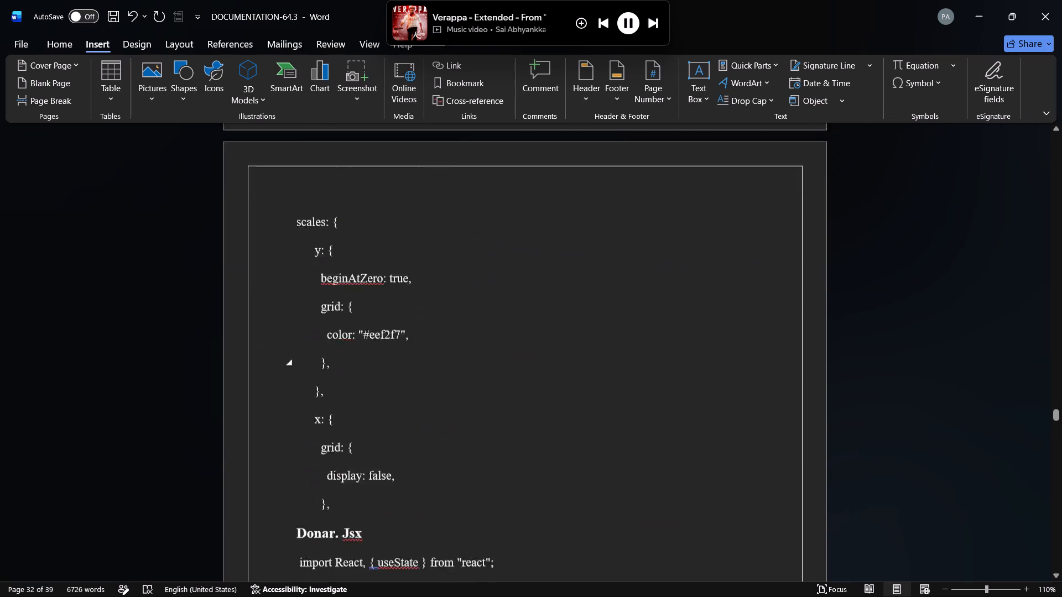
scroll(568, 436, "up", 20)
scroll(568, 436, "up", 20)
scroll(568, 436, "up", 1)
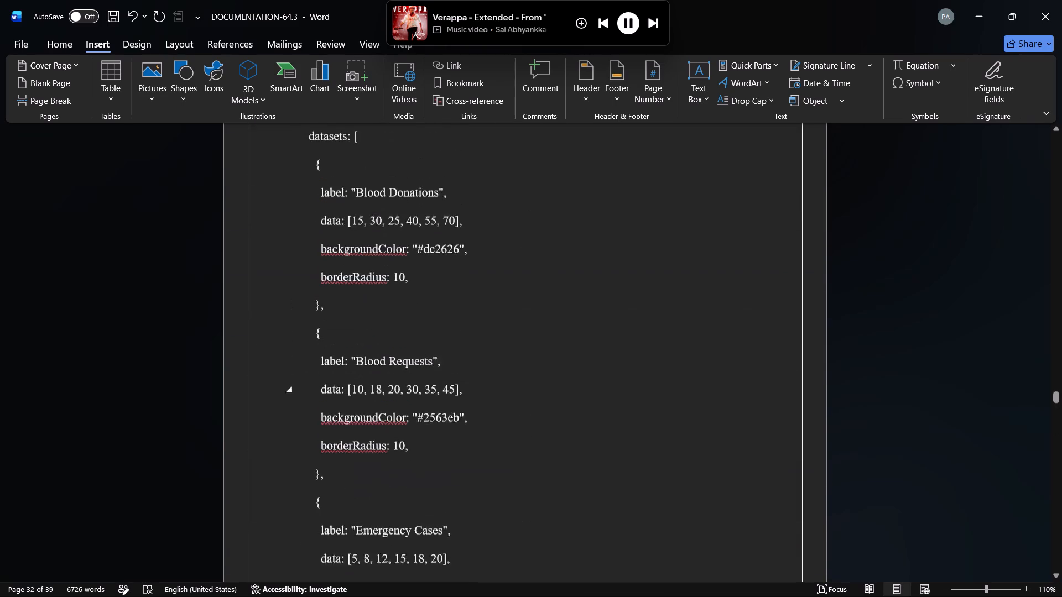
scroll(568, 436, "up", 20)
scroll(568, 436, "up", 20)
scroll(568, 436, "up", 1)
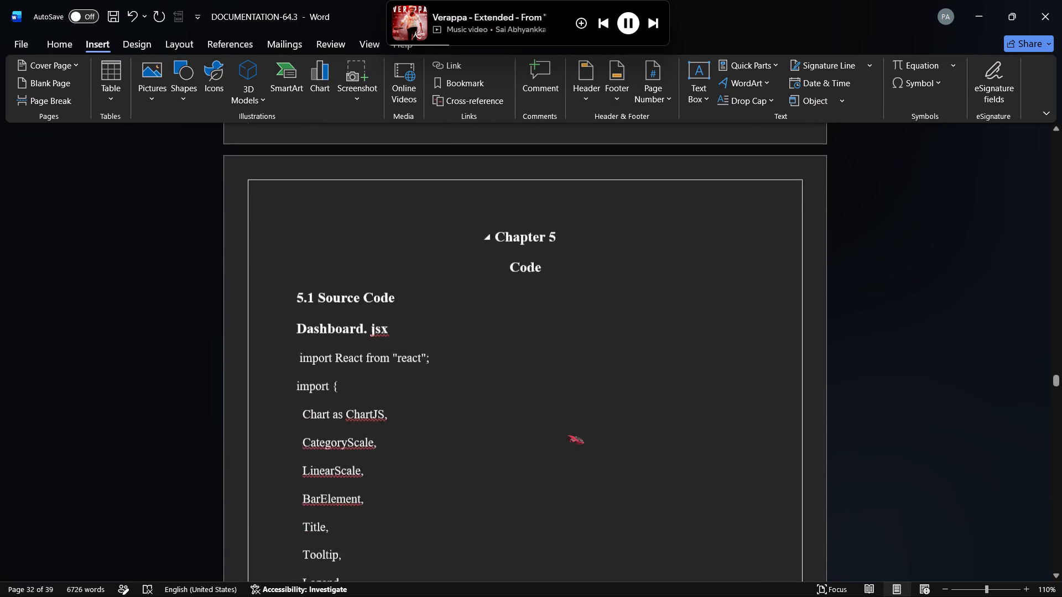
scroll(568, 436, "up", 7)
scroll(568, 436, "down", 11)
scroll(568, 436, "up", 14)
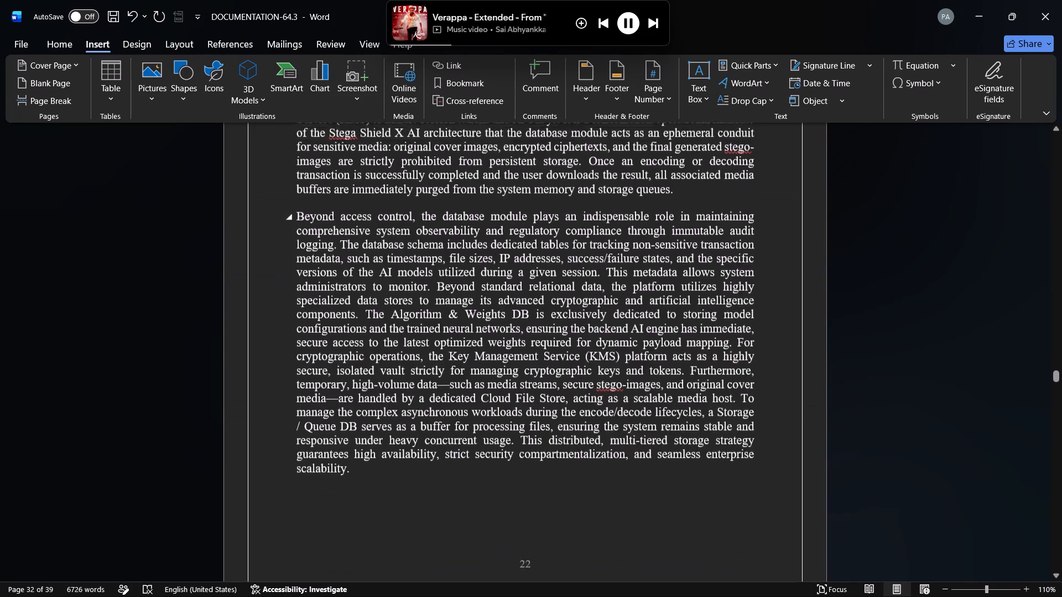
scroll(568, 436, "up", 3)
scroll(568, 436, "down", 1)
scroll(414, 356, "up", 9)
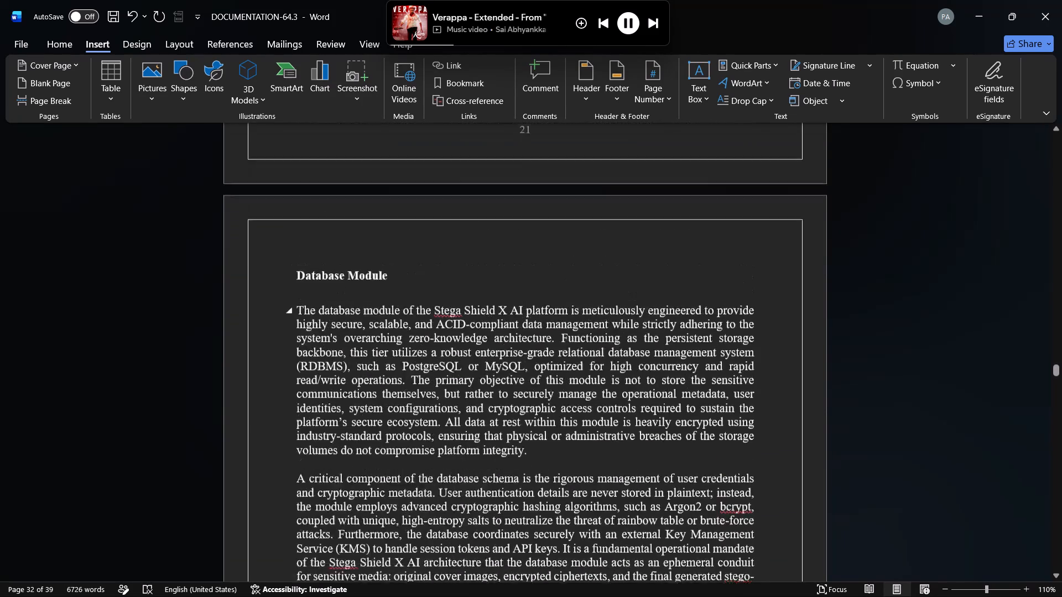
Select all the Database Module paragraphs and check their font and paragraph formatting.
left_click_drag(294, 353, 387, 431)
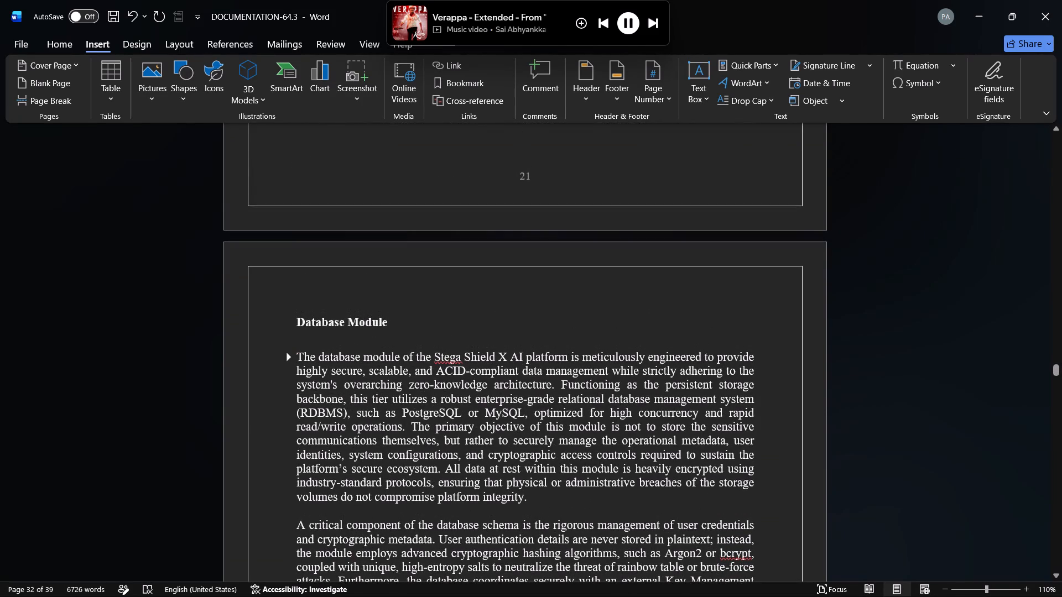
left_click_drag(298, 355, 548, 596)
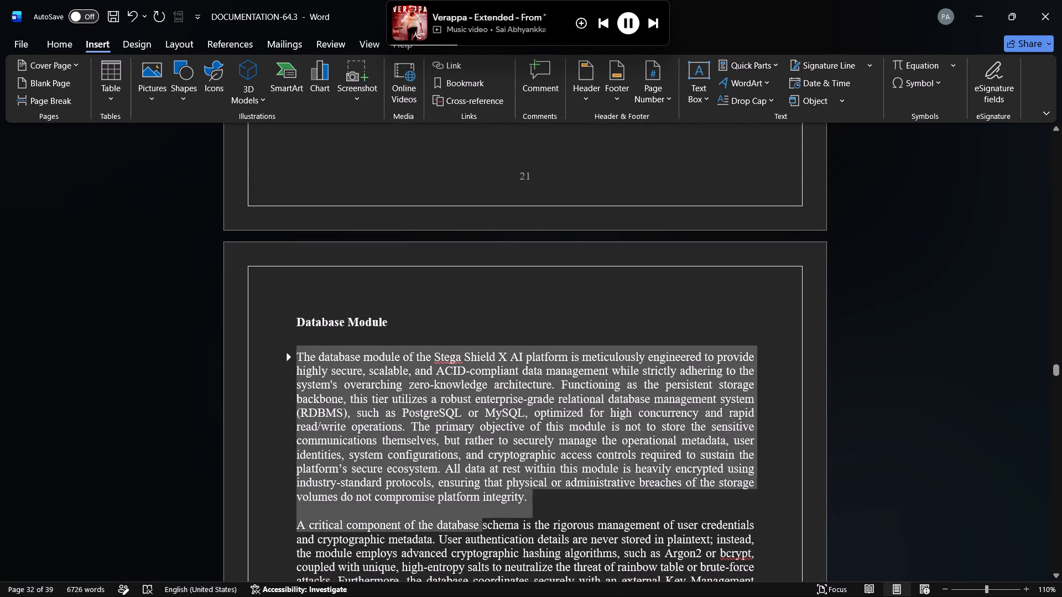
left_click_drag(548, 596, 495, 553)
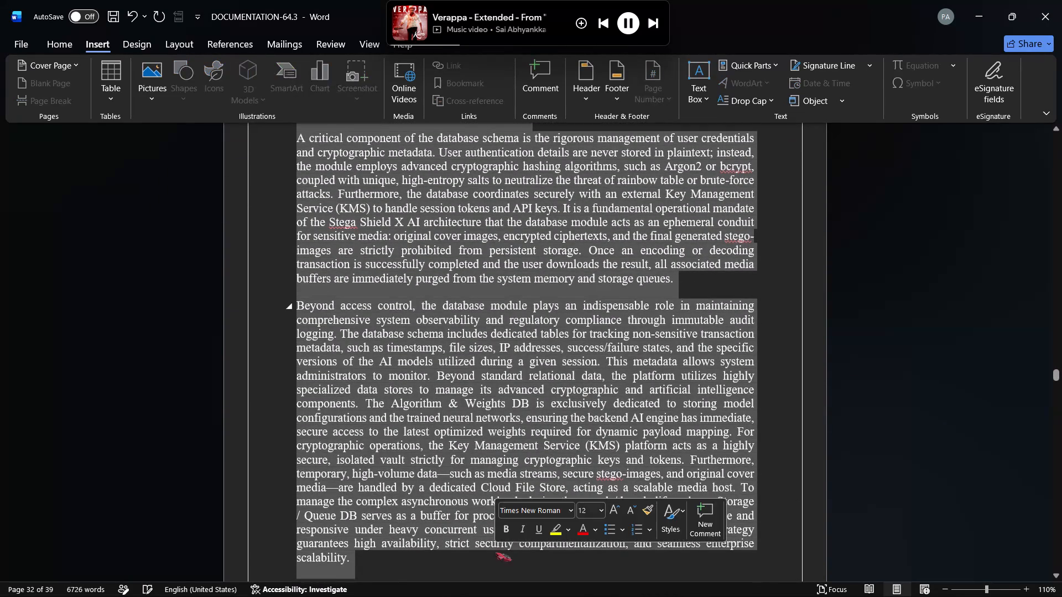
left_click(43, 41)
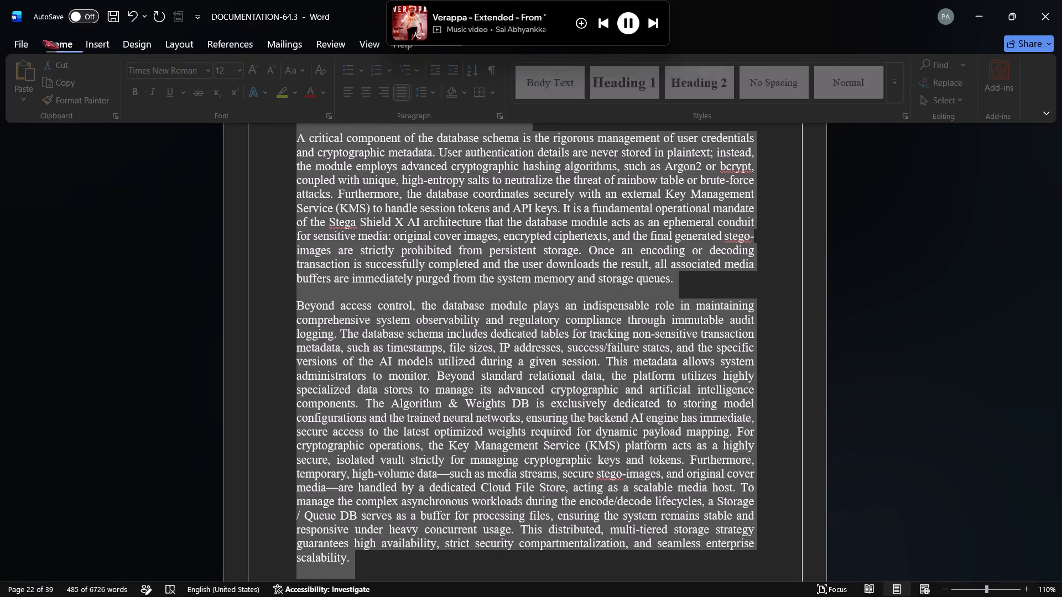
left_click(475, 362)
Look over the 5.2 Screenshot of Application page, then the front pages from the title page to the External Examiner page.
scroll(475, 362, "down", 6)
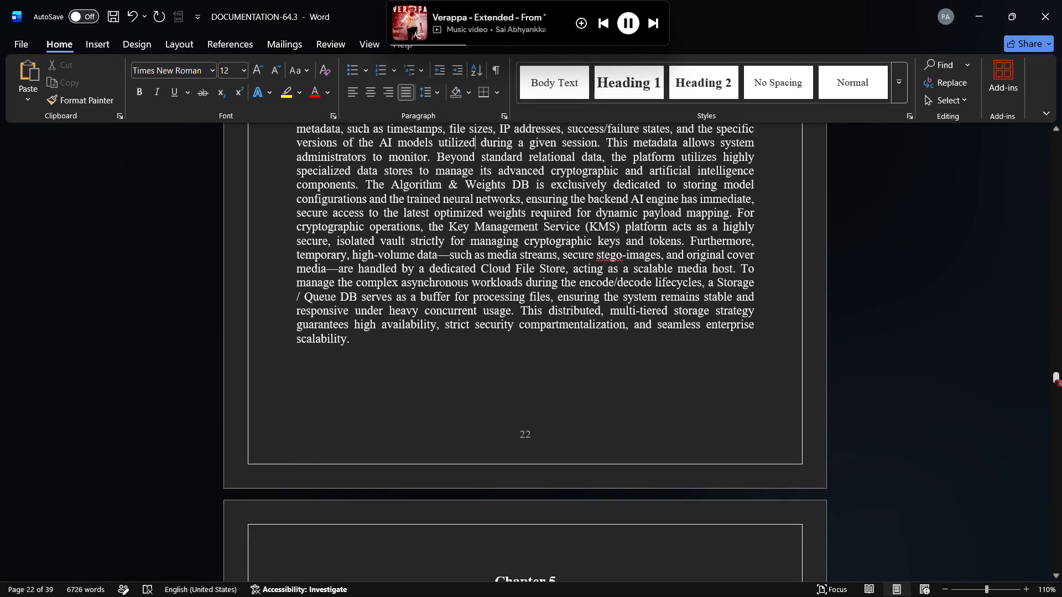
left_click_drag(1052, 378, 1043, 492)
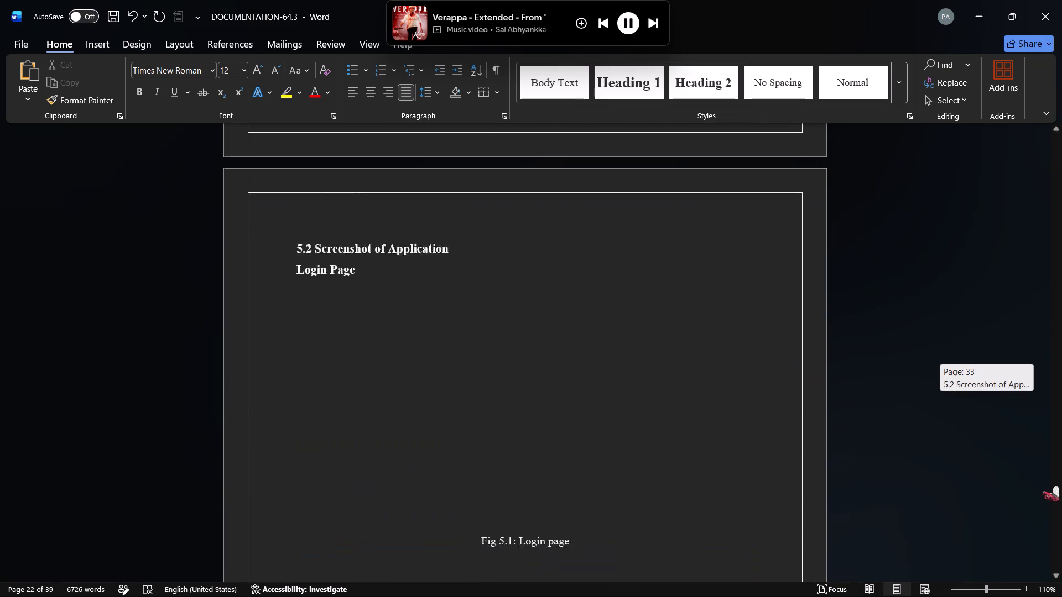
left_click_drag(1043, 492, 945, 96)
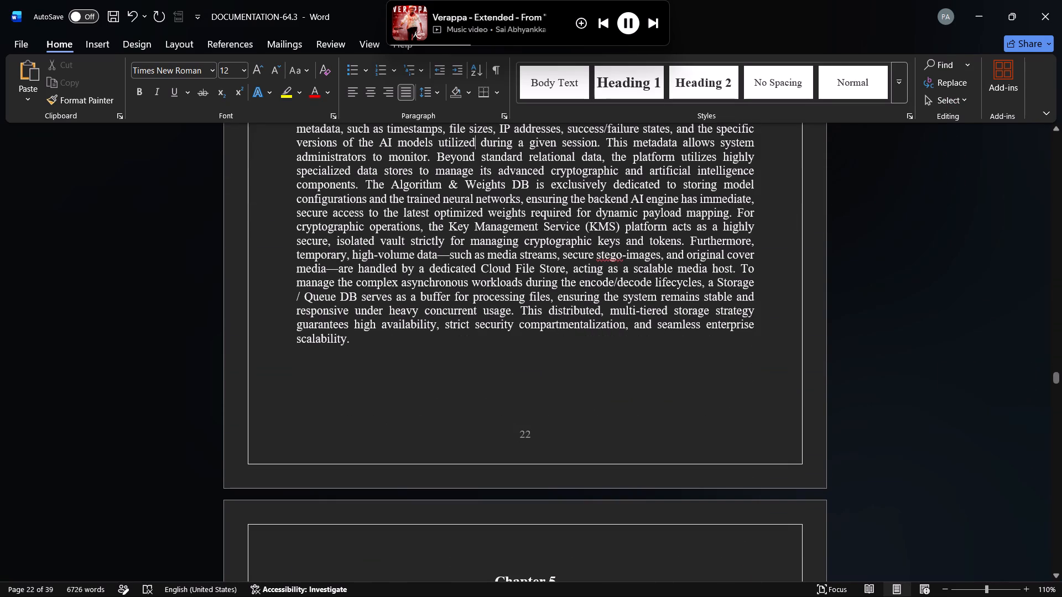
left_click_drag(1055, 381, 1011, 138)
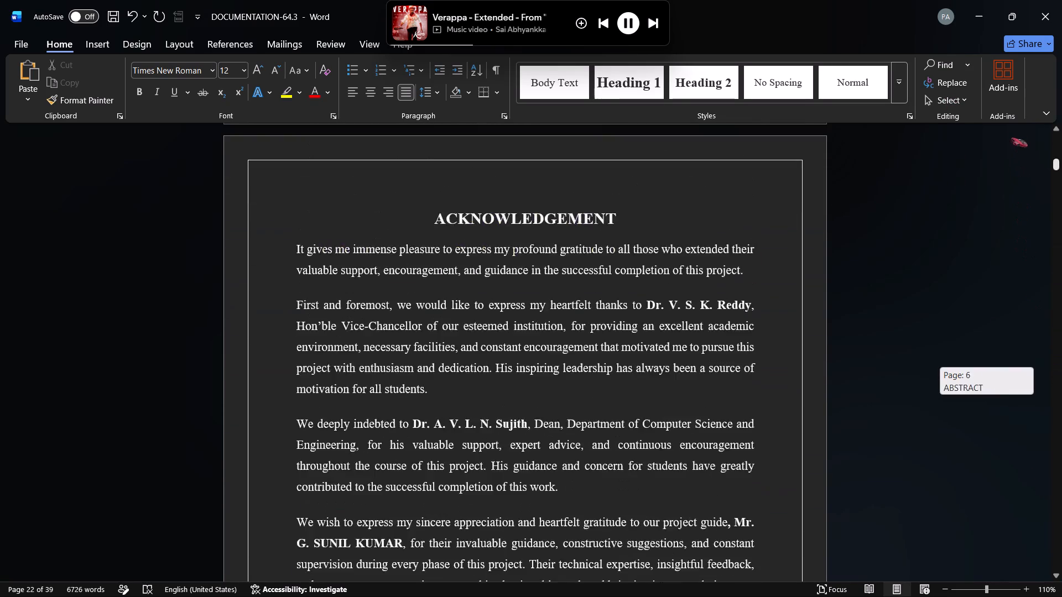
left_click_drag(1011, 138, 1009, 103)
scroll(475, 413, "down", 6)
scroll(470, 416, "up", 15)
scroll(469, 416, "down", 3)
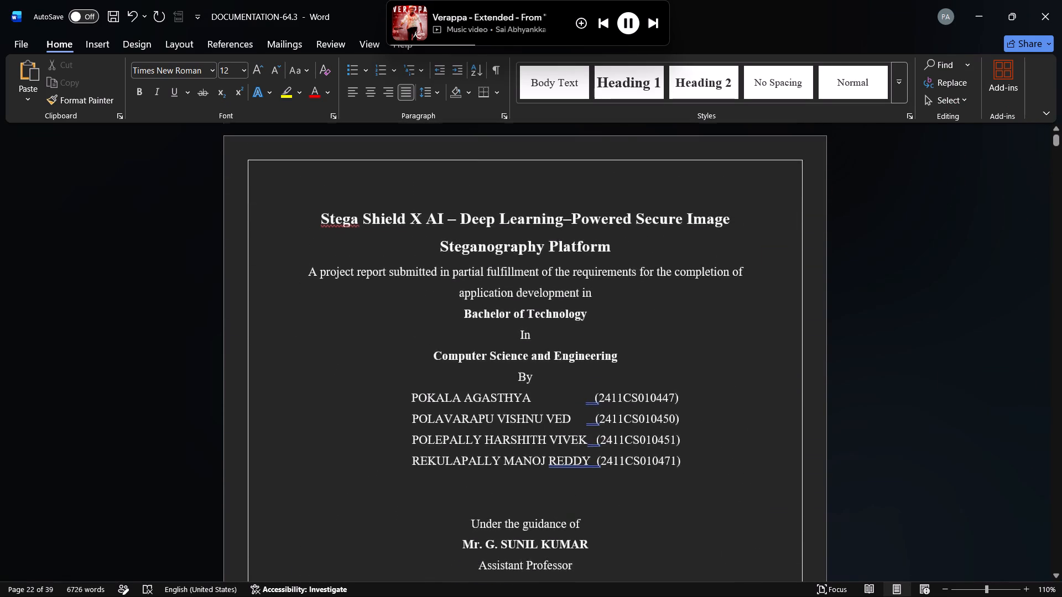
scroll(469, 416, "down", 13)
left_click(517, 365)
scroll(517, 365, "down", 3)
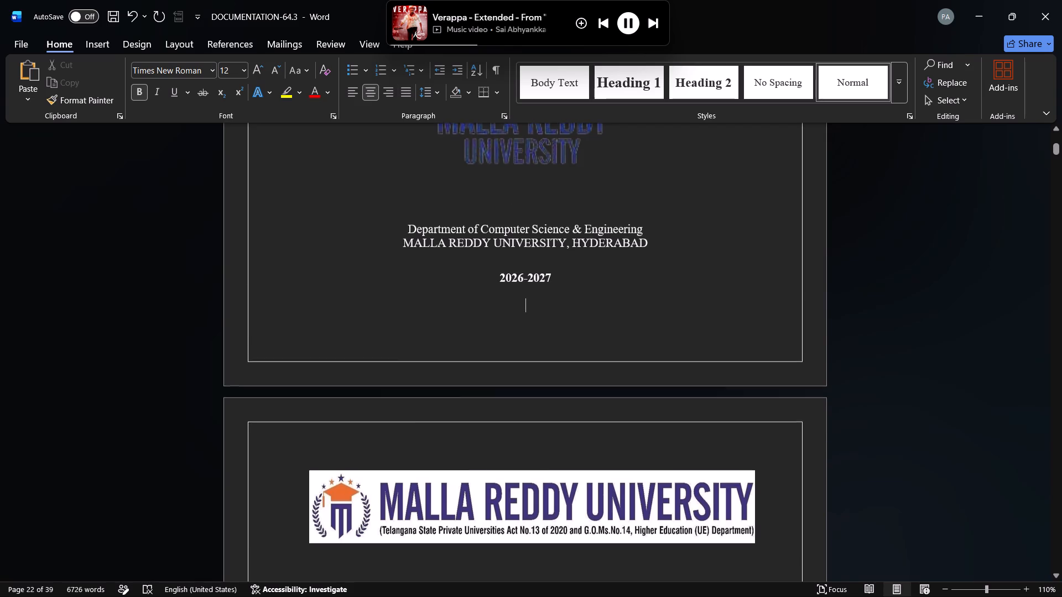
scroll(519, 366, "down", 20)
Replace the page number in the footer of the External Examiner page with "II".
left_click(529, 376)
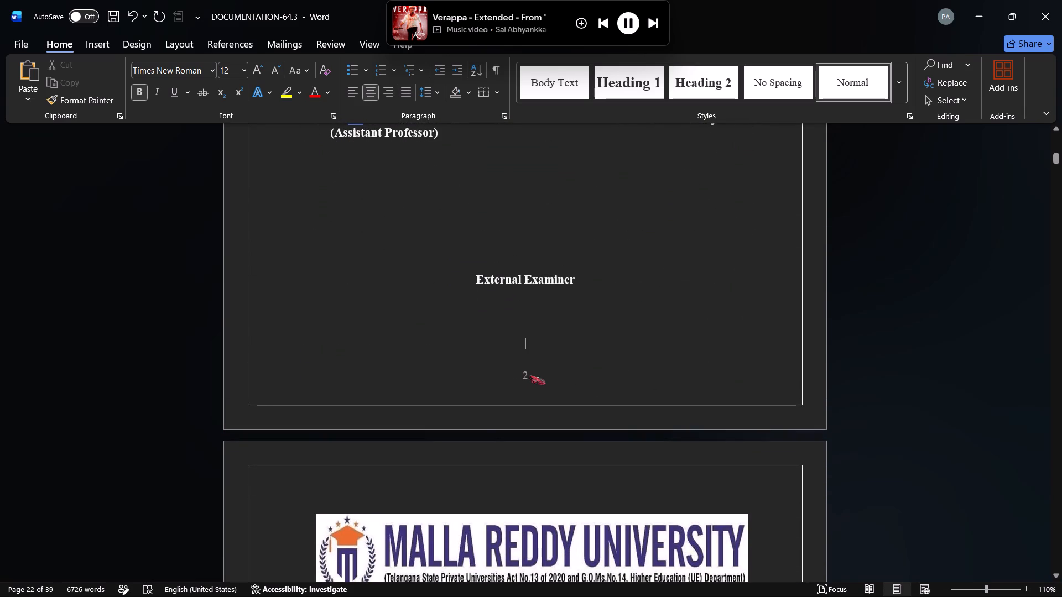
left_click(529, 381)
left_click(535, 378)
double_click(529, 376)
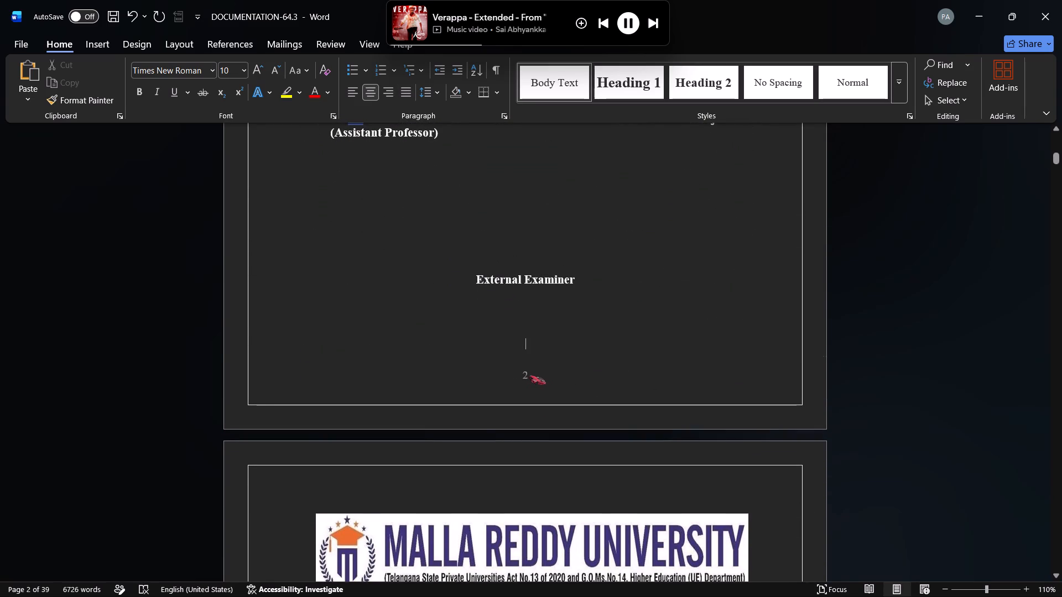
left_click(529, 376)
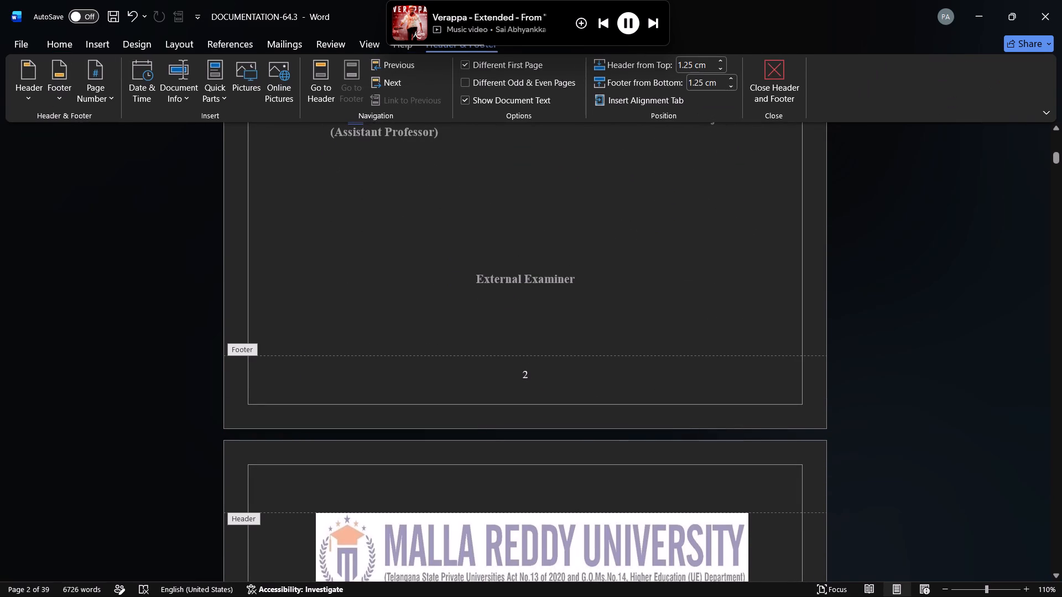
double_click(394, 102)
left_click(536, 373)
key("BackSpace")
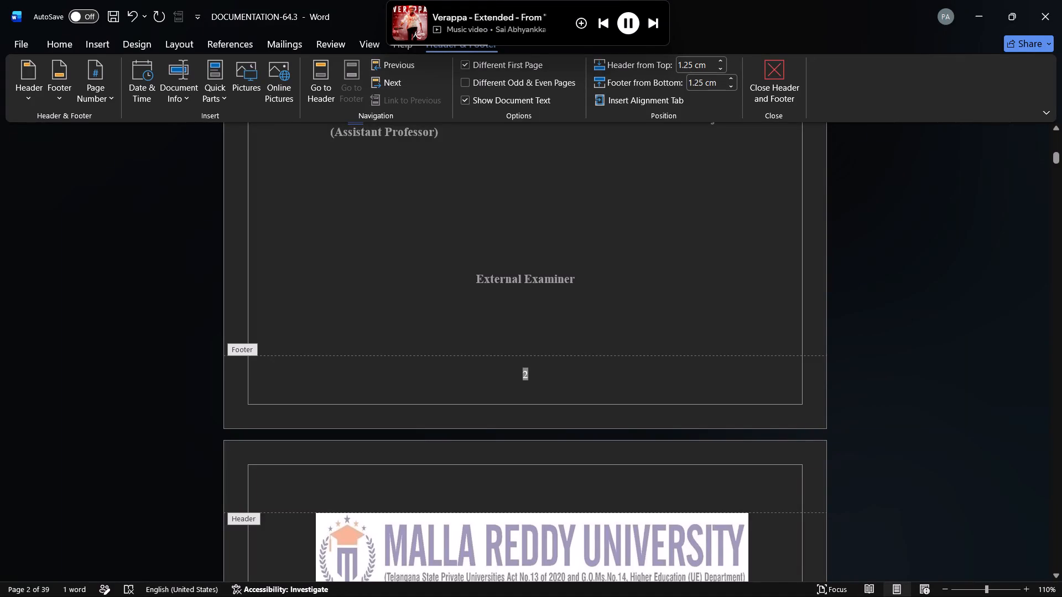
key("BackSpace")
type("II")
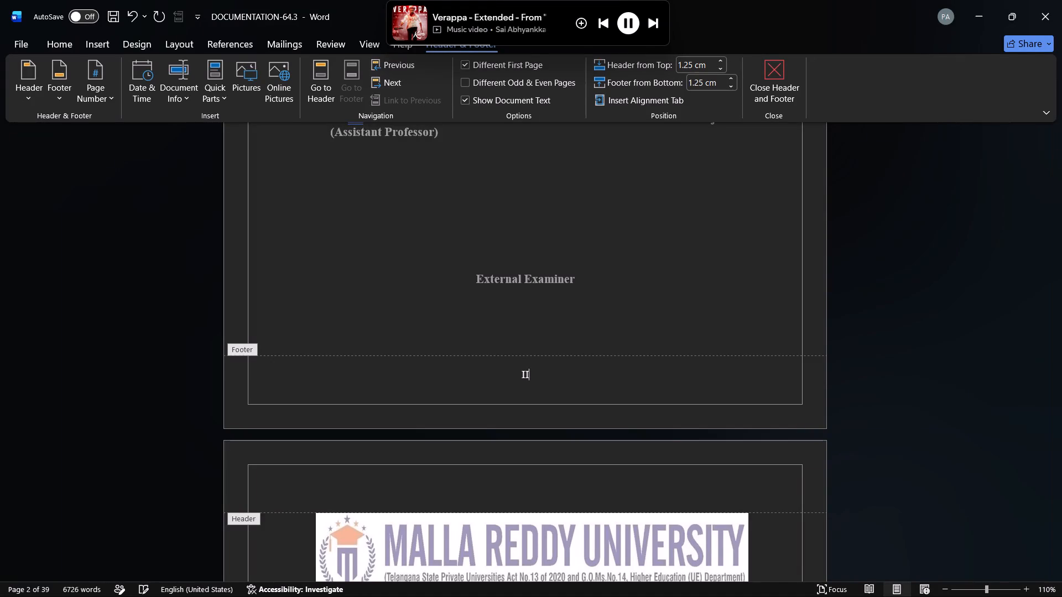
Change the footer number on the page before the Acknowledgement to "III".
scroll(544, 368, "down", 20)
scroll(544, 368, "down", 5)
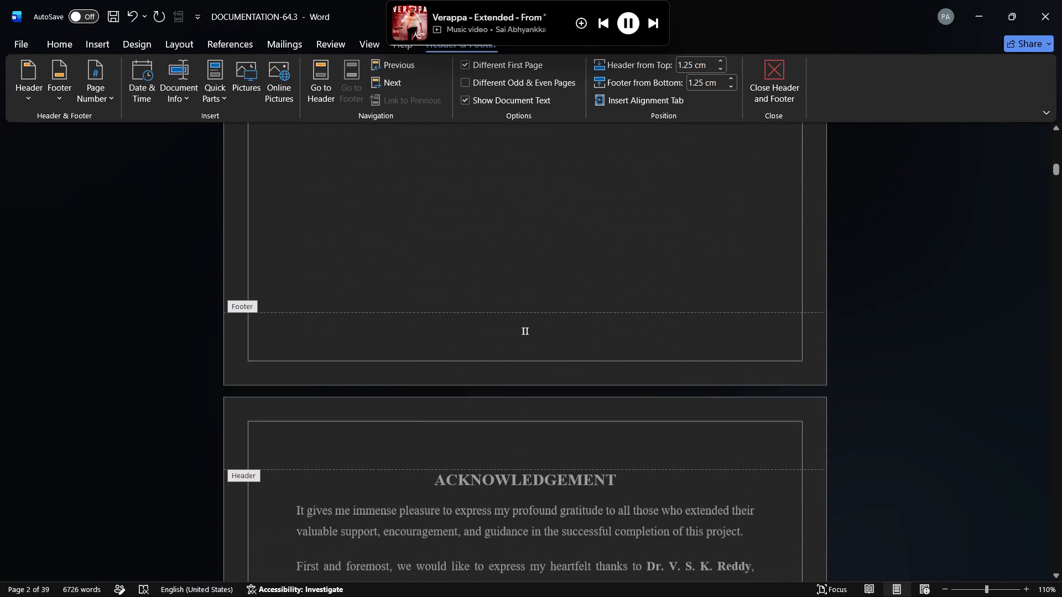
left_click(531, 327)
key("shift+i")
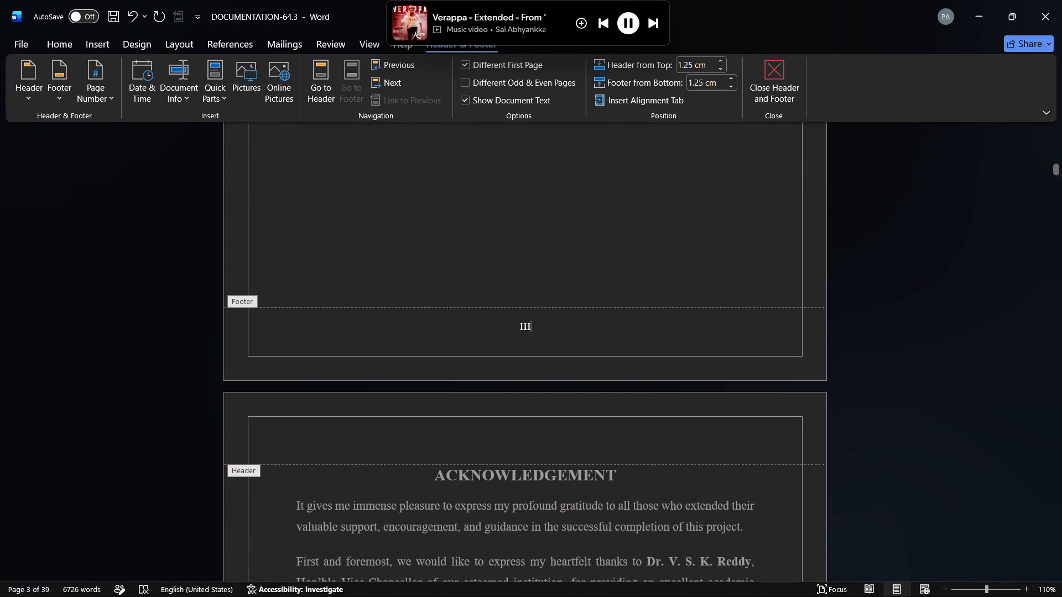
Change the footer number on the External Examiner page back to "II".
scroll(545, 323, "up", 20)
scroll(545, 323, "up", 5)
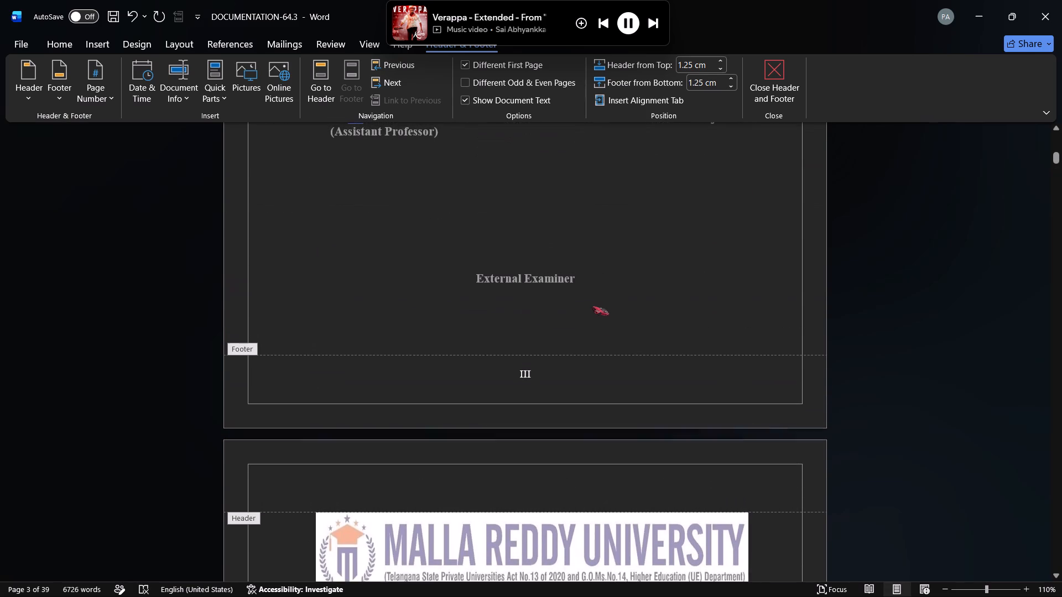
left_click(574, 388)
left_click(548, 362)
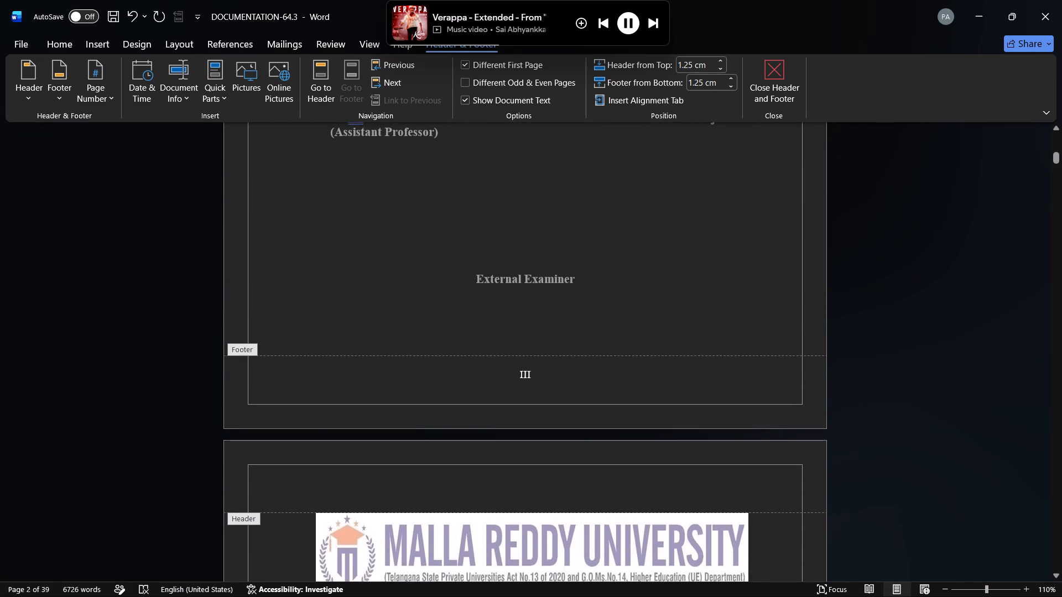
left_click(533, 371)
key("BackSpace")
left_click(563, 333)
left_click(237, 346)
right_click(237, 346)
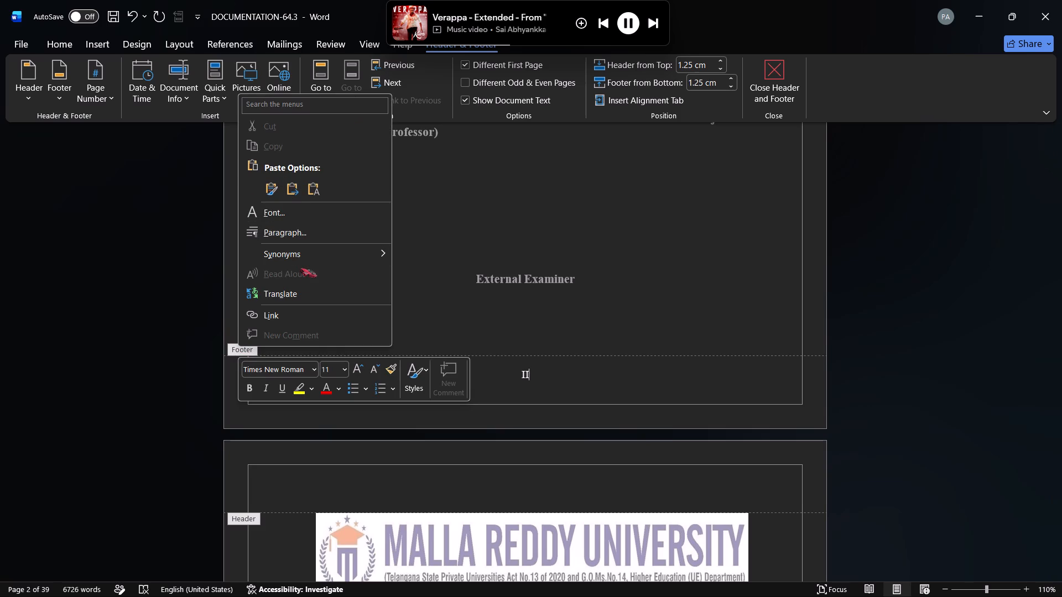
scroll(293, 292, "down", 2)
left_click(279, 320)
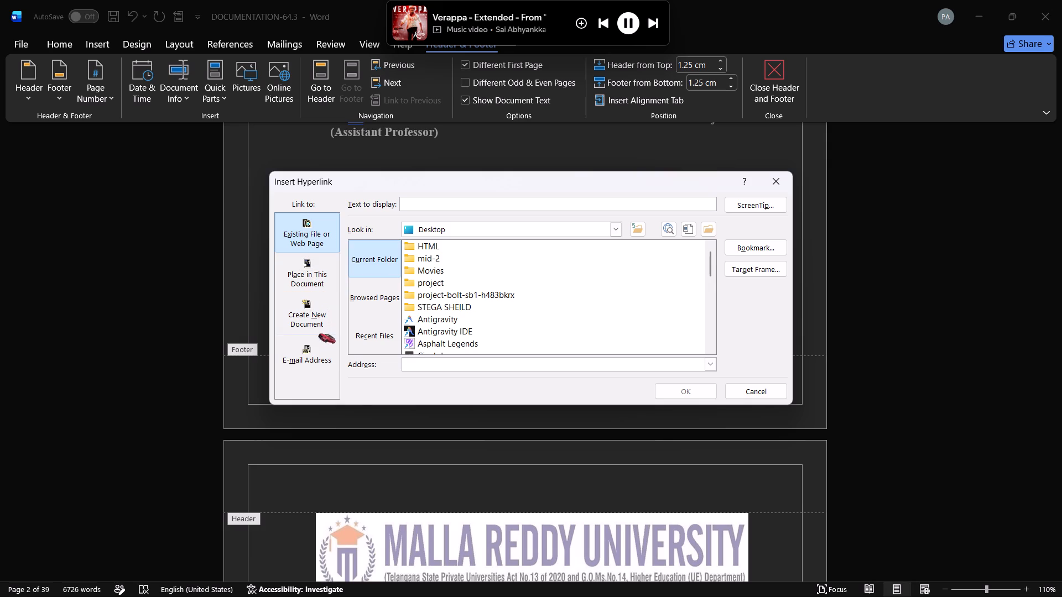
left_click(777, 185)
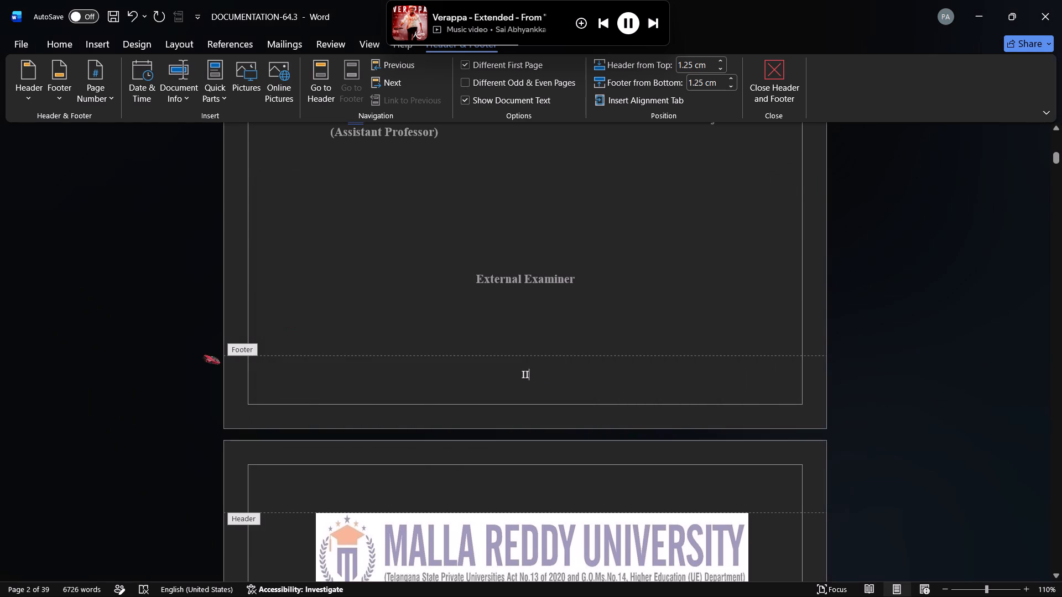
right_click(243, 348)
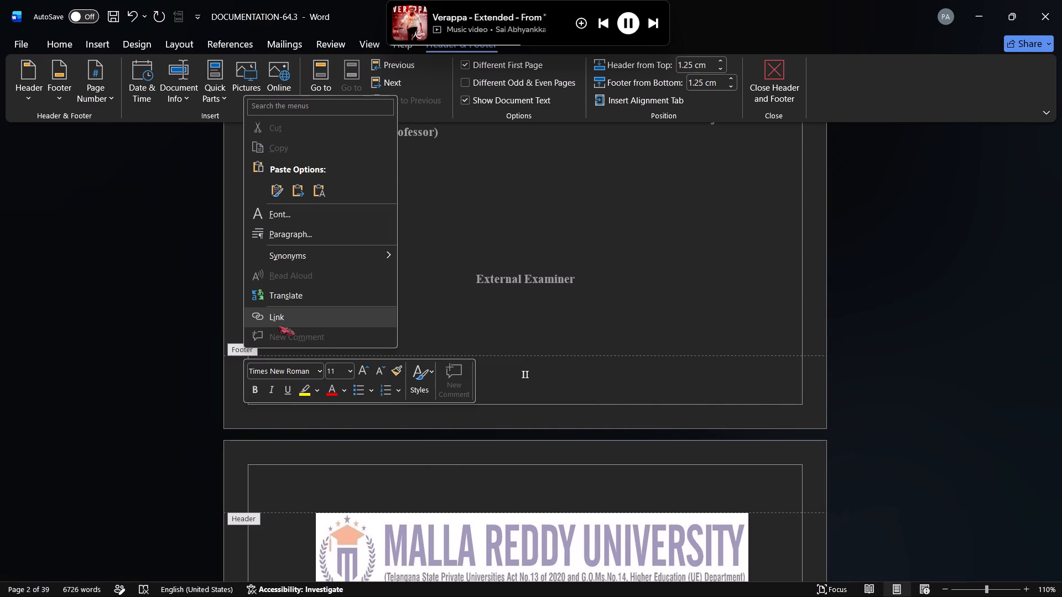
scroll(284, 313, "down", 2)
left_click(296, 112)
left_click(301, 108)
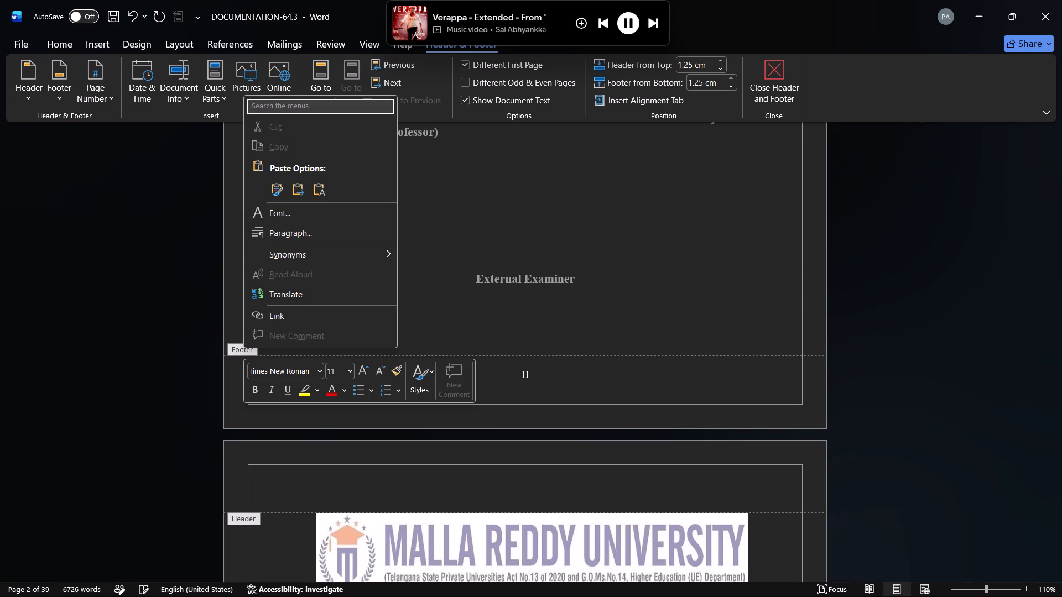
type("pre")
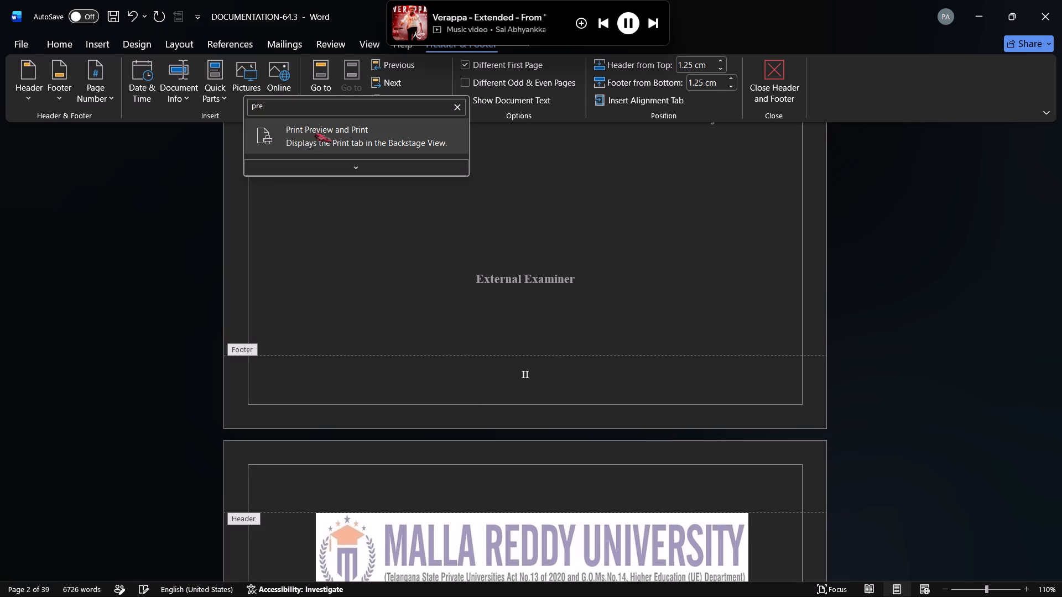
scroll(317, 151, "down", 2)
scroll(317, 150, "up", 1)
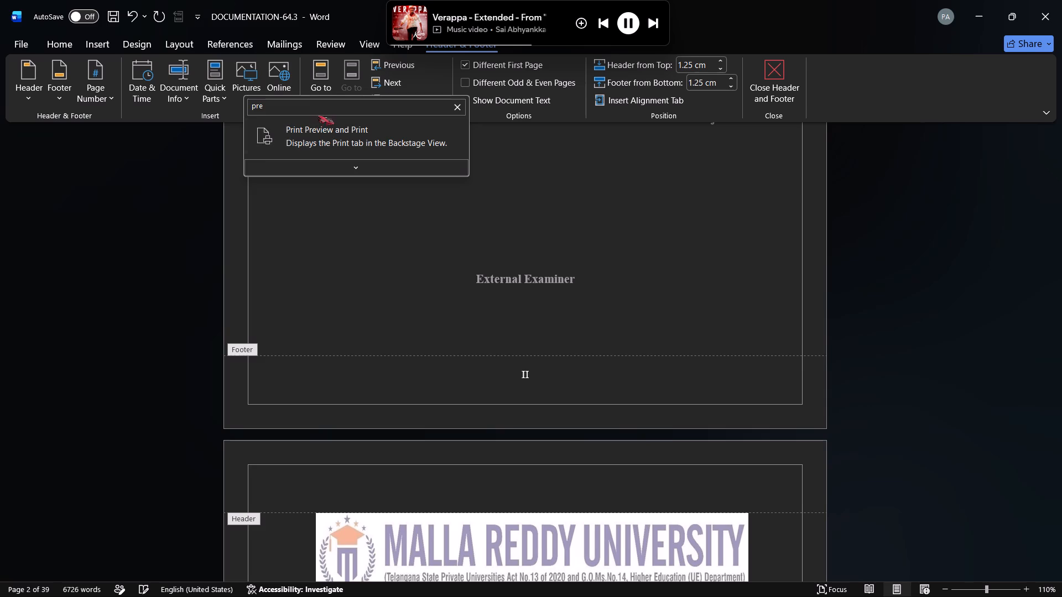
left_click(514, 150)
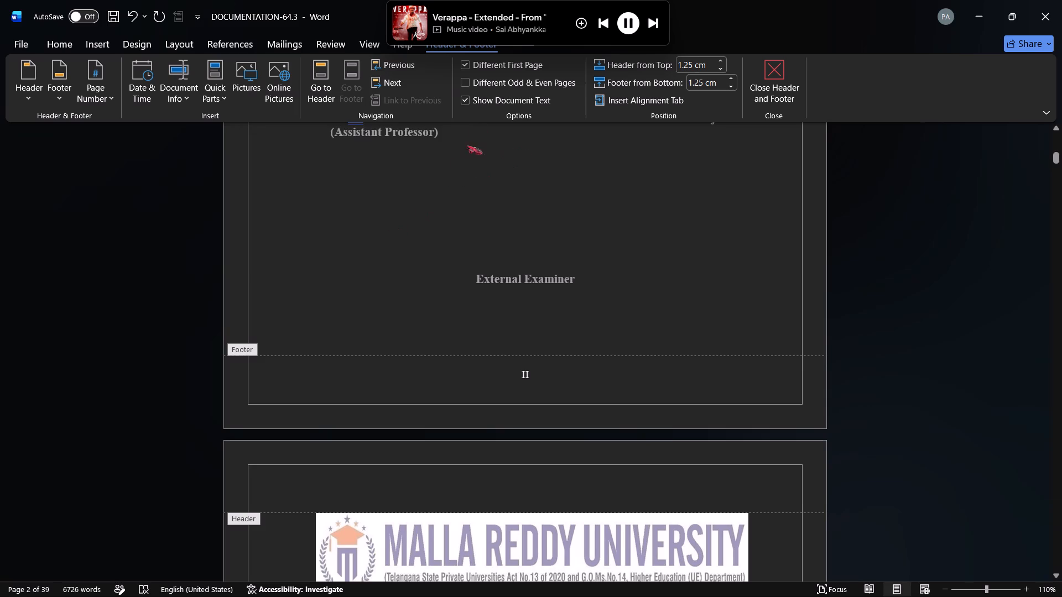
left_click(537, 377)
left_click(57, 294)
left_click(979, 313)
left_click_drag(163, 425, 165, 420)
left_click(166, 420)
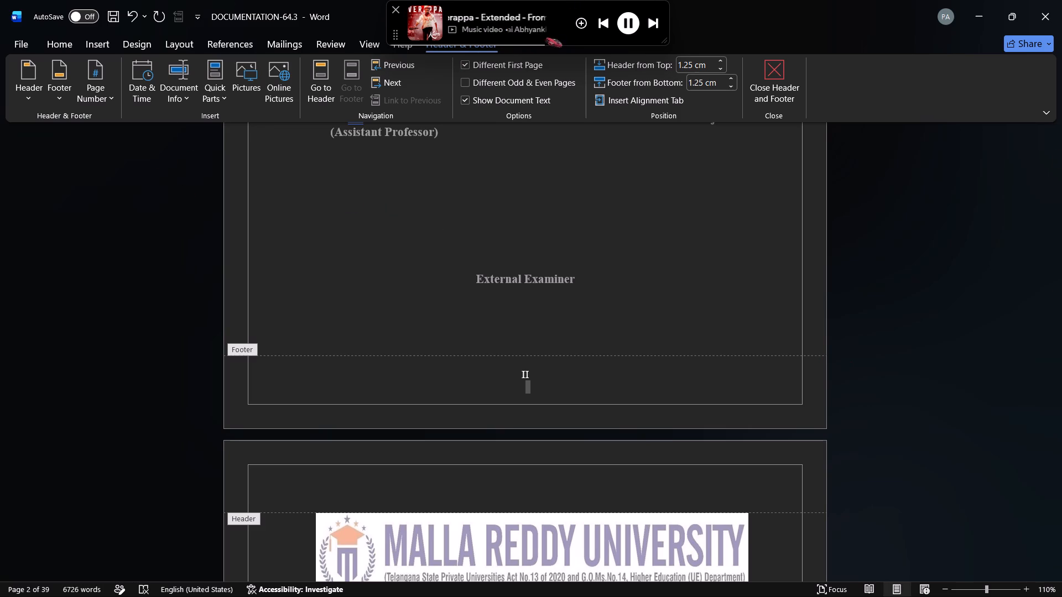
Move the floating Spotify mini player aside so it uncovers Word's search box and the Header & Footer heading.
left_click_drag(517, 4, 606, 5)
left_click_drag(526, 8, 609, 23)
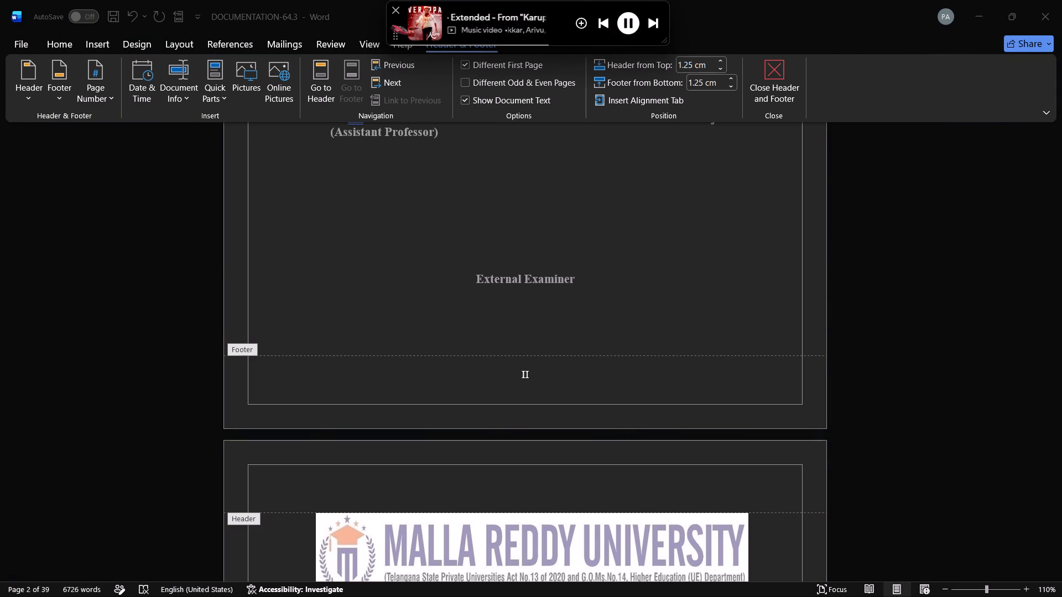
left_click_drag(392, 30, 646, 18)
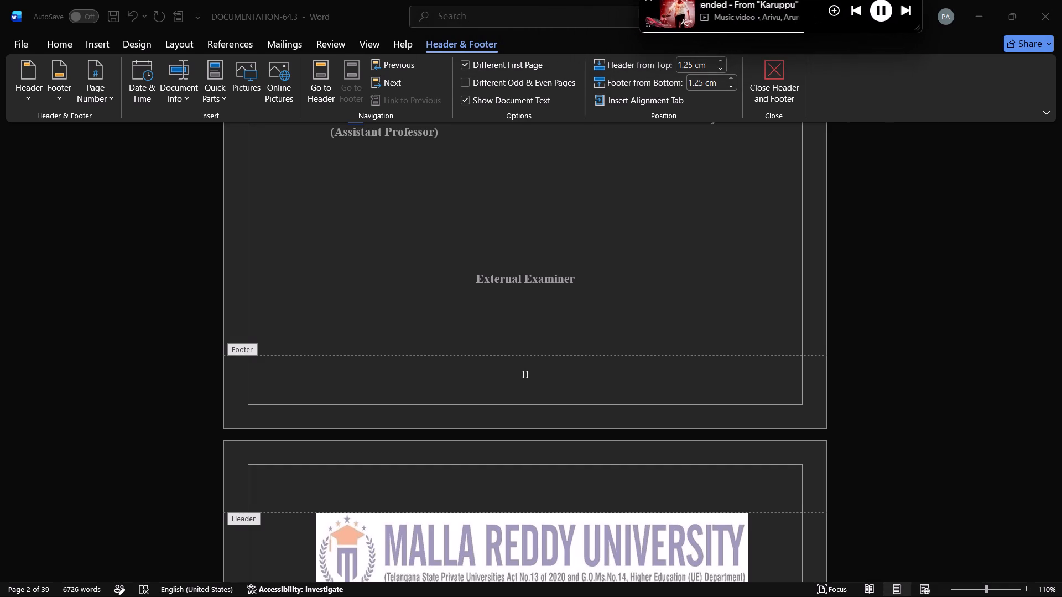
left_click_drag(646, 18, 692, 25)
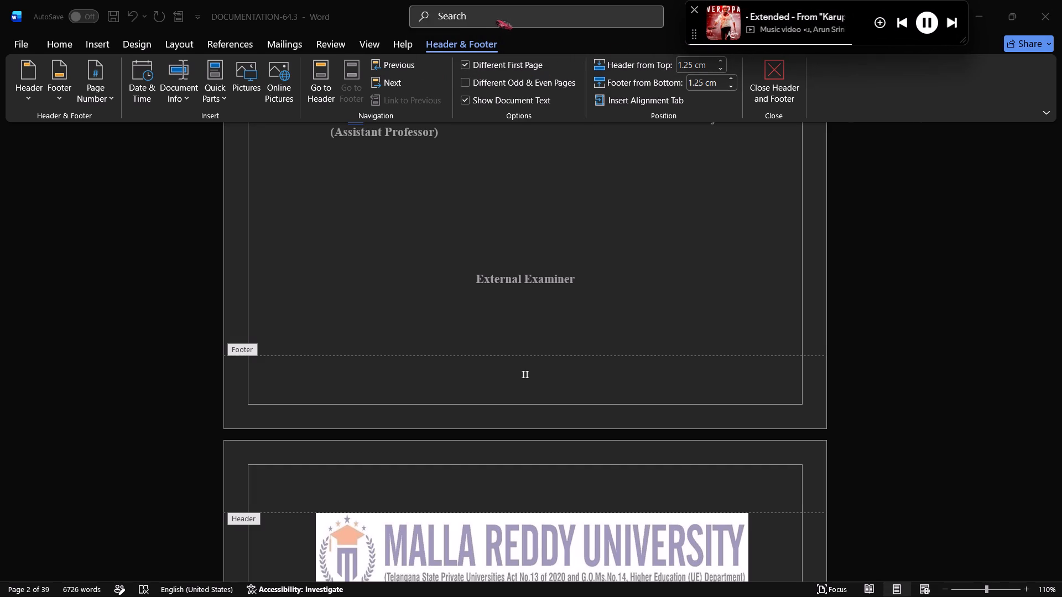
Go to the first page footer and back to the External Examiner page's footer, and try to advance to the following section's footer.
double_click(367, 99)
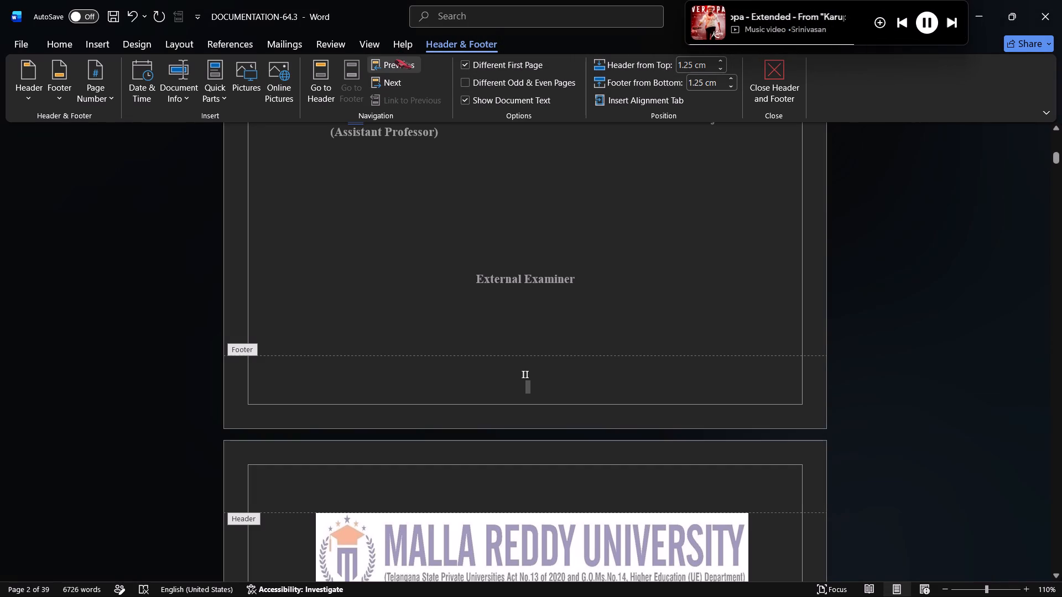
left_click(395, 60)
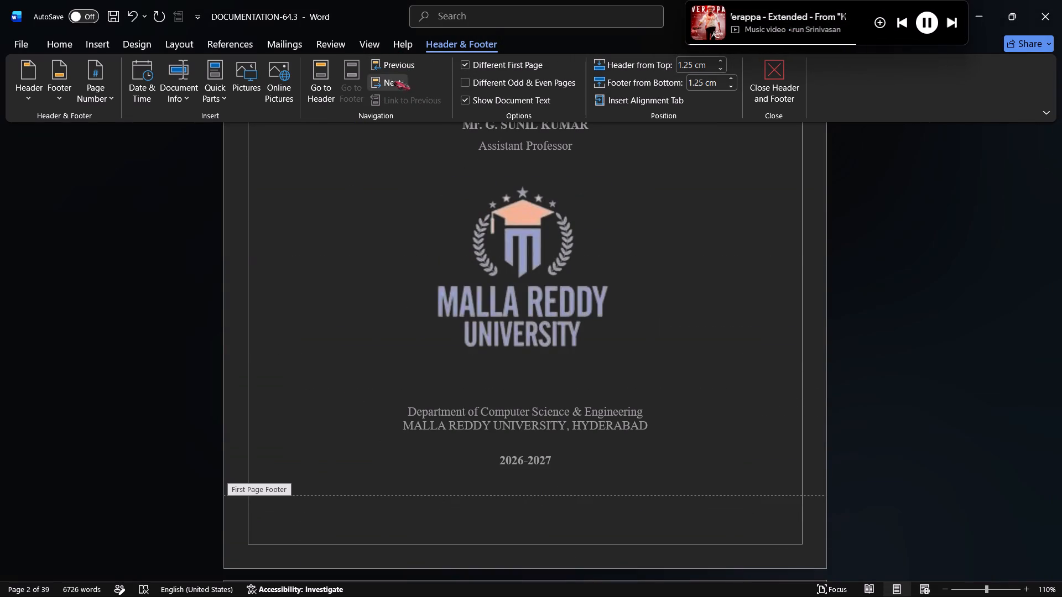
left_click(389, 78)
left_click(386, 78)
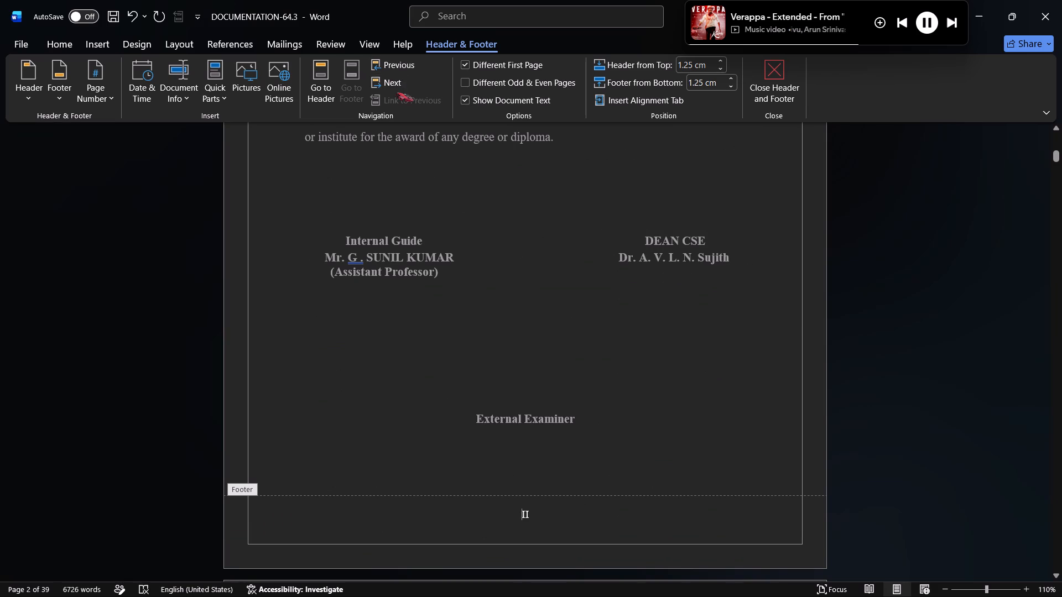
left_click(395, 83)
triple_click(395, 83)
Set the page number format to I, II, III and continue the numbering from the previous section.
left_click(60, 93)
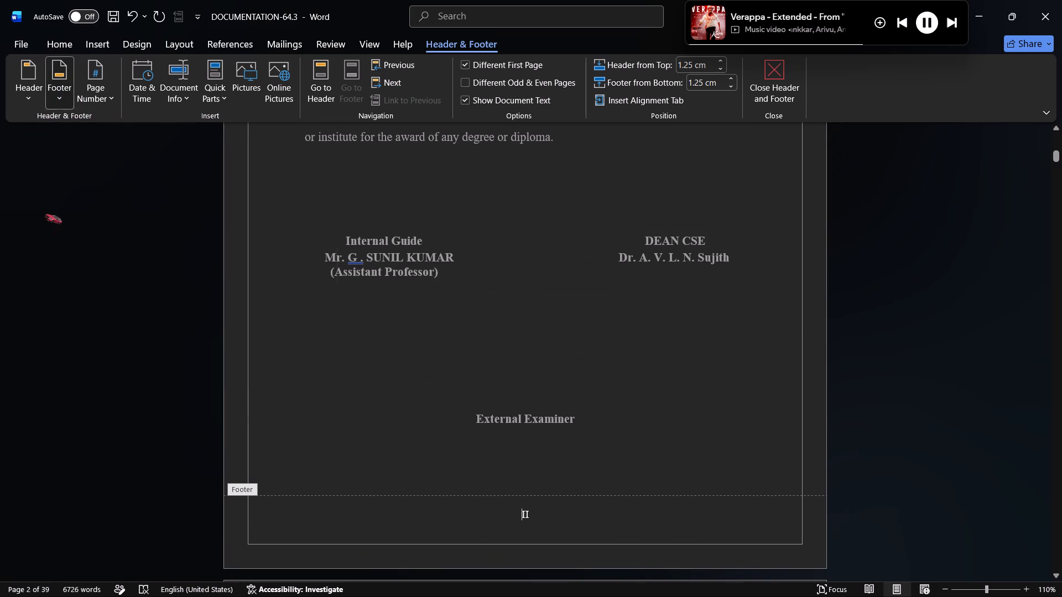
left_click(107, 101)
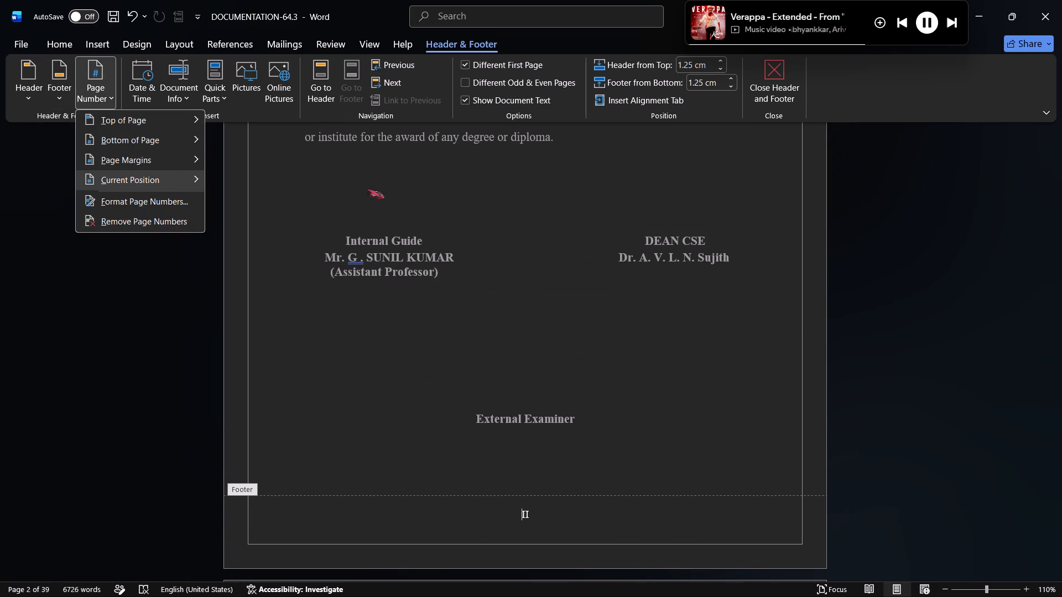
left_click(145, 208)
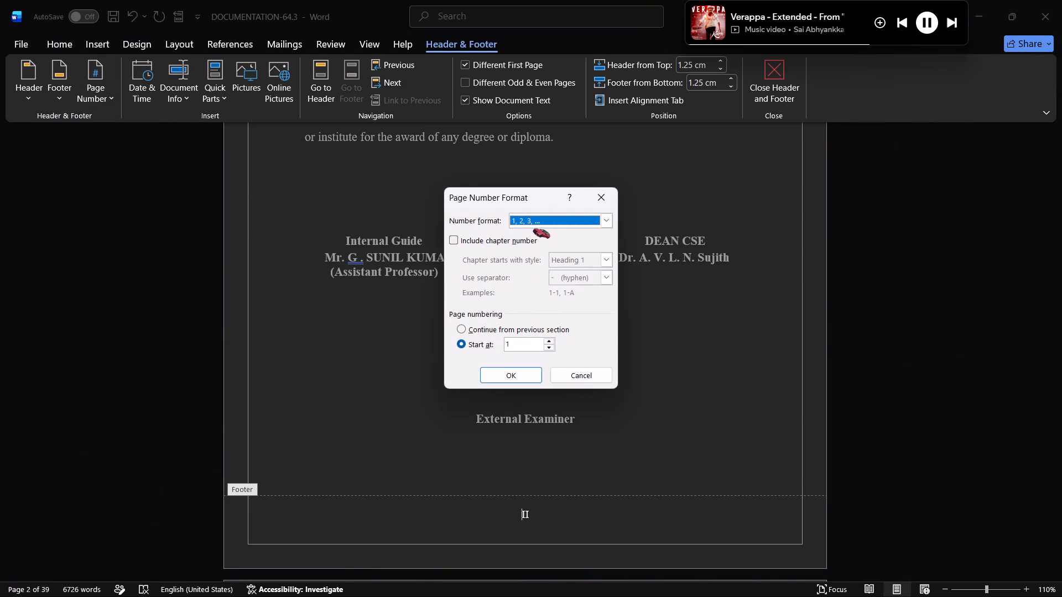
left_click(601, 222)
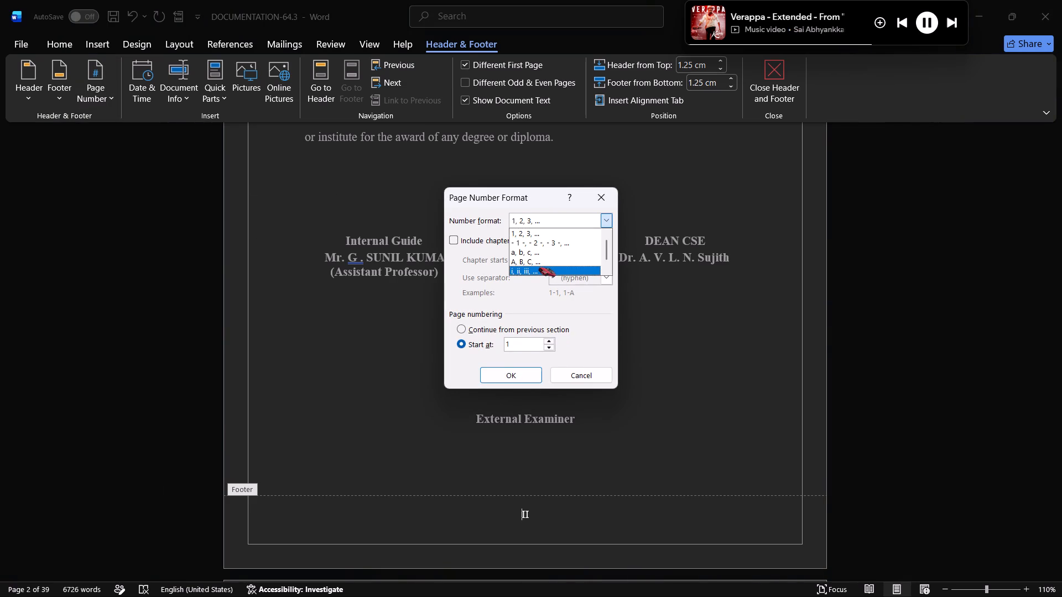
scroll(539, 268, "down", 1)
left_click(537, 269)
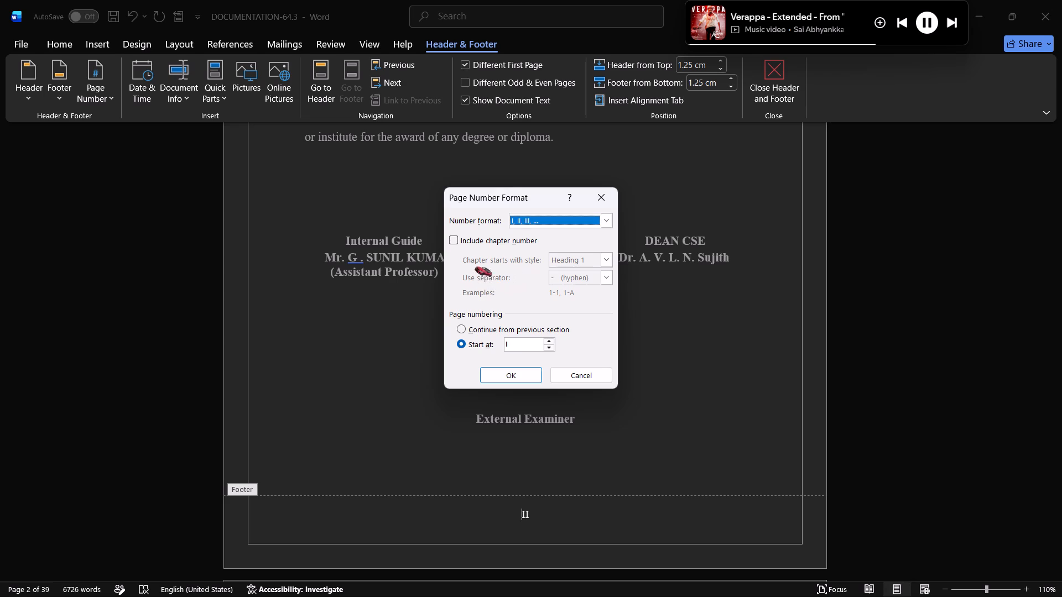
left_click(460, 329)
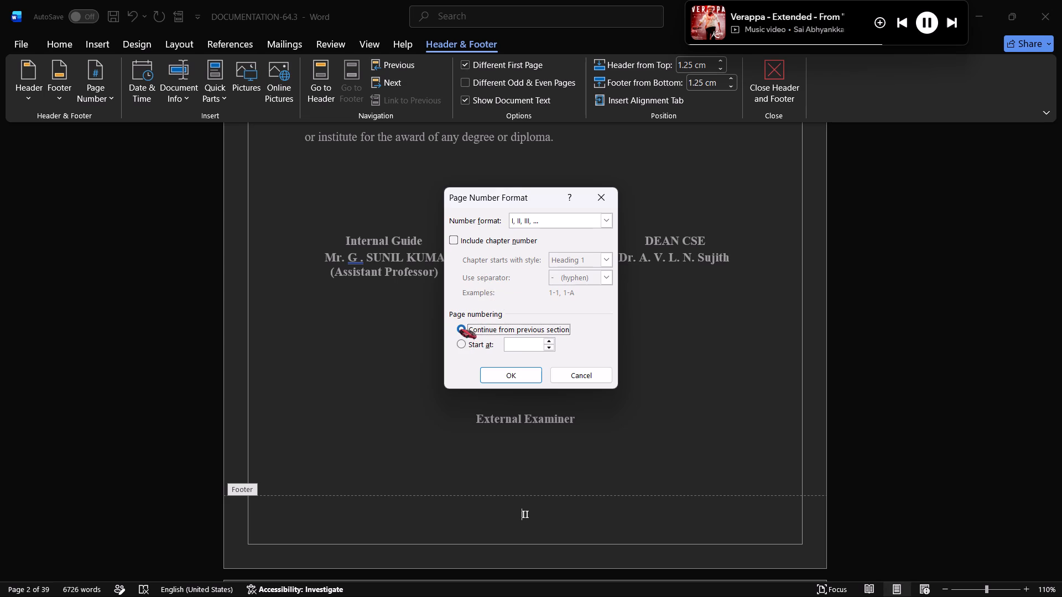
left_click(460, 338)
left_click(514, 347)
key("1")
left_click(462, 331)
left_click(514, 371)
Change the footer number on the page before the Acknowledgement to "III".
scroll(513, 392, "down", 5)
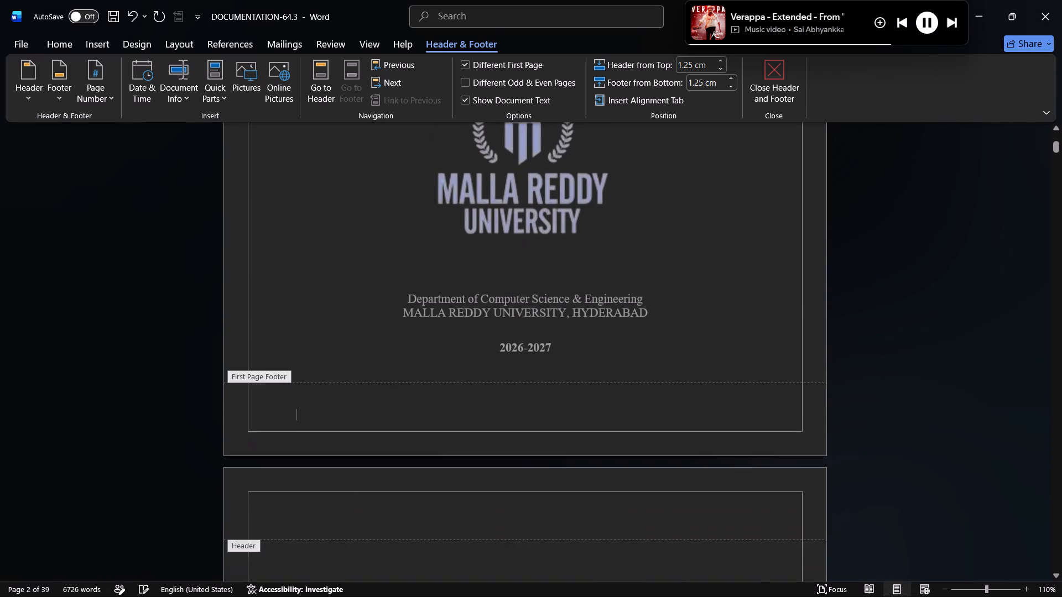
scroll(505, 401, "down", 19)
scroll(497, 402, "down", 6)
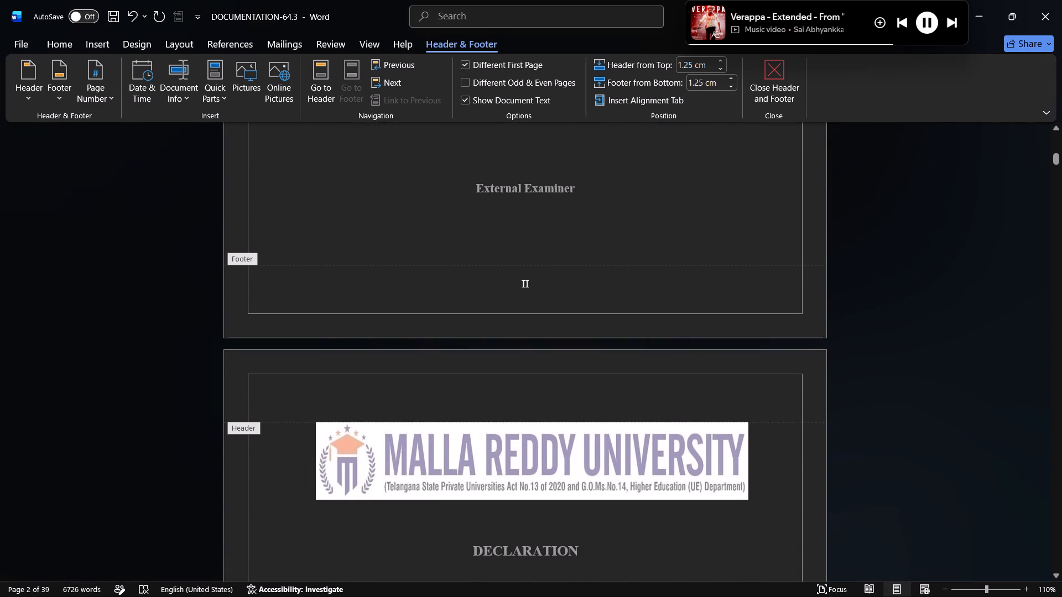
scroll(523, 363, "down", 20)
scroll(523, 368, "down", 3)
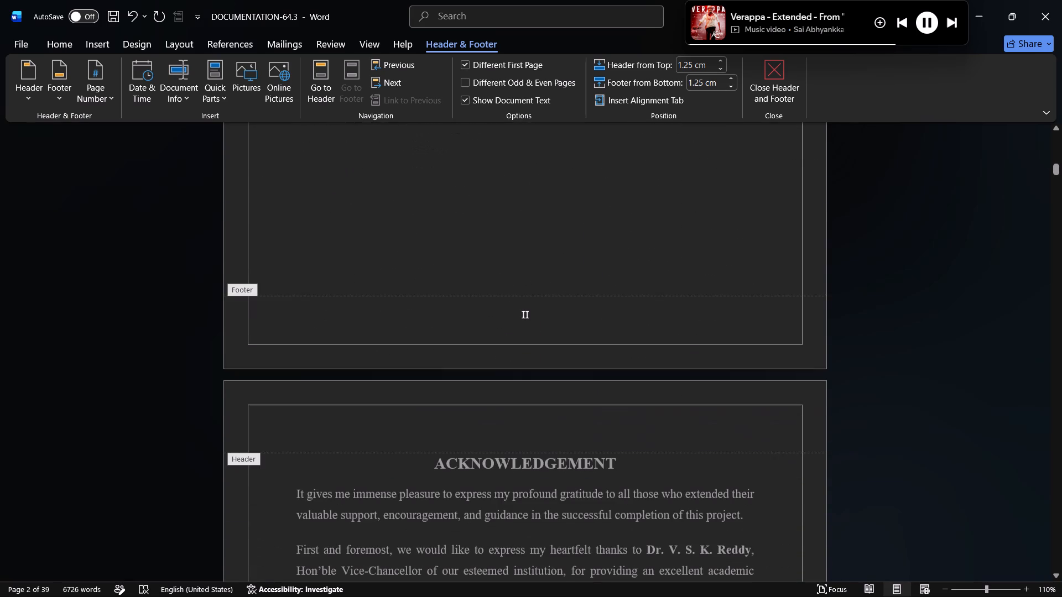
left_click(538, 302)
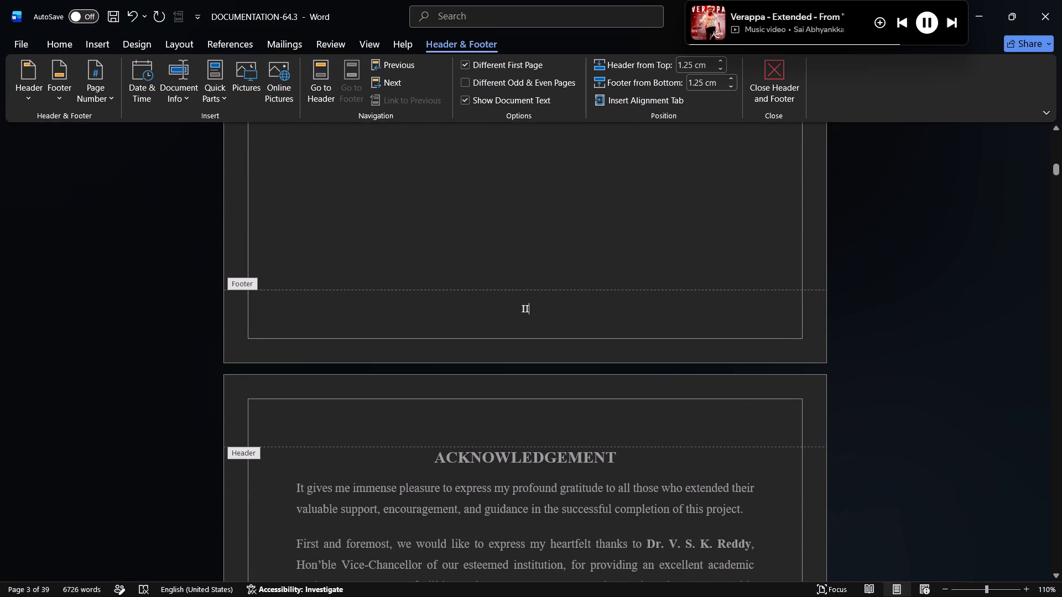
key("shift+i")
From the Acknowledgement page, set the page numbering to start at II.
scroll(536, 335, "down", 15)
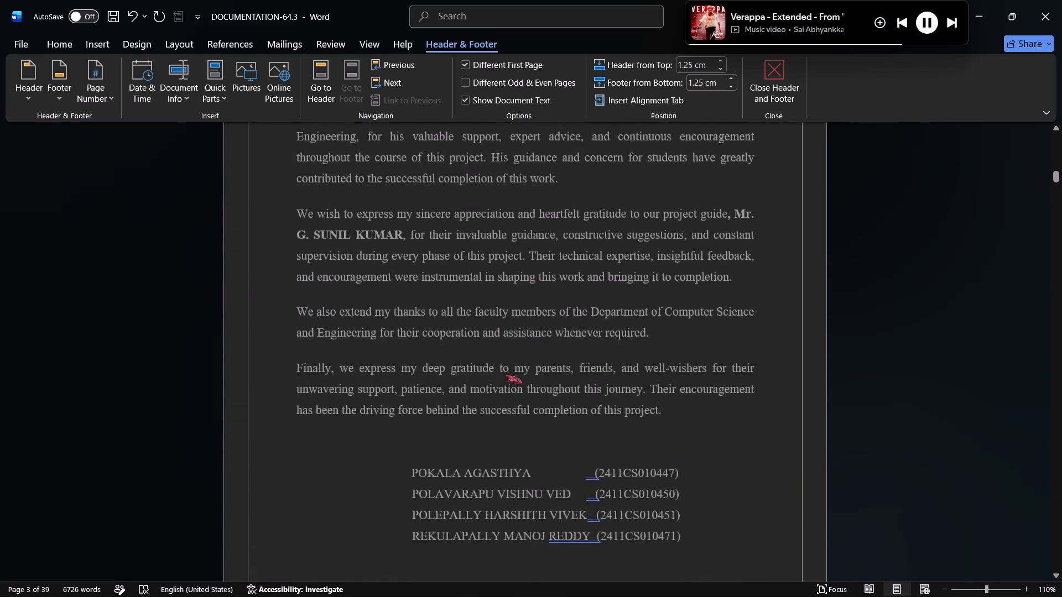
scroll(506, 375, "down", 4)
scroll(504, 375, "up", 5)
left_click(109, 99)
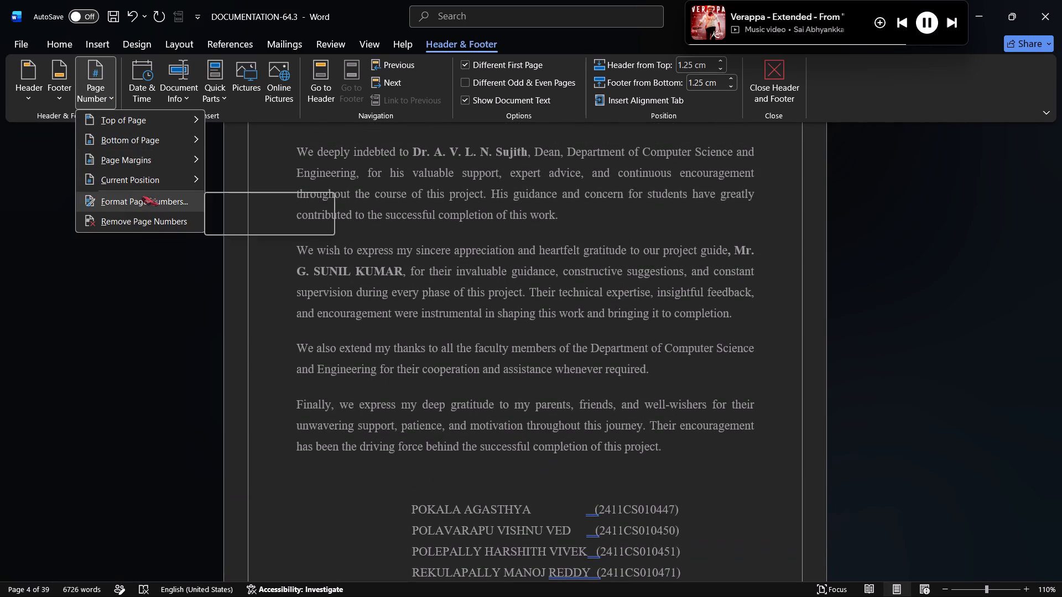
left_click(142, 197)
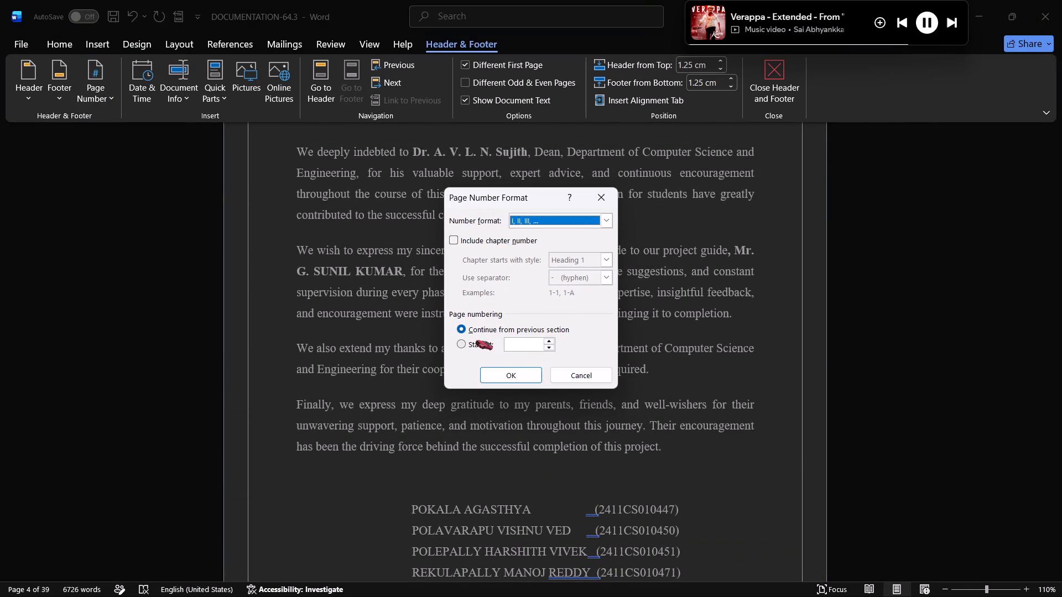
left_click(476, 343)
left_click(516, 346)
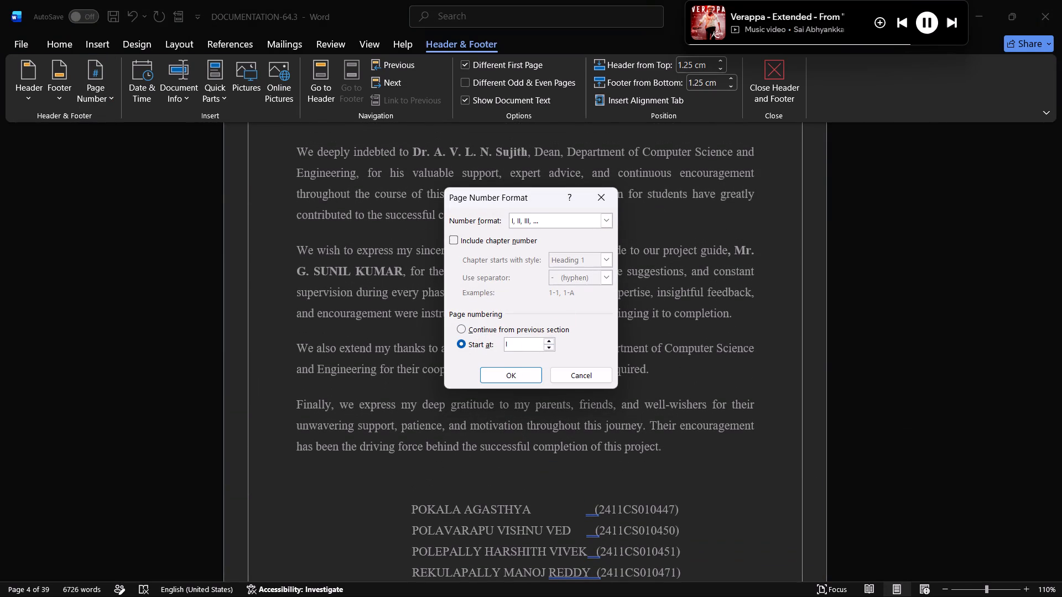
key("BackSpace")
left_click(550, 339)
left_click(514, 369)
Set the page numbering to start at I.
scroll(534, 378, "down", 3)
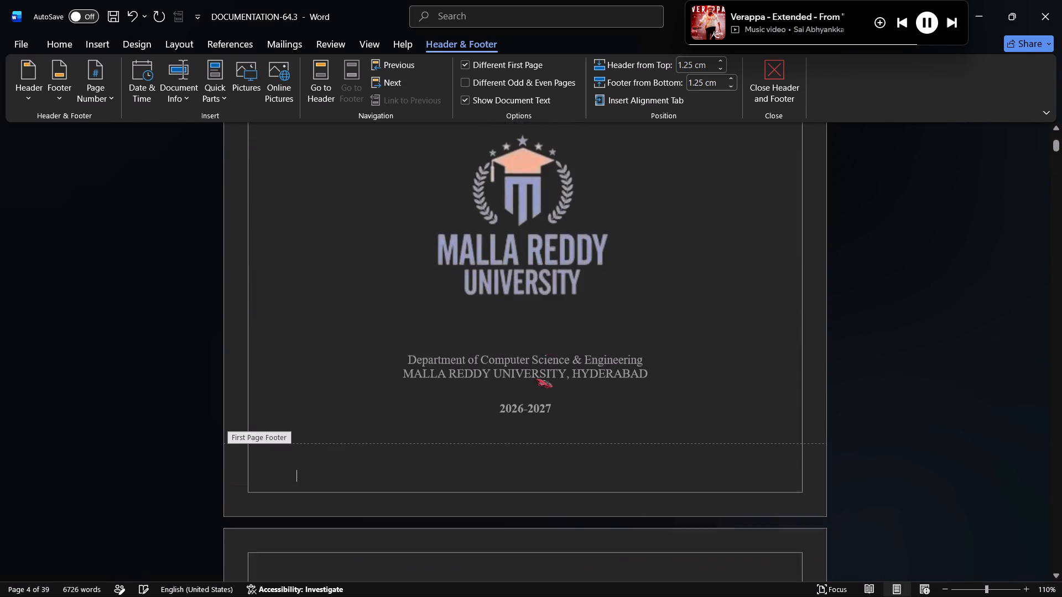
scroll(536, 379, "down", 20)
scroll(536, 379, "down", 11)
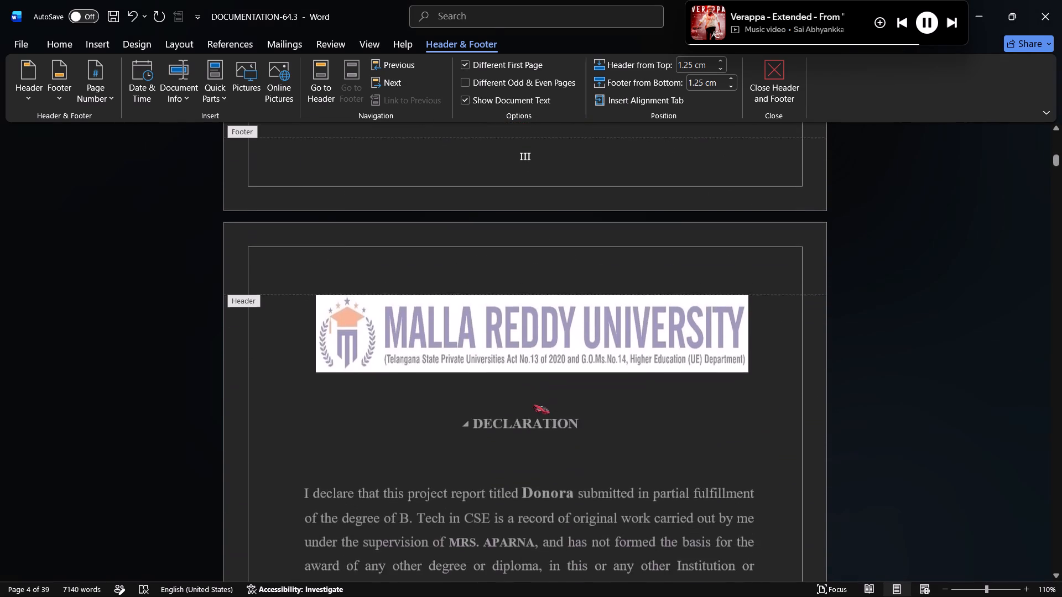
scroll(533, 405, "up", 20)
scroll(500, 373, "up", 5)
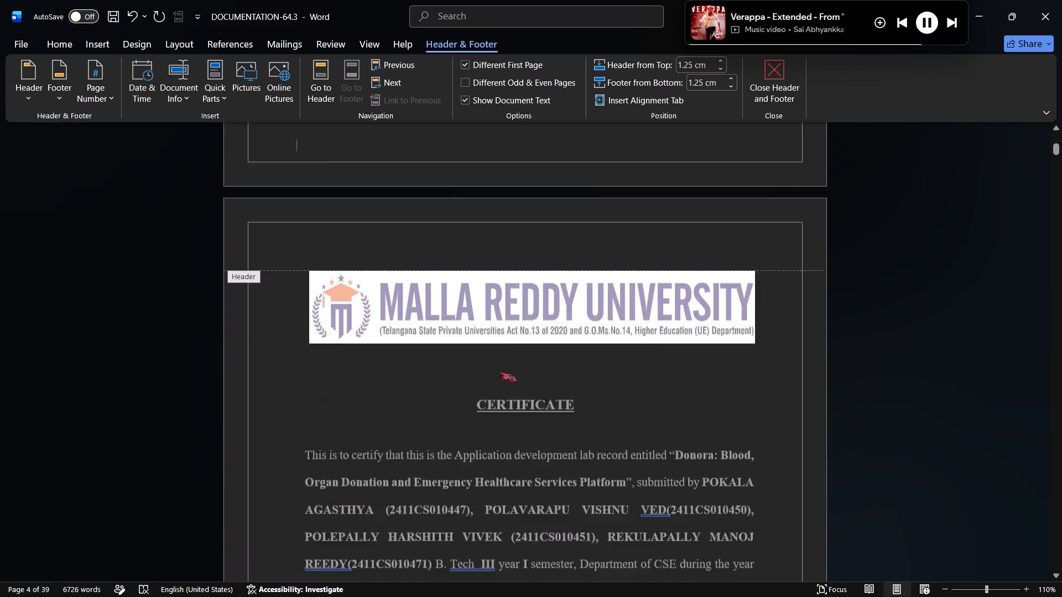
left_click(111, 97)
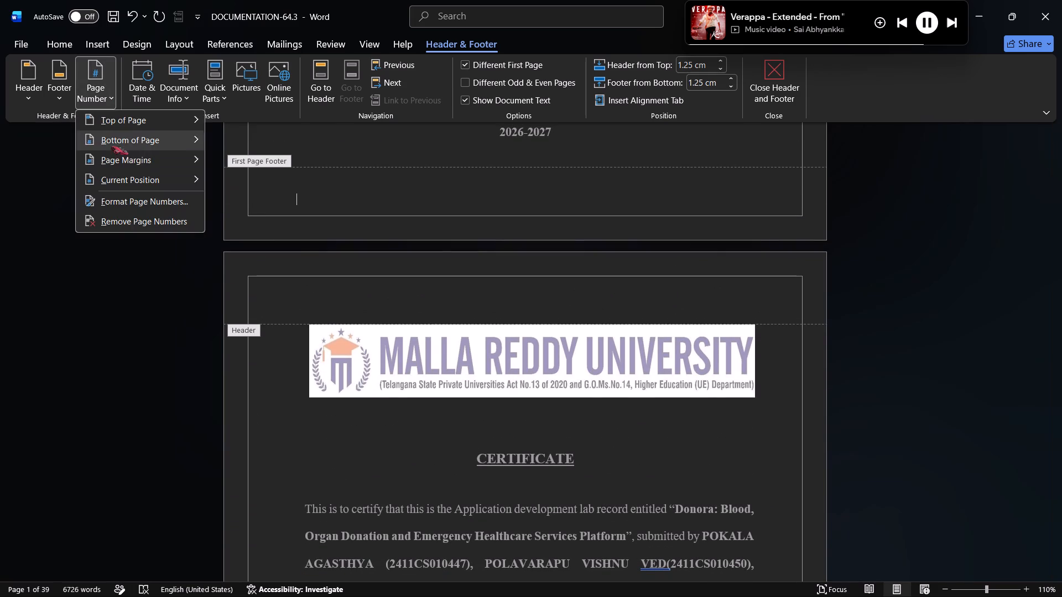
left_click(127, 209)
left_click(509, 343)
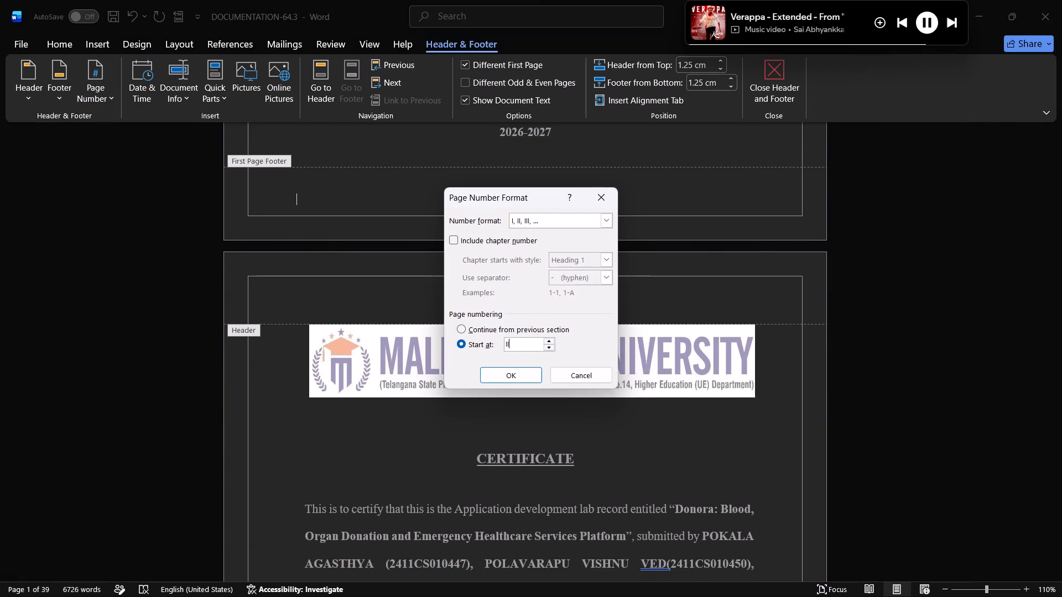
left_click(553, 345)
left_click(508, 373)
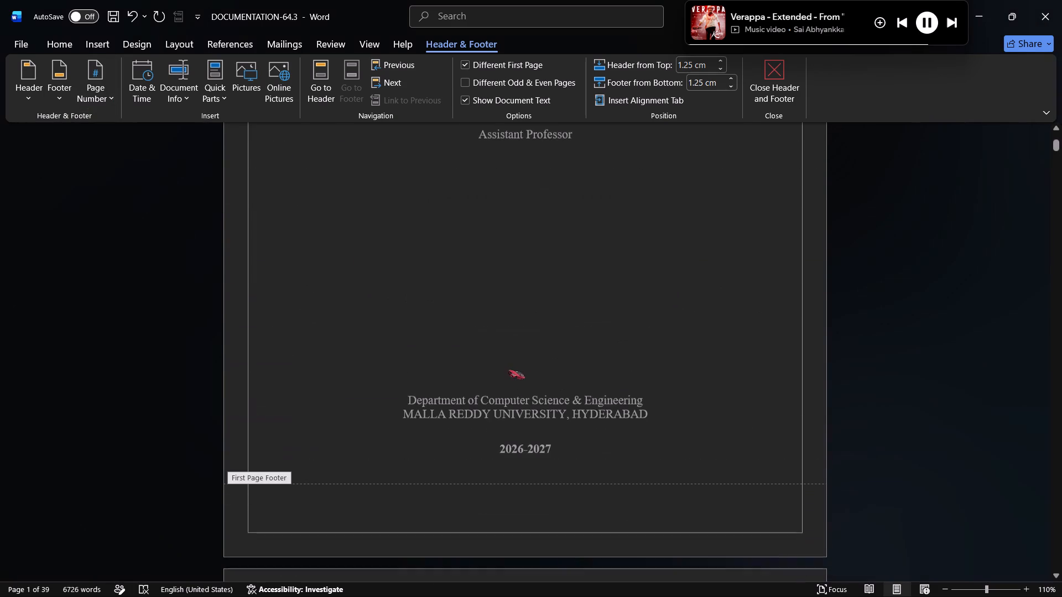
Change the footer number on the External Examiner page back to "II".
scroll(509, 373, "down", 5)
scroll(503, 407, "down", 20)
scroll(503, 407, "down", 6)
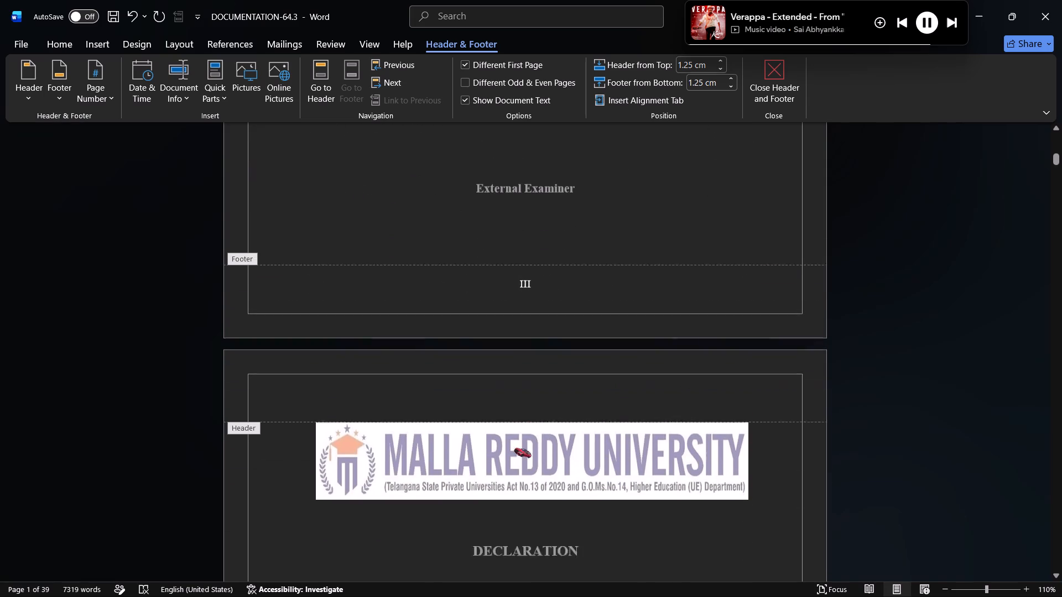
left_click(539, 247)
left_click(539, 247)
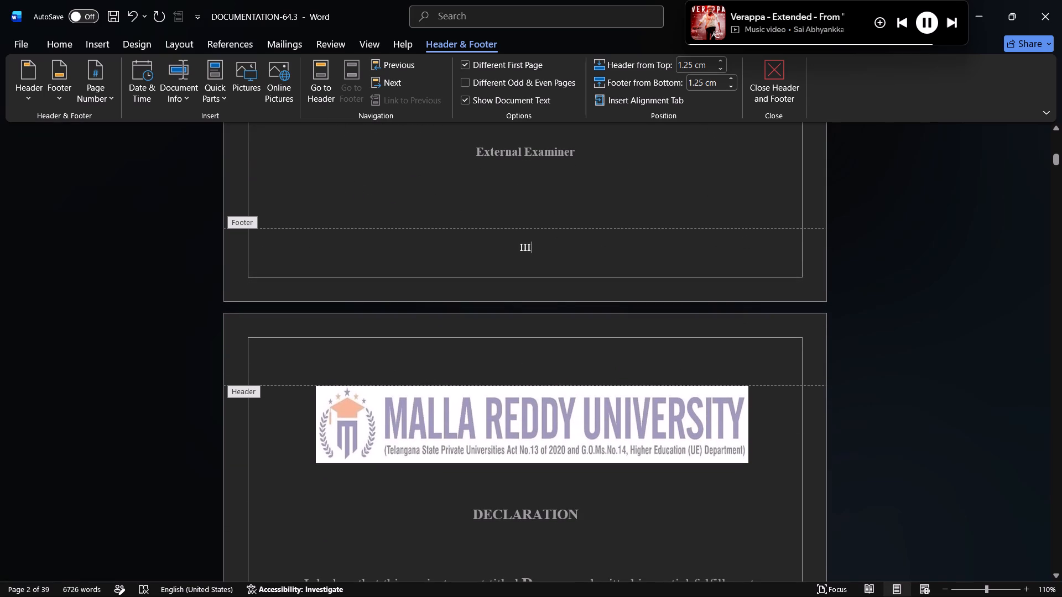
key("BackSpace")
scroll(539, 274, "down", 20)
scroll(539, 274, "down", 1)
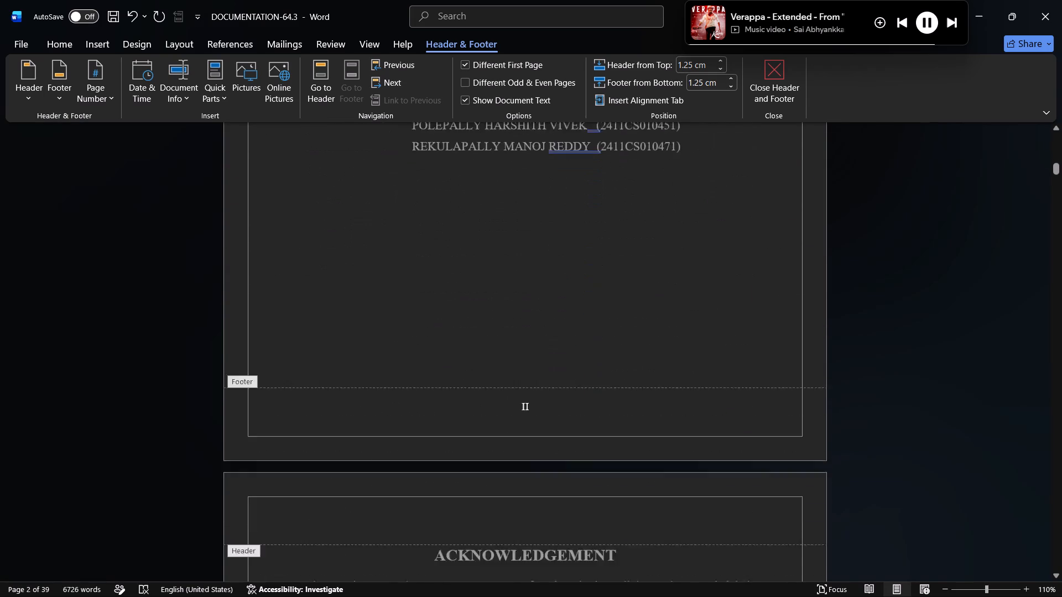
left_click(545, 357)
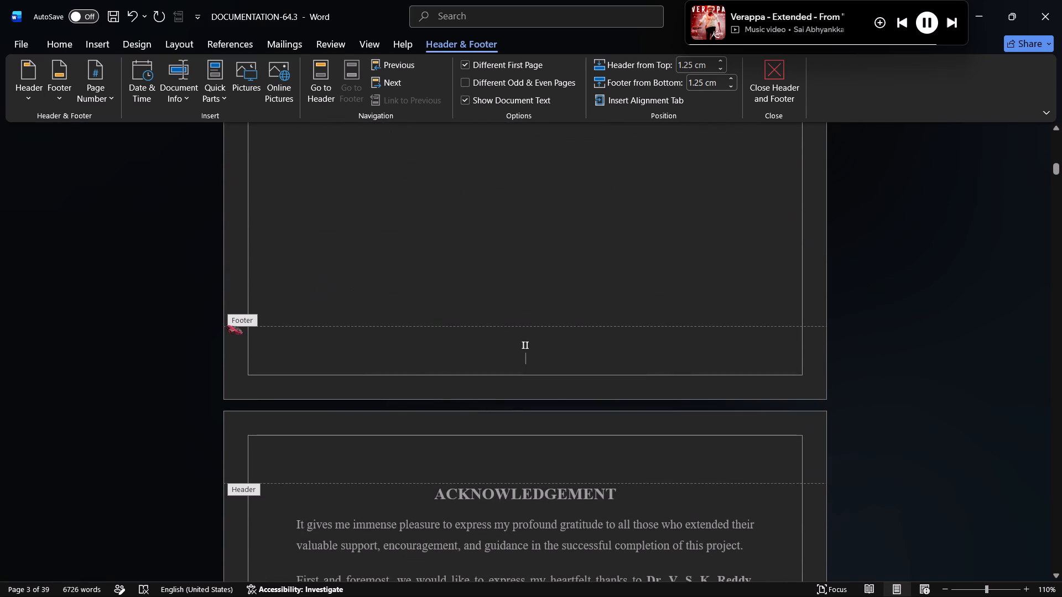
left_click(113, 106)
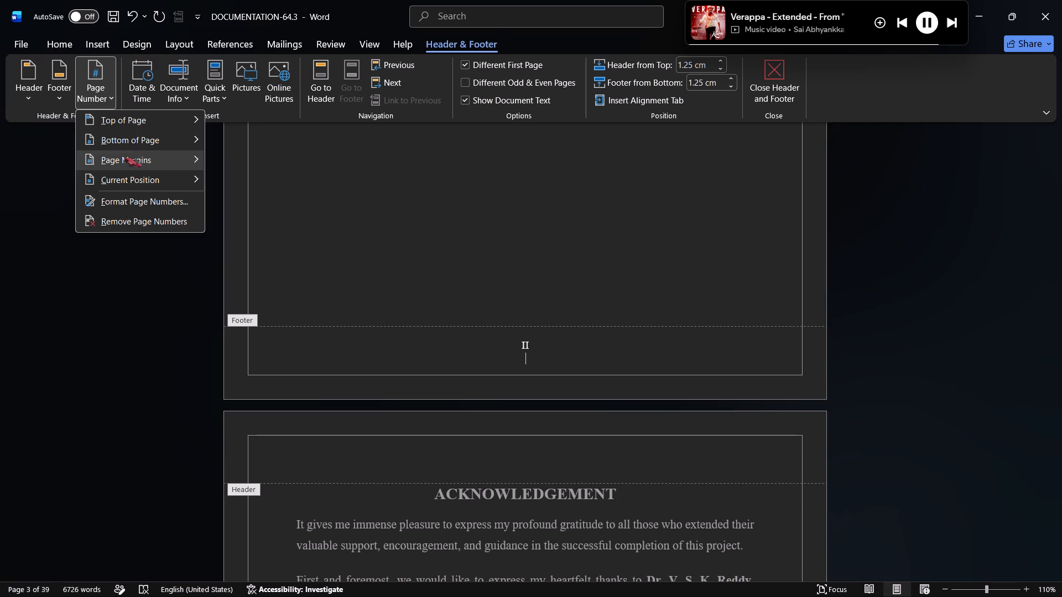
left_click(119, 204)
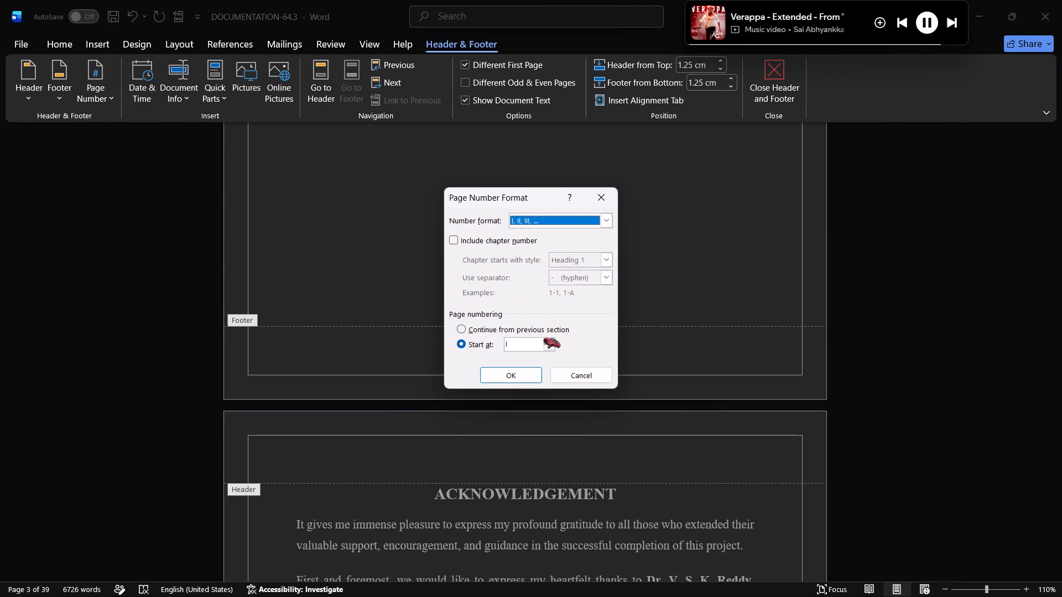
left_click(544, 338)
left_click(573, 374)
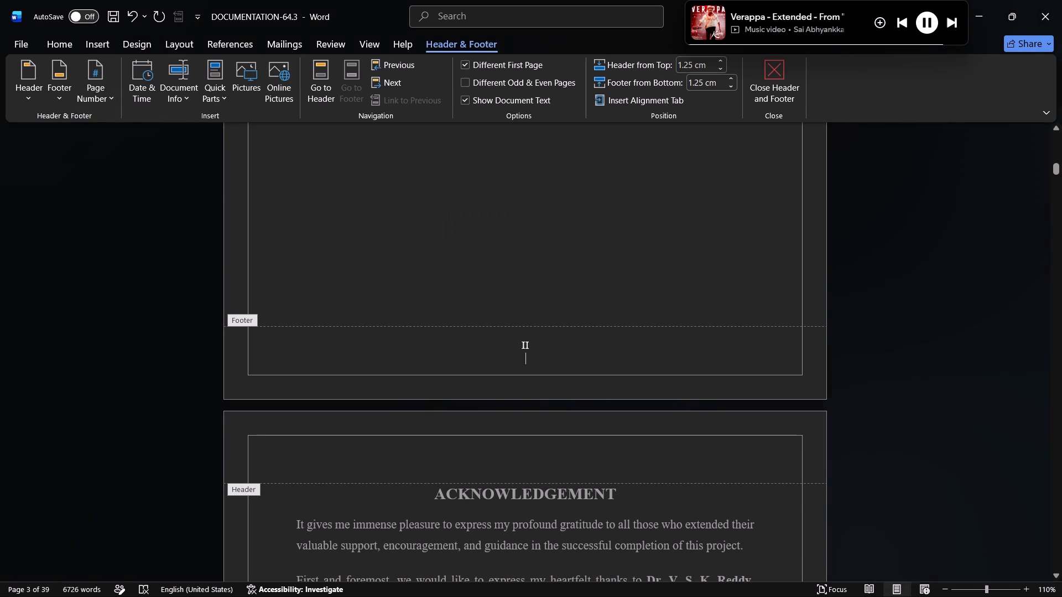
Set the page number format back to 1, 2, 3, with the numbering starting at 1.
left_click(105, 98)
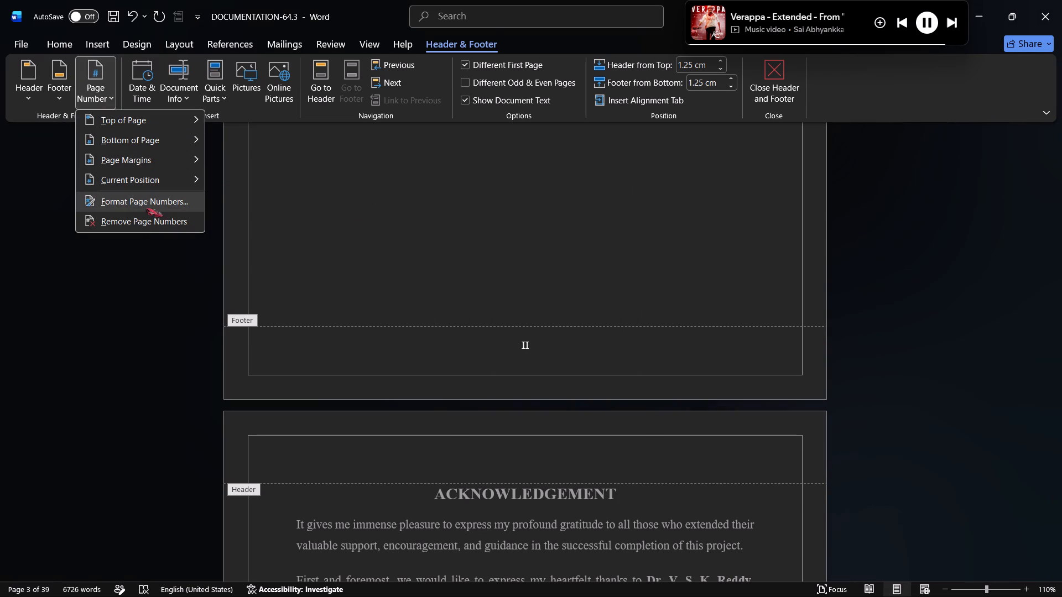
left_click(146, 208)
left_click(599, 220)
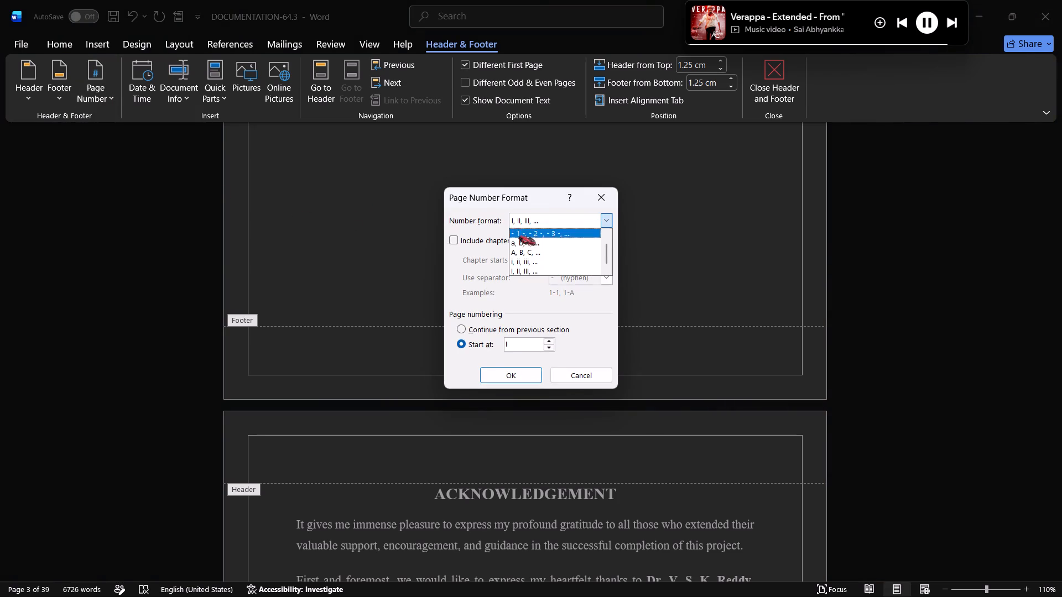
scroll(532, 247, "up", 4)
left_click(532, 230)
left_click(507, 378)
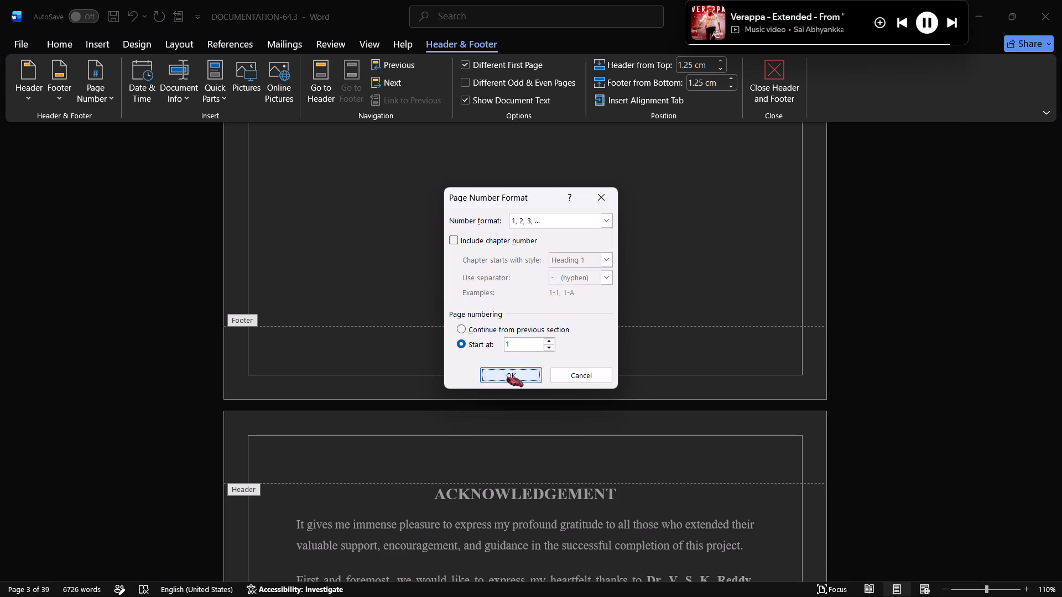
scroll(508, 380, "down", 6)
scroll(513, 394, "up", 1)
scroll(516, 425, "down", 20)
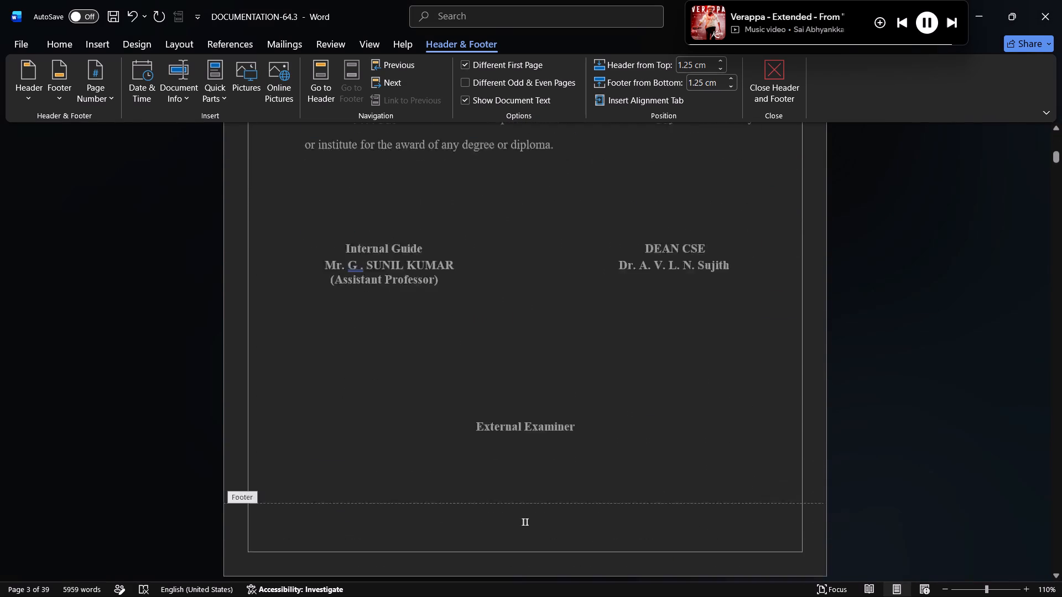
Undo the recent Roman-numeral footer and page-numbering edits, back to the Arabic number 2 on the External Examiner page.
scroll(519, 438, "down", 9)
scroll(553, 331, "up", 1)
left_click(528, 188)
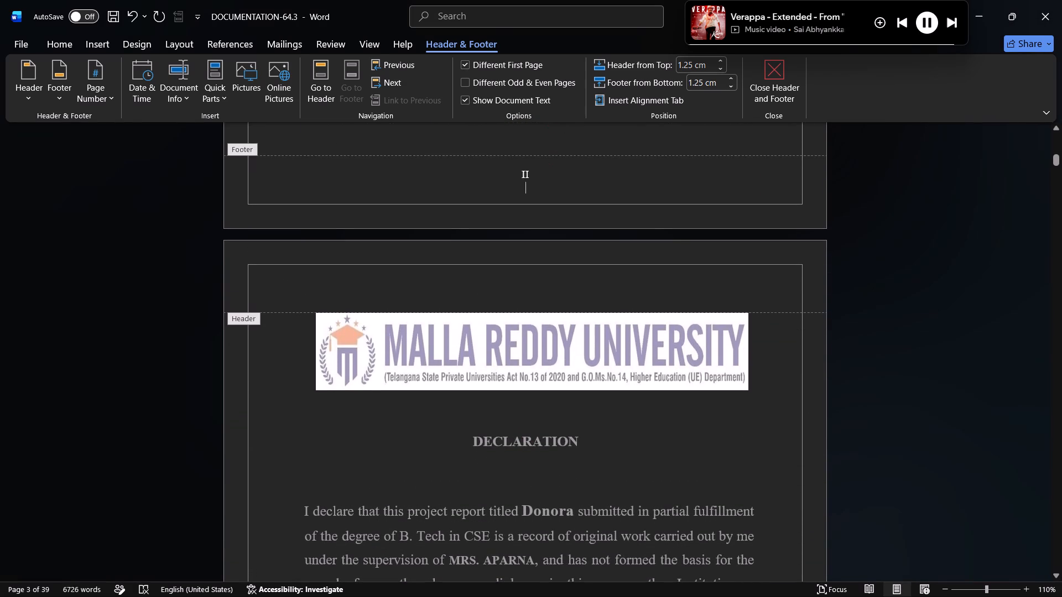
left_click(542, 183)
key("ctrl+z")
key("ctrl+z")
key("ctrl+z")
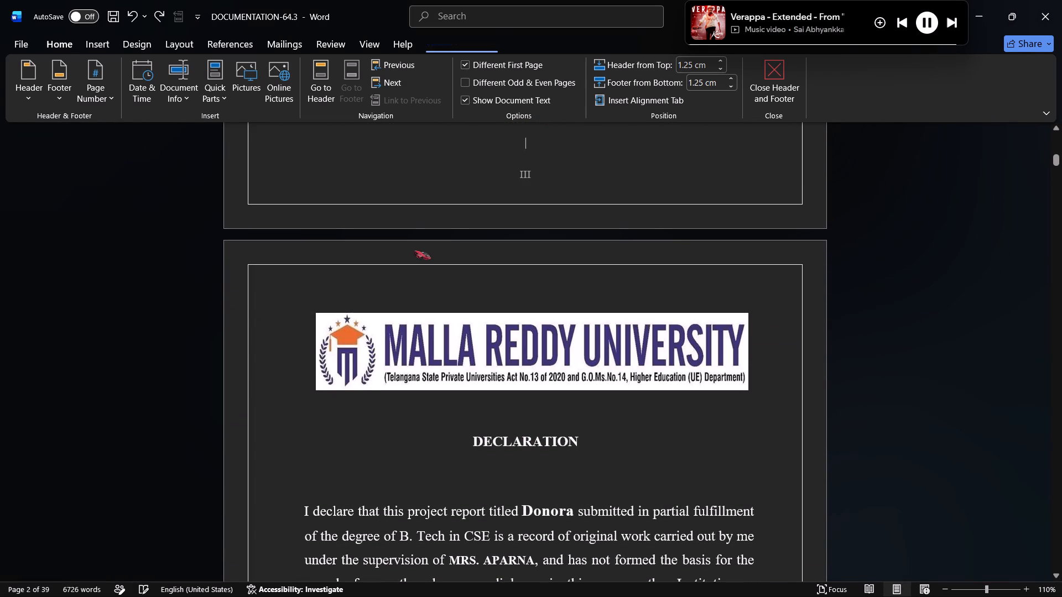
key("ctrl+z")
key("ctrl+z")
key("ctrl+z")
key("ctrl+z")
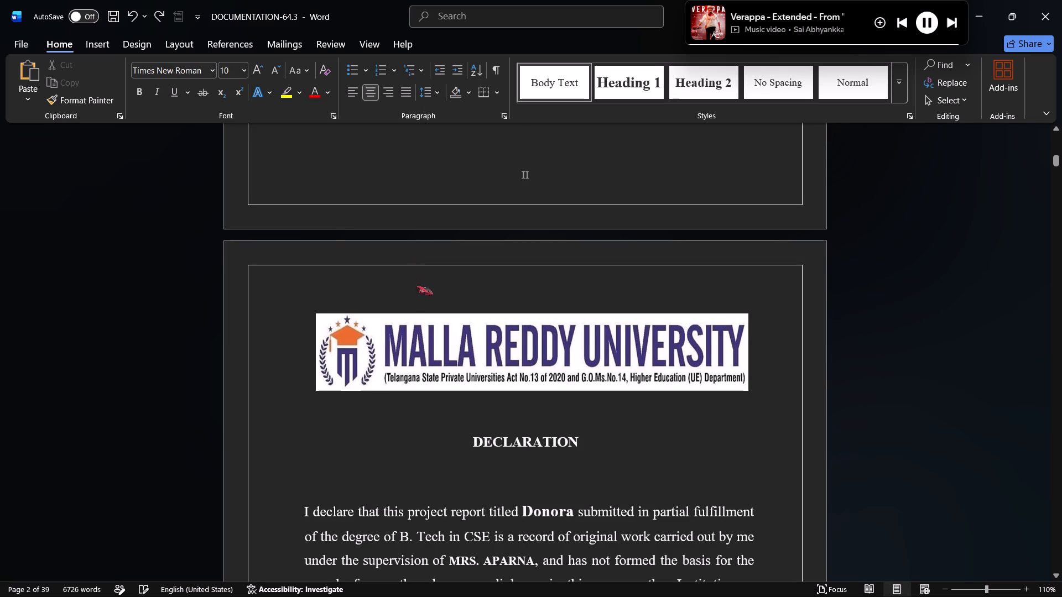
key("ctrl+z")
key("ctrl+z")
key("ctrl+z")
left_click(179, 326)
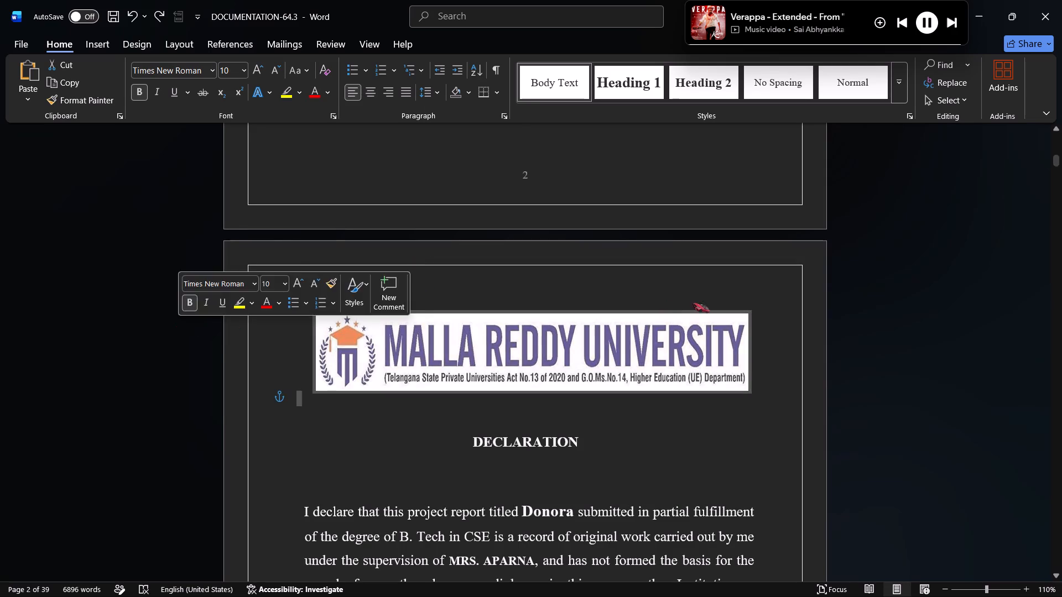
Examine the cover and Certificate pages, including the footer page number below External Examiner.
scroll(693, 303, "up", 5)
scroll(501, 338, "down", 1)
scroll(499, 342, "up", 14)
scroll(539, 450, "down", 3)
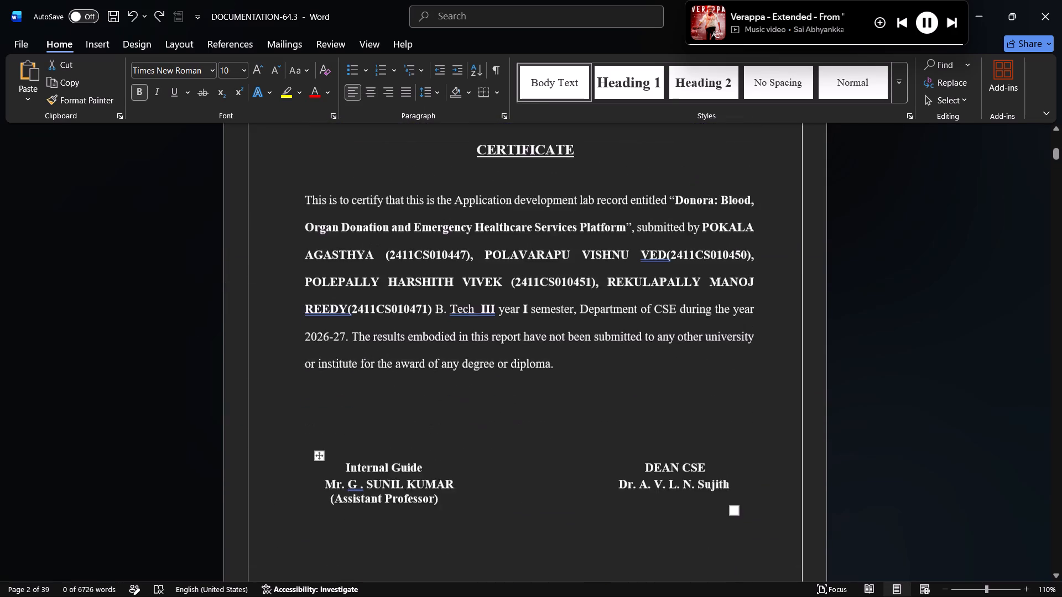
scroll(543, 460, "up", 14)
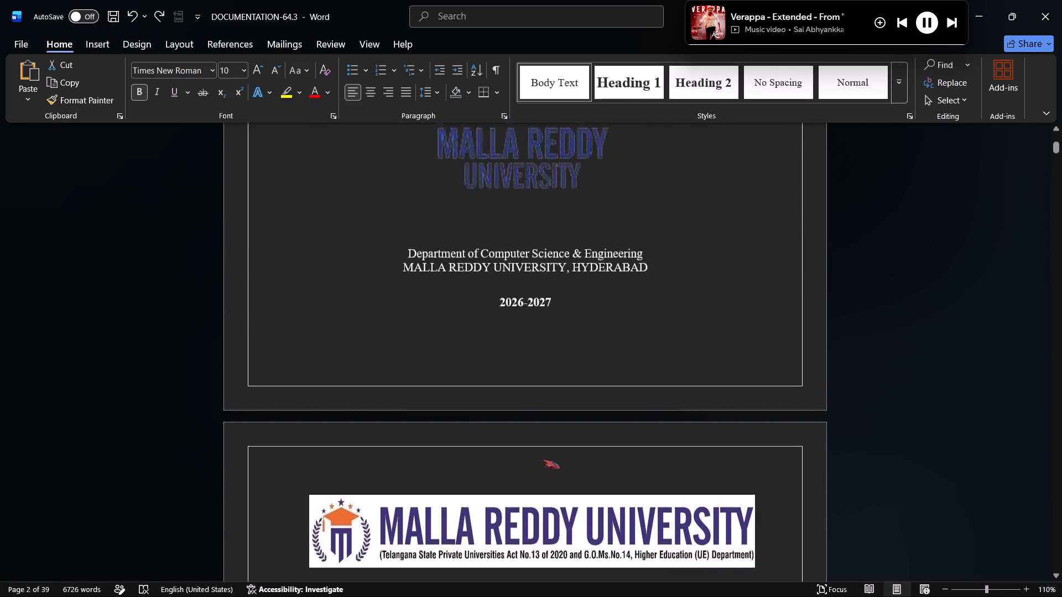
scroll(543, 460, "up", 18)
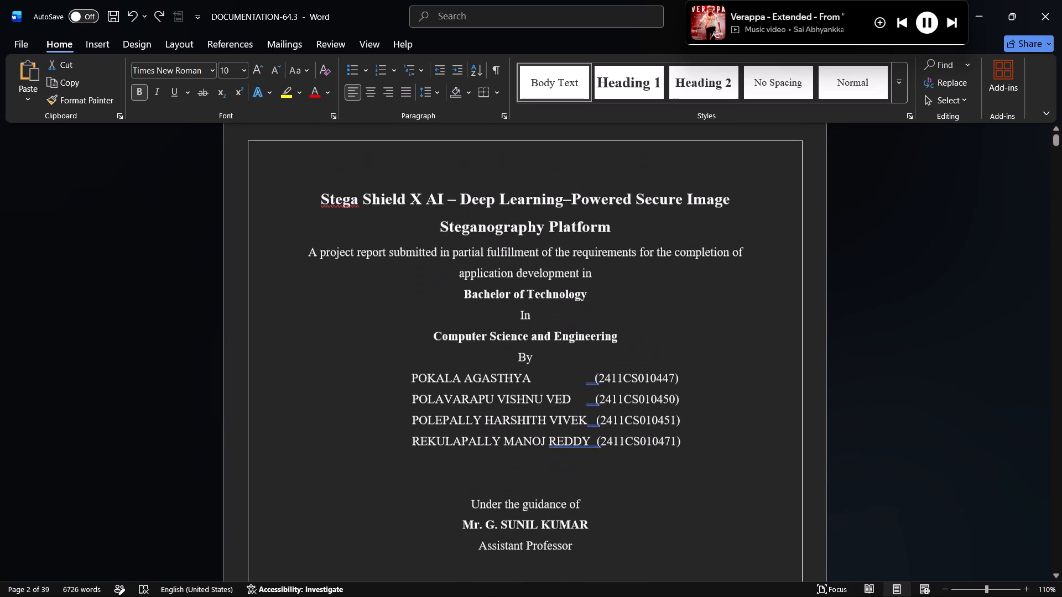
scroll(543, 461, "up", 6)
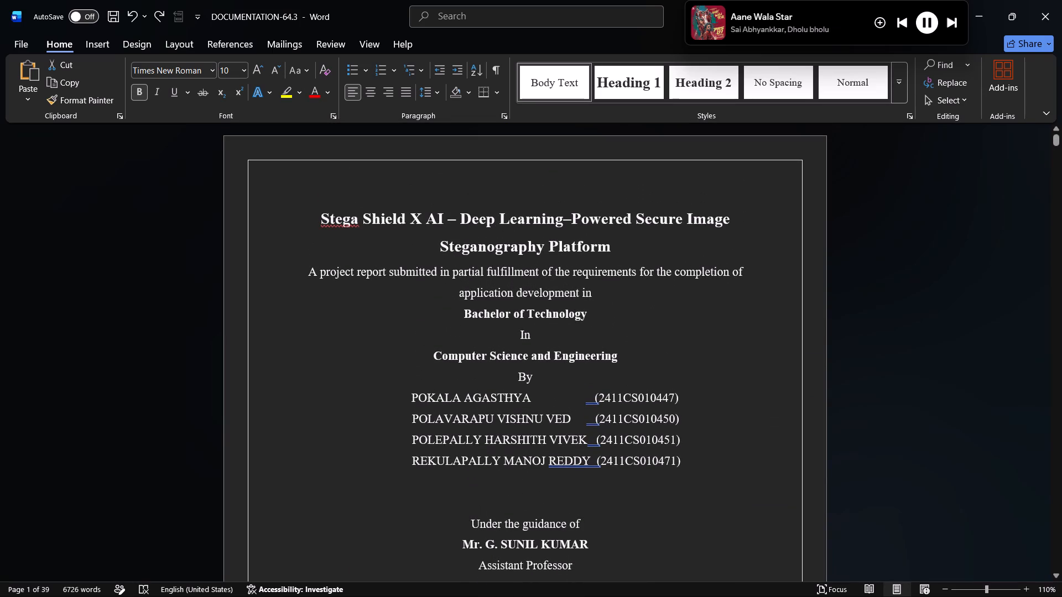
scroll(420, 323, "down", 1)
scroll(420, 323, "up", 1)
scroll(420, 323, "down", 20)
scroll(420, 323, "down", 9)
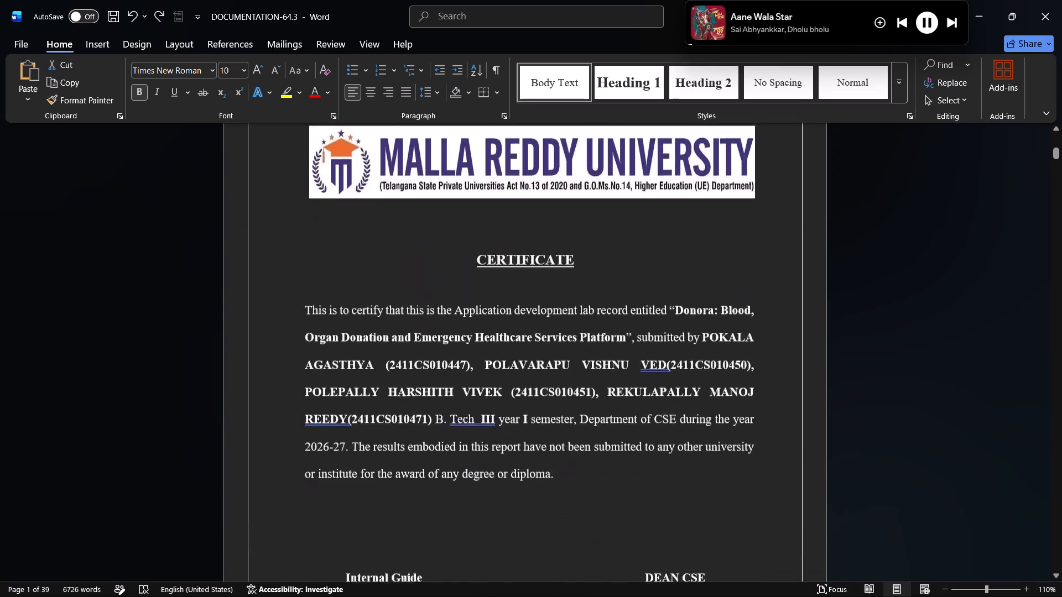
scroll(476, 366, "down", 4)
scroll(671, 325, "down", 4)
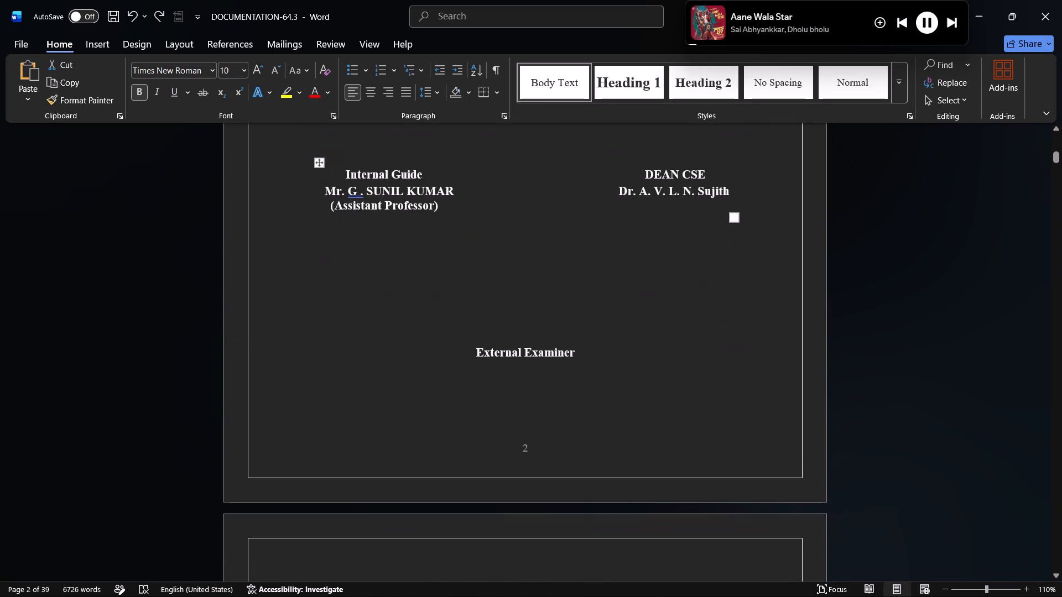
left_click(532, 446)
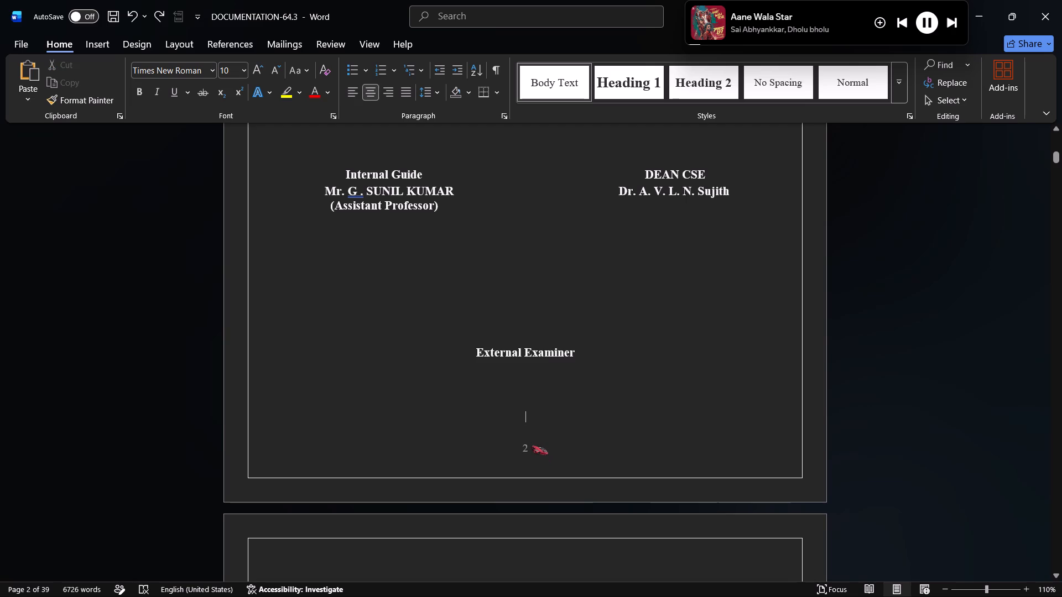
left_click(532, 446)
left_click(528, 452)
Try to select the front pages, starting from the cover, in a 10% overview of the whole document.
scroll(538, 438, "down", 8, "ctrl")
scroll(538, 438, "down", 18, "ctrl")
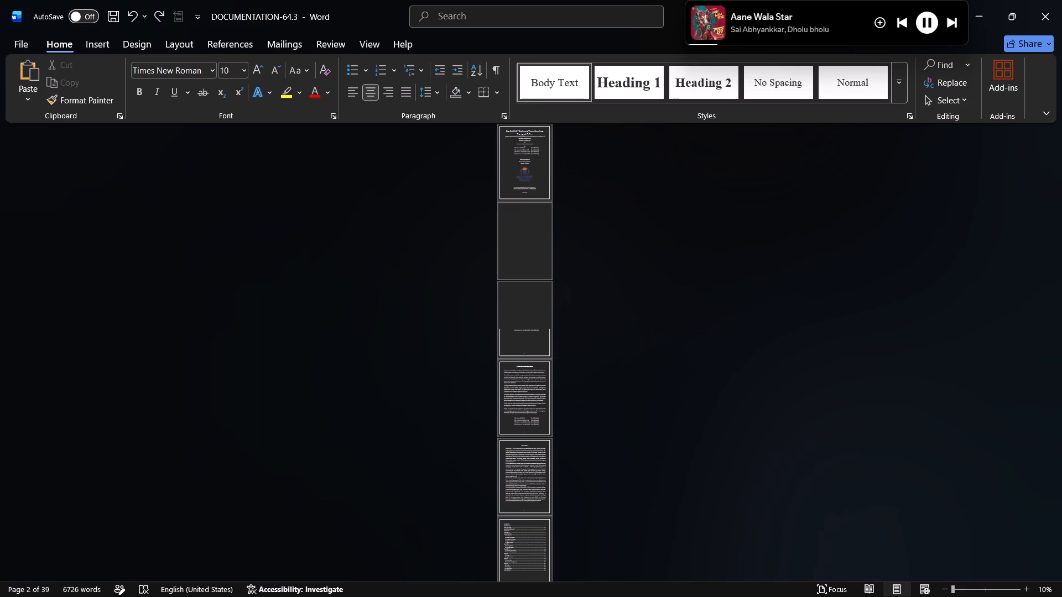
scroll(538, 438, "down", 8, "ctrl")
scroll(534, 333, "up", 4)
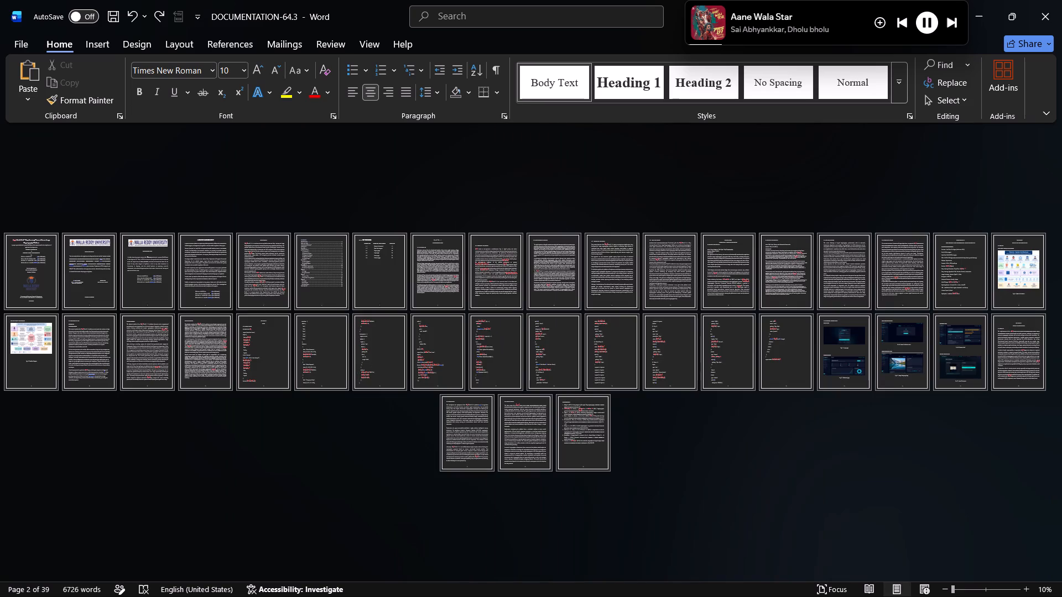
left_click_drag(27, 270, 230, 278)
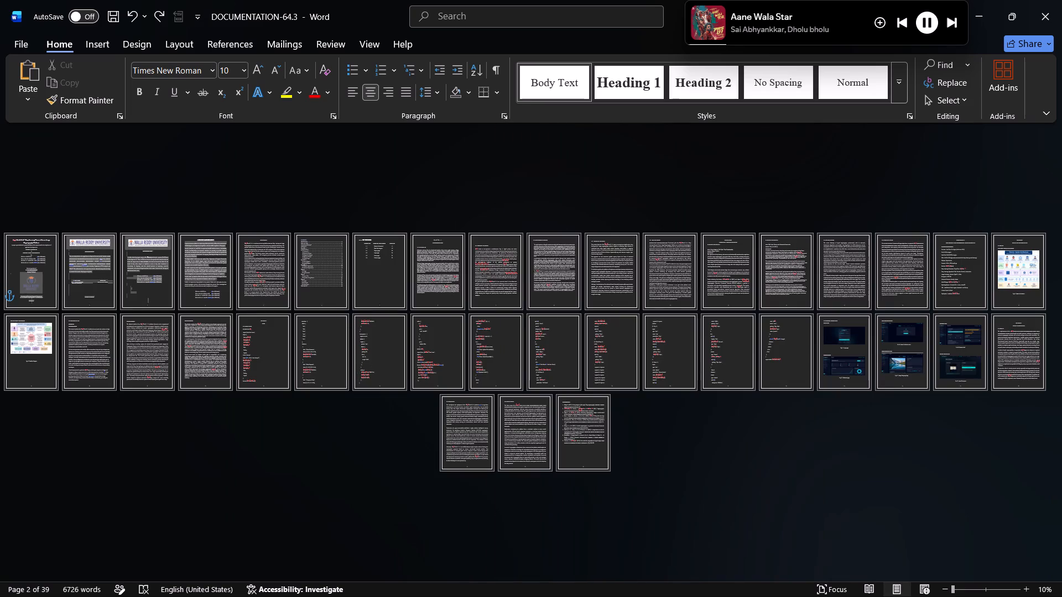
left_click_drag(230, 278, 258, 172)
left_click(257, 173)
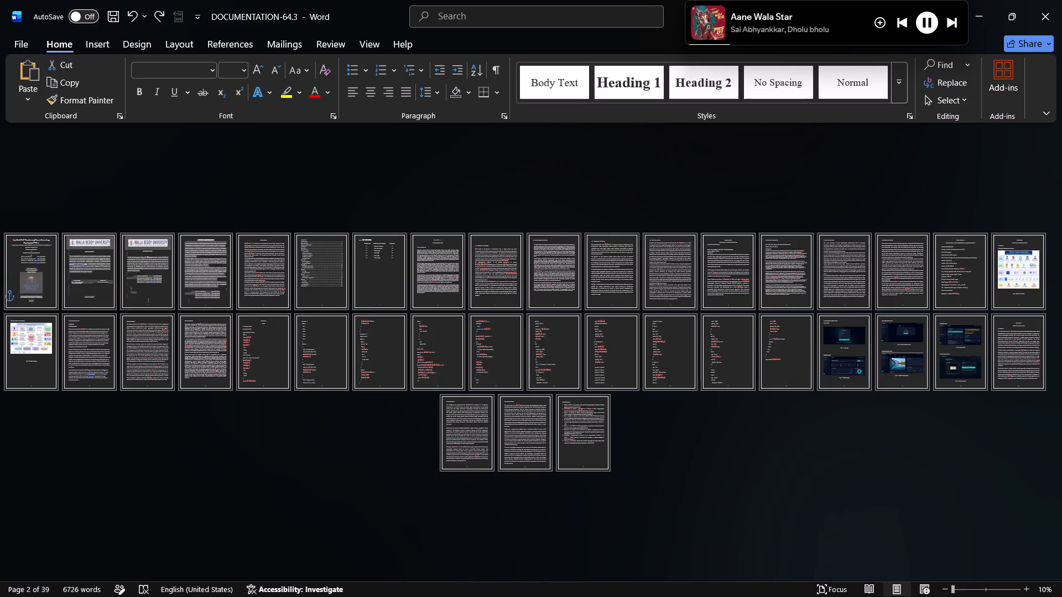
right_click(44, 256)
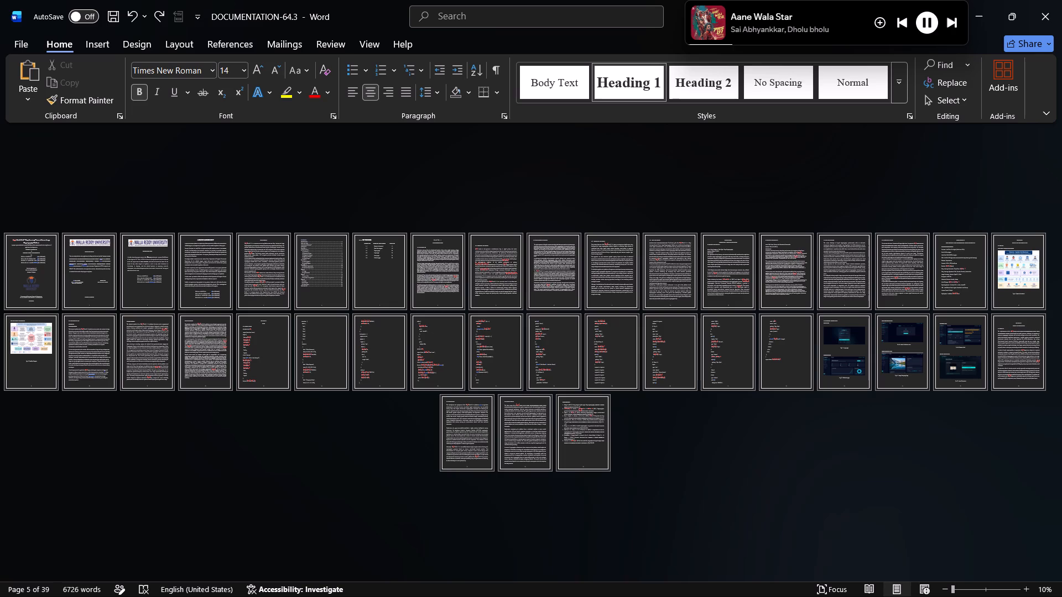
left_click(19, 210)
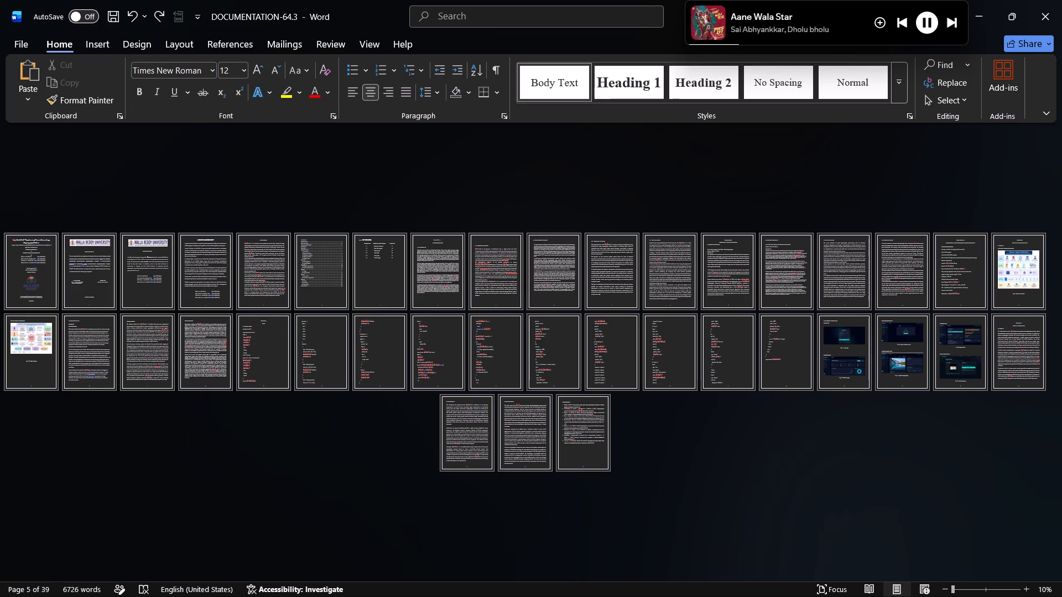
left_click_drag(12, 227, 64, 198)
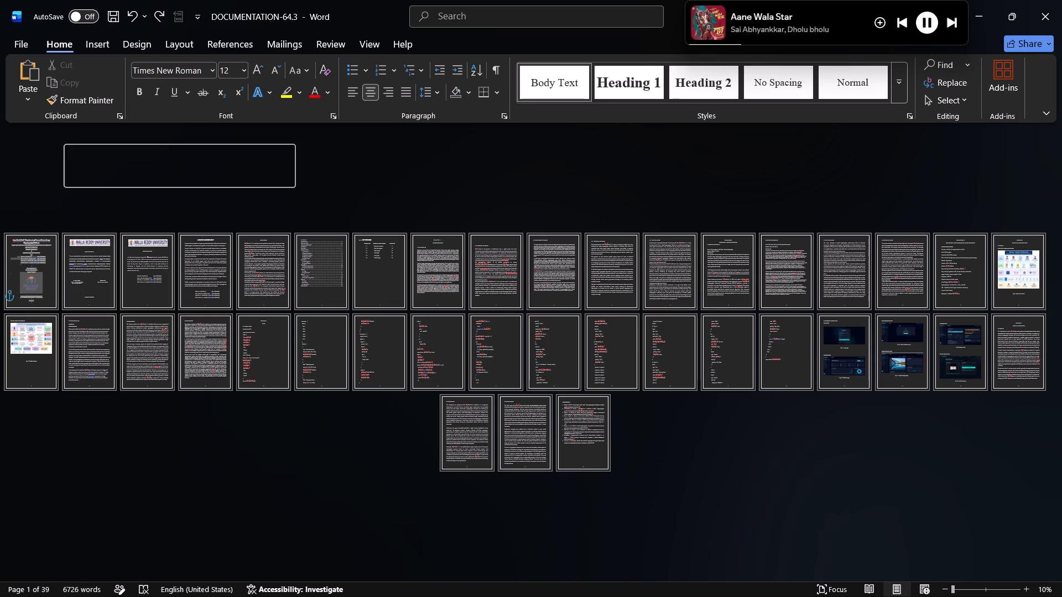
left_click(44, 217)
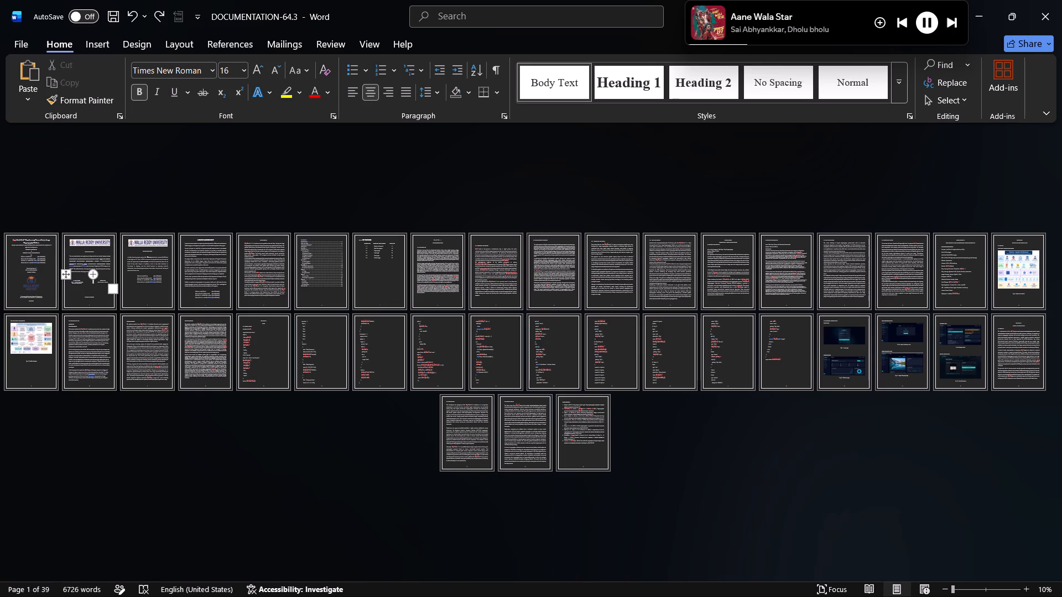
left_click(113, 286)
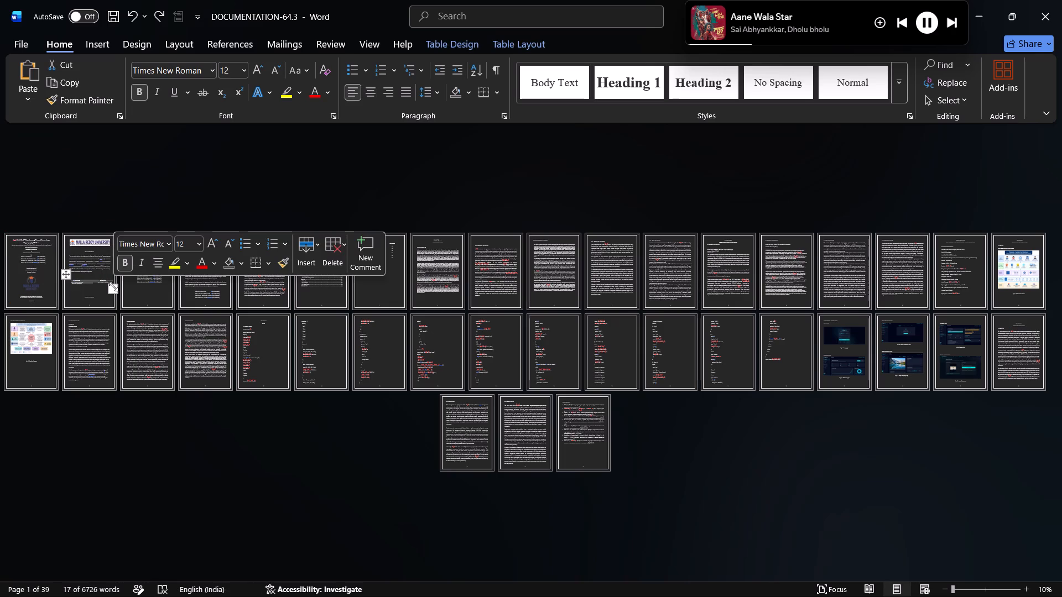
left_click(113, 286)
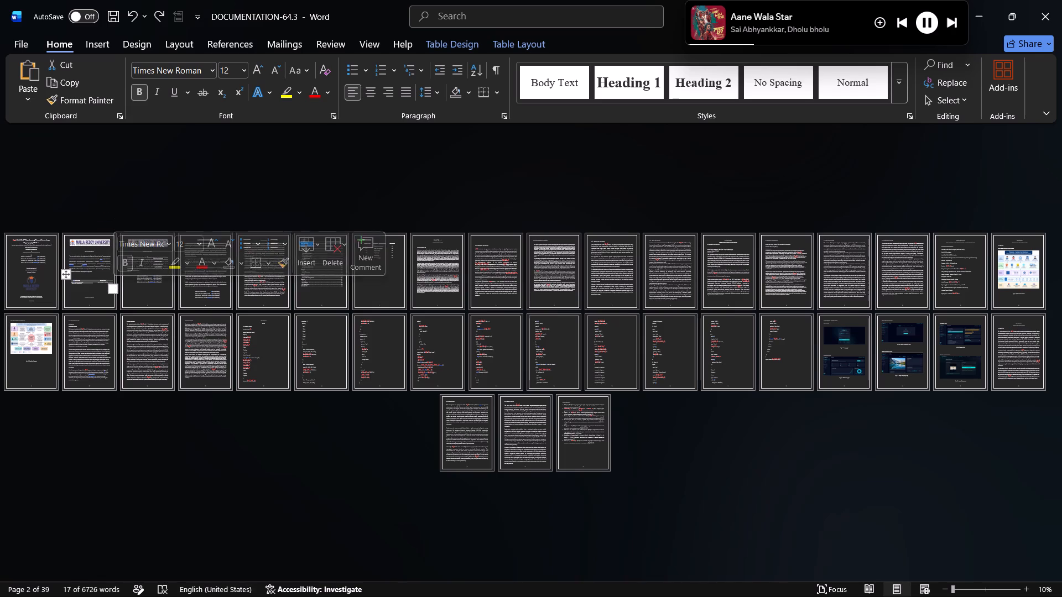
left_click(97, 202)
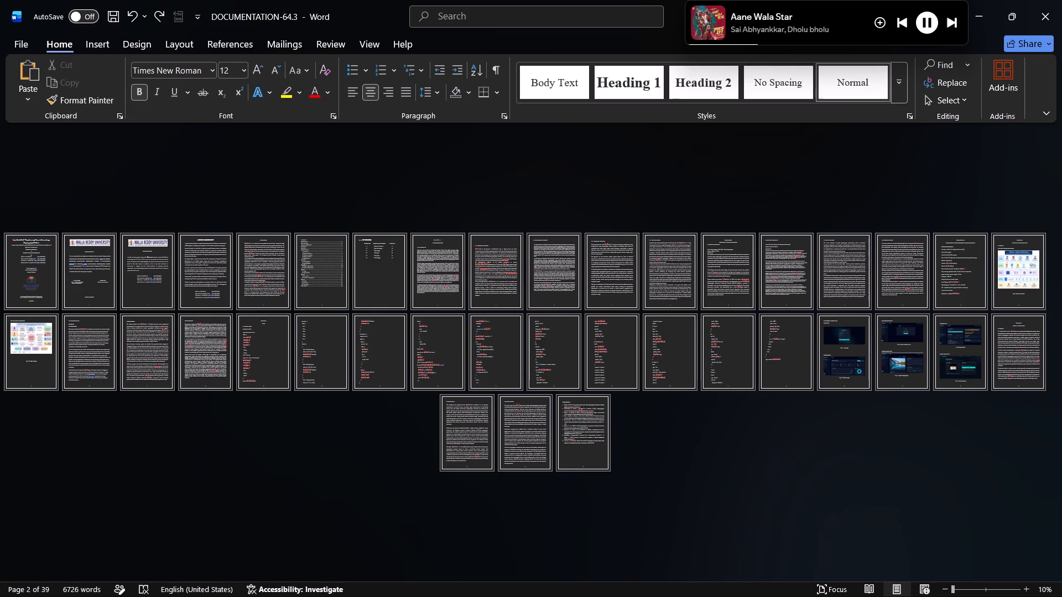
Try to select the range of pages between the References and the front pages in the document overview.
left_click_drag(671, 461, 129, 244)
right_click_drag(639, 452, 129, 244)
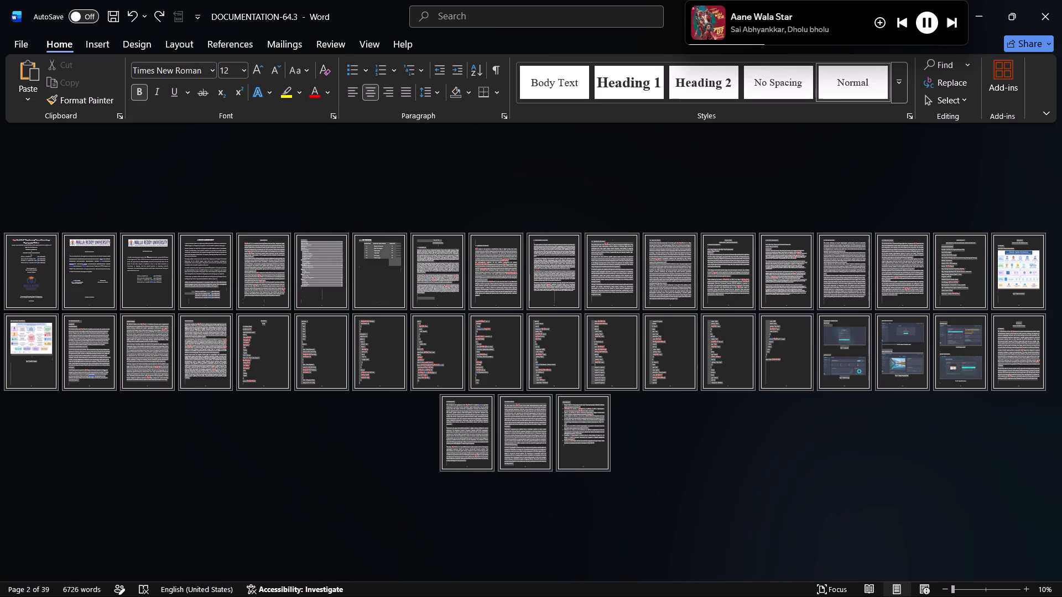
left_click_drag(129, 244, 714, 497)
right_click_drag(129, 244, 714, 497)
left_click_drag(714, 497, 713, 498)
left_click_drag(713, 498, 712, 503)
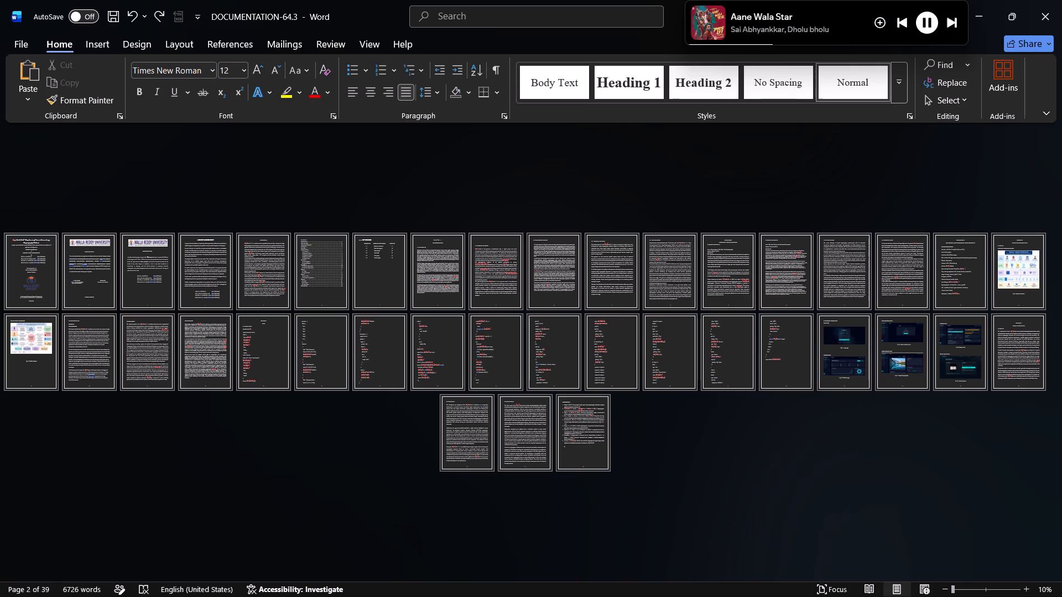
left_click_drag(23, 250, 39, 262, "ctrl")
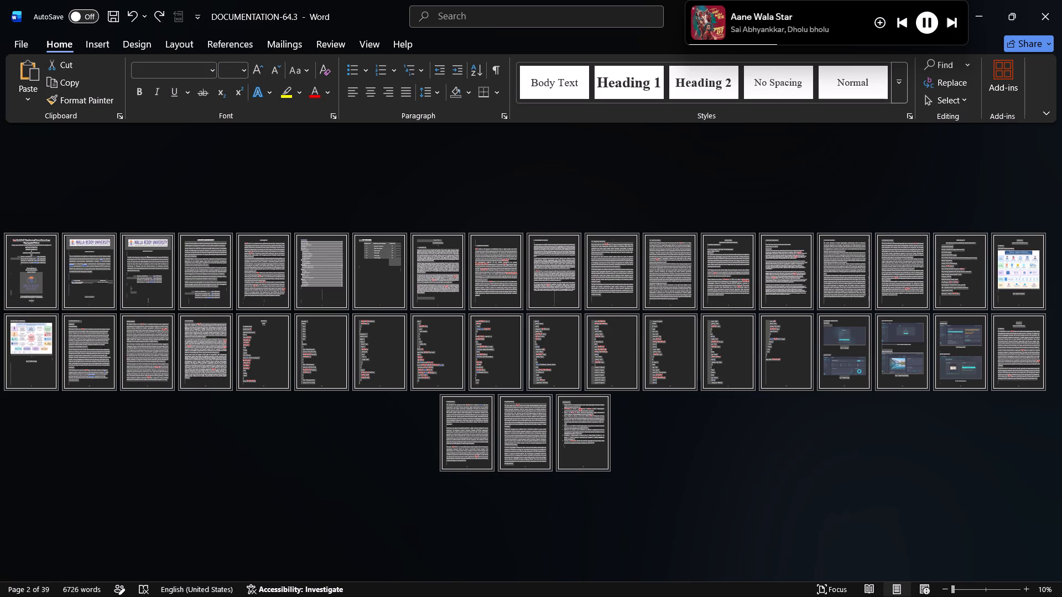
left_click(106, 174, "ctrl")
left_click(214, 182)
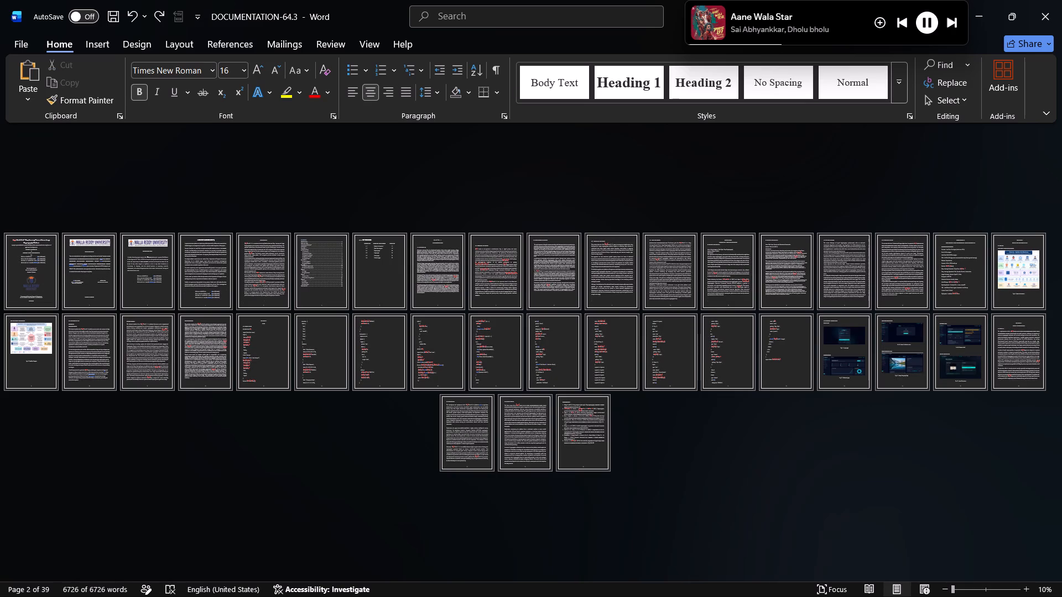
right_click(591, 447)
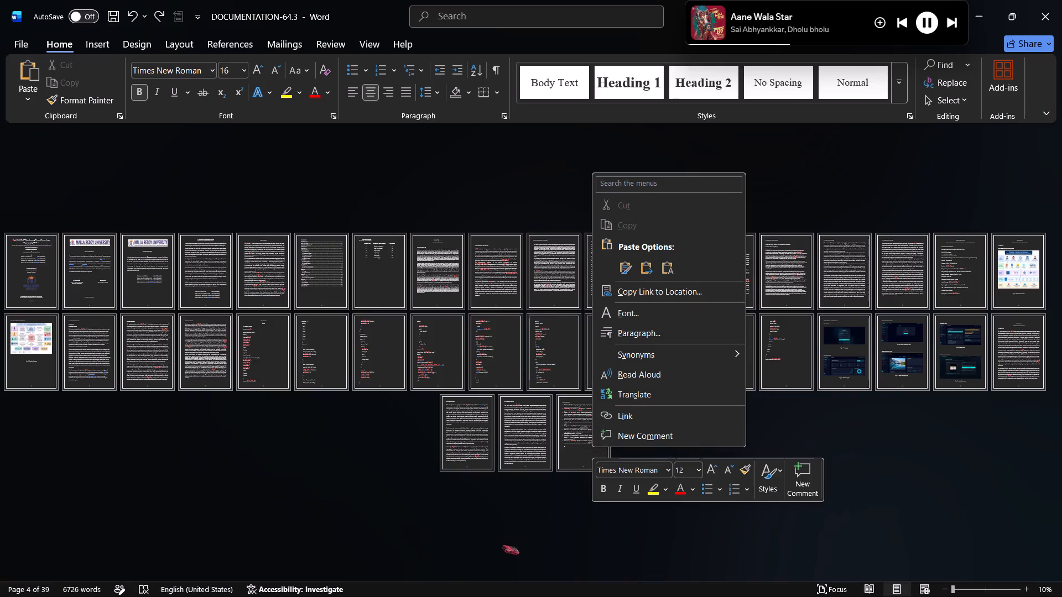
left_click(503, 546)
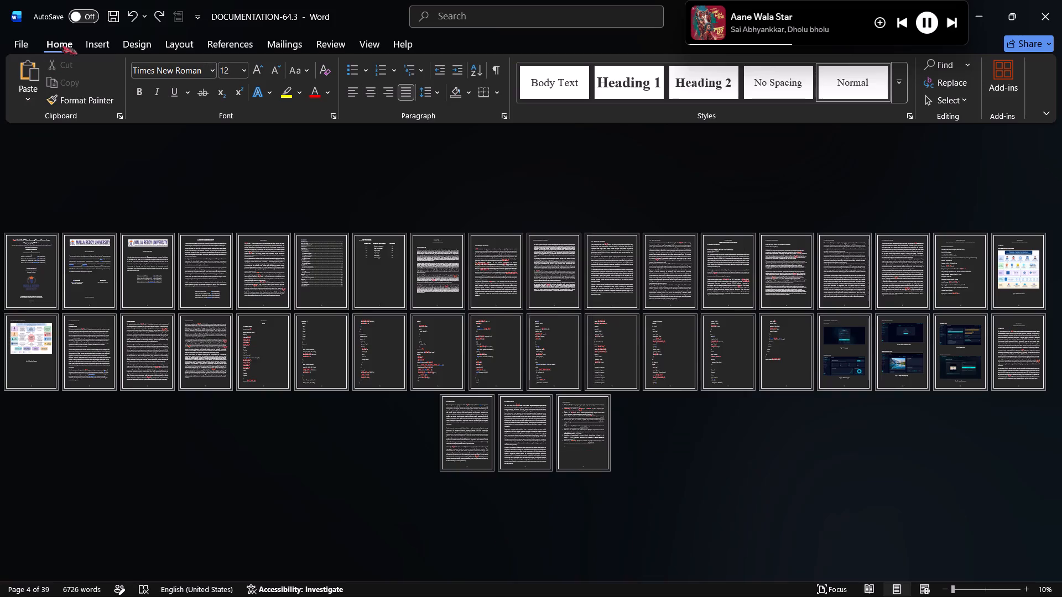
Examine the document at 70% zoom, from the References page back to the cover and Certificate pages.
scroll(468, 297, "up", 2, "ctrl")
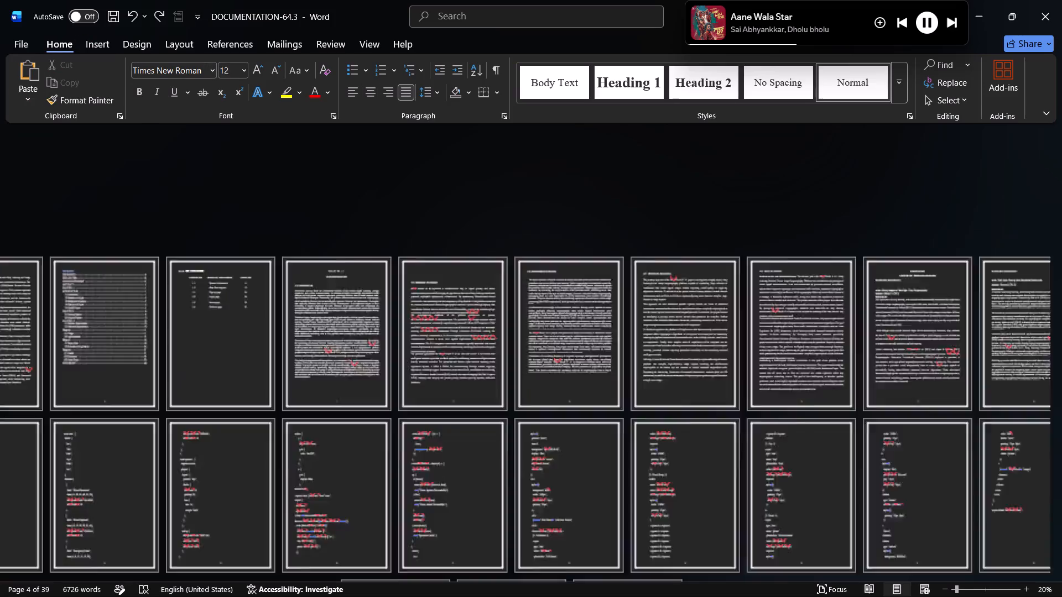
scroll(468, 297, "up", 1, "ctrl")
scroll(638, 311, "down", 4, "ctrl")
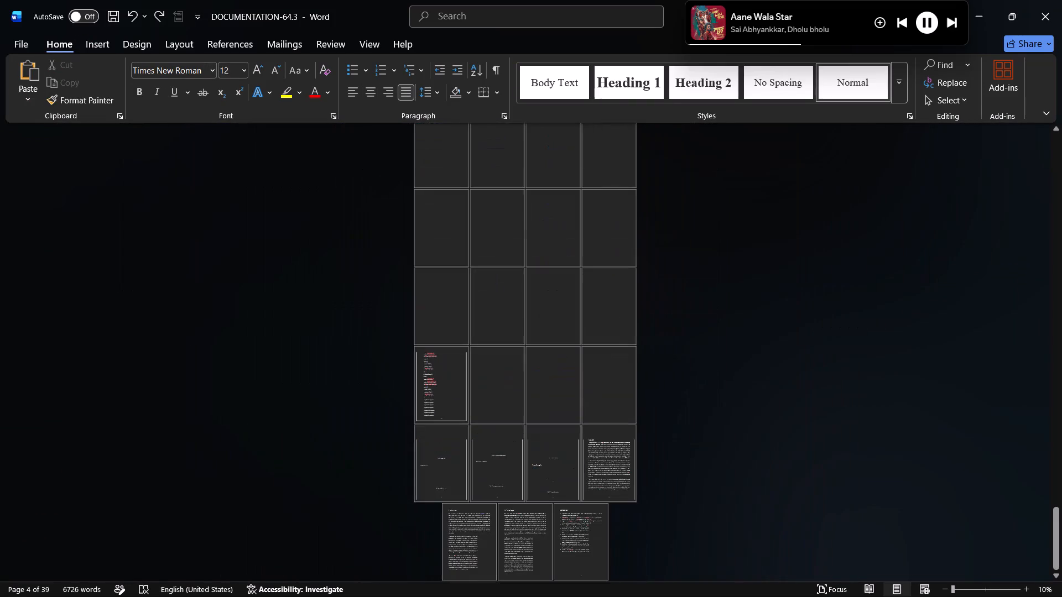
scroll(580, 312, "up", 8)
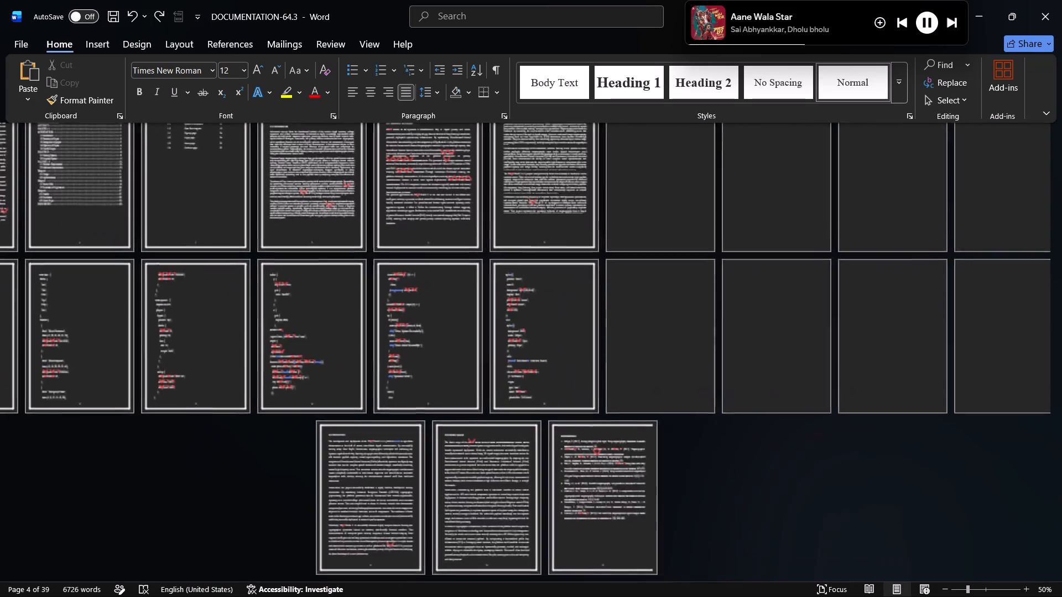
scroll(563, 335, "up", 2, "ctrl")
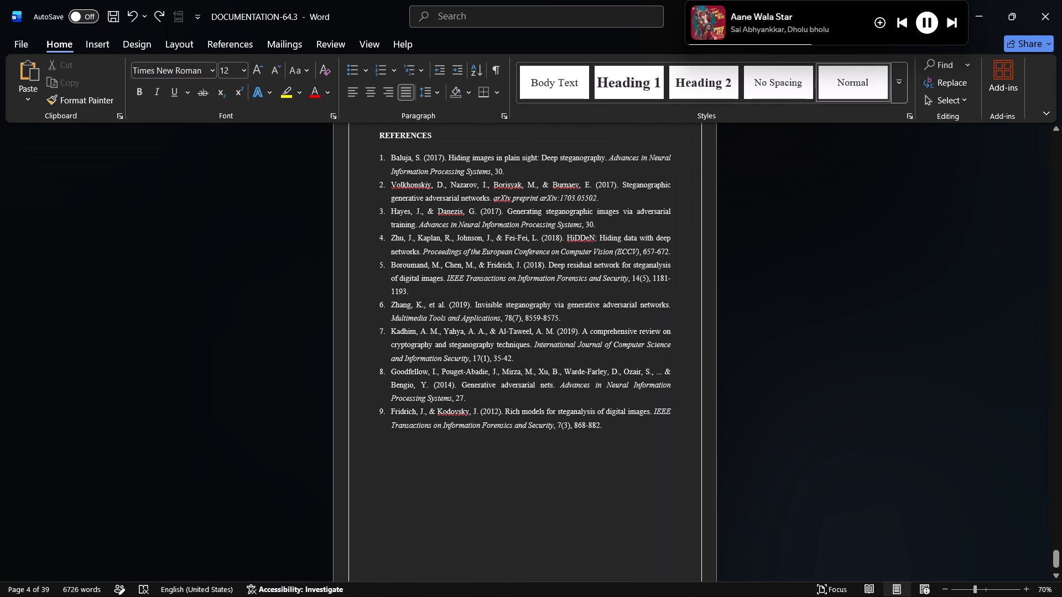
left_click_drag(1056, 558, 1049, 490)
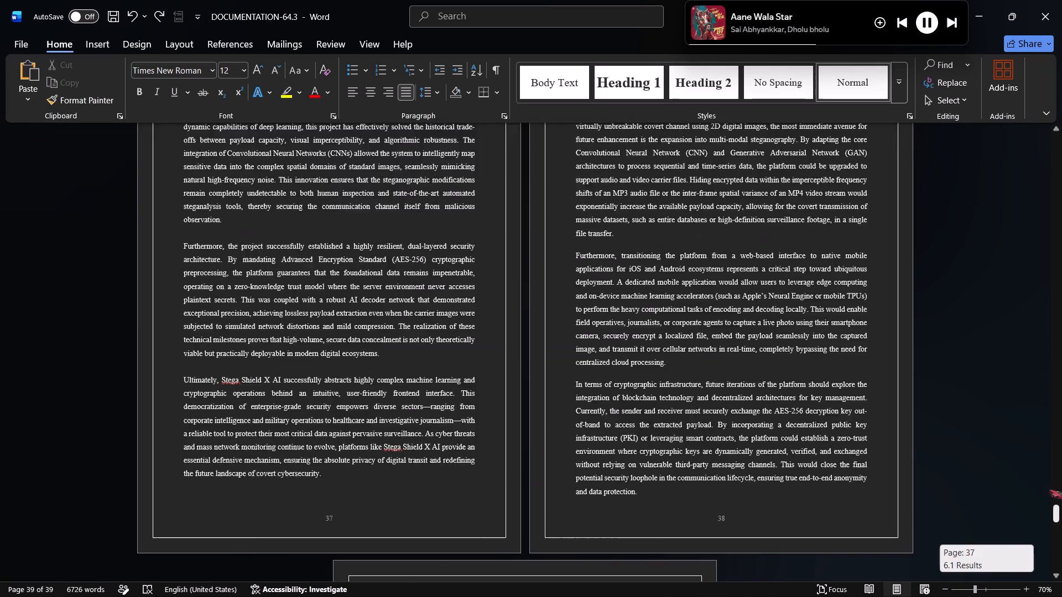
left_click_drag(1049, 490, 1012, 95)
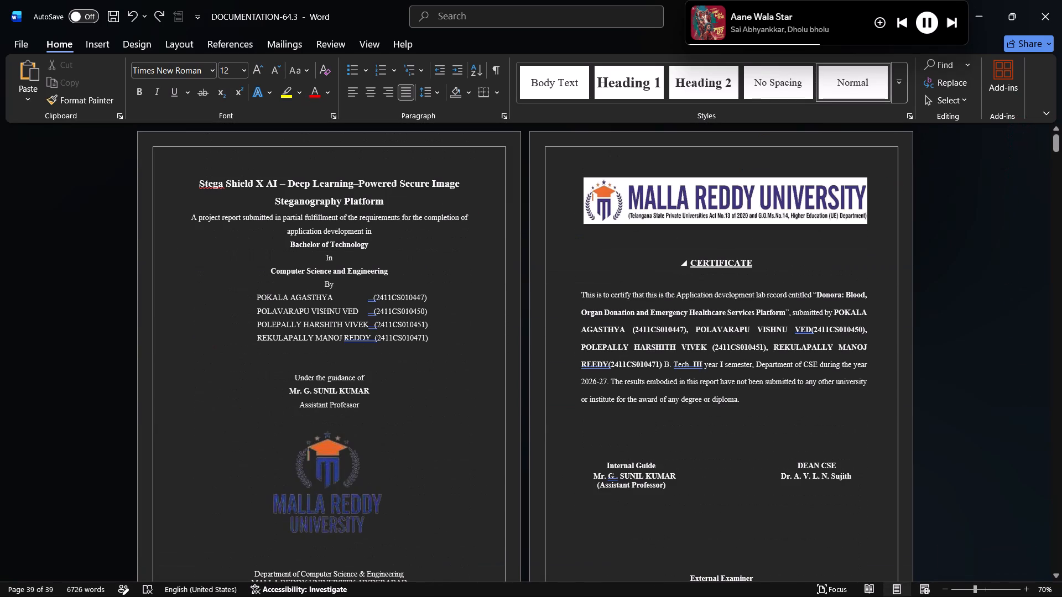
Save a copy of the document as Documentation stega sheild in the AD folder under Documents.
scroll(528, 344, "up", 3, "ctrl")
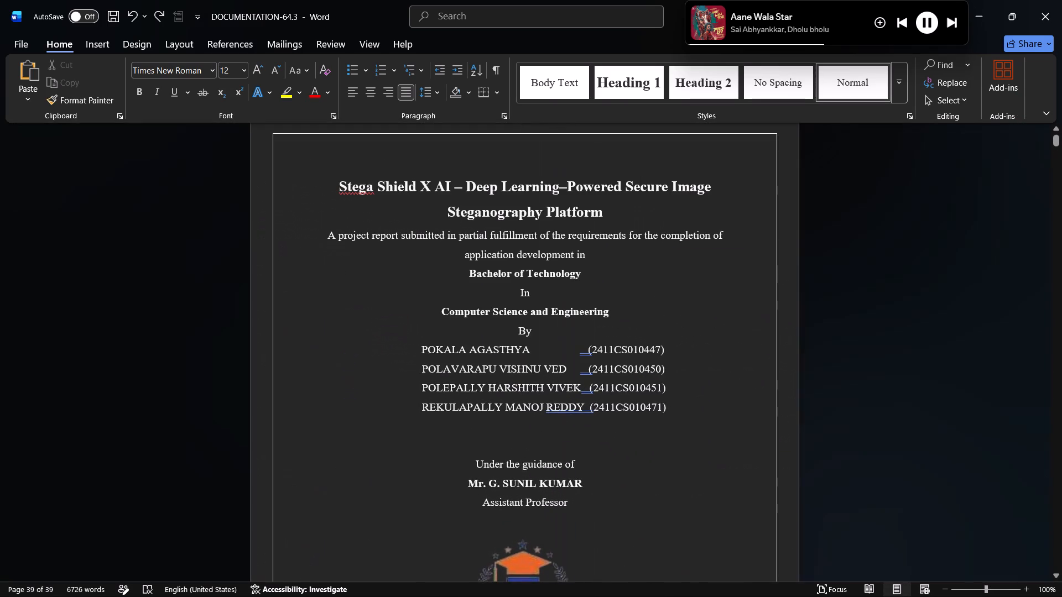
left_click(18, 38)
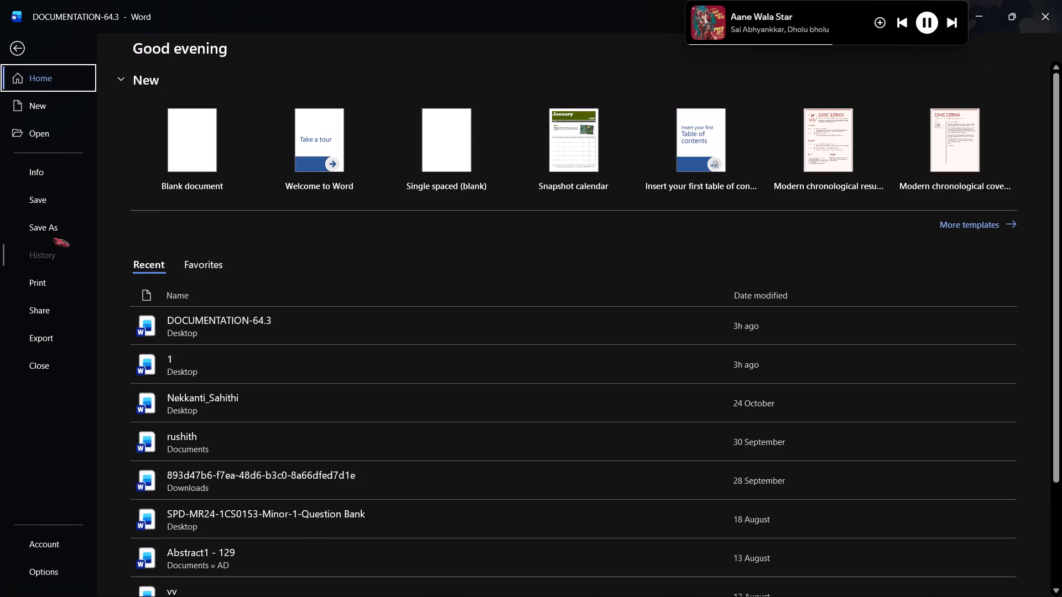
left_click(56, 227)
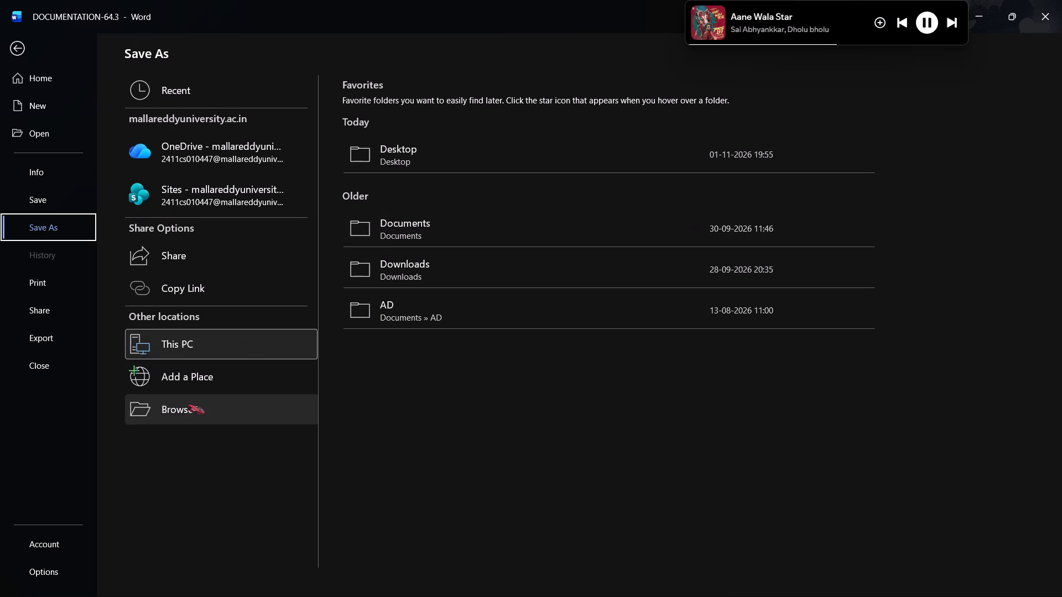
double_click(181, 412)
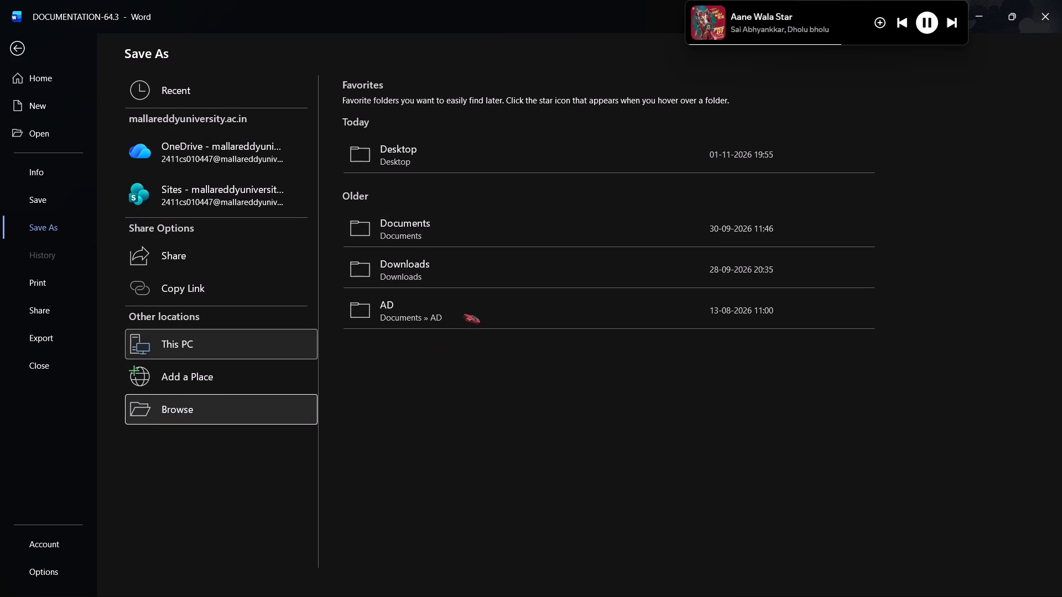
left_click(470, 303)
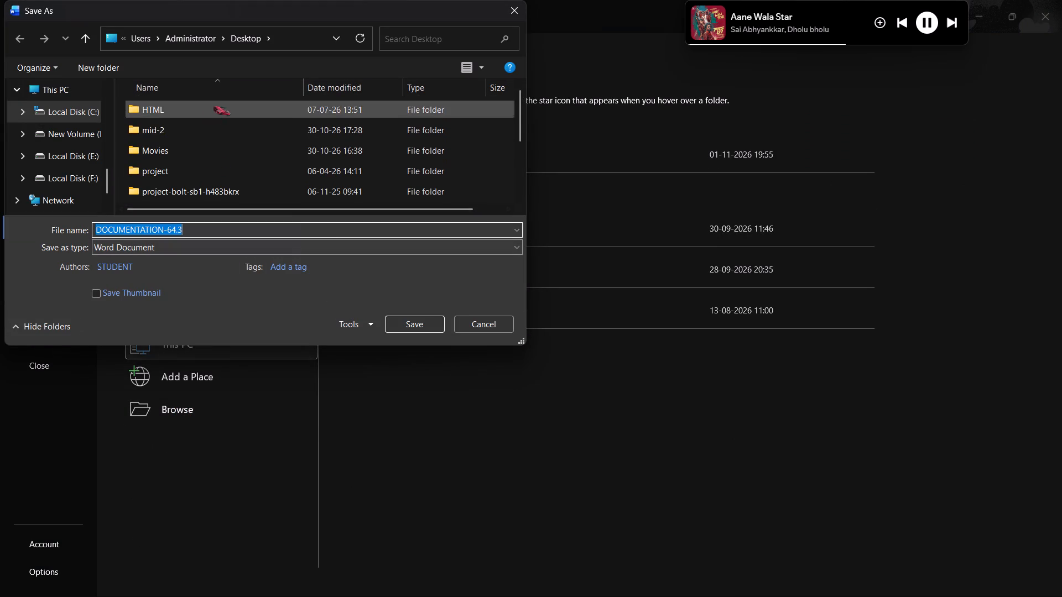
left_click(517, 6)
left_click(460, 332)
left_click(460, 310)
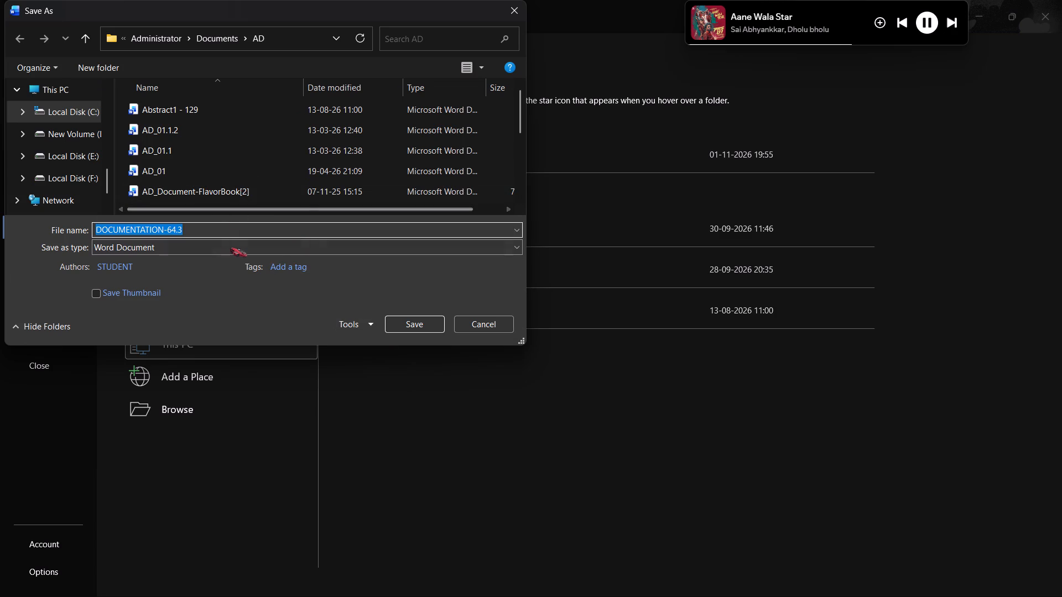
key("BackSpace")
key("BackSpace")
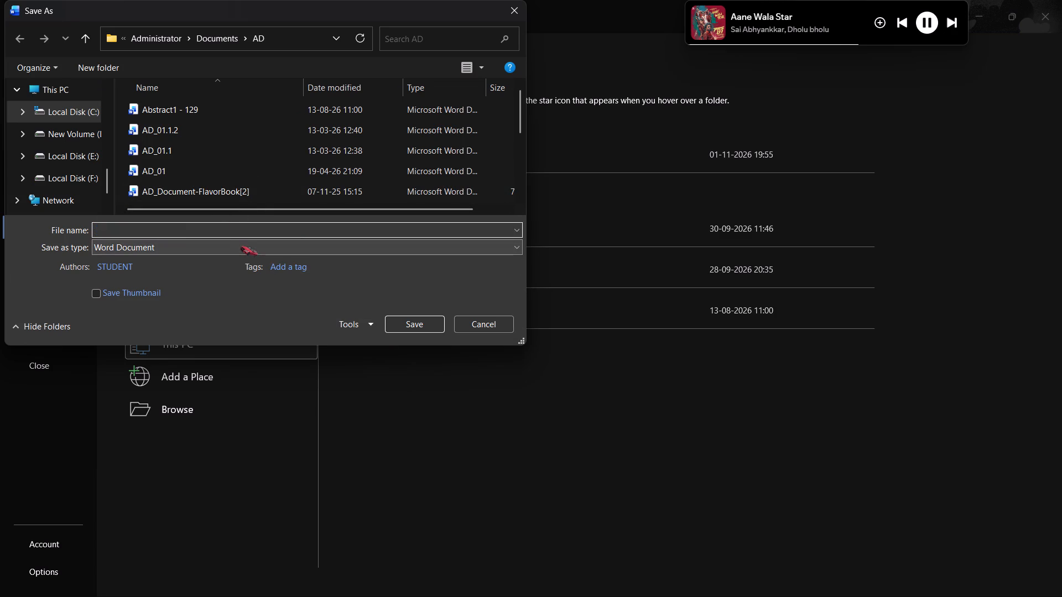
type("Documentat")
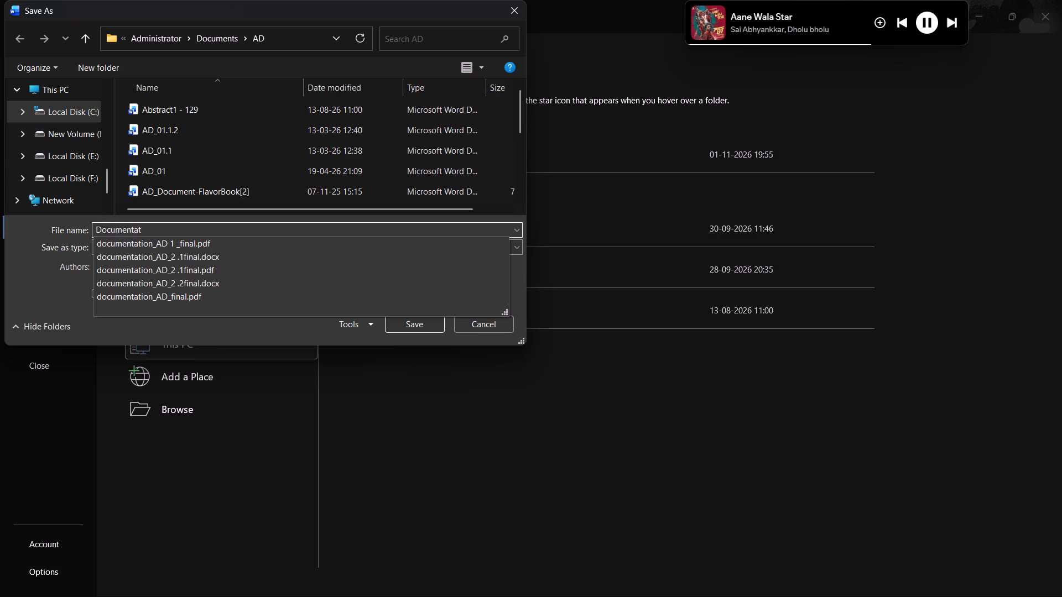
type("ion stega sh")
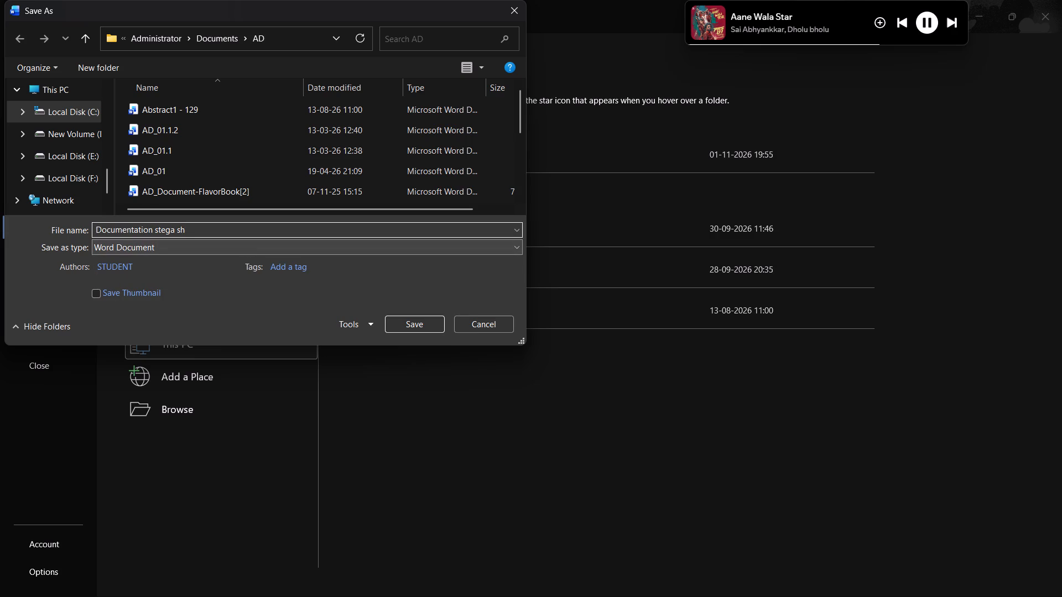
type("ei")
type("ld")
key("Return")
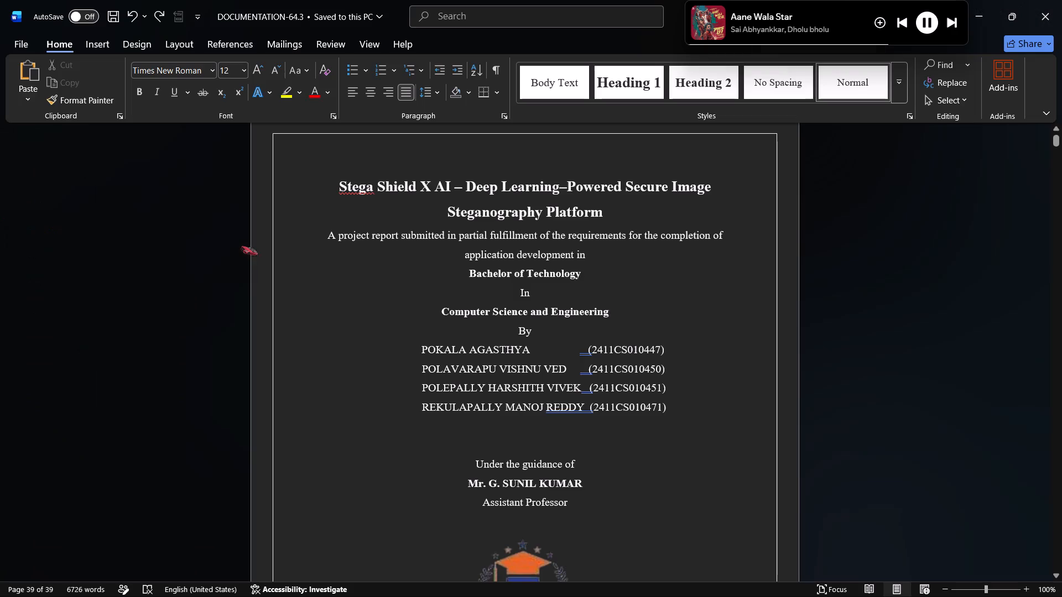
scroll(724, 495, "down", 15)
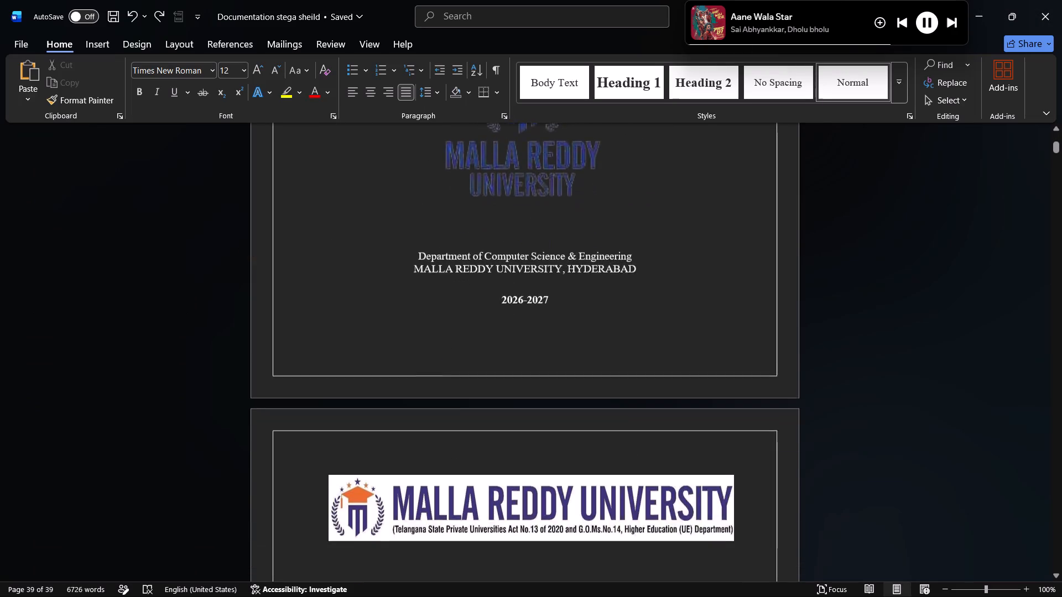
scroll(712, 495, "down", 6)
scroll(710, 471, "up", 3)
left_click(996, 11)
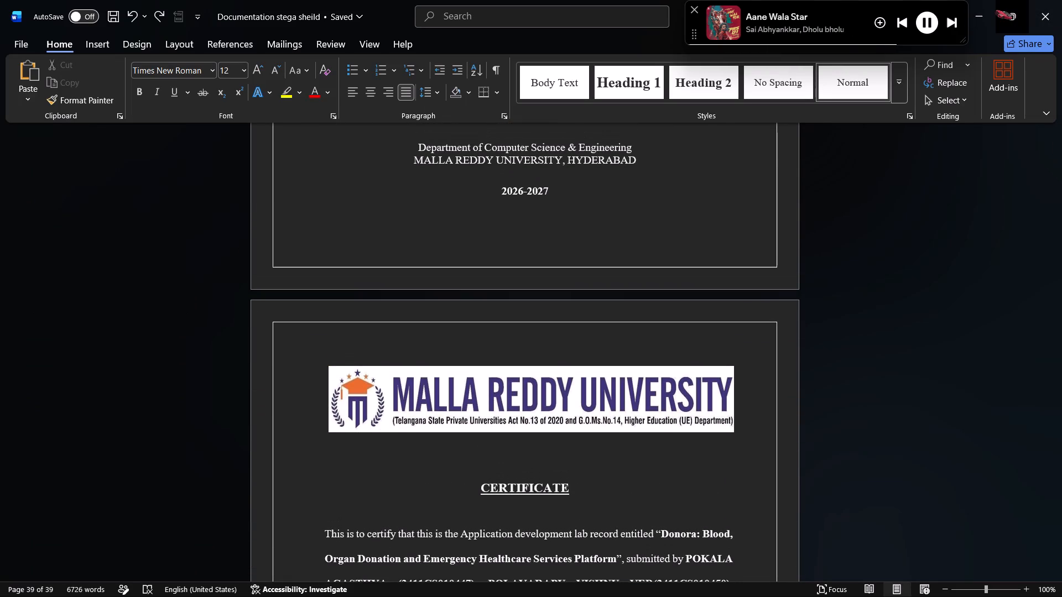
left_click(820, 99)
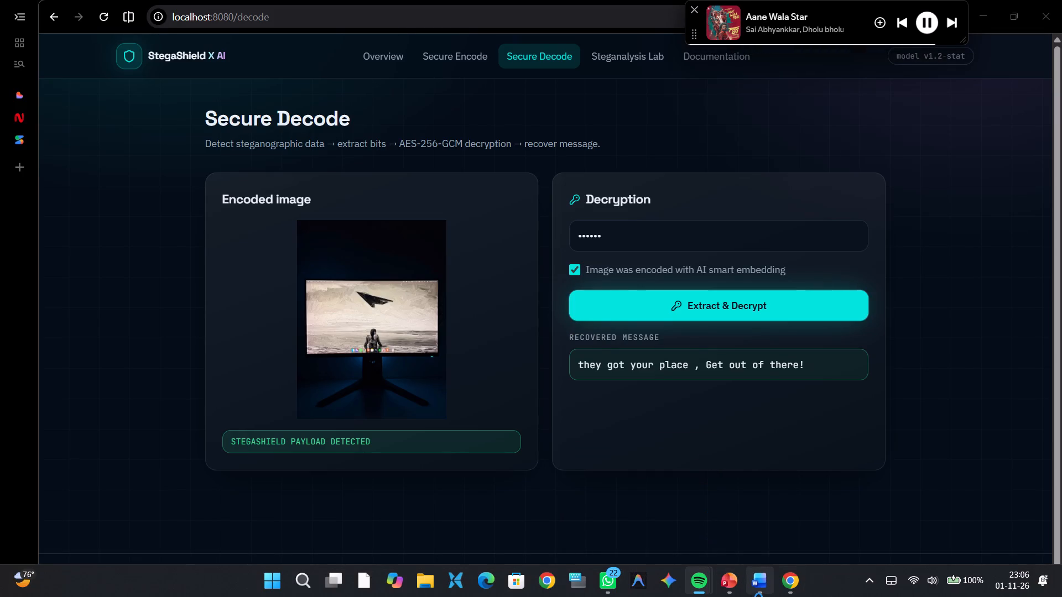
left_click(852, 459)
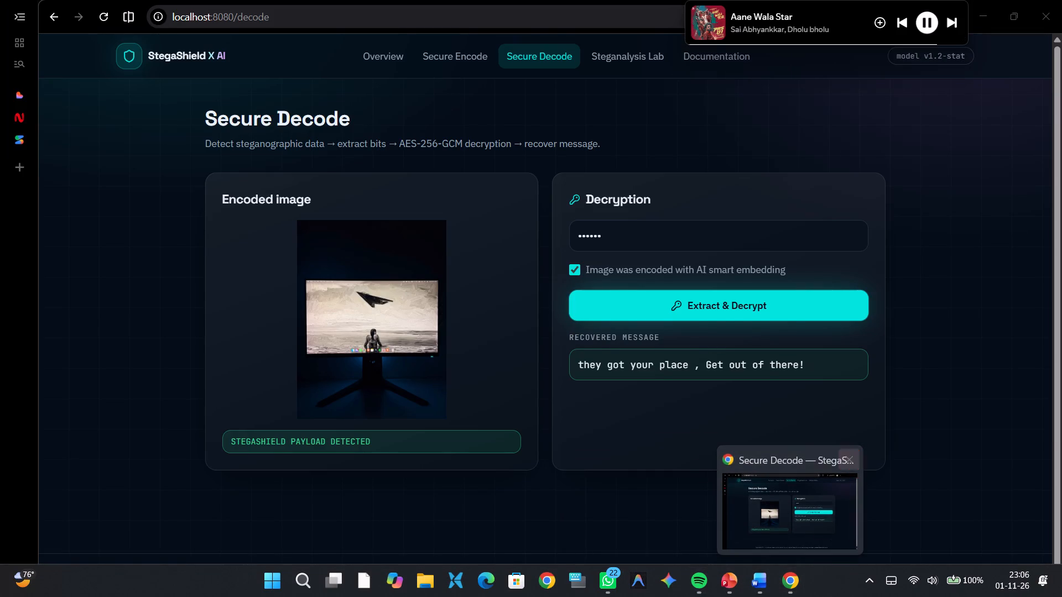
left_click(983, 7)
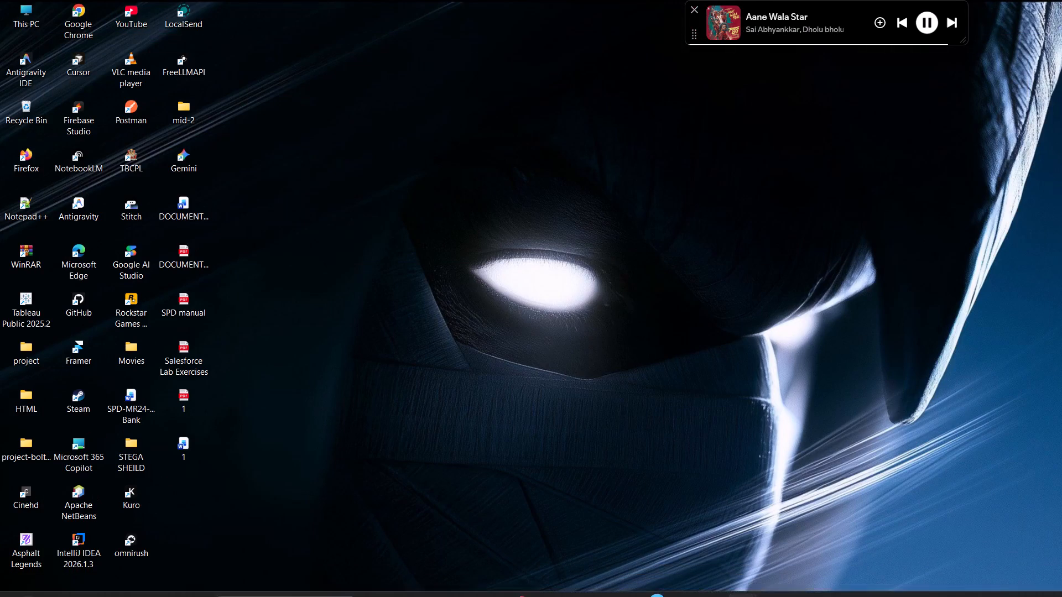
Switch to File Explorer and open the Word file documentation_AD_2 .1final from the AD folder in Documents.
left_click(468, 581)
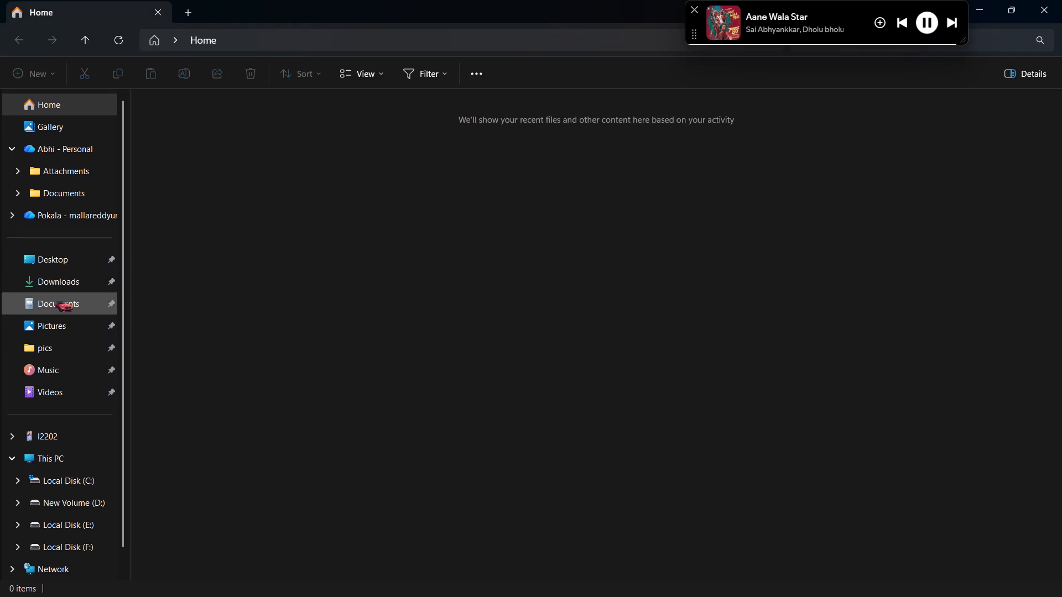
left_click(56, 302)
left_click(56, 302)
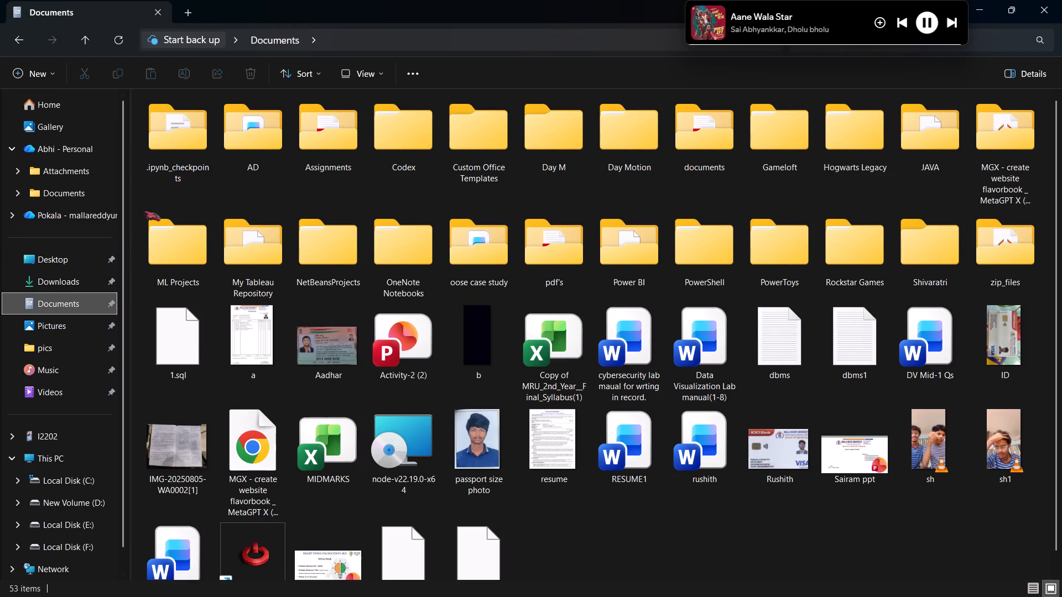
double_click(256, 139)
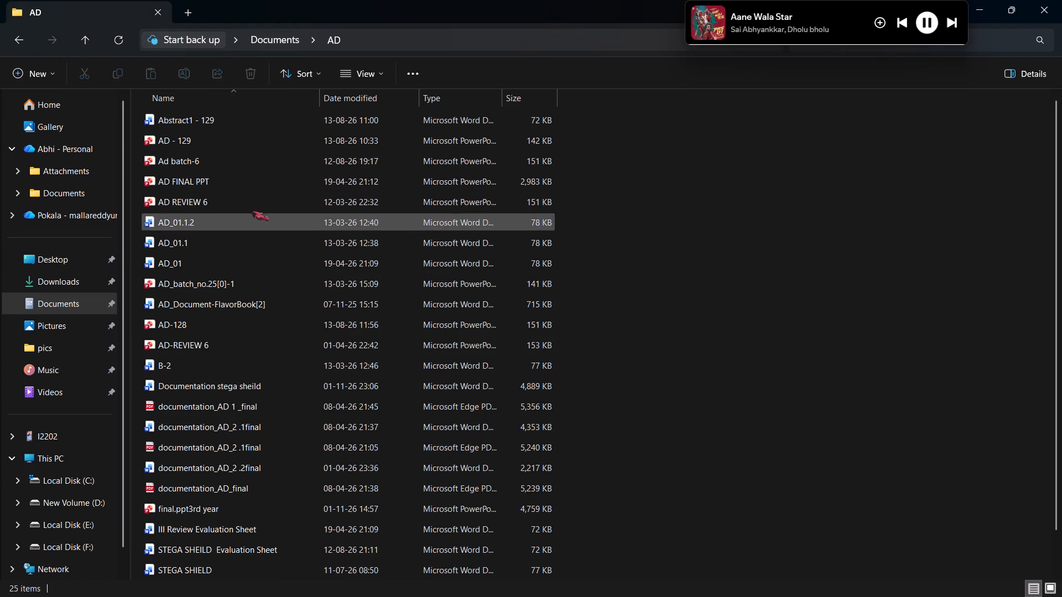
scroll(221, 533, "down", 5)
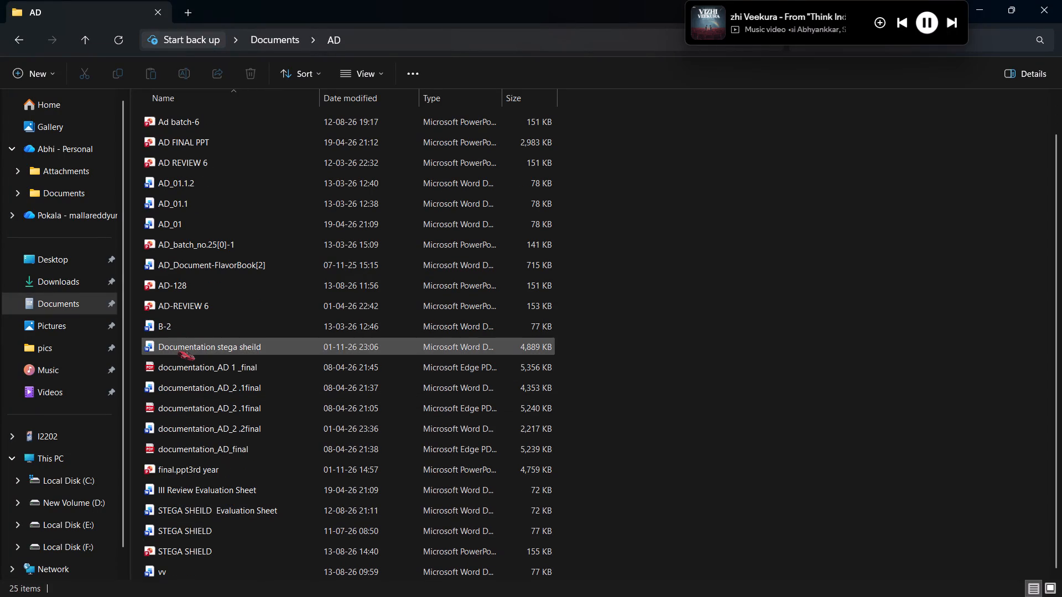
double_click(186, 386)
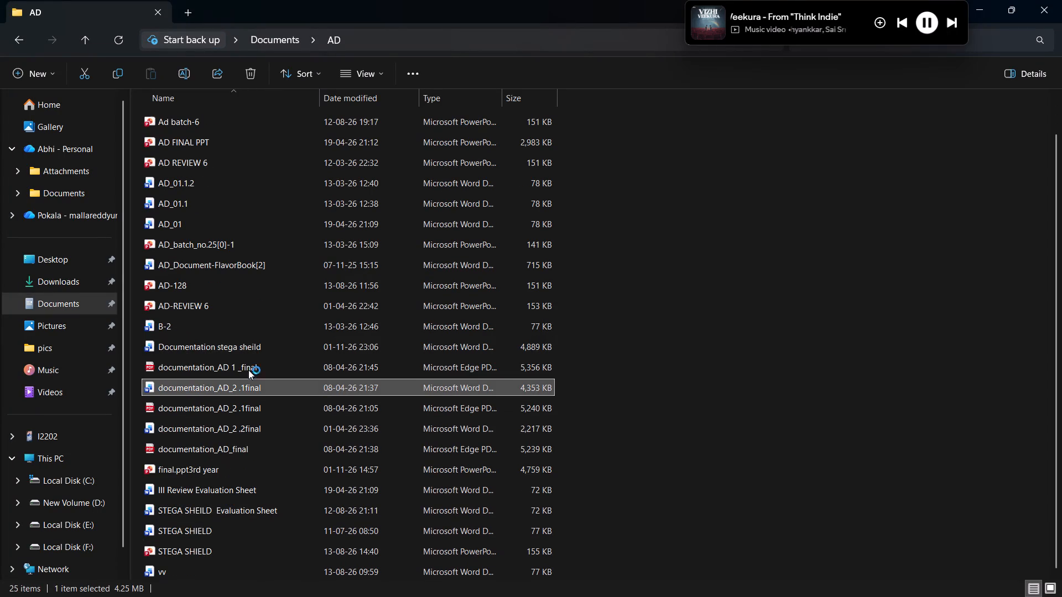
Examine the footer page numbering around the Acknowledgement and Abstract pages of documentation_AD_2 .1final, and close that document.
scroll(618, 389, "down", 6)
scroll(617, 386, "up", 6)
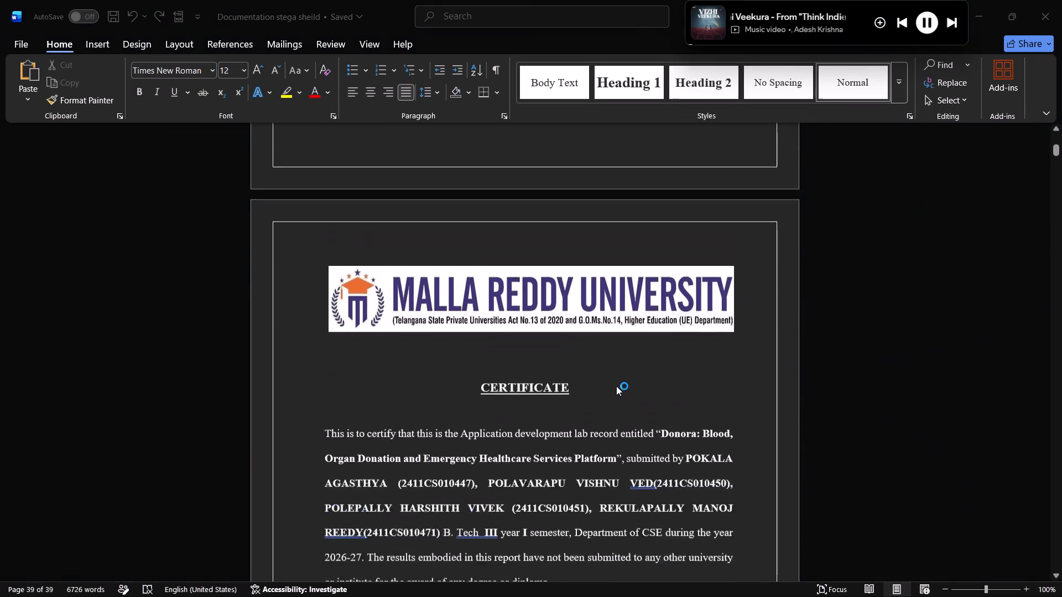
scroll(616, 386, "up", 5)
scroll(616, 386, "down", 6)
scroll(616, 386, "up", 1)
scroll(616, 386, "down", 11)
scroll(616, 386, "down", 20)
scroll(616, 386, "down", 20)
scroll(616, 386, "down", 5)
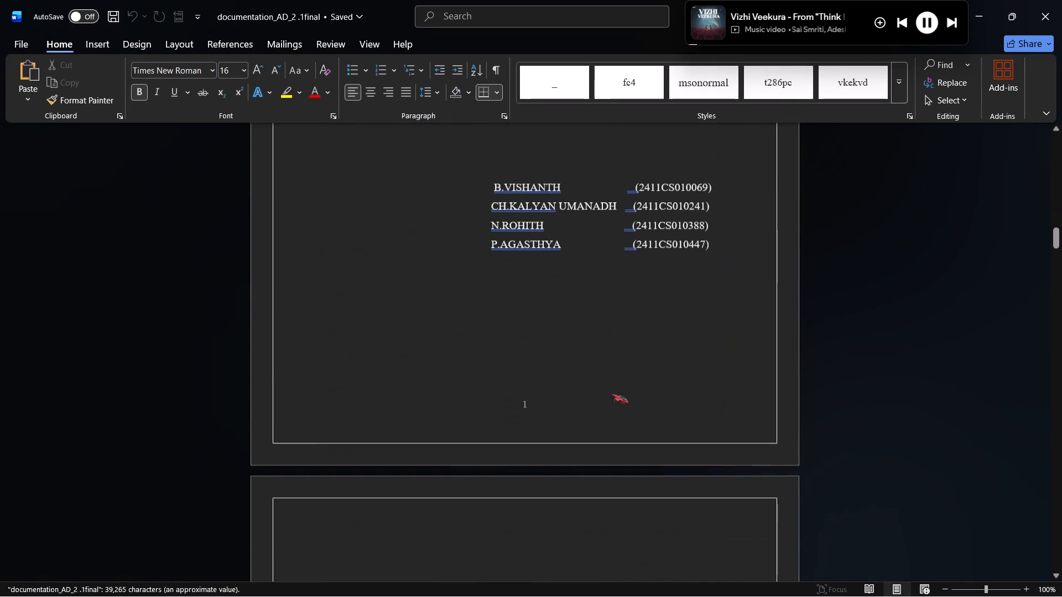
scroll(534, 394, "down", 20)
scroll(534, 394, "down", 5)
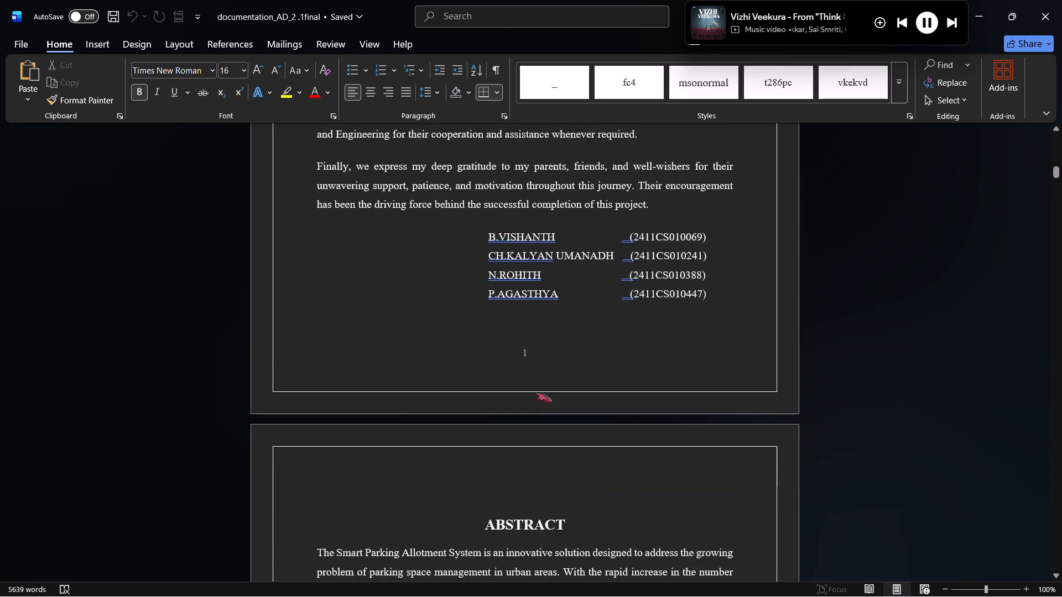
scroll(539, 392, "up", 7)
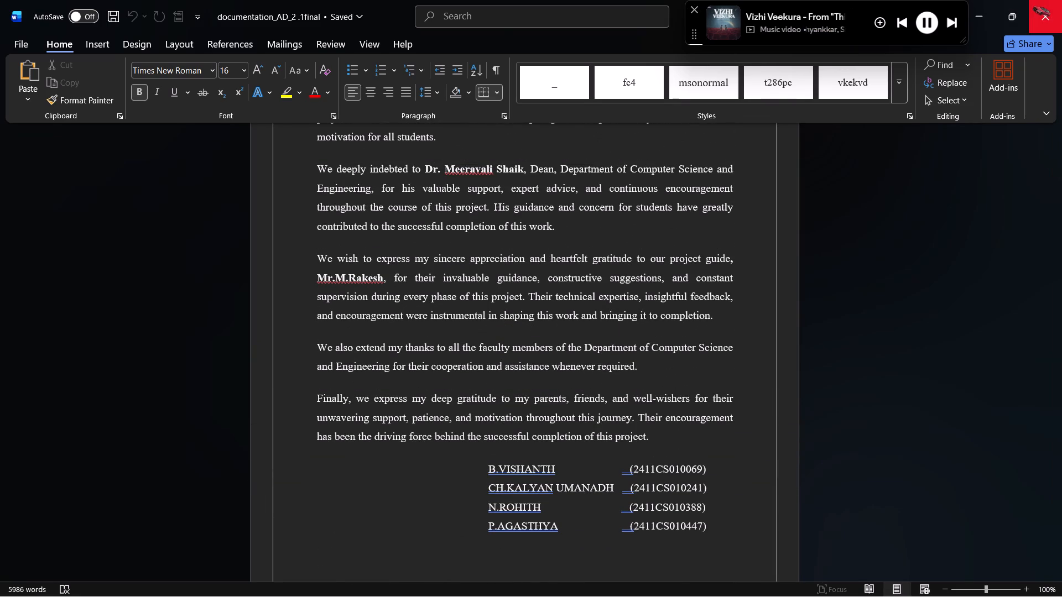
left_click(1034, 7)
left_click(976, 14)
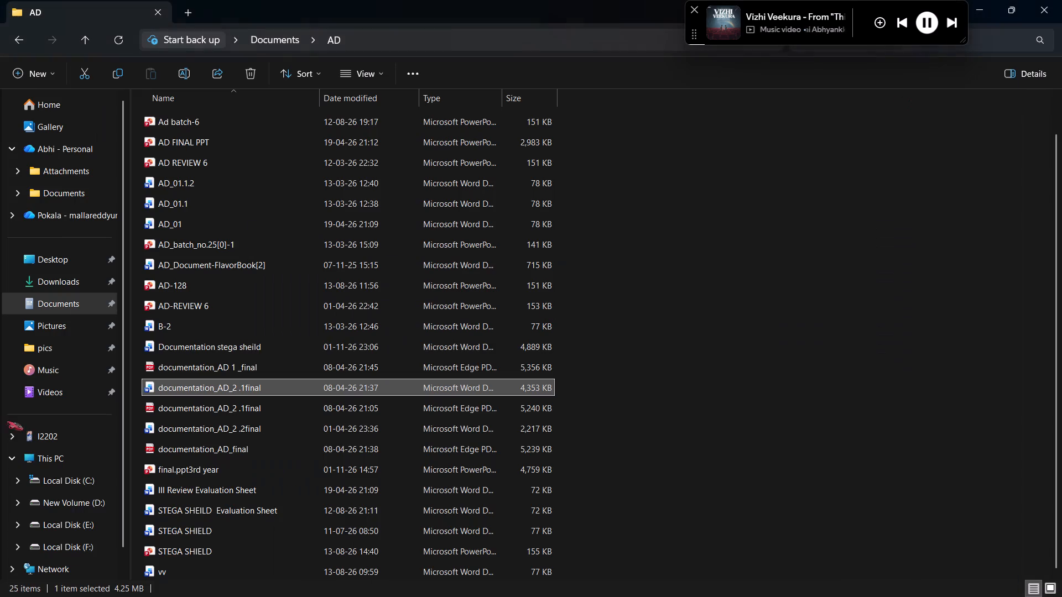
Open documentation_AD_2 .2final from the AD folder, examine the footer page numbers on its front pages, and close it.
scroll(69, 429, "down", 2)
double_click(207, 429)
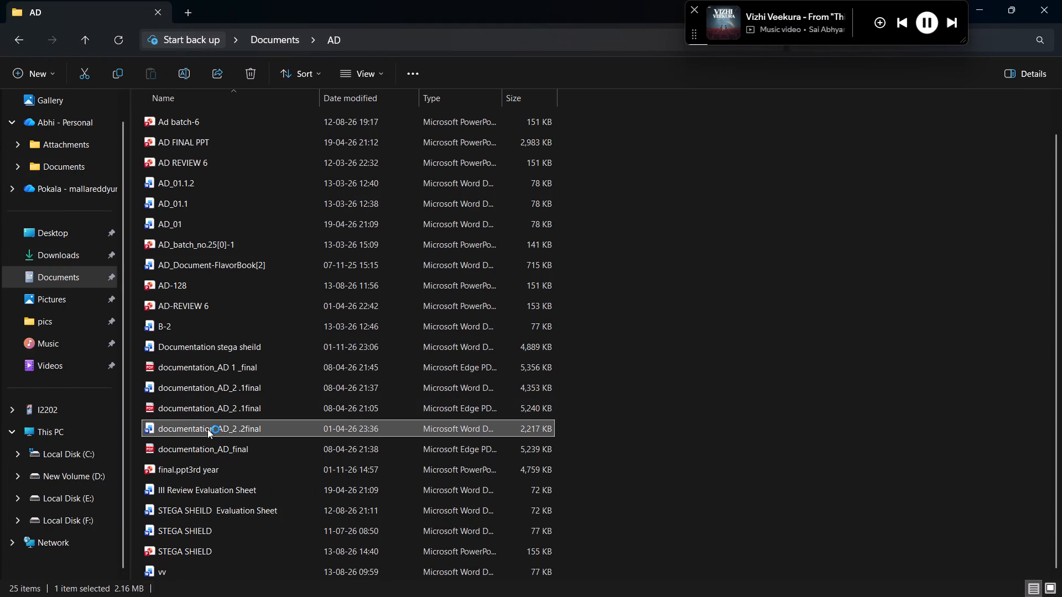
scroll(779, 359, "down", 5)
scroll(685, 367, "down", 4)
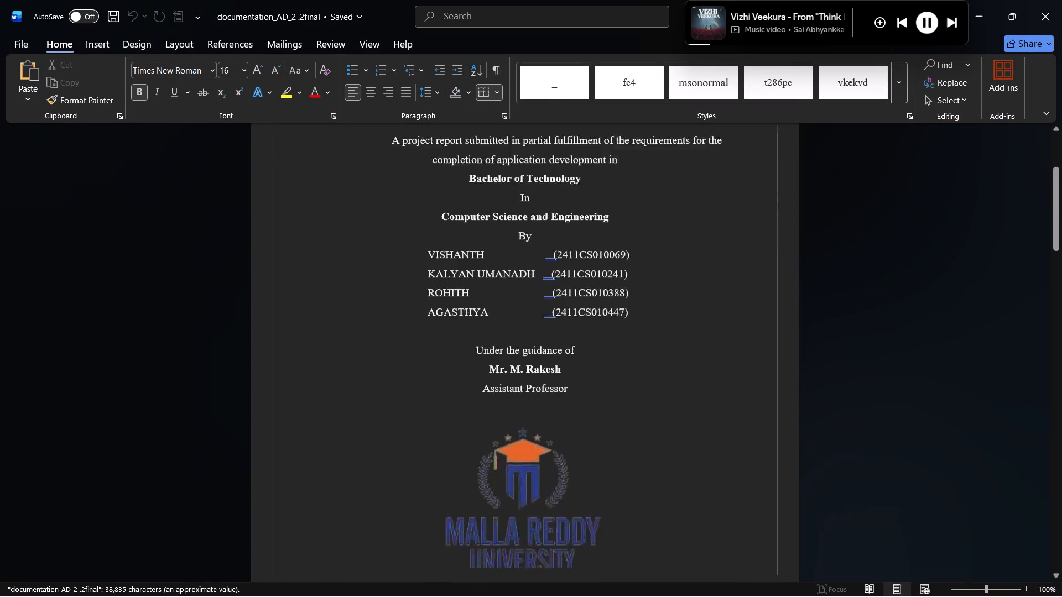
scroll(680, 368, "down", 13)
scroll(671, 372, "down", 20)
scroll(671, 372, "down", 4)
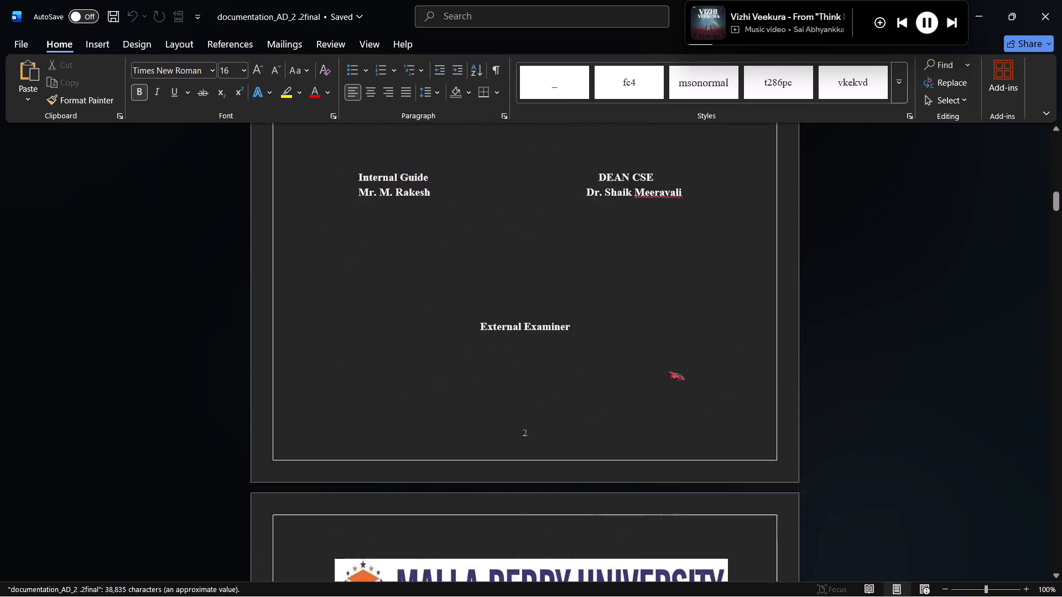
scroll(668, 372, "down", 8)
scroll(668, 372, "up", 1)
scroll(668, 372, "down", 18)
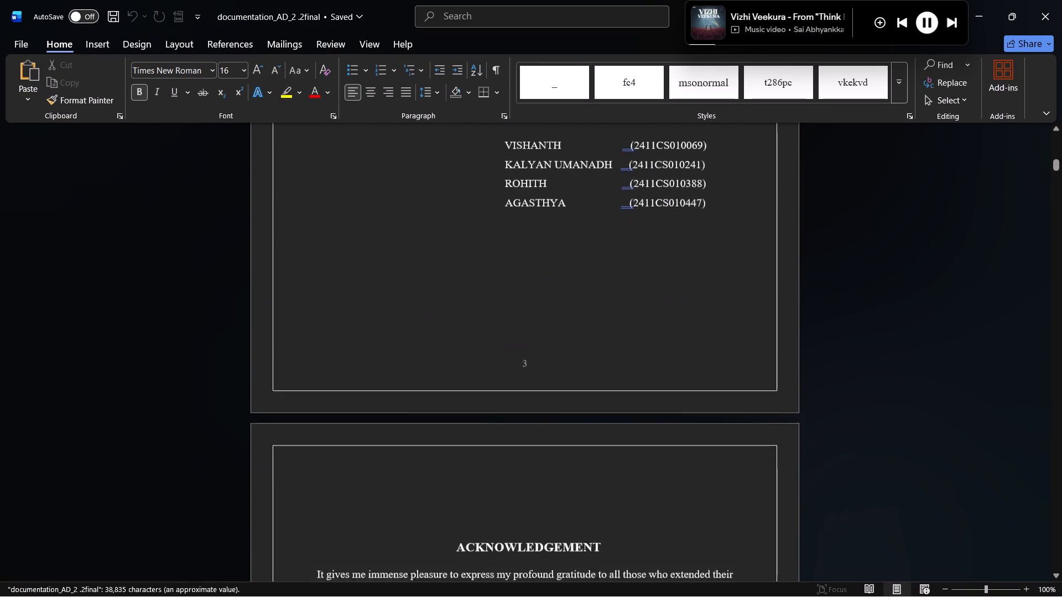
scroll(668, 372, "down", 12)
left_click(1045, 14)
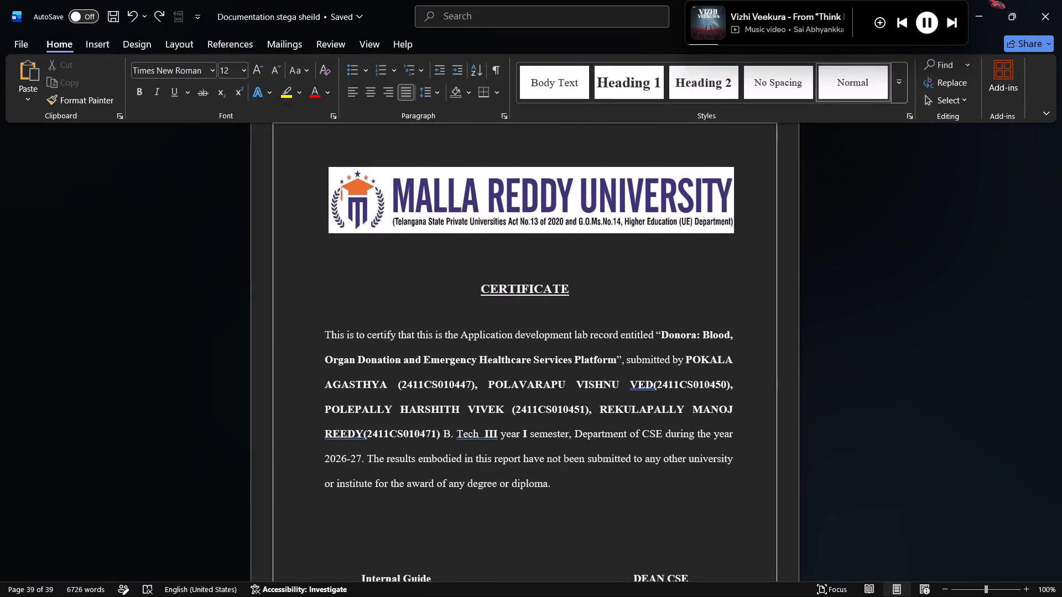
Open AD_Document-FlavorBook[2] from the AD folder, examine the footer page numbers on its front pages, and close it.
left_click(989, 0)
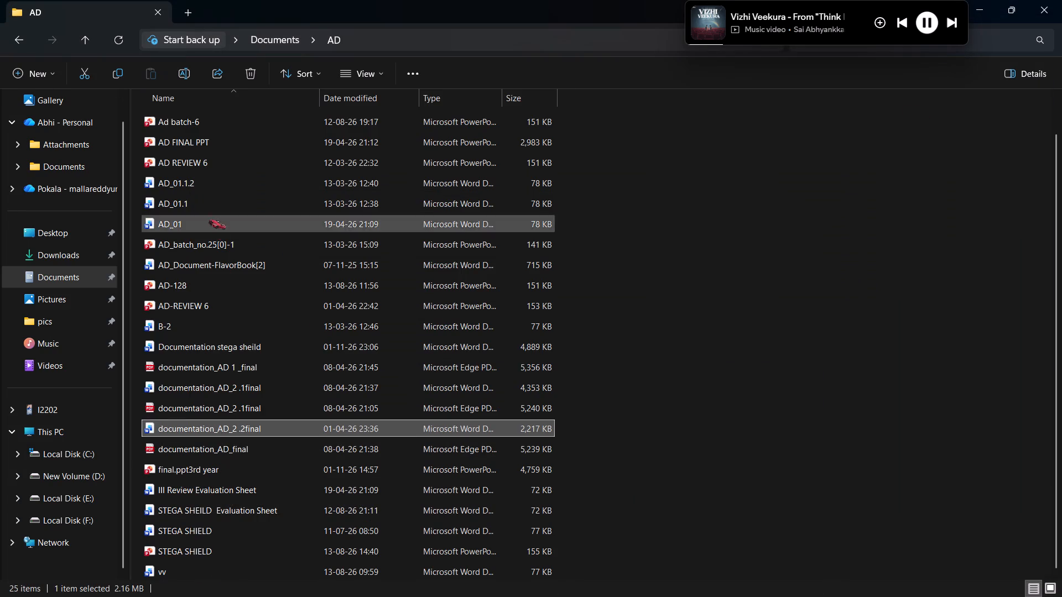
double_click(212, 267)
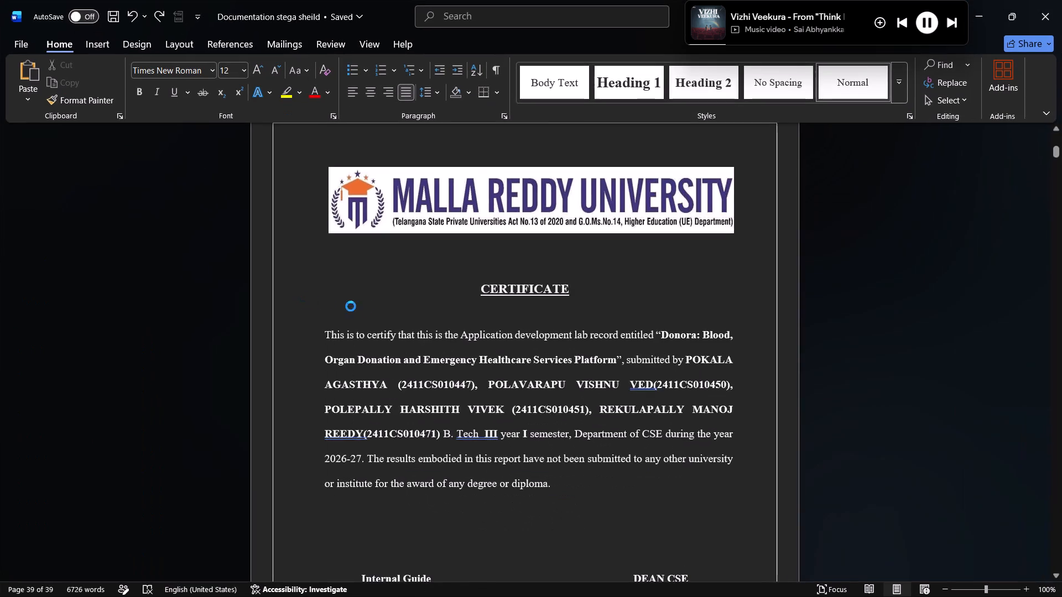
scroll(506, 339, "down", 11)
scroll(519, 353, "down", 12)
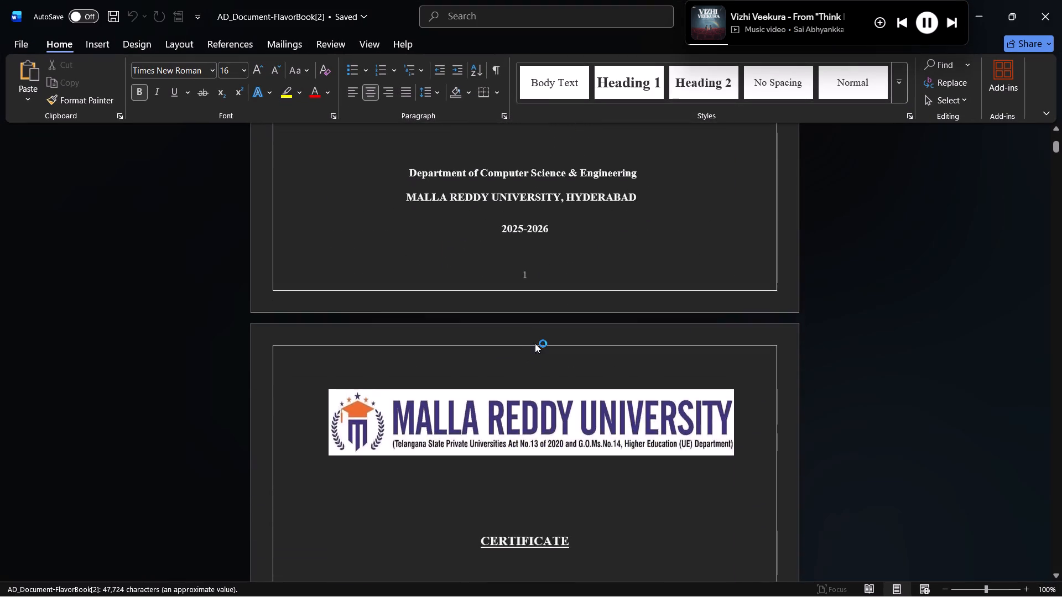
scroll(537, 342, "down", 8)
scroll(537, 342, "up", 1)
scroll(524, 347, "down", 16)
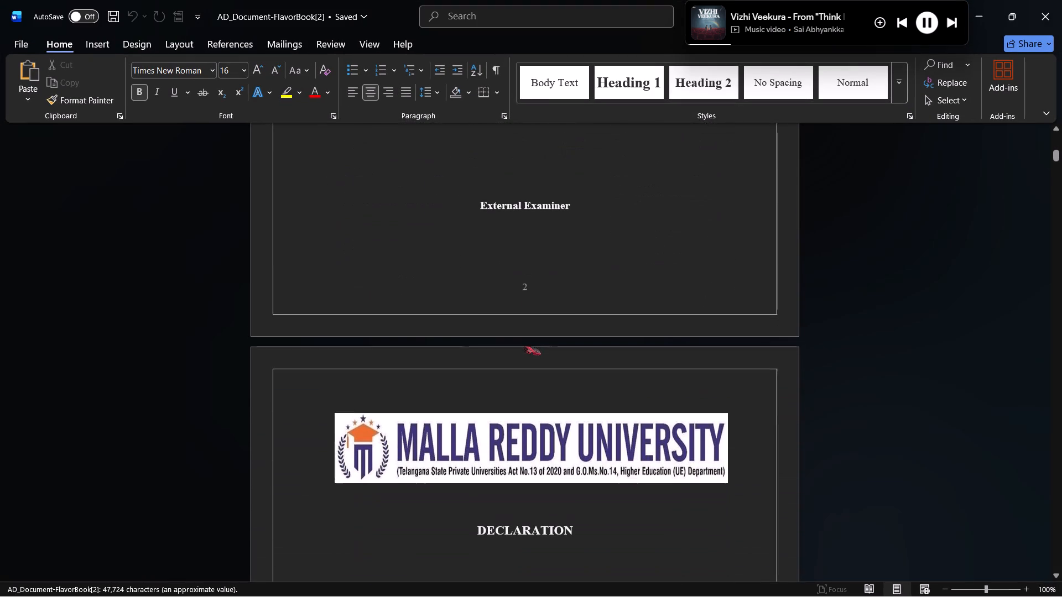
left_click(1030, 12)
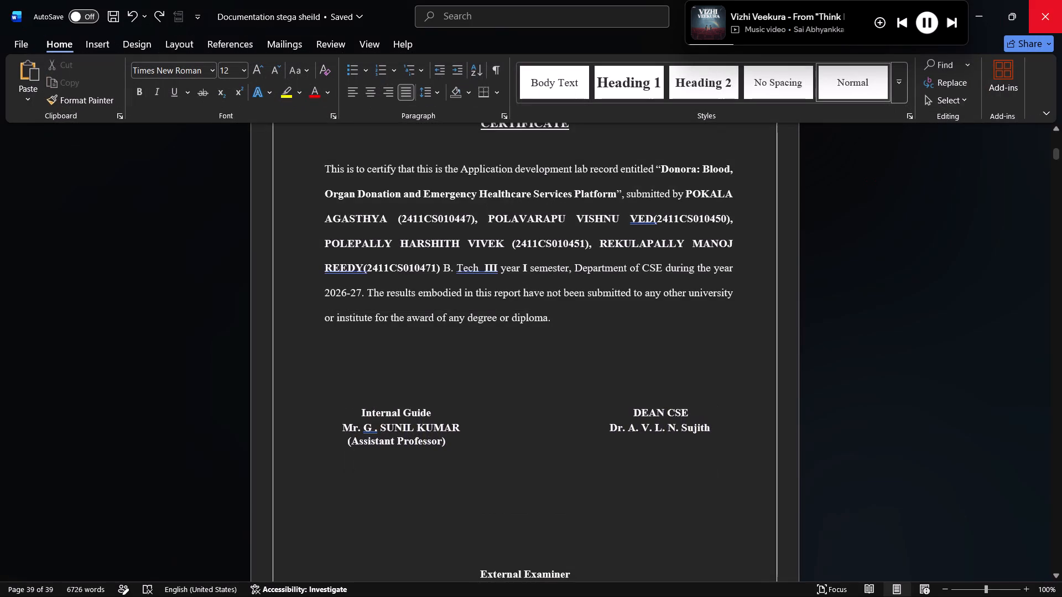
Open the PDF documentation_AD 1 _final and examine the footer page numbering from the title page through the Index.
left_click(981, 6)
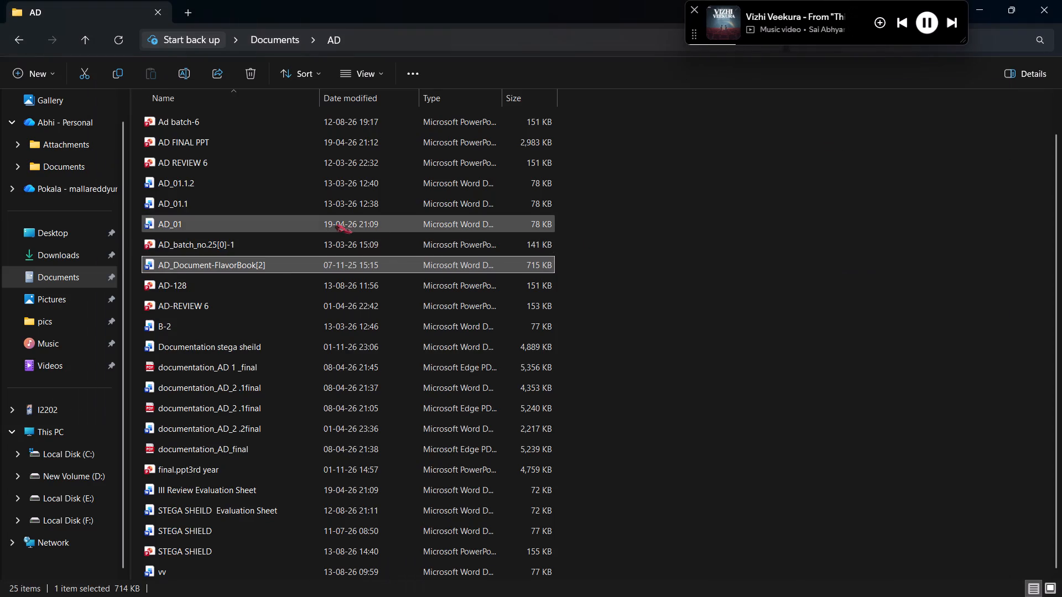
scroll(302, 230, "up", 2)
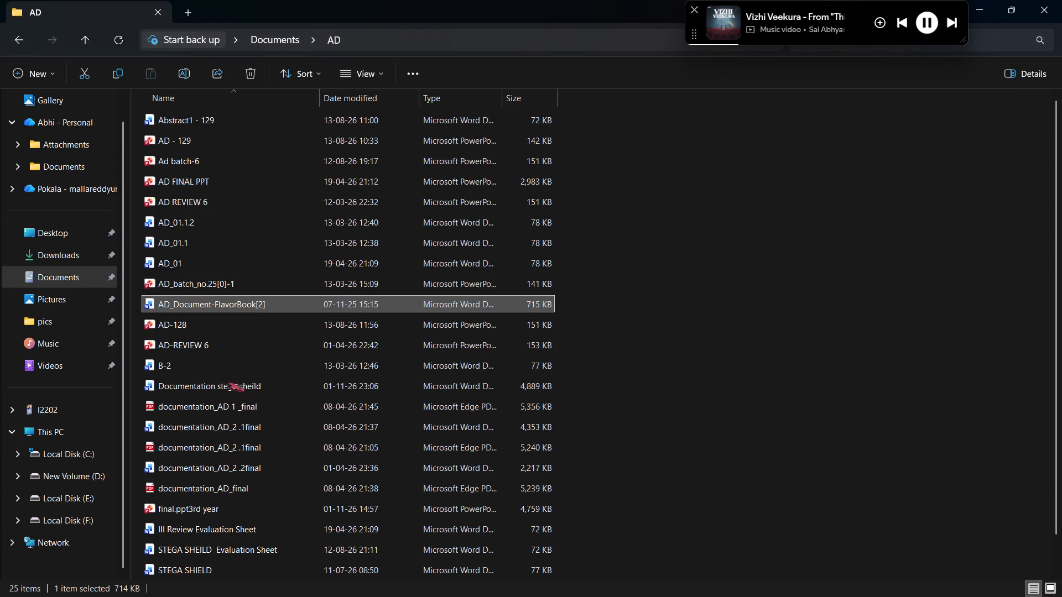
double_click(212, 407)
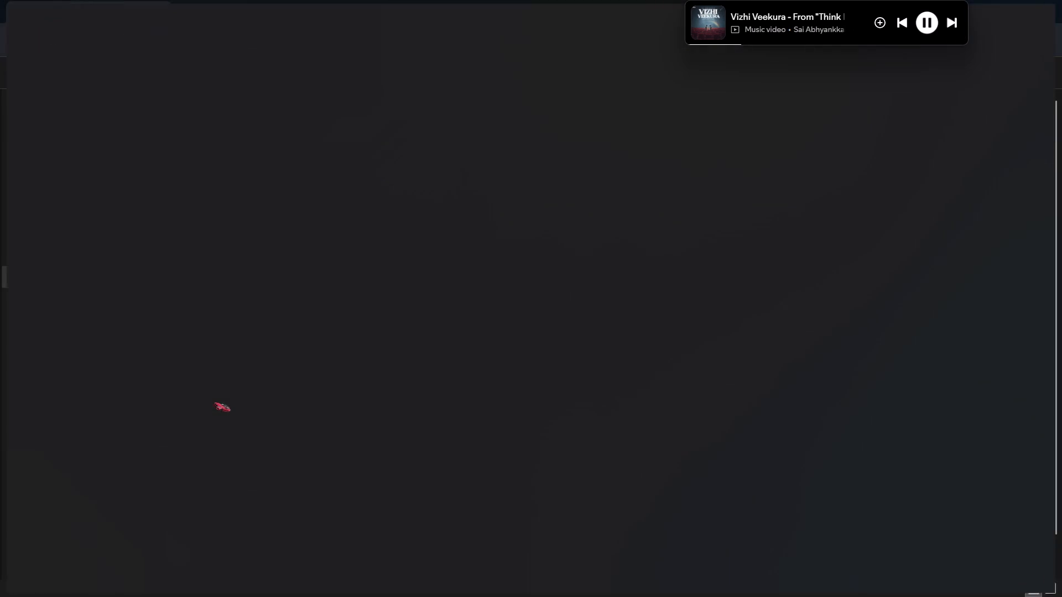
scroll(644, 324, "down", 11)
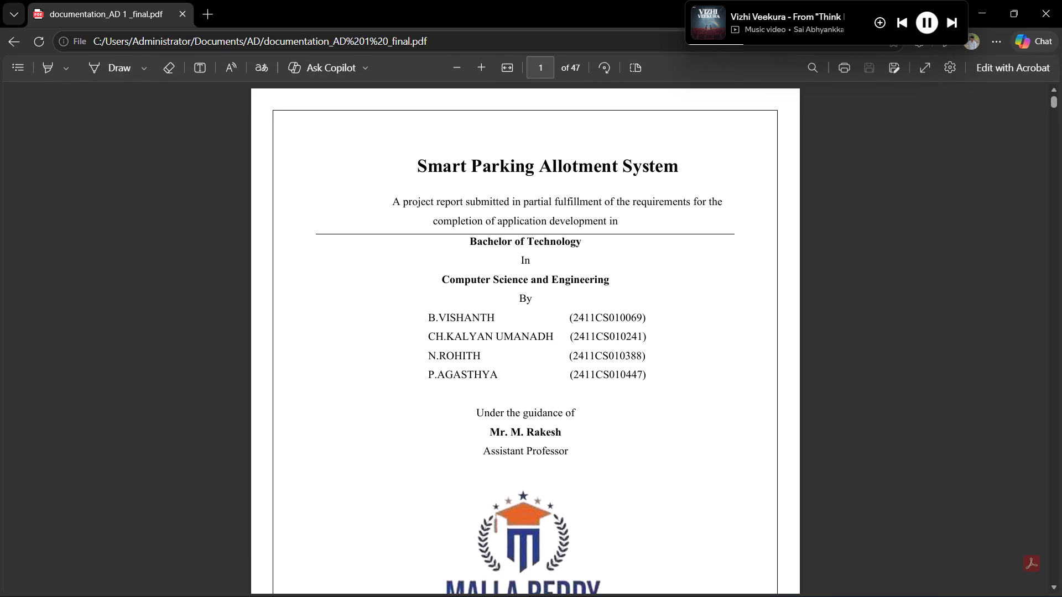
scroll(510, 412, "down", 9)
scroll(526, 407, "down", 20)
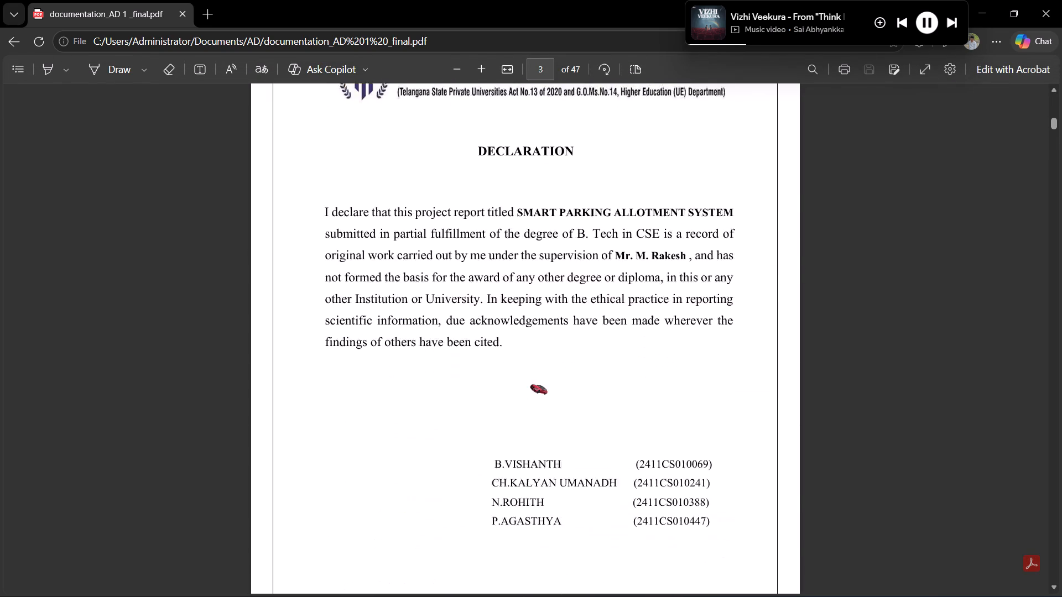
scroll(531, 385, "down", 20)
scroll(531, 385, "down", 18)
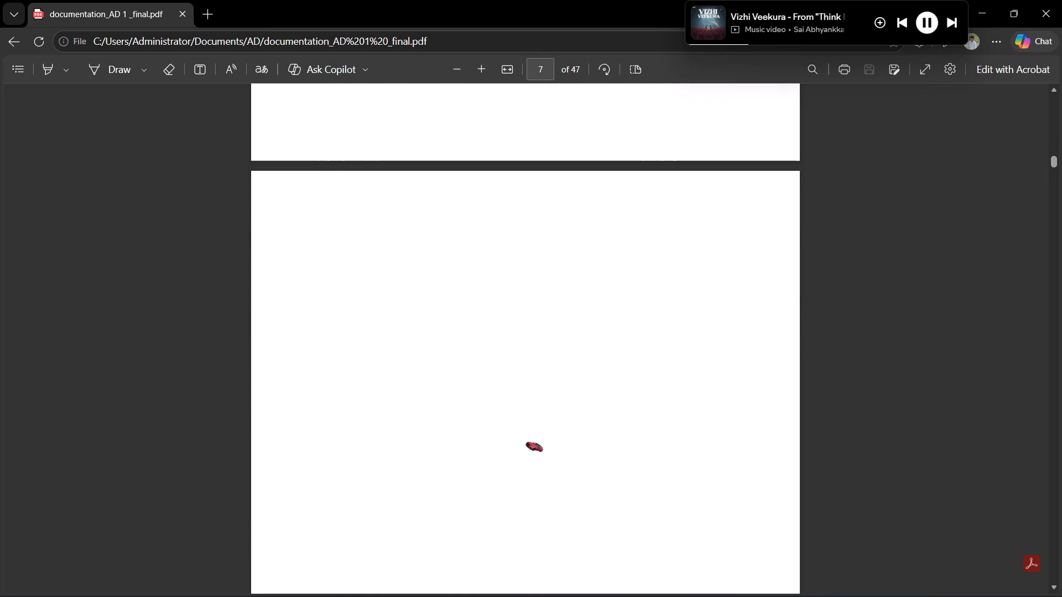
scroll(527, 442, "down", 3)
scroll(527, 442, "up", 16)
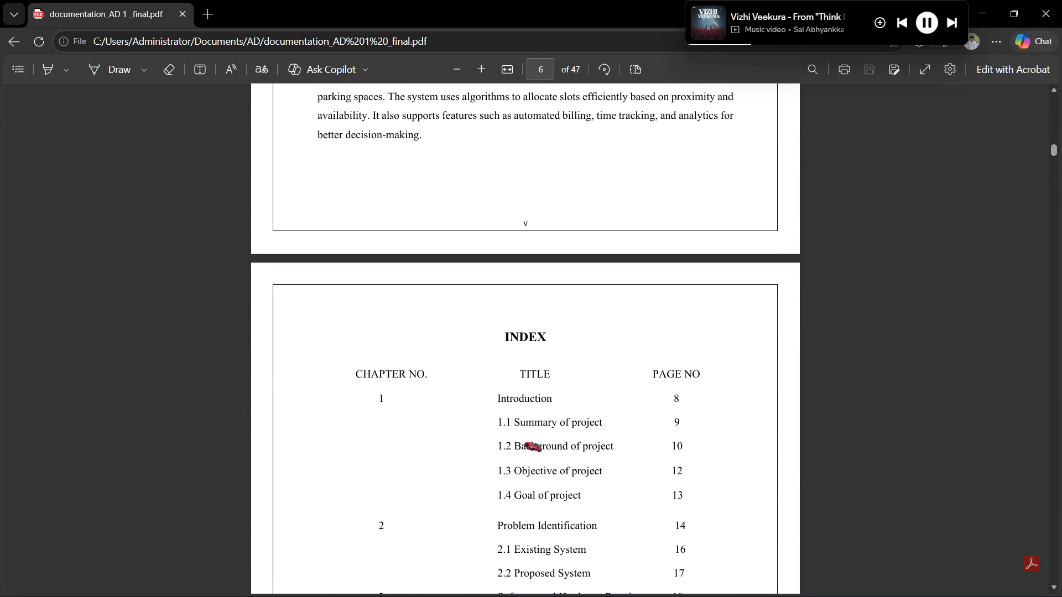
scroll(525, 442, "up", 10)
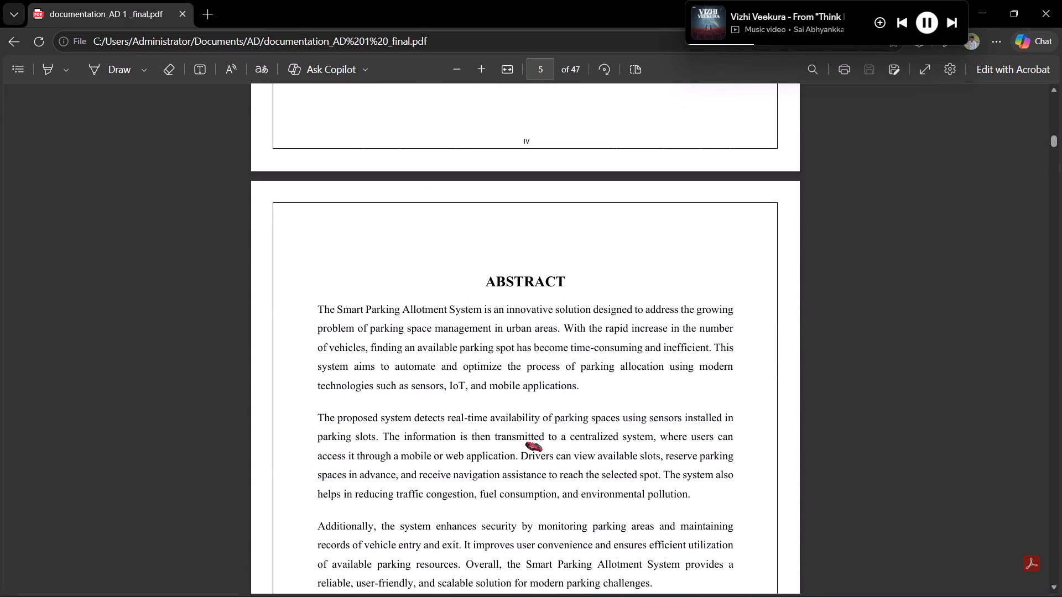
scroll(526, 442, "up", 4)
left_click(980, 13)
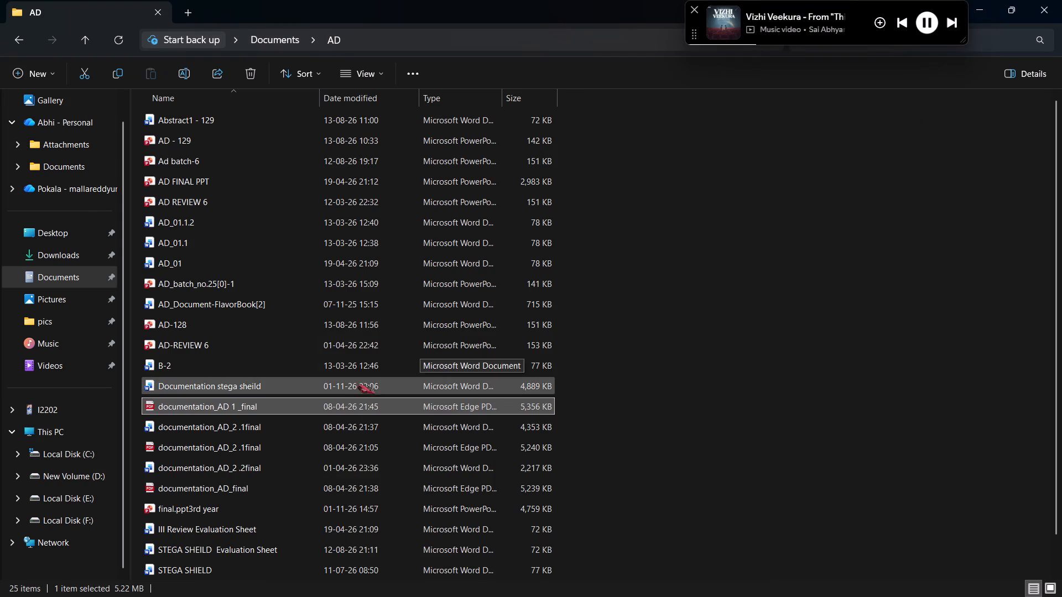
Minimize File Explorer and return to the Certificate page of the Word document Documentation stega sheild.
left_click(697, 353)
left_click(997, 2)
left_click(981, 5)
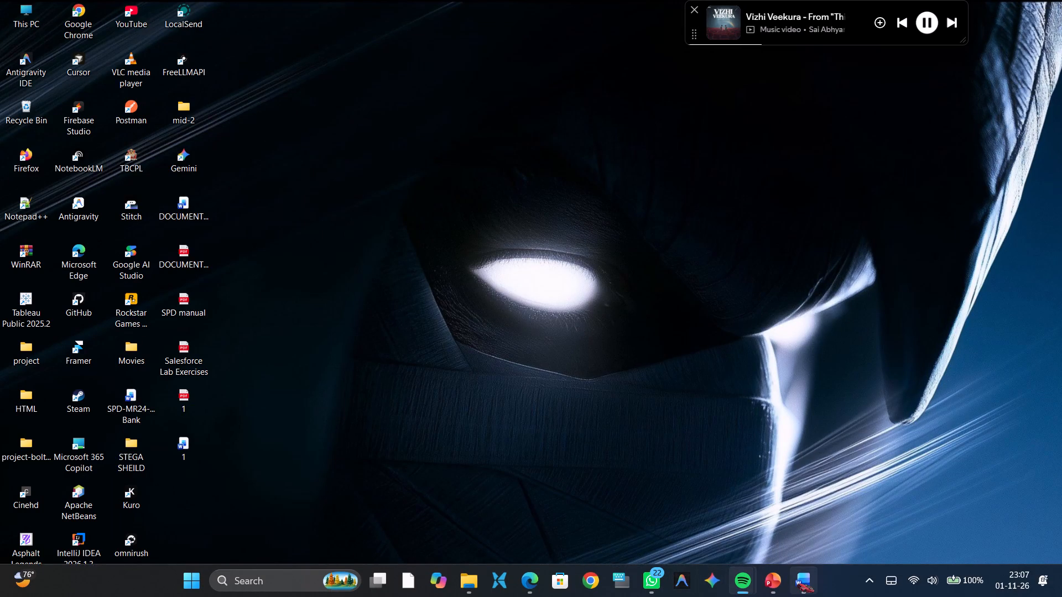
left_click(798, 584)
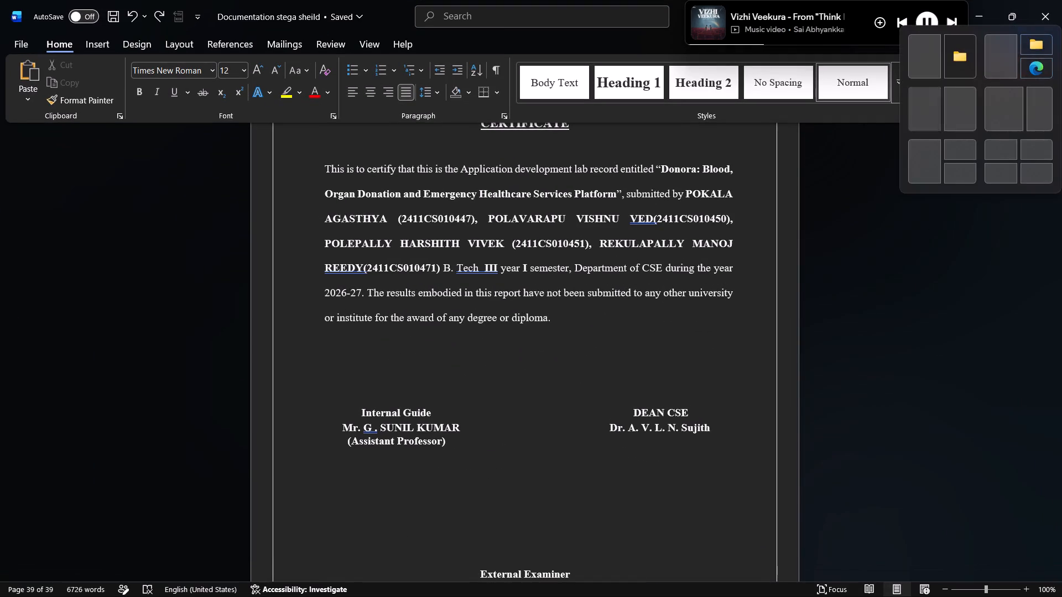
scroll(543, 557, "up", 3)
scroll(543, 557, "down", 1)
left_click(147, 41)
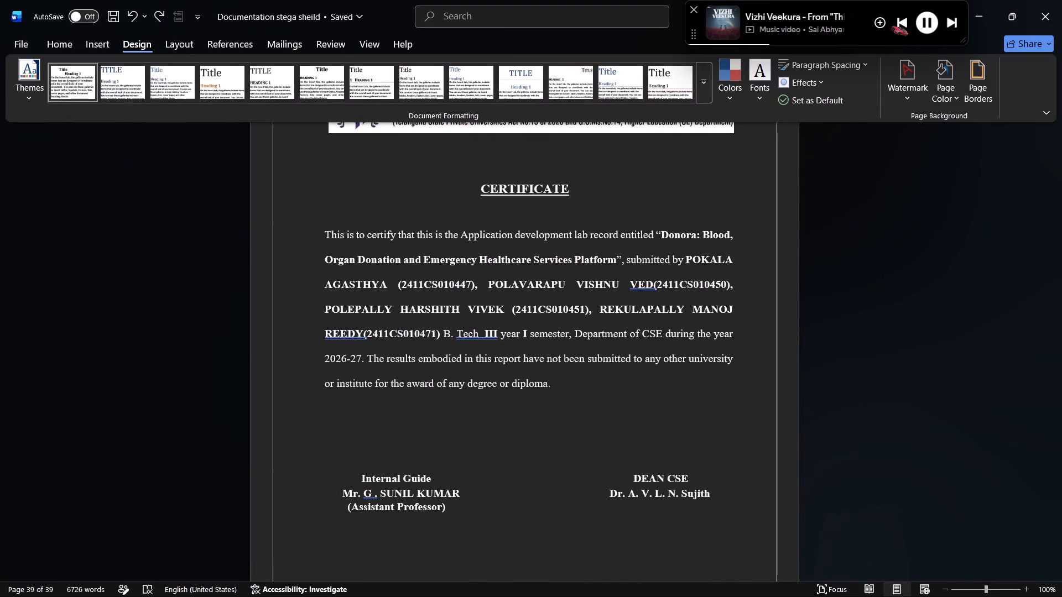
Skip to the next track in the floating music player.
left_click(949, 27)
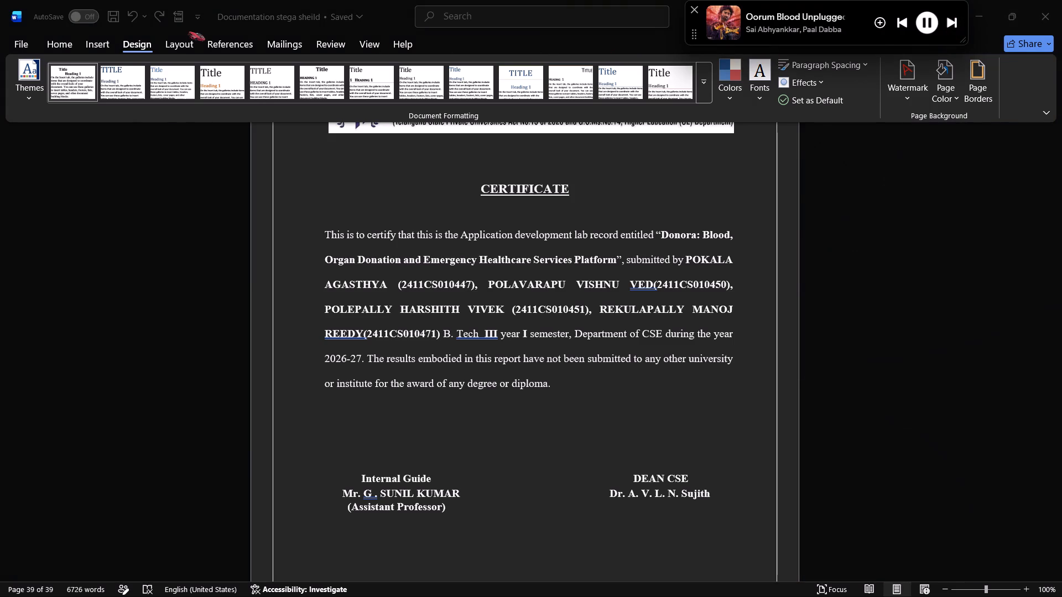
Set the page number format to uppercase Roman numerals (I, II, III, ...), leaving chapter numbers excluded.
left_click(187, 34)
left_click(183, 39)
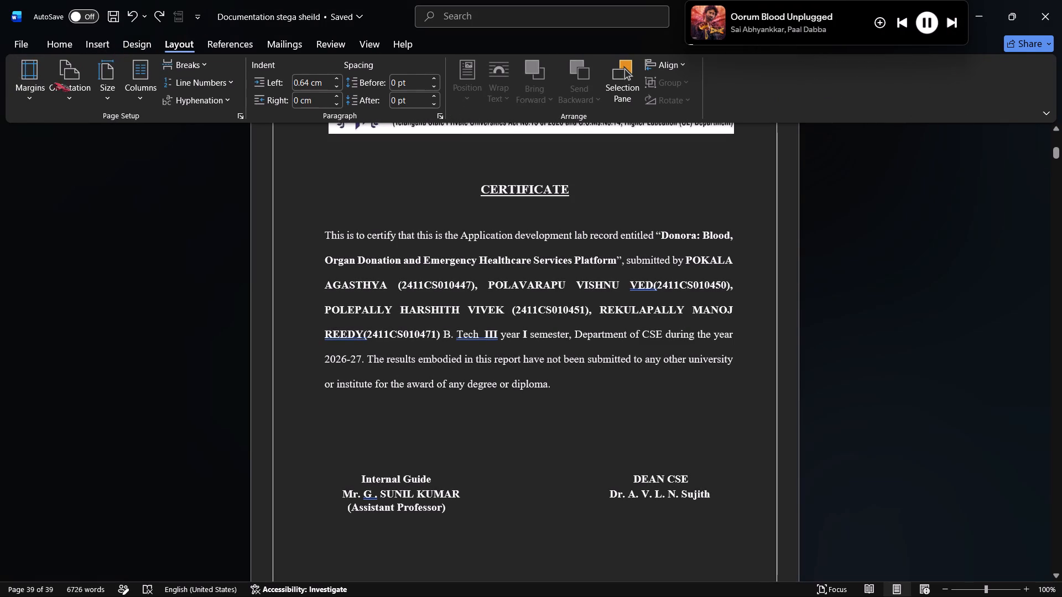
left_click(204, 41)
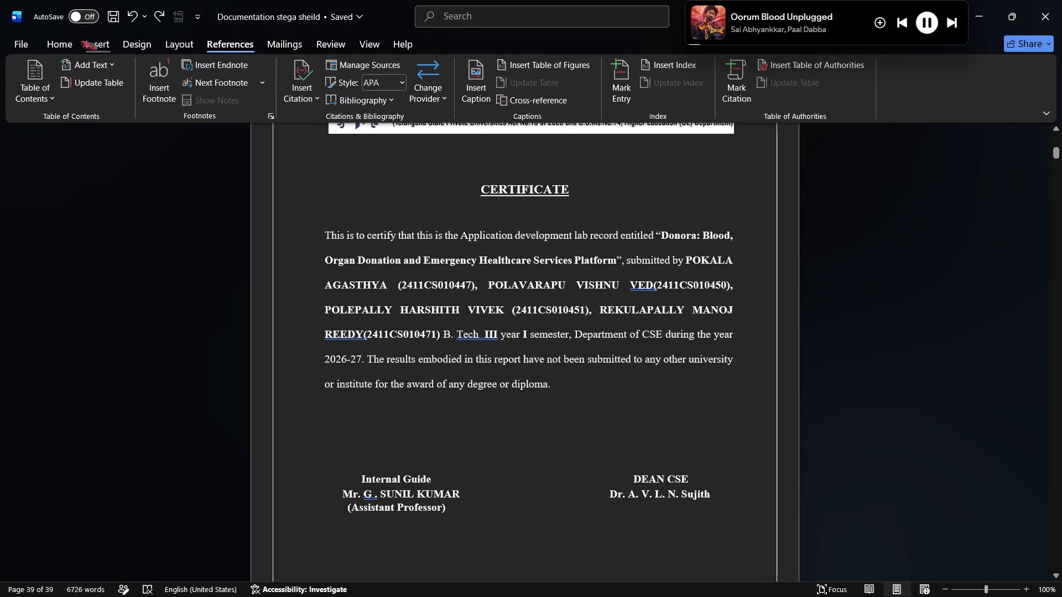
left_click(80, 41)
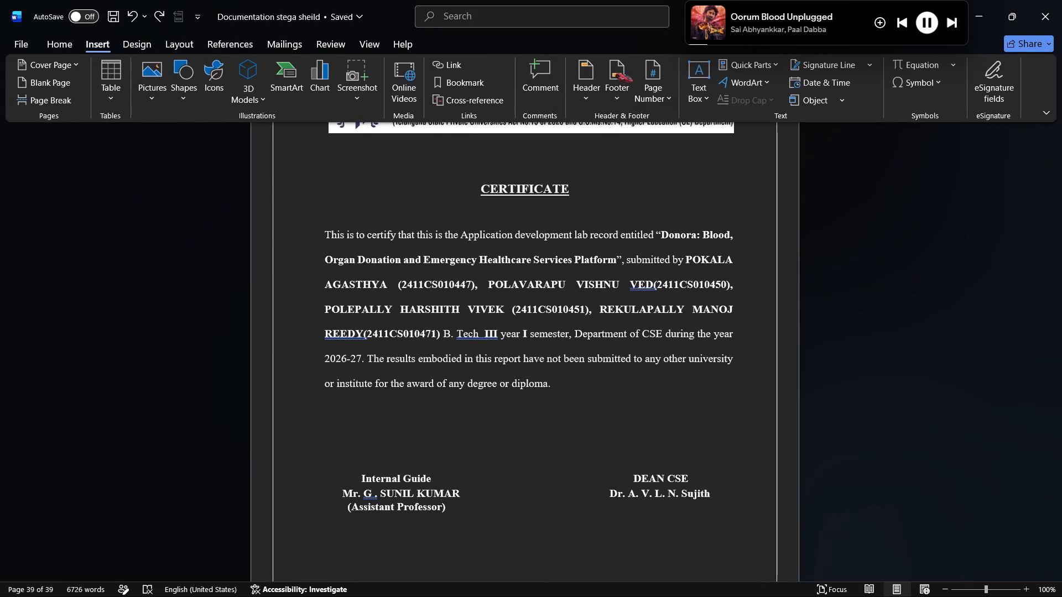
left_click(618, 74)
left_click(663, 96)
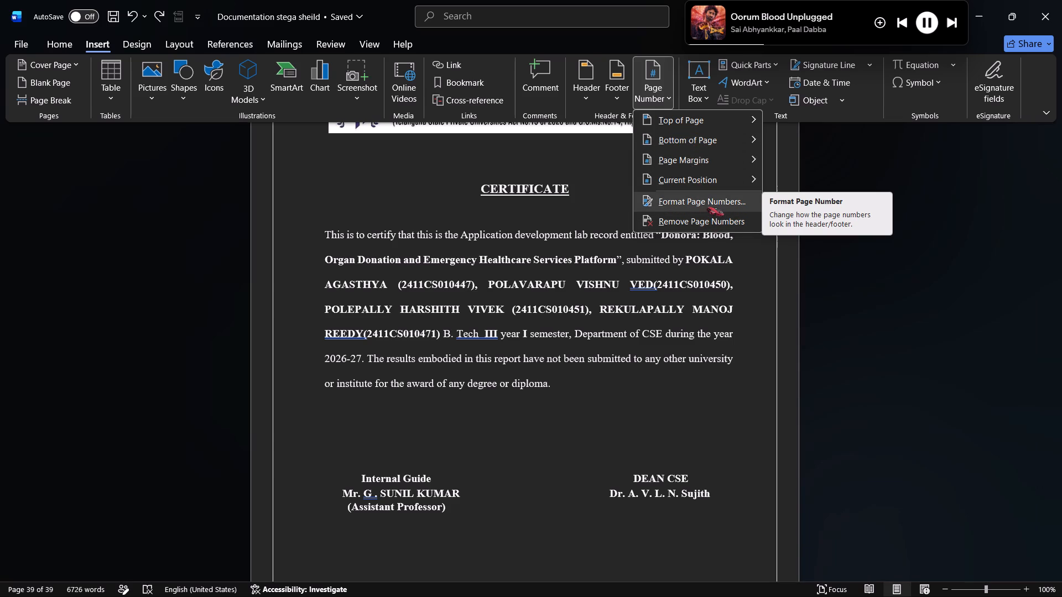
left_click(707, 207)
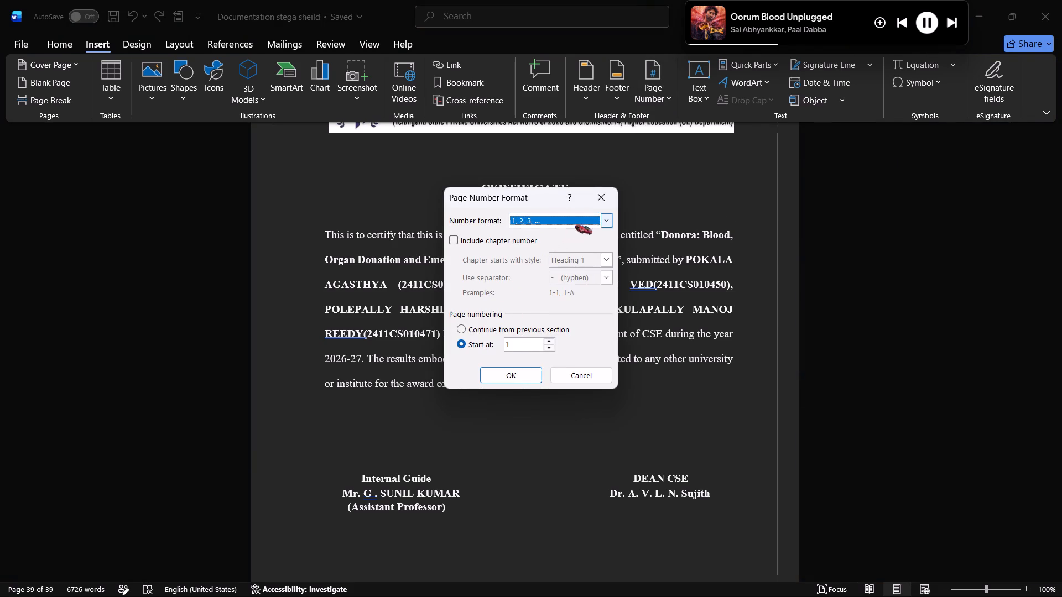
left_click(603, 222)
scroll(550, 245, "down", 4)
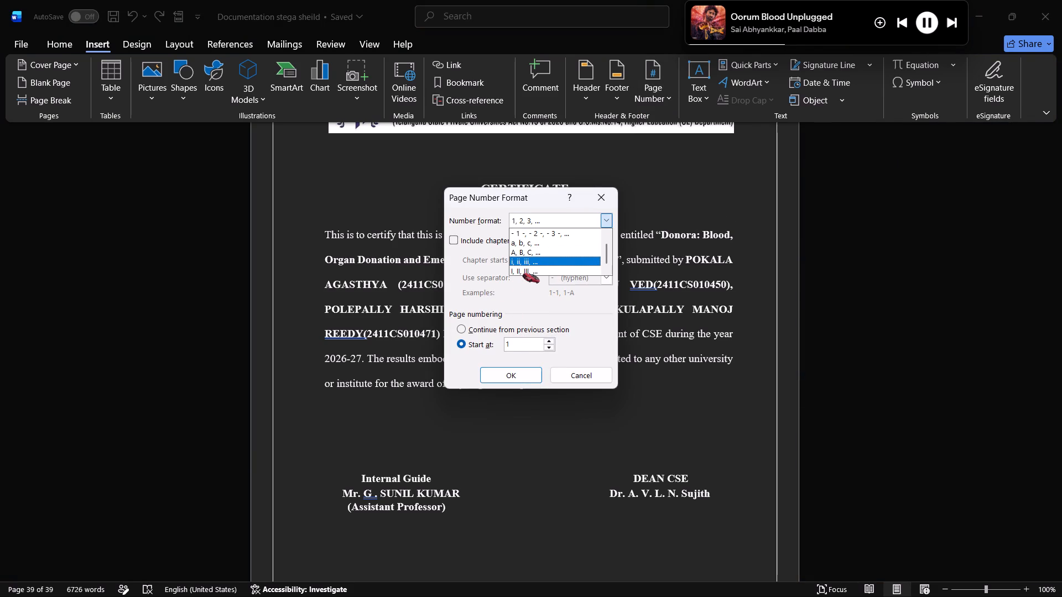
scroll(523, 274, "down", 2)
left_click(542, 270)
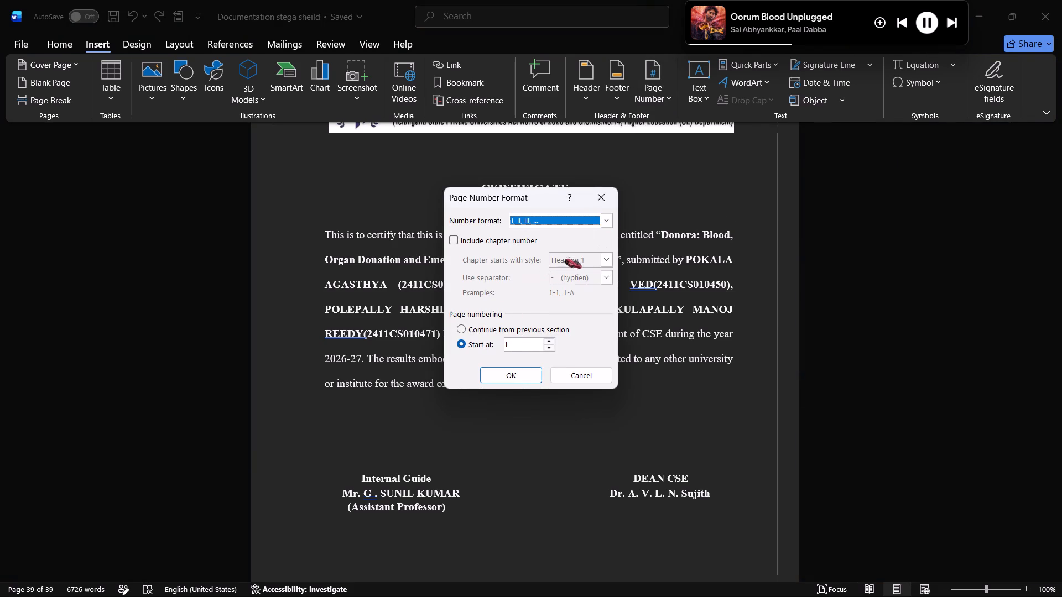
left_click(457, 236)
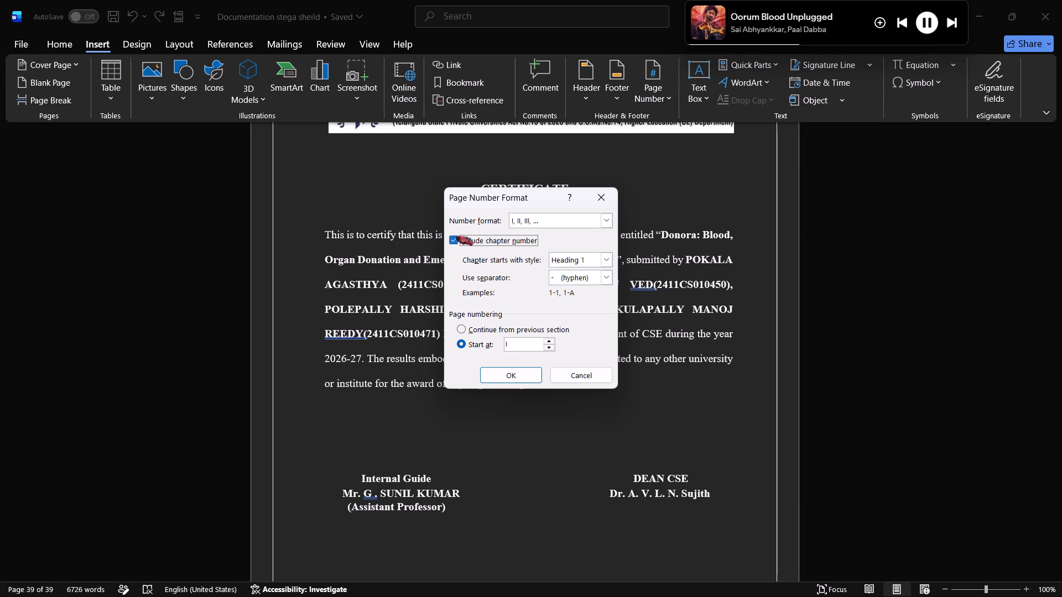
left_click(457, 236)
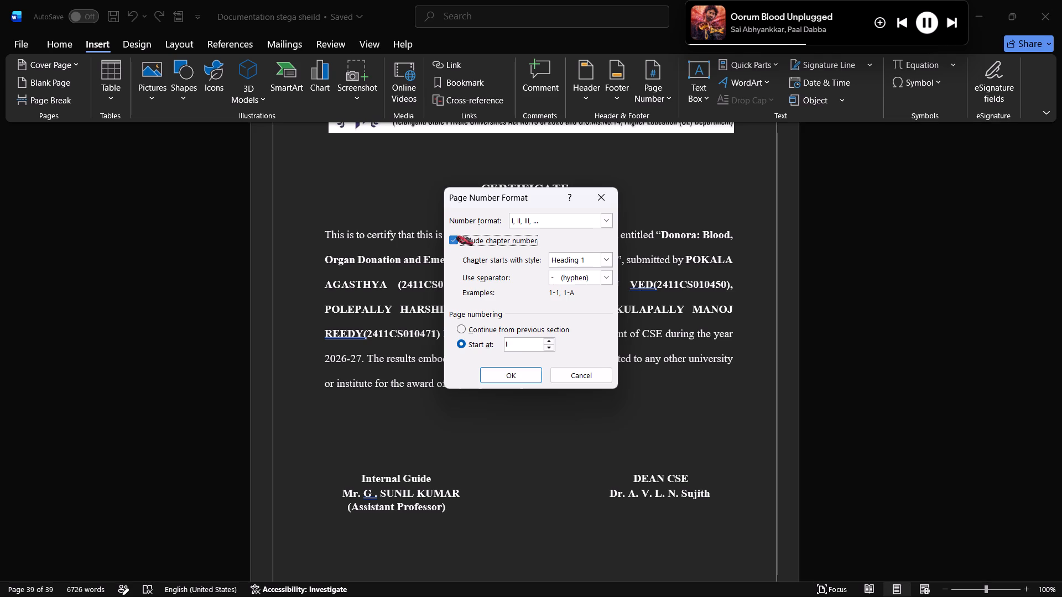
left_click(457, 236)
left_click(458, 236)
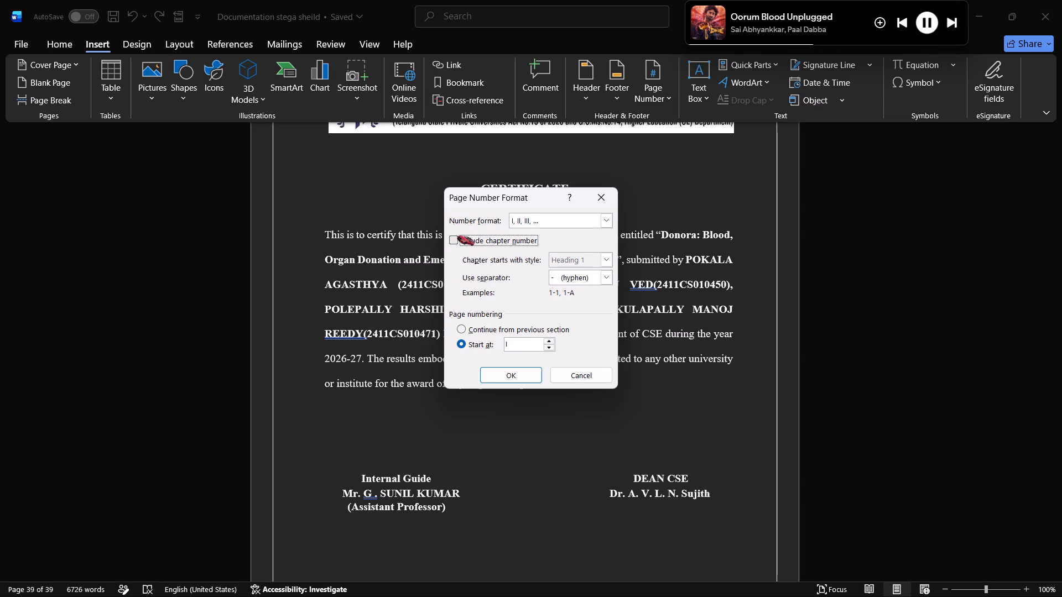
left_click(458, 236)
left_click(458, 236)
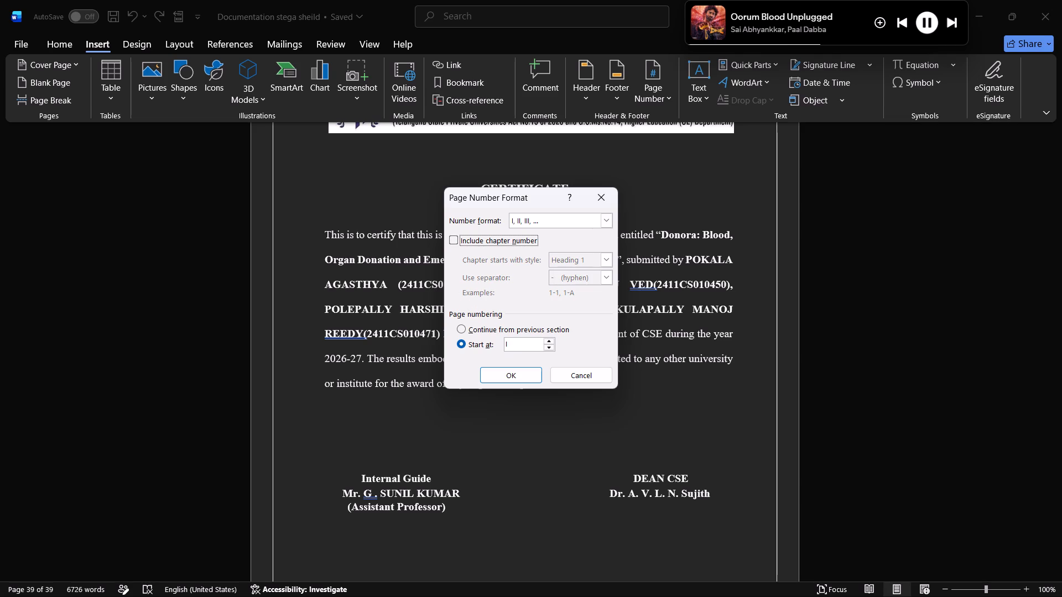
left_click(507, 379)
scroll(507, 379, "up", 1)
scroll(507, 379, "down", 1)
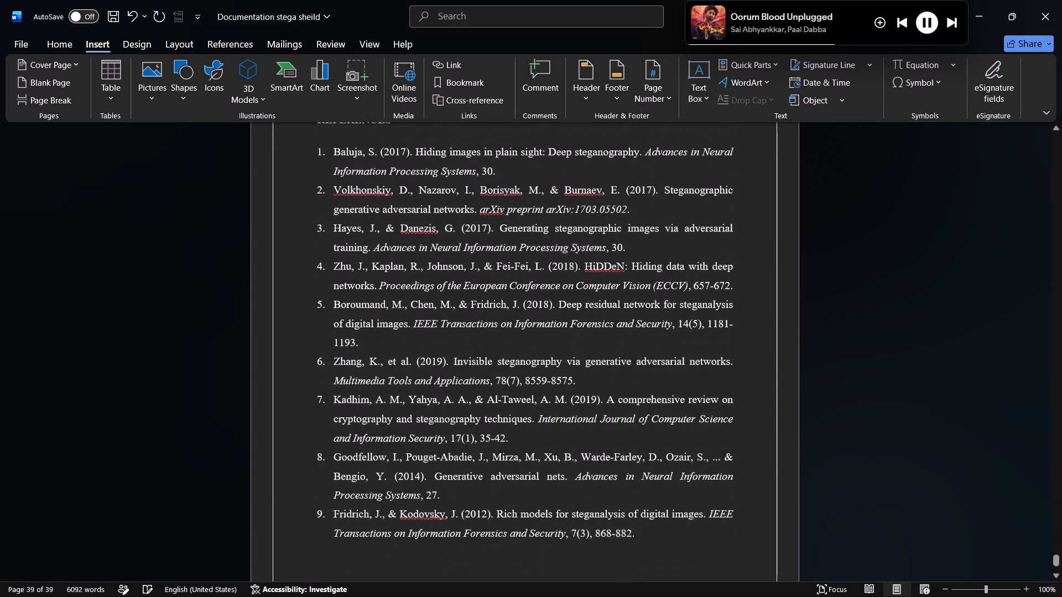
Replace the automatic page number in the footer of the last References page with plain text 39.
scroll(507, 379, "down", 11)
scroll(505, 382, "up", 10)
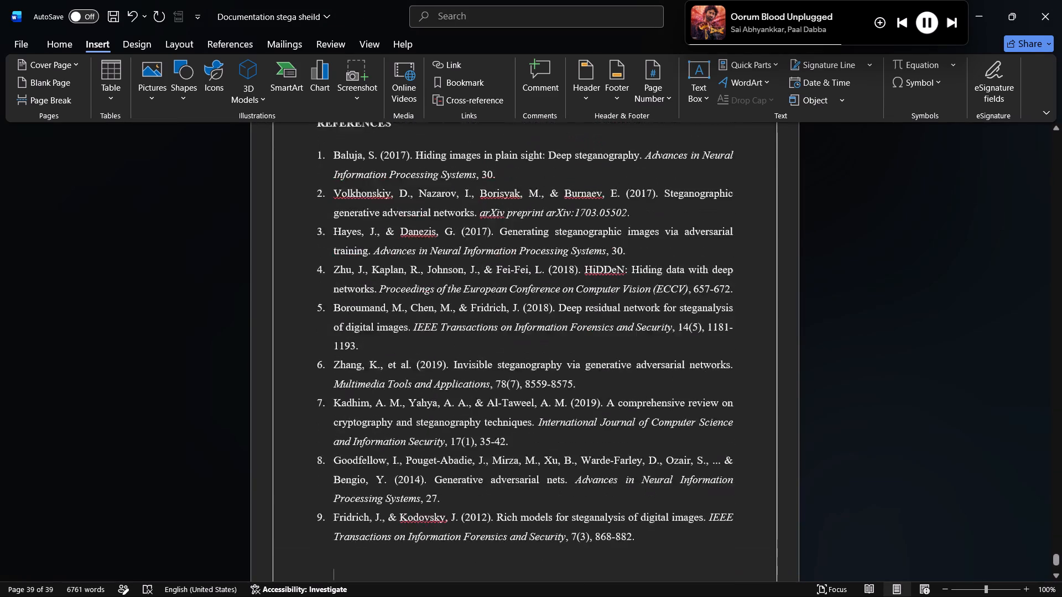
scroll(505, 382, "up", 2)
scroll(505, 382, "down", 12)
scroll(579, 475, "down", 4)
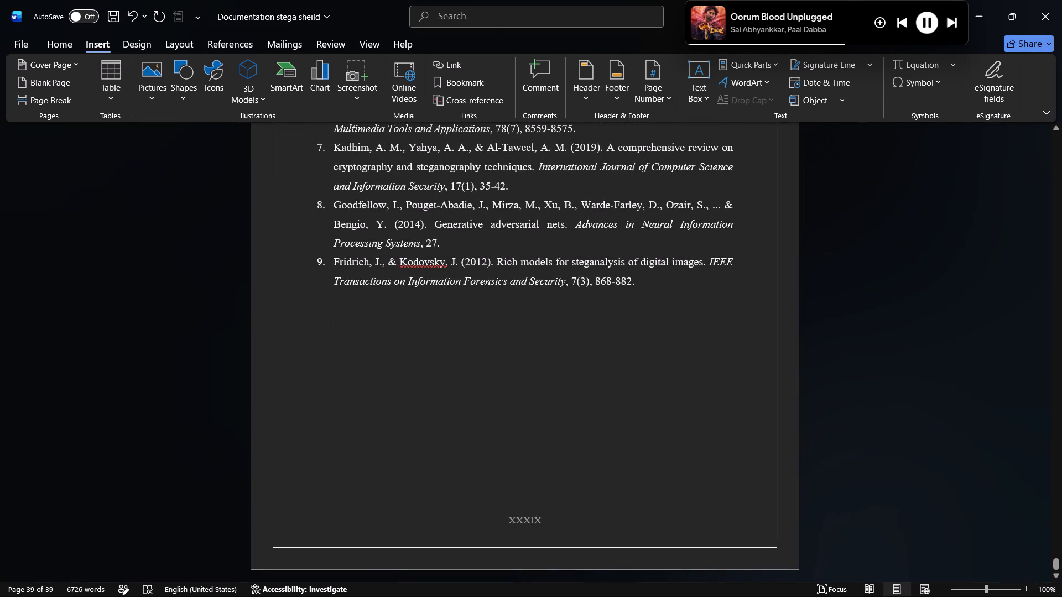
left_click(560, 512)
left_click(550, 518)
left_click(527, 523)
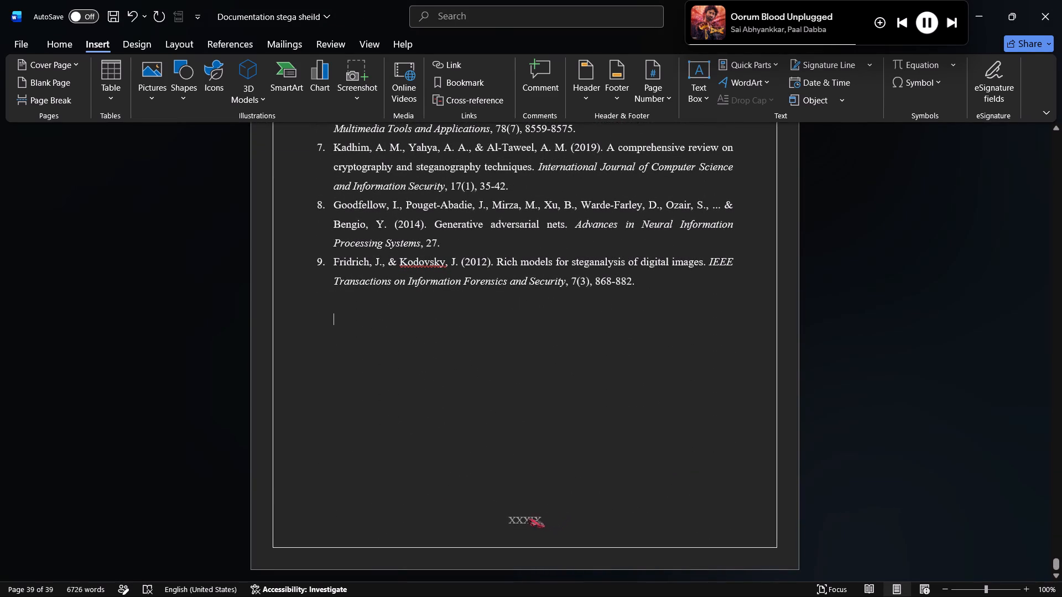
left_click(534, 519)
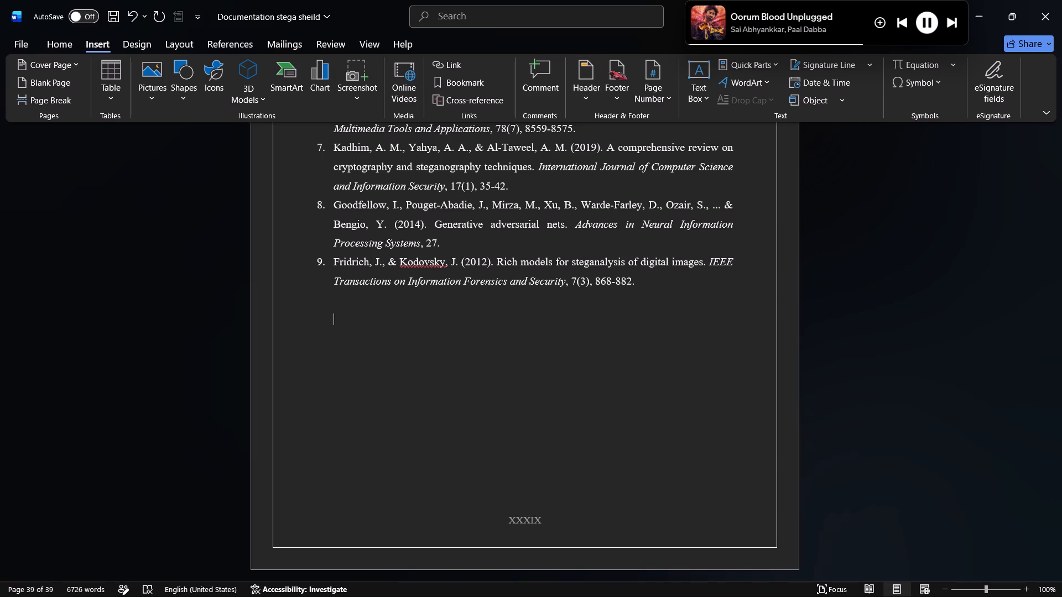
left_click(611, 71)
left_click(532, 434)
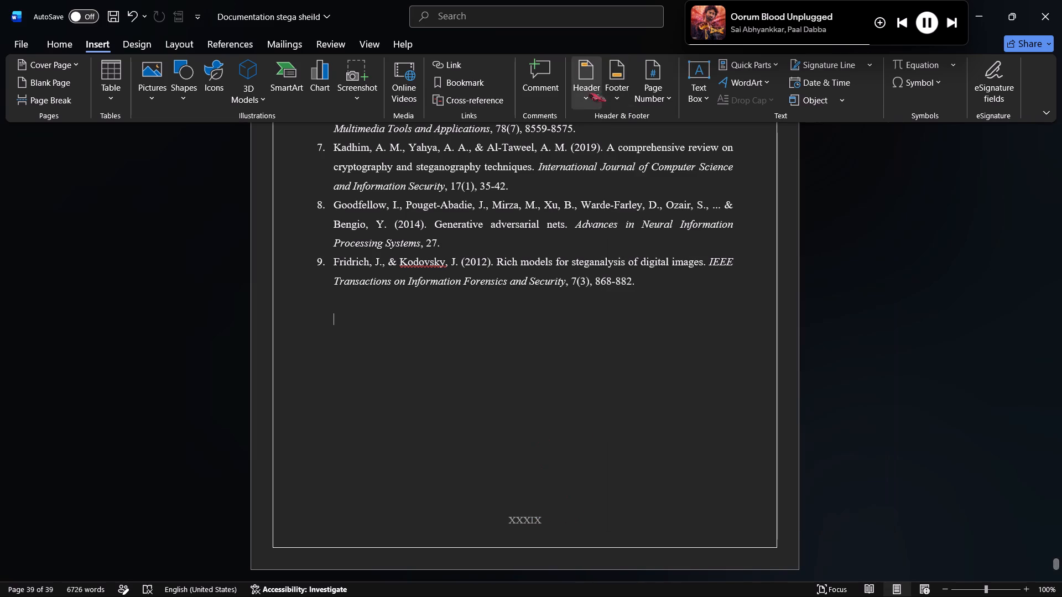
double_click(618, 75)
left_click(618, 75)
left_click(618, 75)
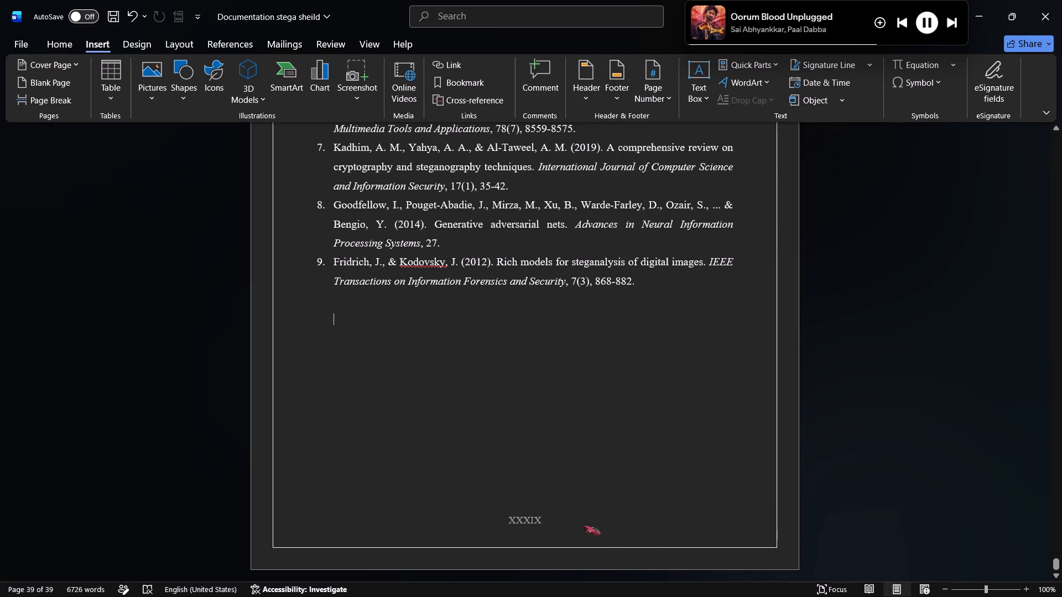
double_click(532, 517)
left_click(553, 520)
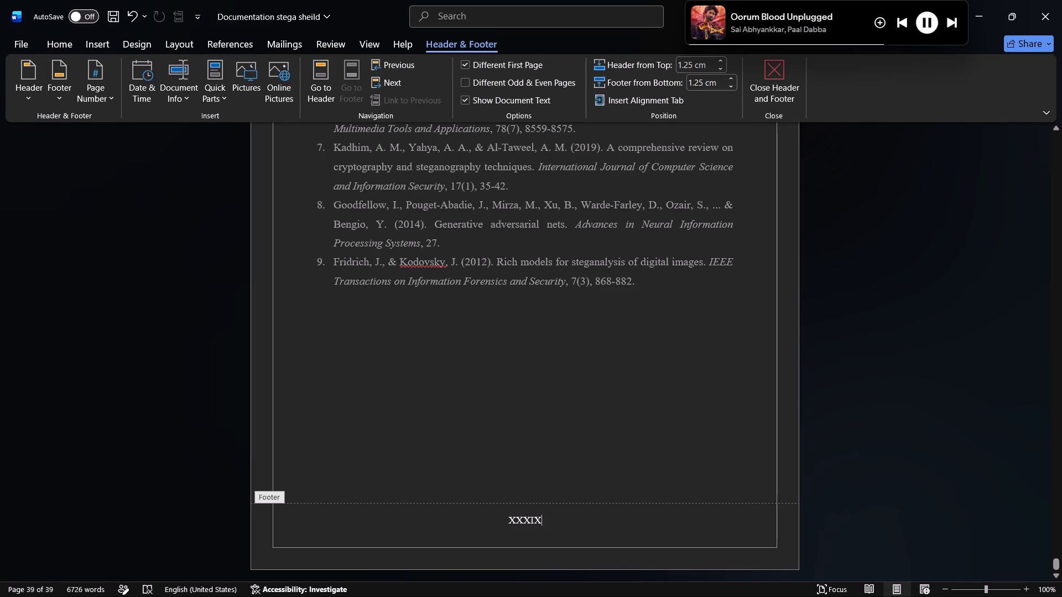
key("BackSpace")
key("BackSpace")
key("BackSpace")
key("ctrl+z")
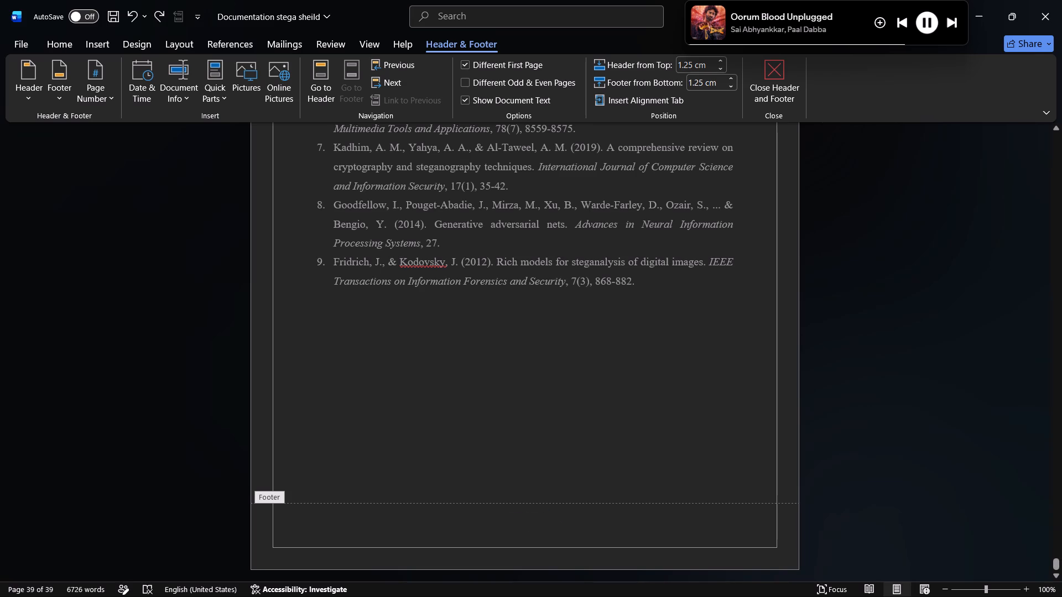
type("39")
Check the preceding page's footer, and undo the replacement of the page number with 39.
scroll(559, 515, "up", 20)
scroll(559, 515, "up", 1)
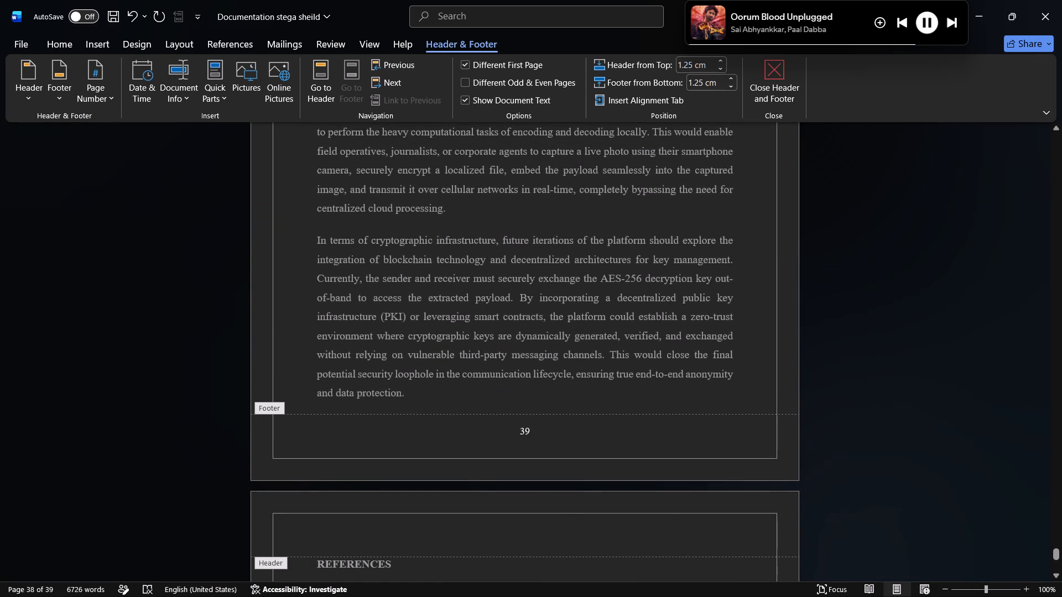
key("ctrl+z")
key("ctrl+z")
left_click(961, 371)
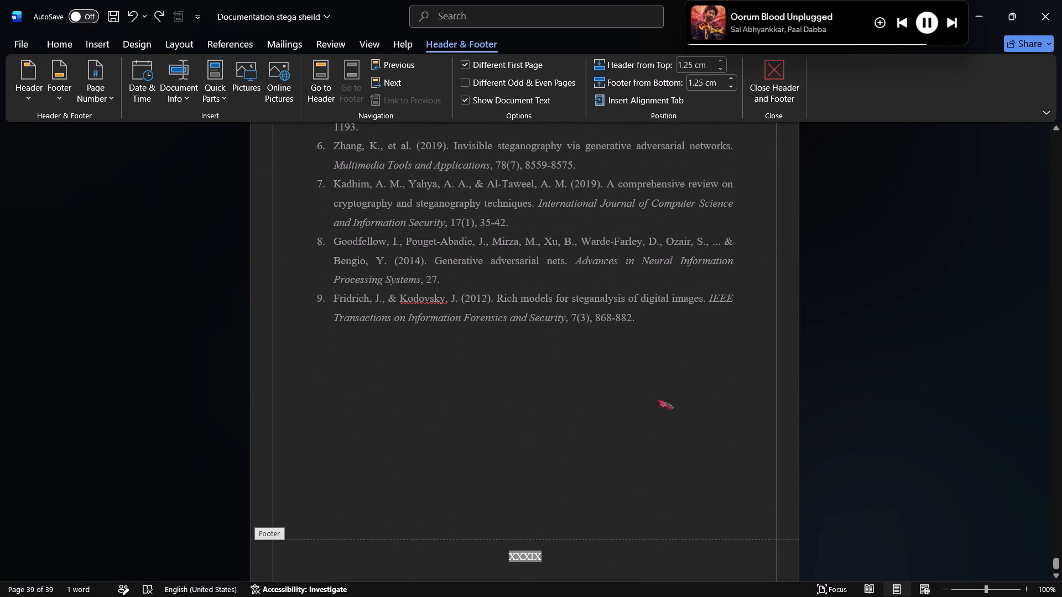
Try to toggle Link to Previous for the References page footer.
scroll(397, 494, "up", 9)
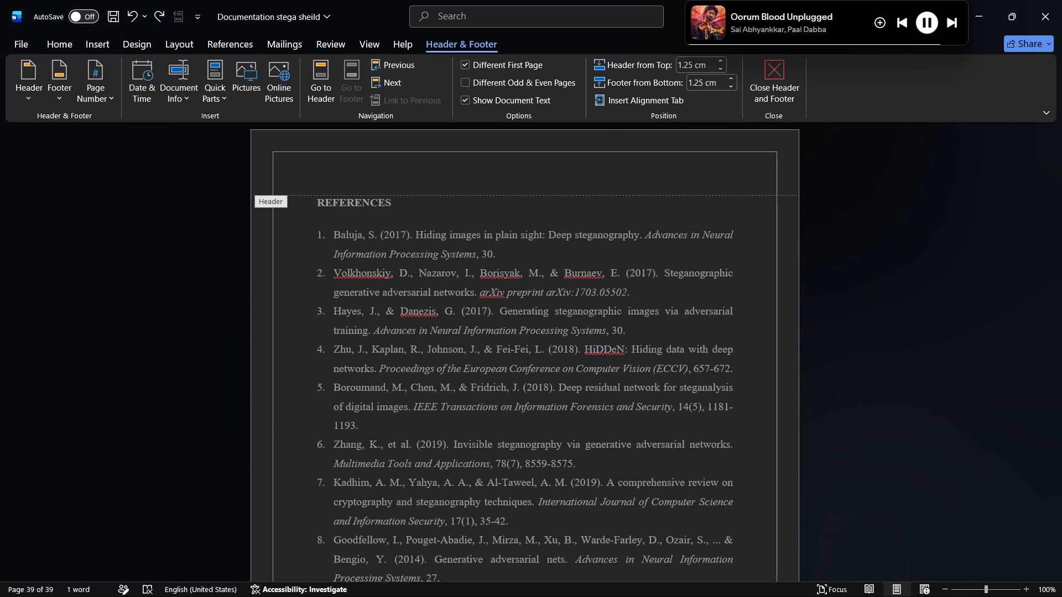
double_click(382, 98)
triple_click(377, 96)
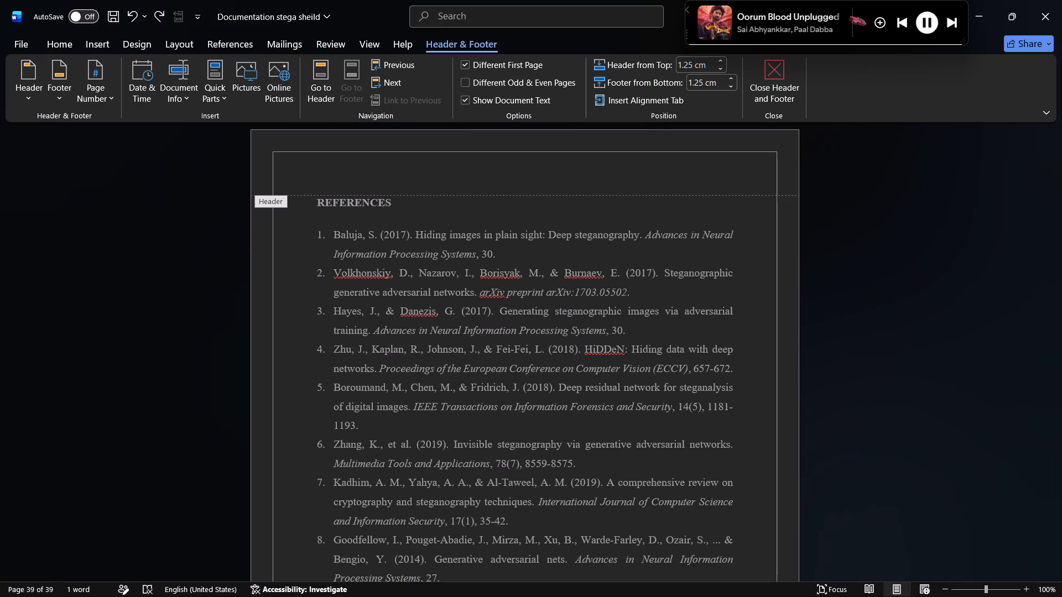
Move the floating music player clear of the Word window controls and close it.
left_click_drag(861, 8, 905, 125)
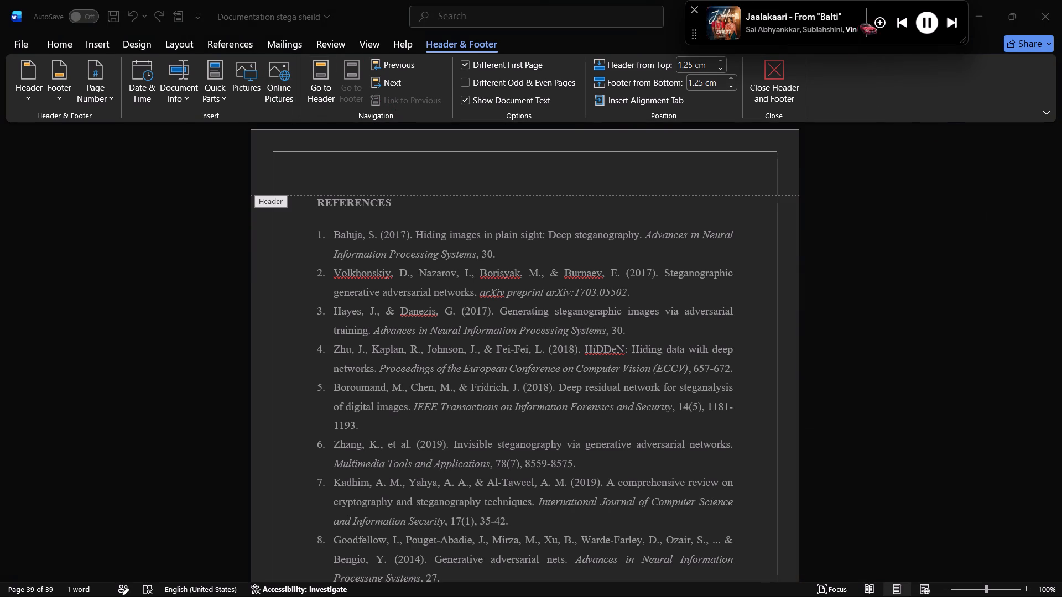
left_click_drag(876, 7, 887, 54)
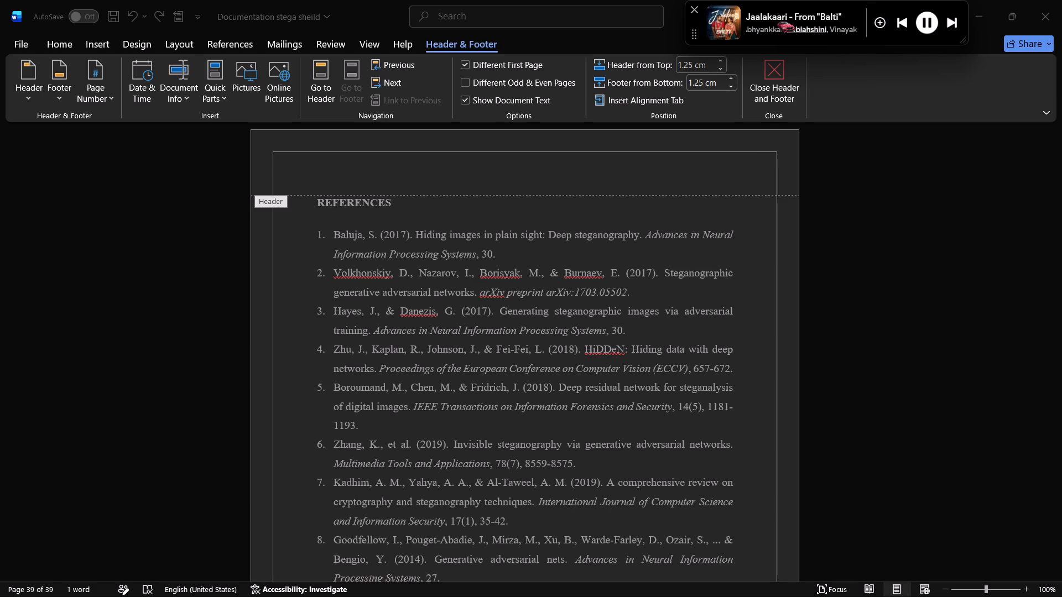
left_click_drag(688, 31, 803, 287)
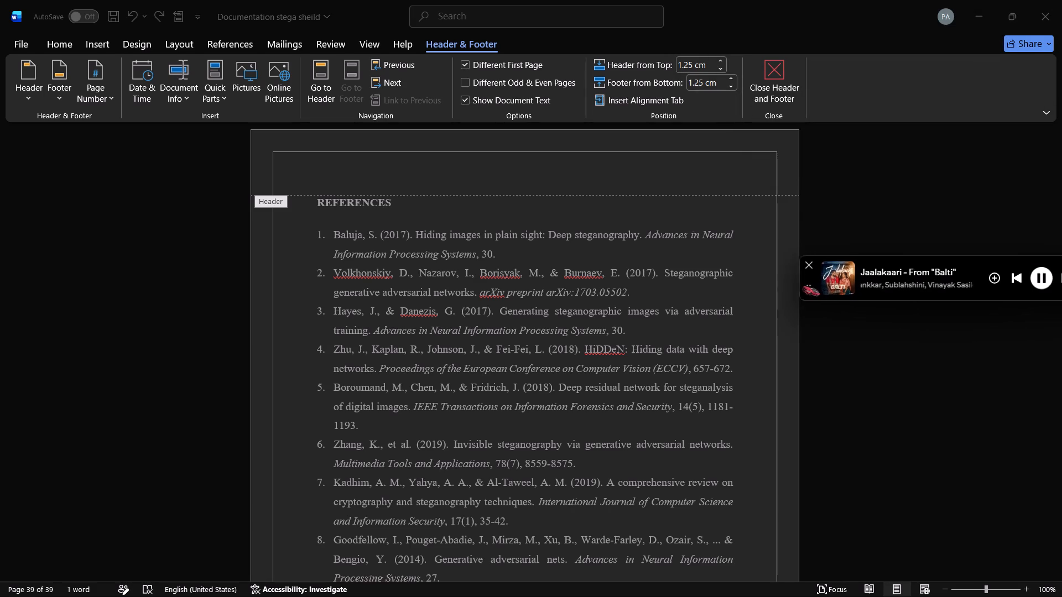
left_click_drag(803, 287, 649, 49)
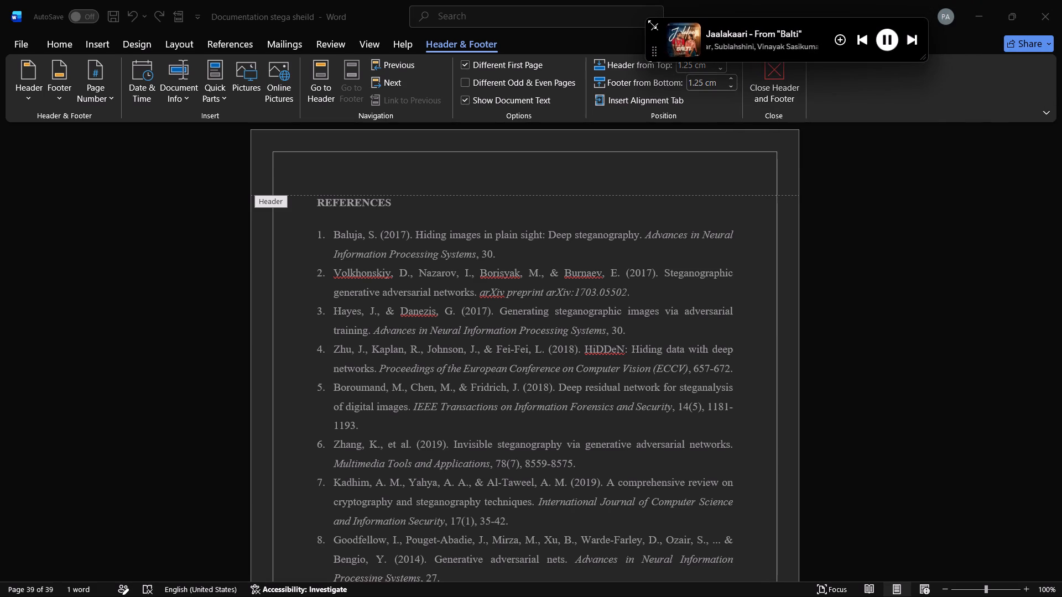
left_click(659, 25)
left_click(657, 27)
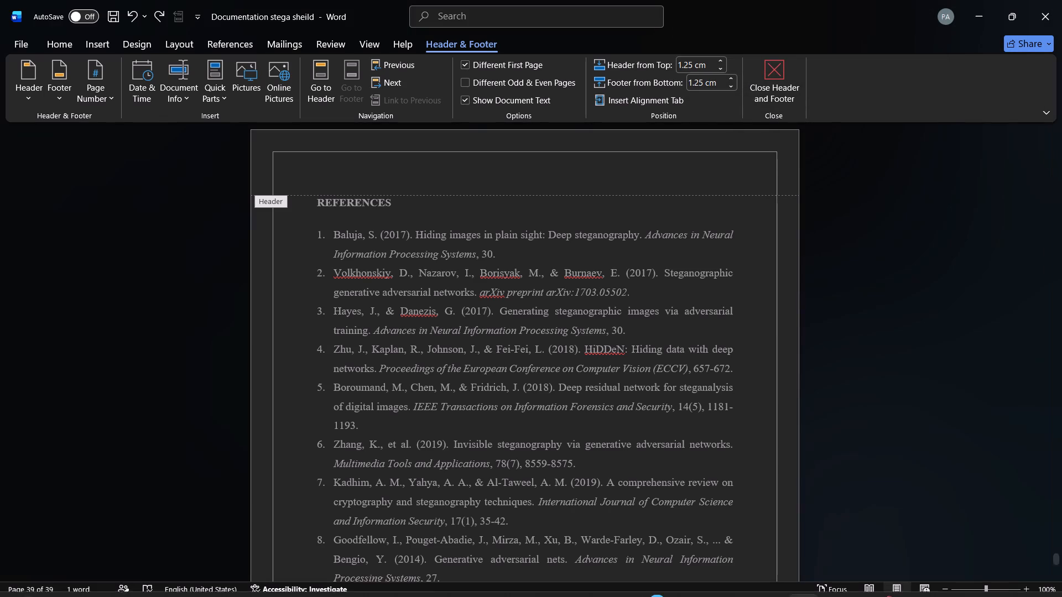
Switch to Spotify, skip forward to the track Alaakaa Loova Unplugged, and return to the Word document.
left_click(731, 585)
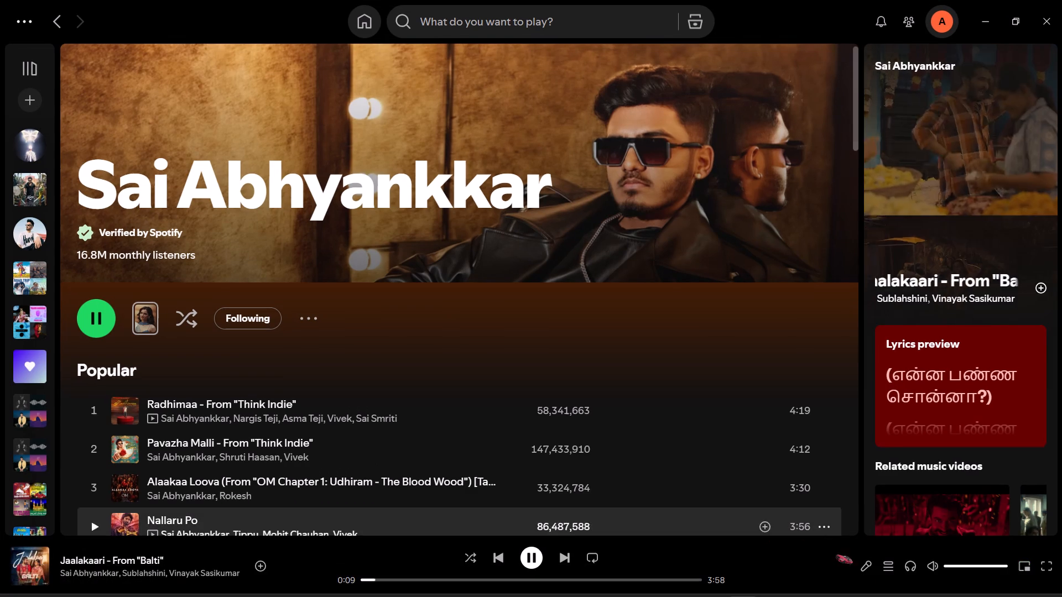
left_click(561, 554)
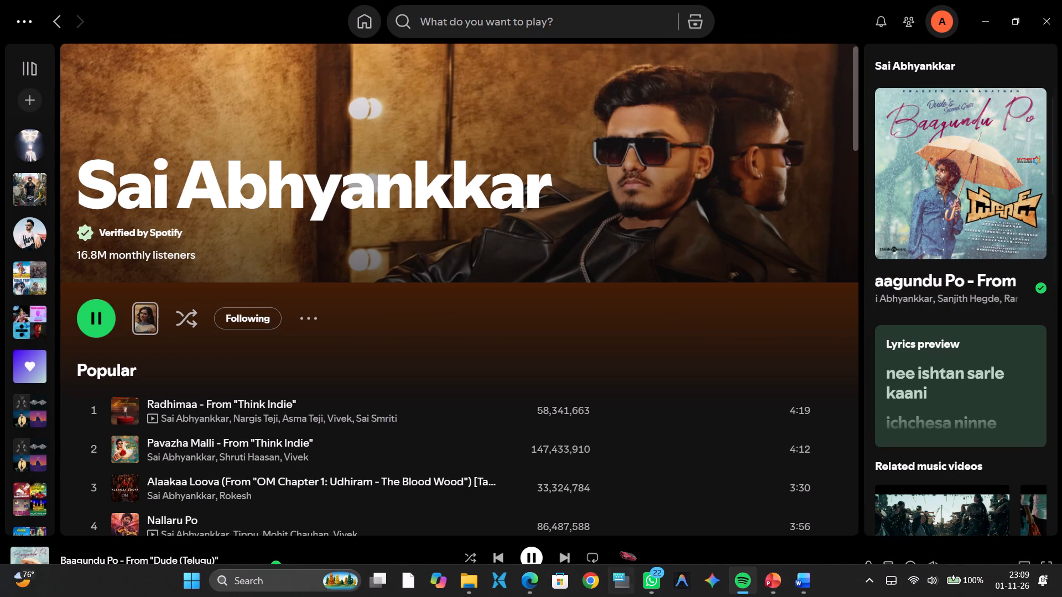
left_click(564, 556)
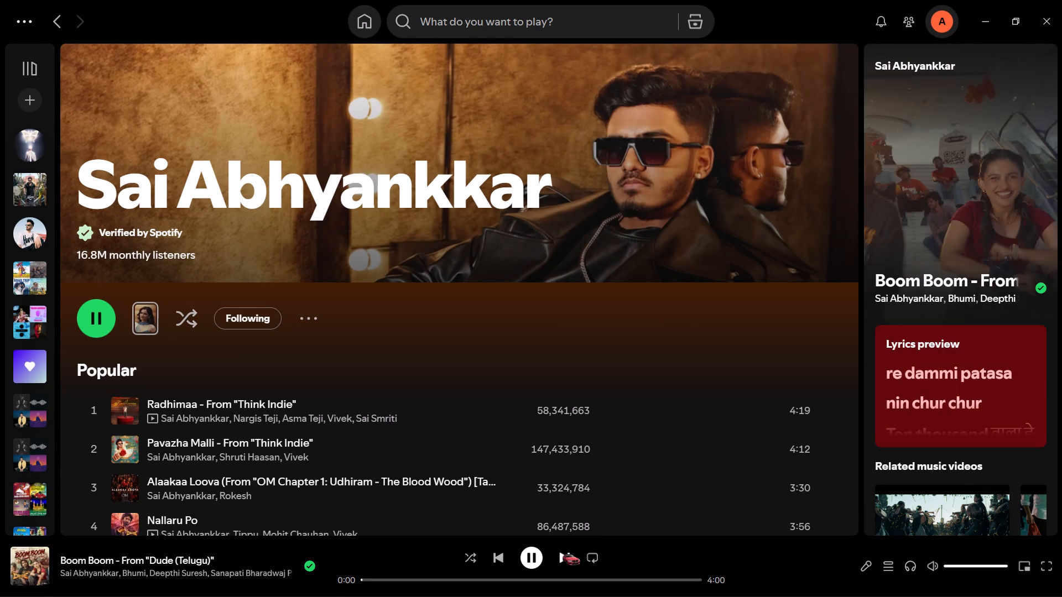
left_click(564, 556)
left_click(564, 556)
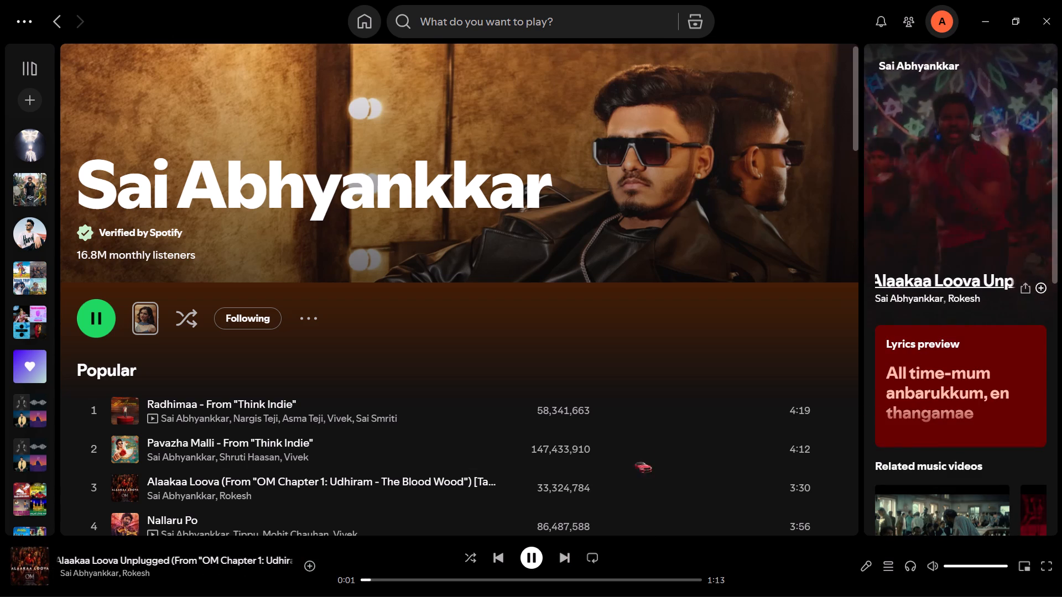
left_click(998, 18)
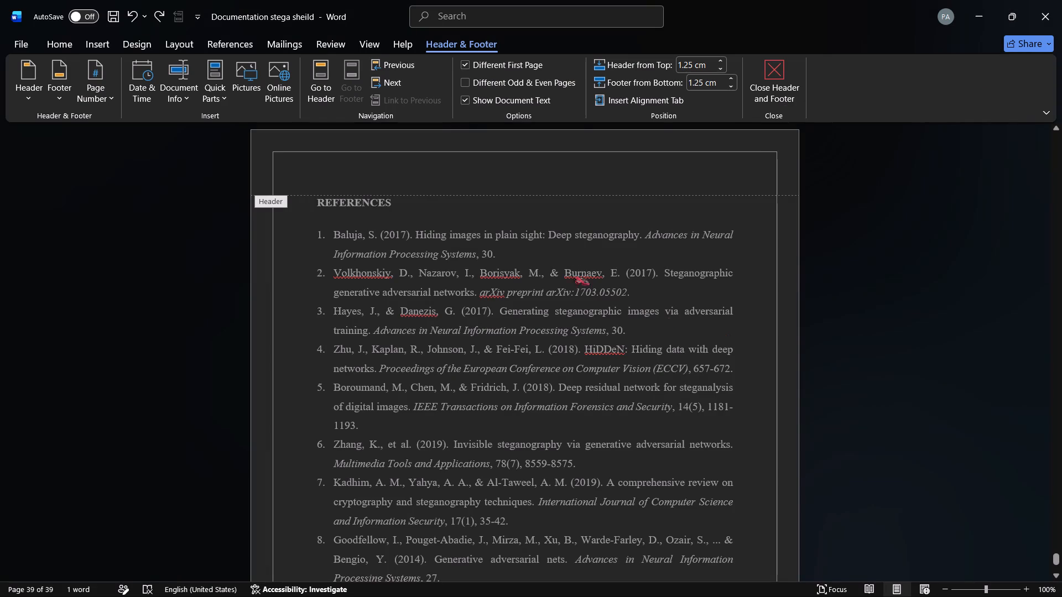
Leave header and footer editing and return to the body of the References page.
left_click_drag(920, 227, 924, 233)
left_click(924, 233)
left_click(801, 80)
left_click(789, 81)
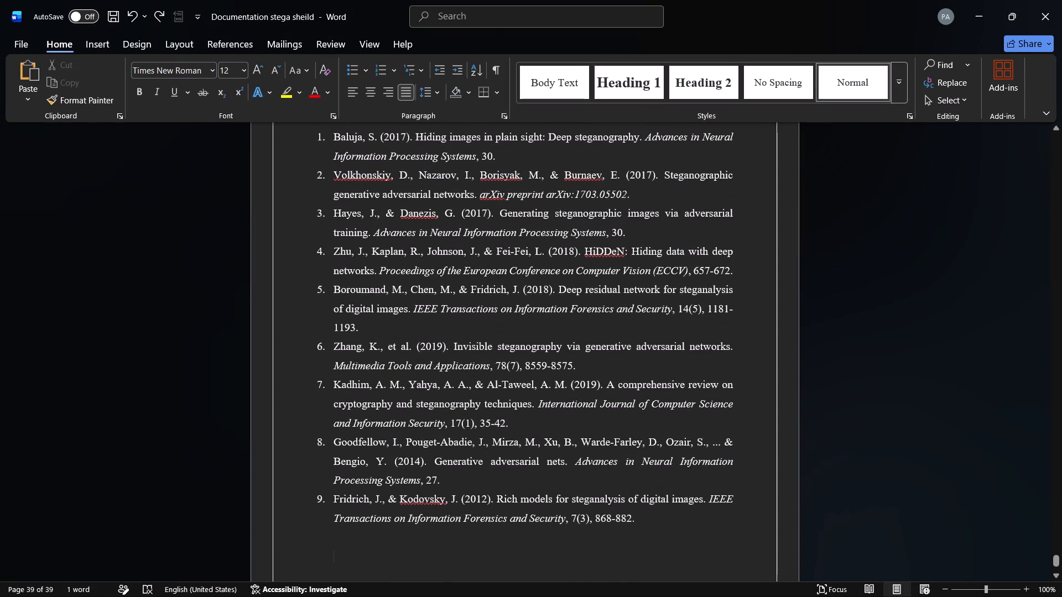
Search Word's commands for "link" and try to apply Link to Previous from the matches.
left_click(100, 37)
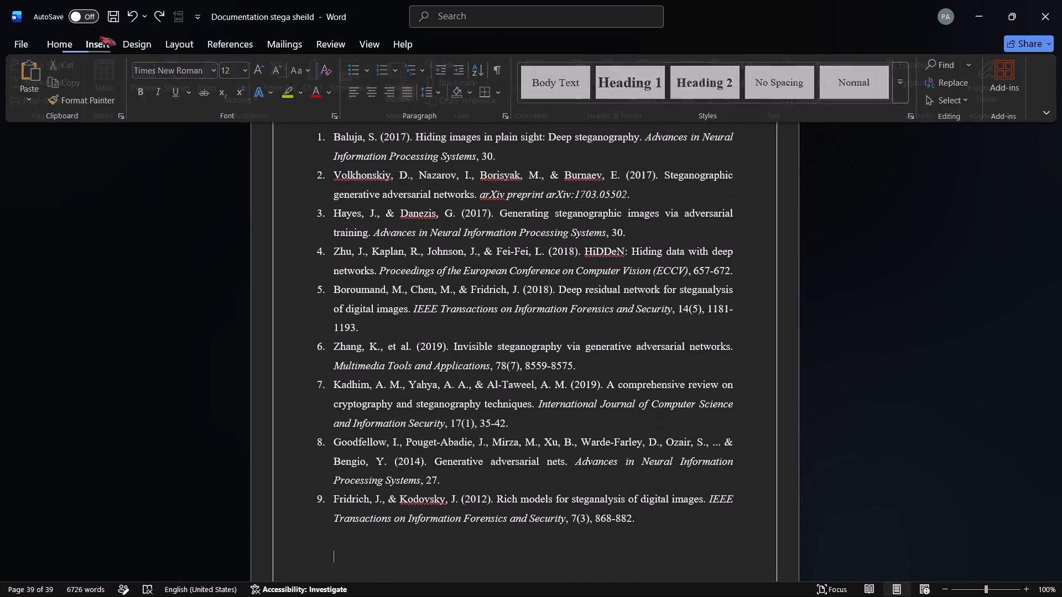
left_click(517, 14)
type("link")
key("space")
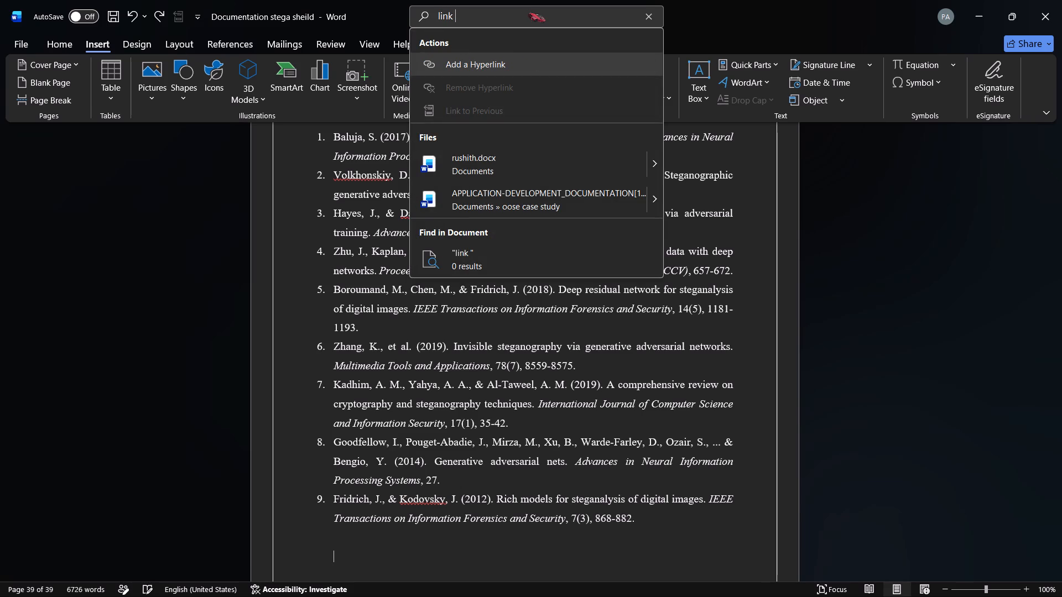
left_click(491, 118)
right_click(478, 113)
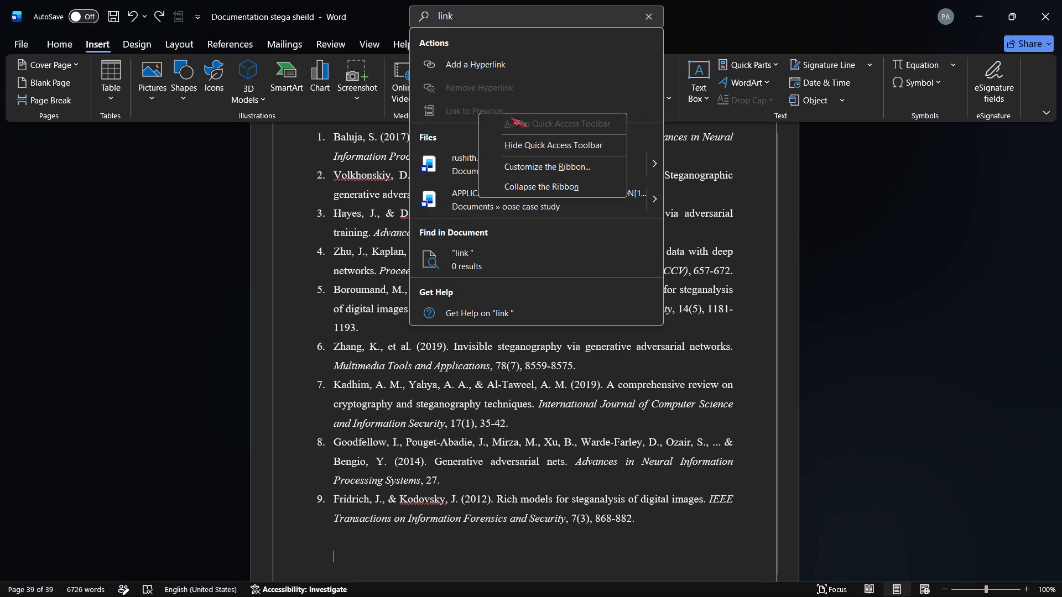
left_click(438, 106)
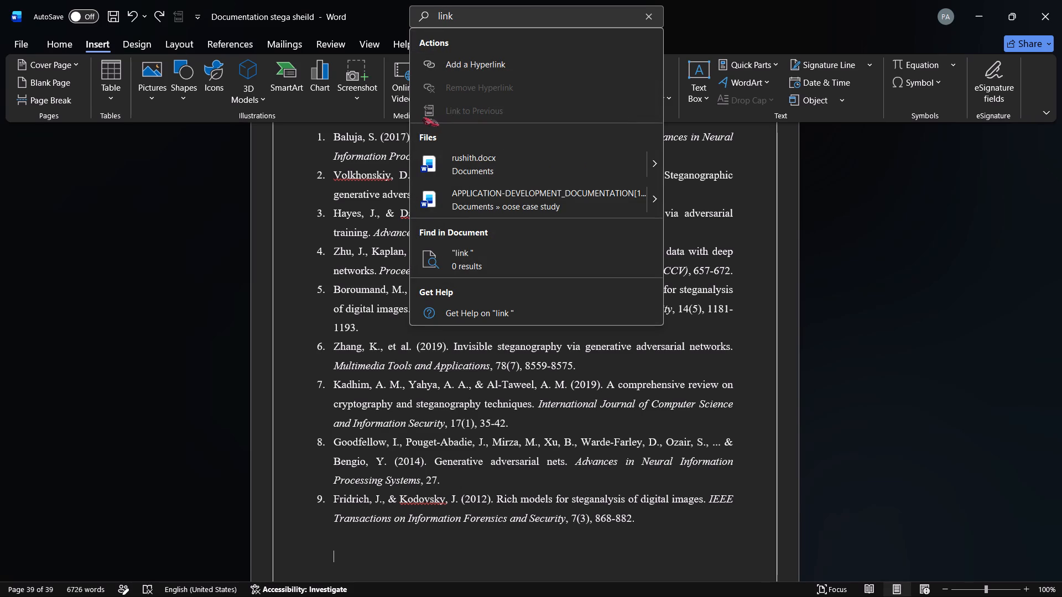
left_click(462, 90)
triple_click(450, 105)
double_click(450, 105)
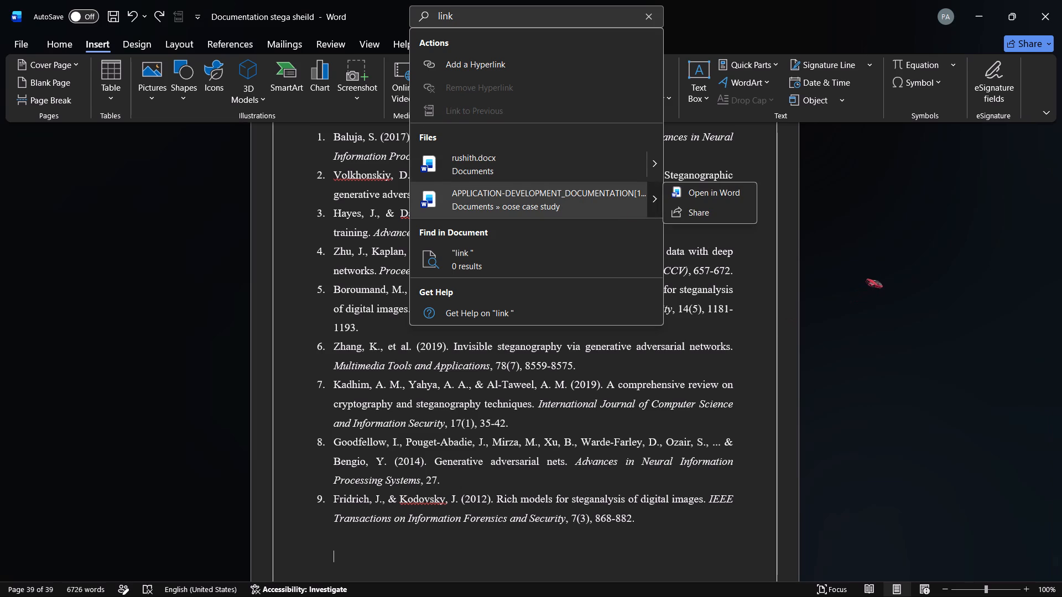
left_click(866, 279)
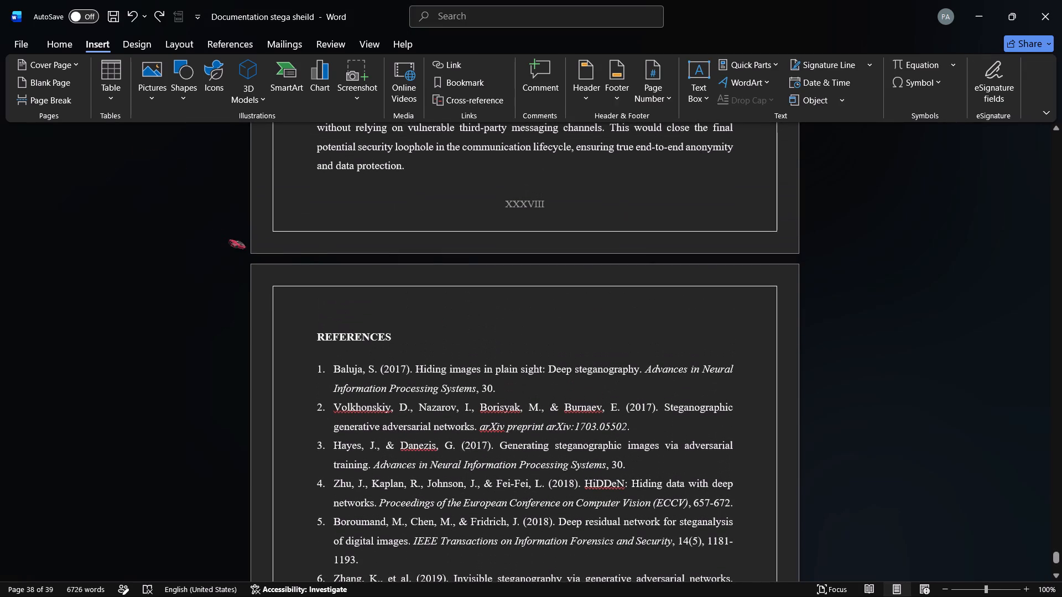
left_click(278, 263)
left_click(275, 253)
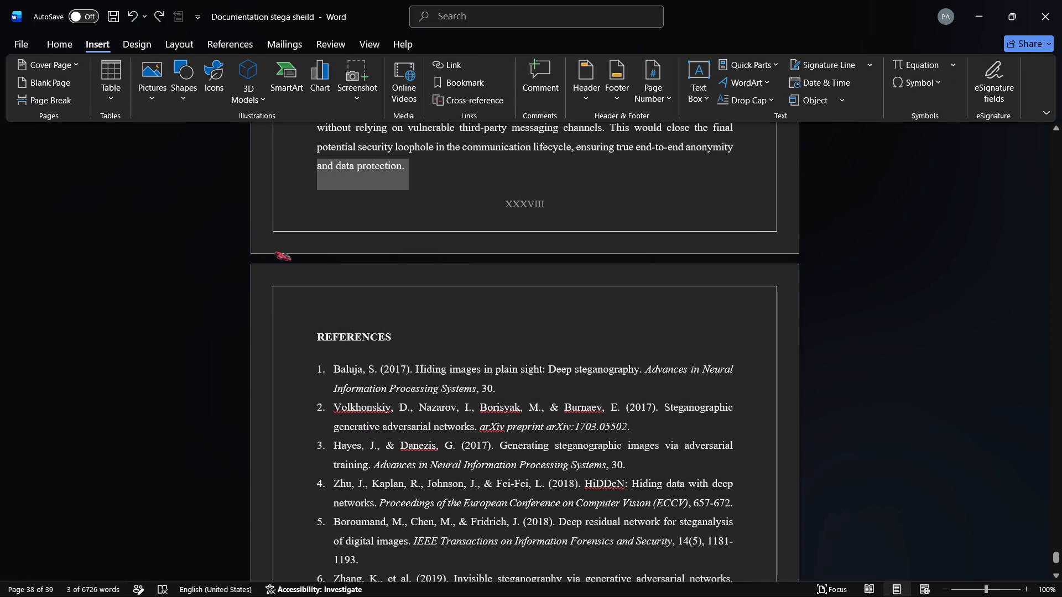
left_click(134, 46)
left_click(172, 43)
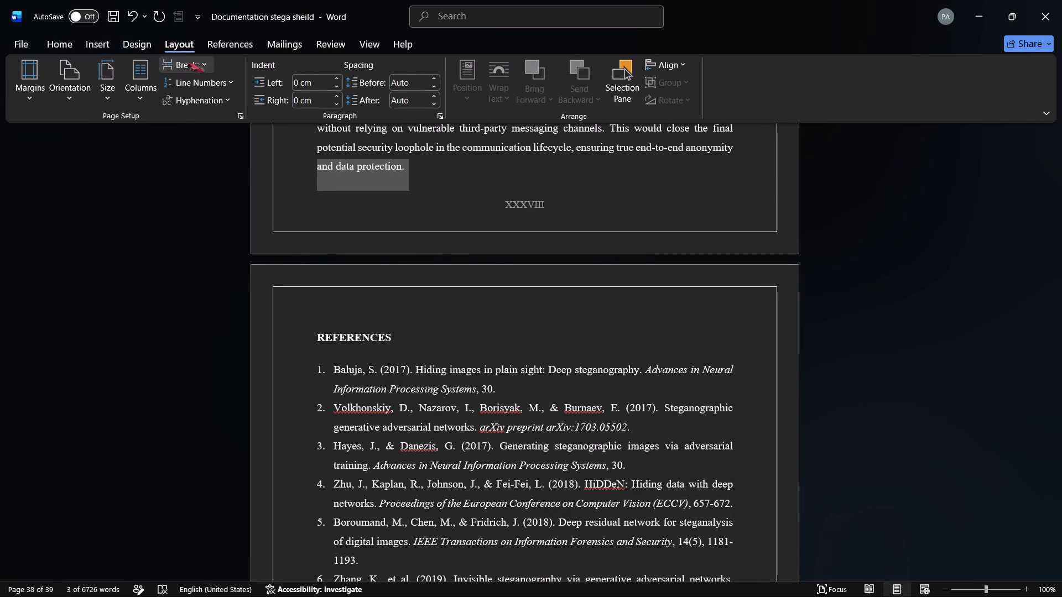
left_click(201, 64)
left_click(221, 128)
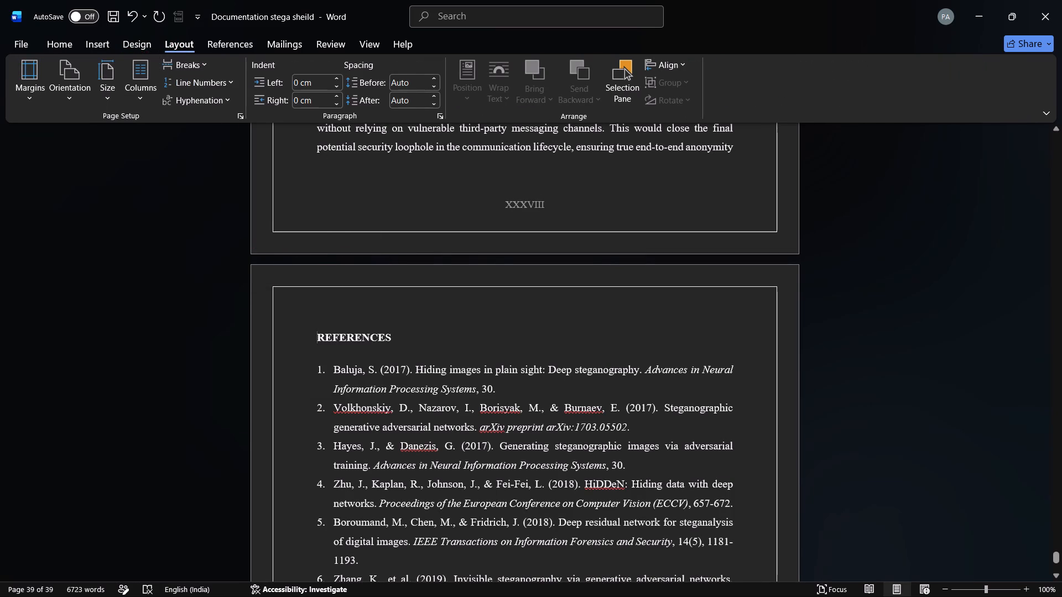
Open the References page footer for editing, with the cursor at its Roman-numeral page number.
scroll(445, 270, "down", 19)
scroll(553, 273, "down", 7)
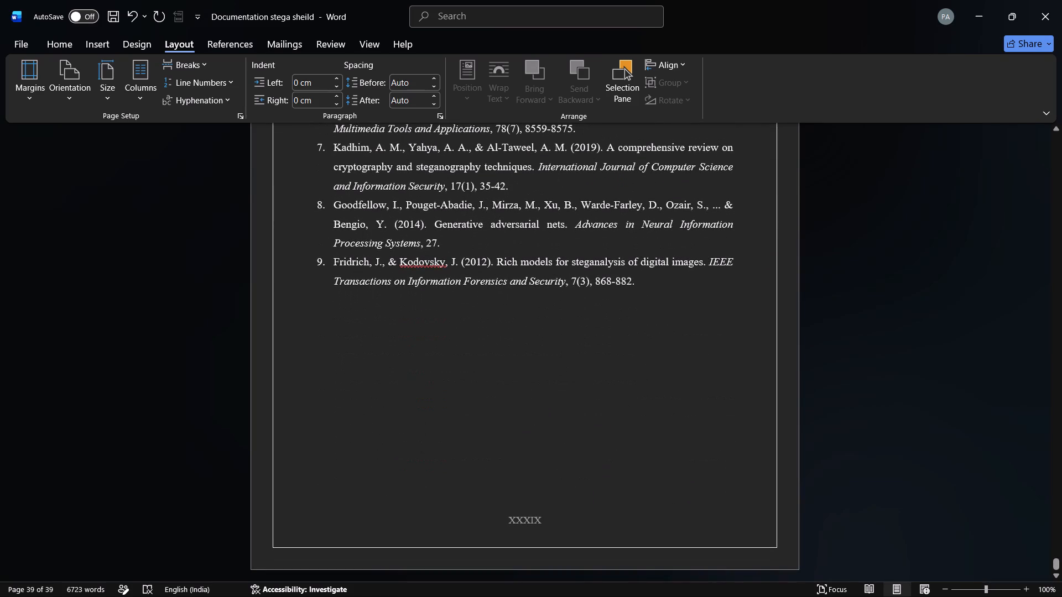
triple_click(548, 522)
left_click(546, 521)
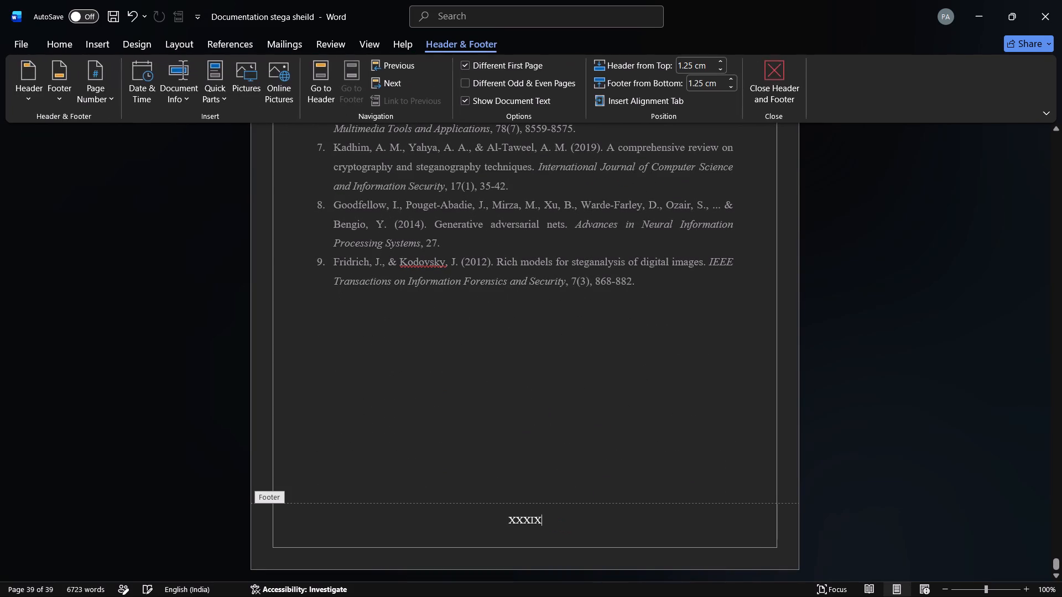
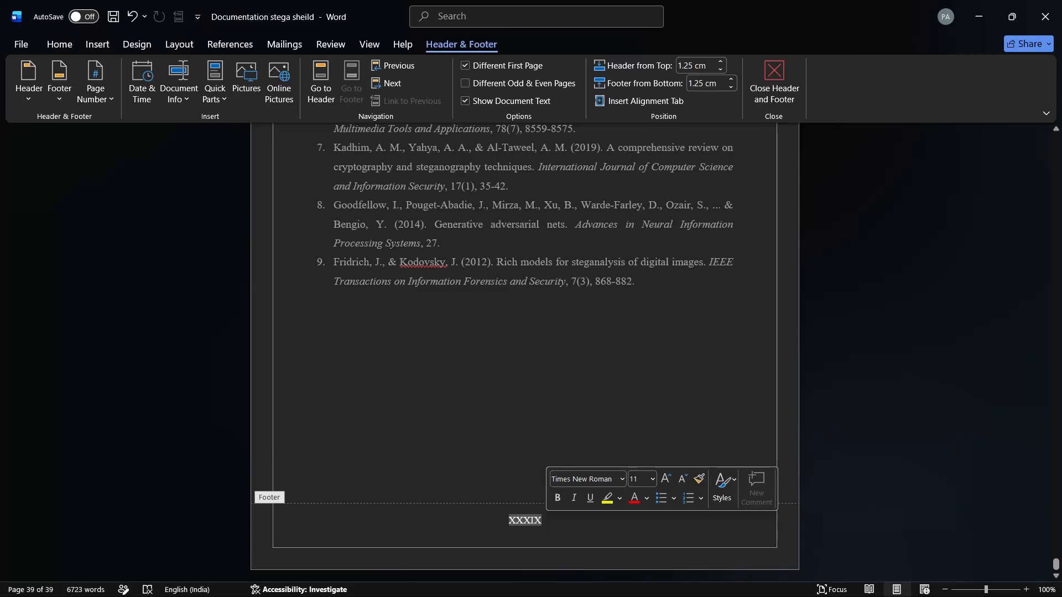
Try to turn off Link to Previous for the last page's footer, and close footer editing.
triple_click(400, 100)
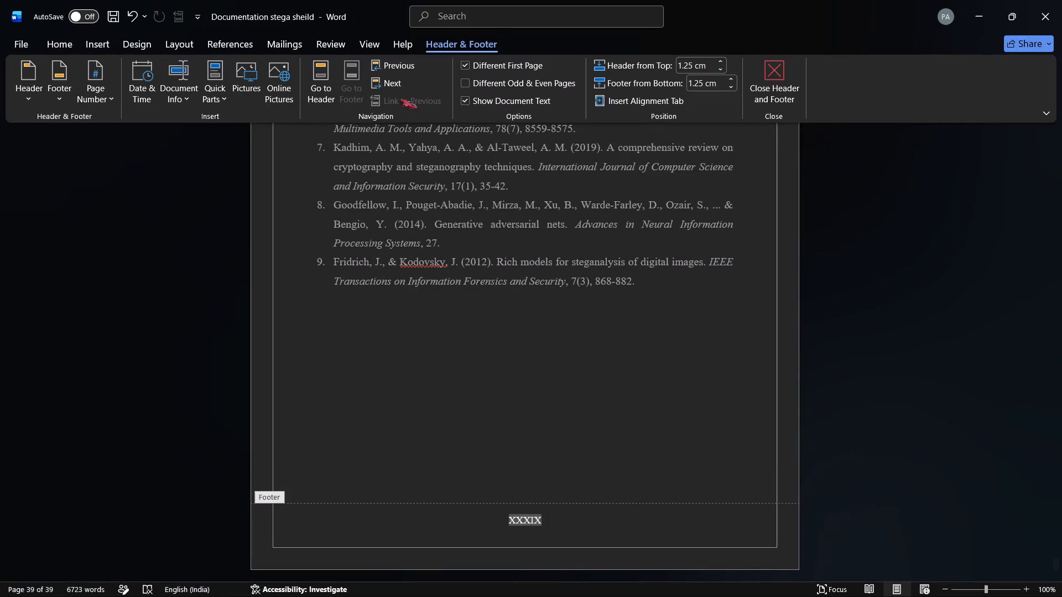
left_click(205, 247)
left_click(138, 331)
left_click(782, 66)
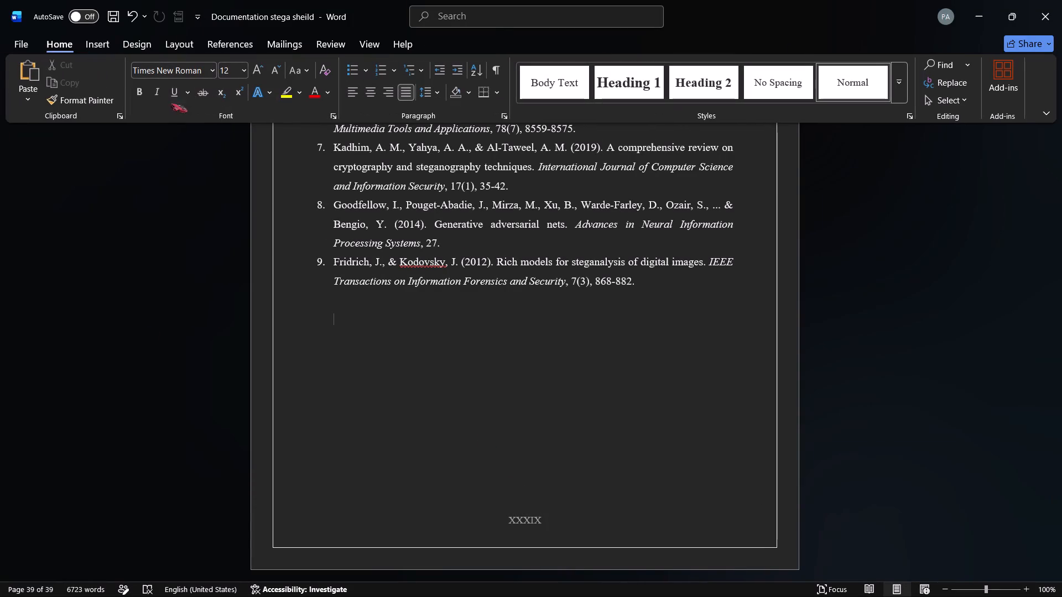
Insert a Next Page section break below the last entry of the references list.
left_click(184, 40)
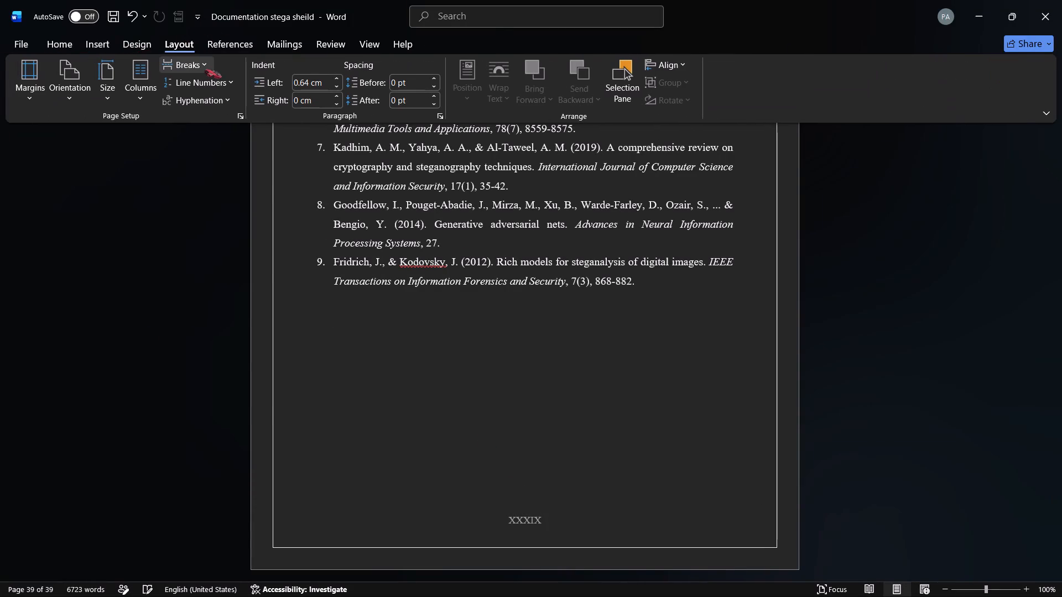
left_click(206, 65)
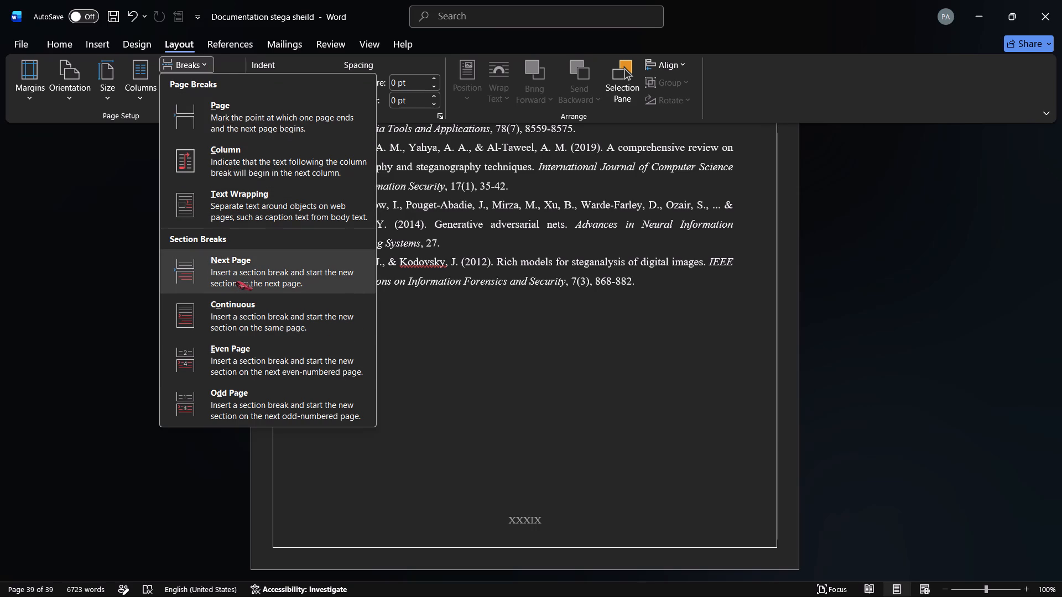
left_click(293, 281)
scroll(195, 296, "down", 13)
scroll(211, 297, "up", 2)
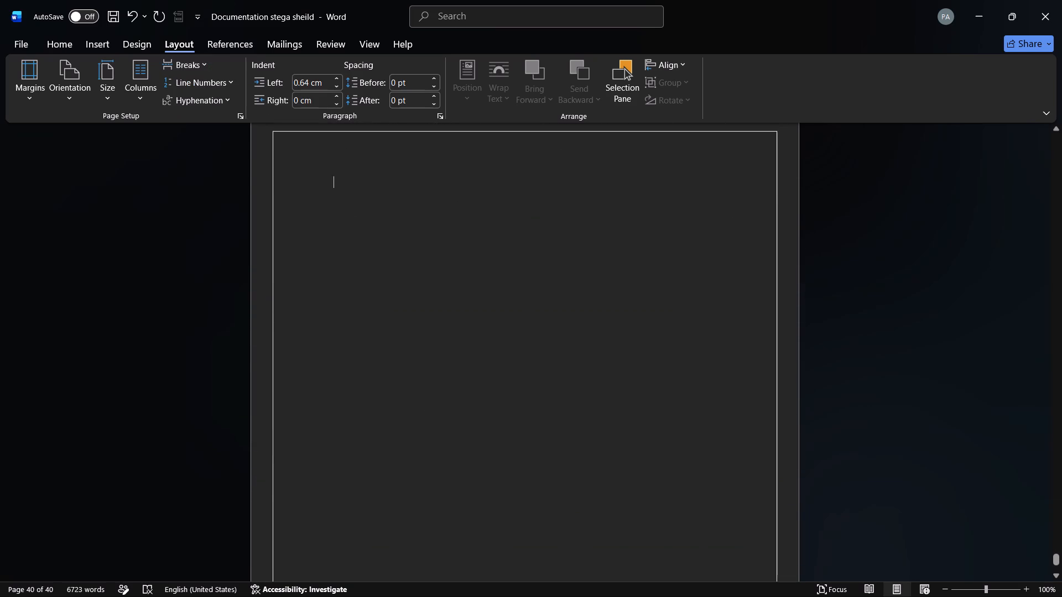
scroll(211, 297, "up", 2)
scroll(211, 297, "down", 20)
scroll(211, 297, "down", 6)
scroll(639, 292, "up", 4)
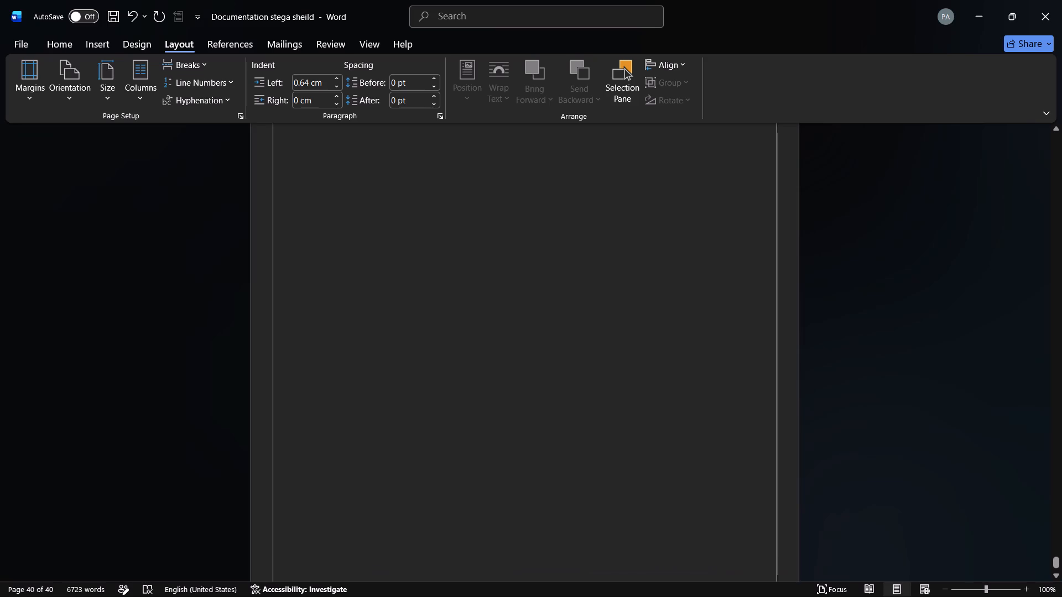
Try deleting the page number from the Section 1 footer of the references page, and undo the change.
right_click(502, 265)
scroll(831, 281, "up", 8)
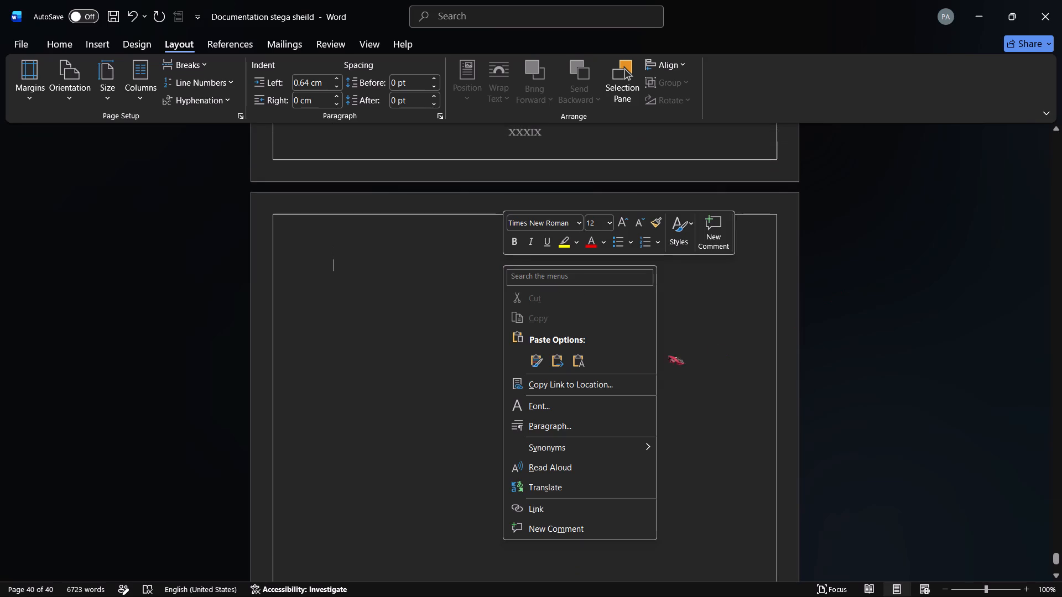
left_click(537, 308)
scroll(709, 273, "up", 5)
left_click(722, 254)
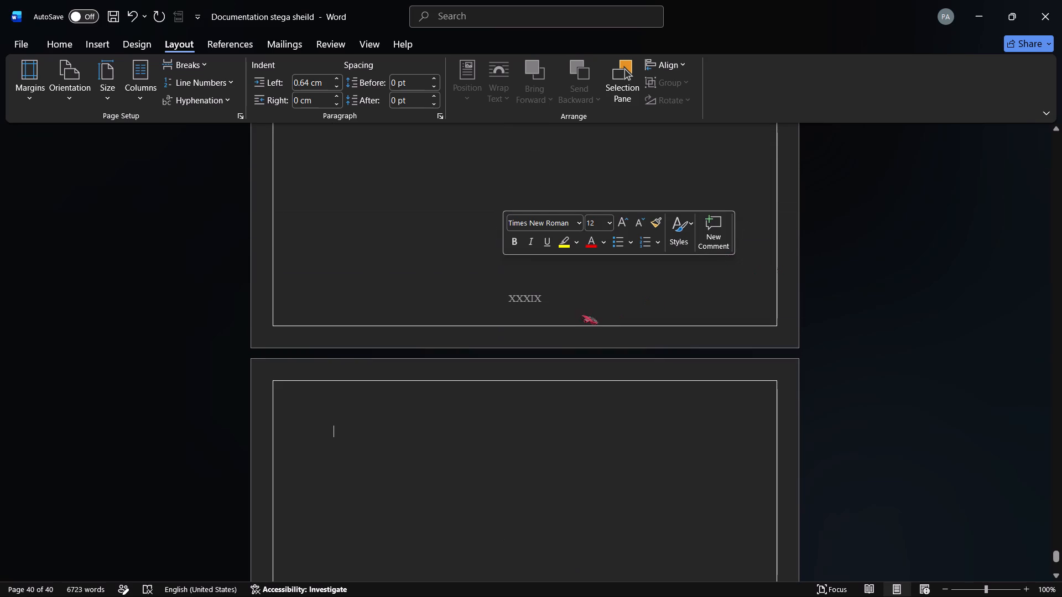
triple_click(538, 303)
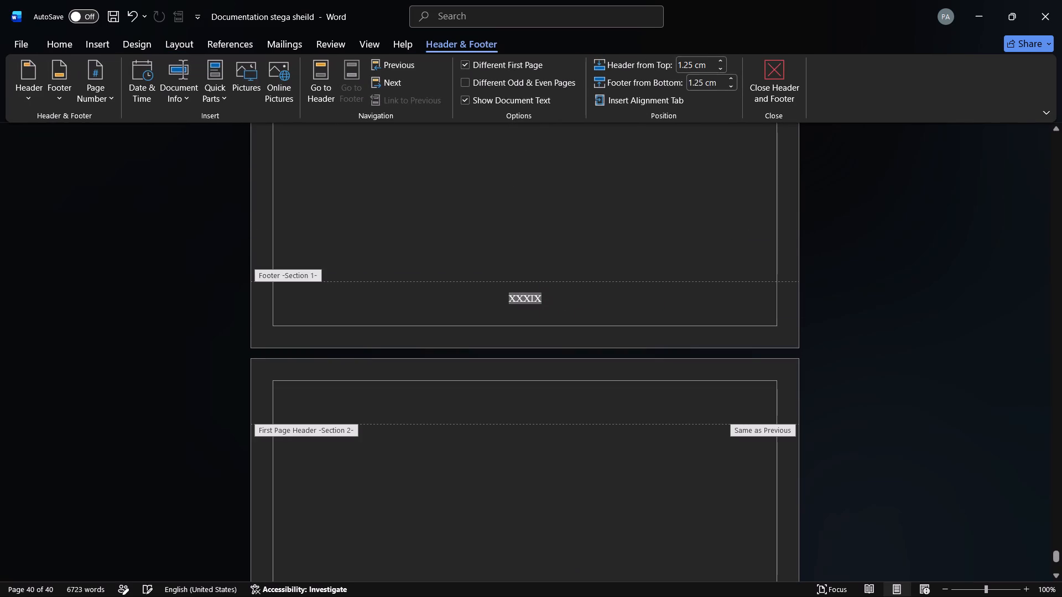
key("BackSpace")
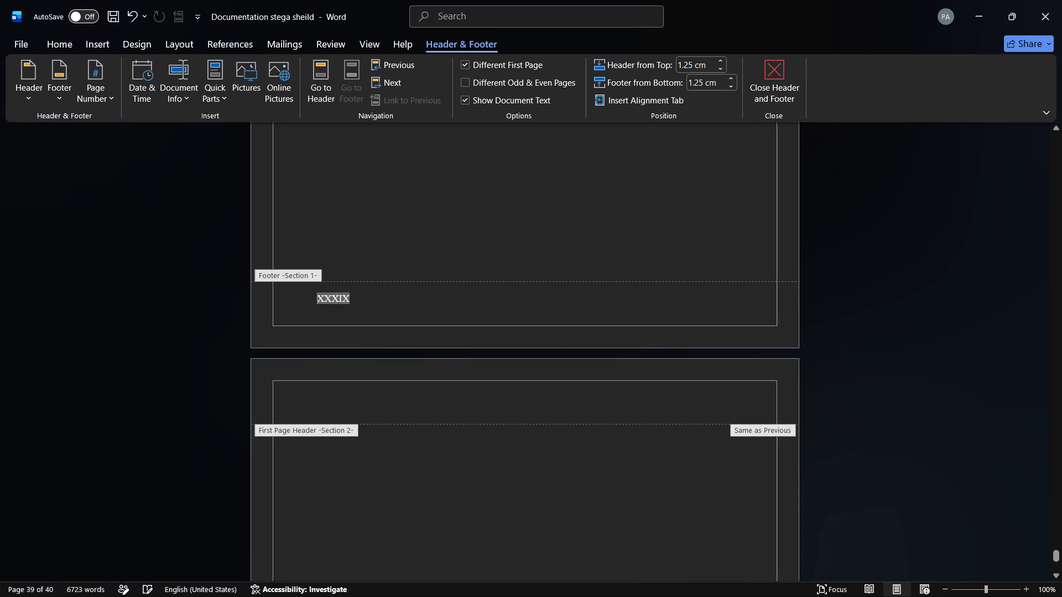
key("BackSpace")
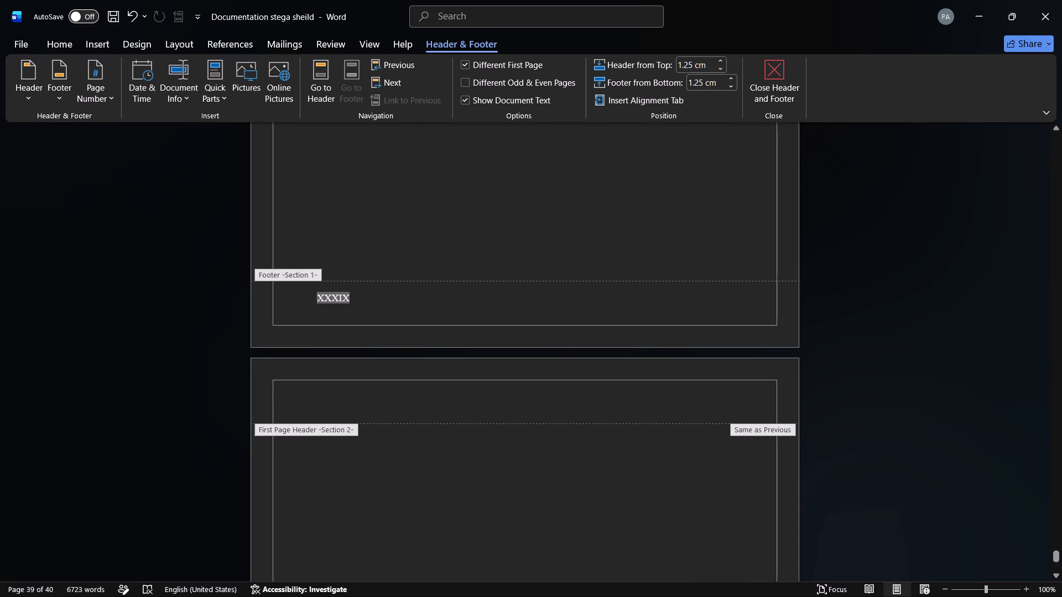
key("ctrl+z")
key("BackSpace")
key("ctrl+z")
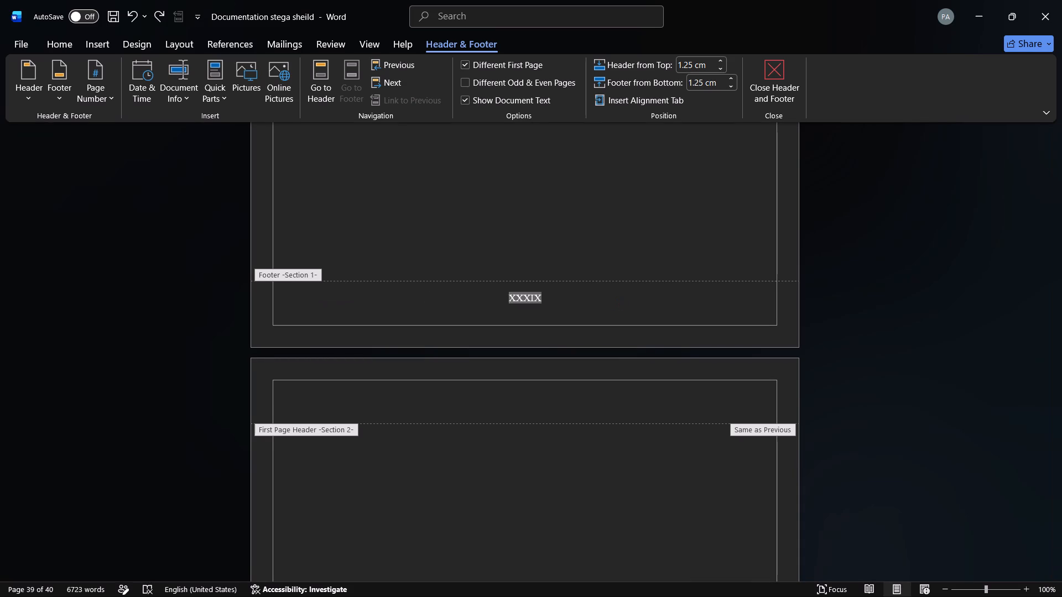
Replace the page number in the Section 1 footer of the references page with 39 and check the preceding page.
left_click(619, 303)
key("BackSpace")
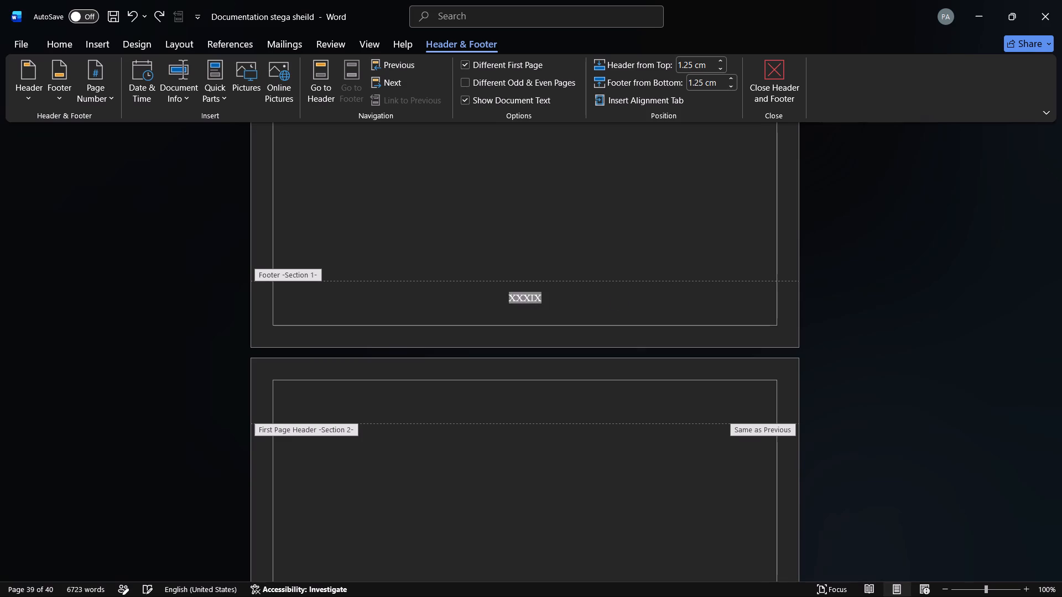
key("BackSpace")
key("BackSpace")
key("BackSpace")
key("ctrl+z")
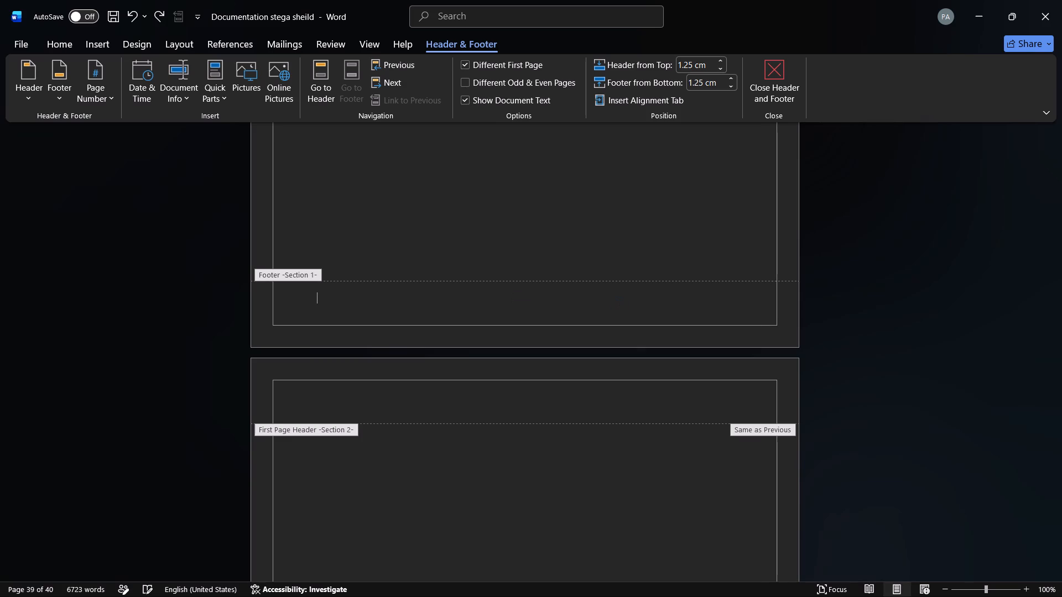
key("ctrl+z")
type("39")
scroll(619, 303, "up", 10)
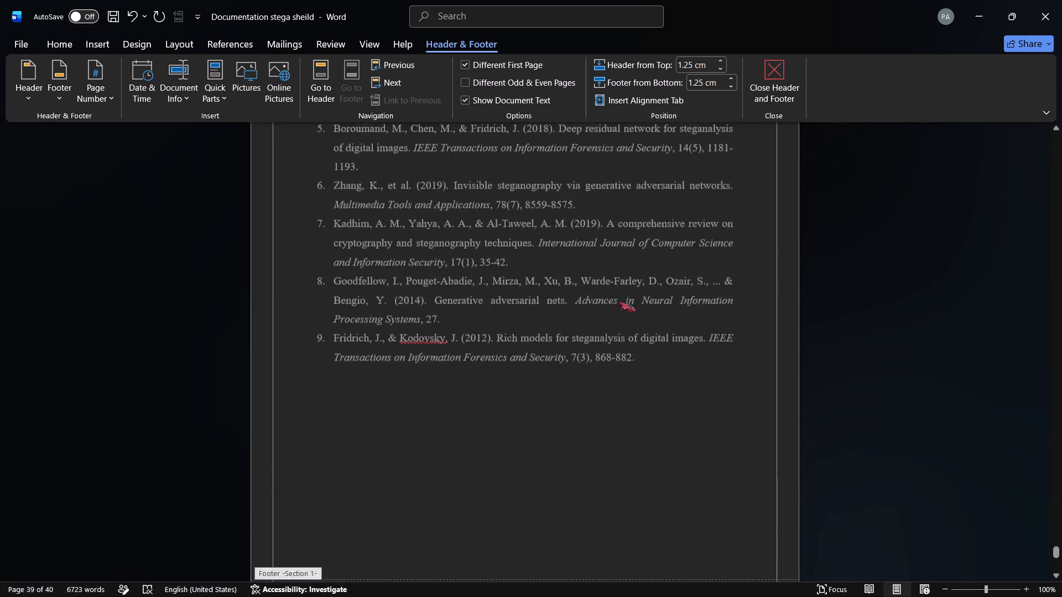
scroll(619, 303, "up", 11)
Undo the footer edits and the section break, and also restore the deleted text "and data protection." before the REFERENCES page.
key("ctrl+z")
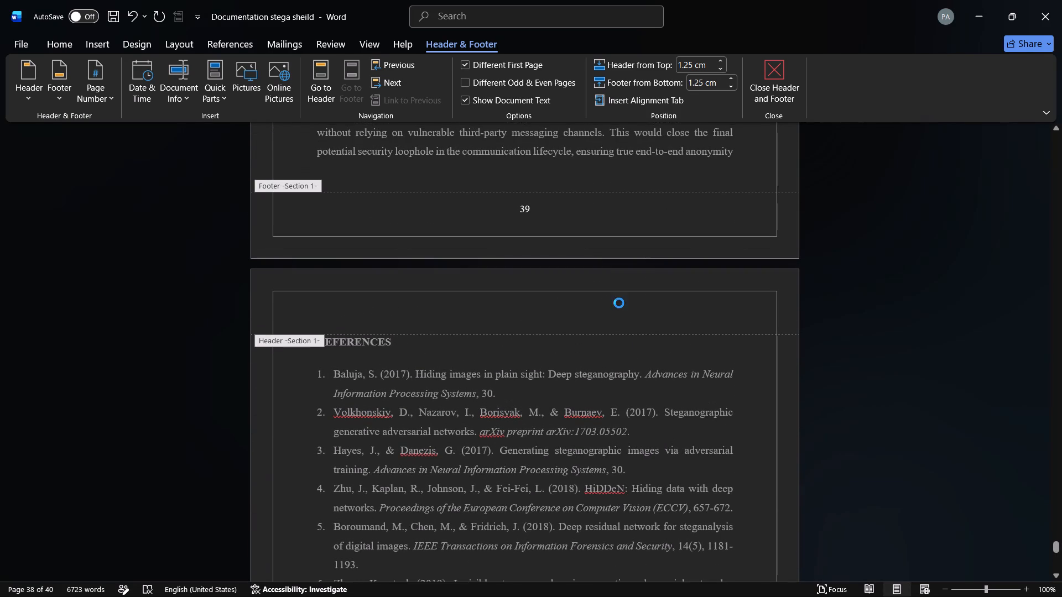
key("ctrl+z")
key("ctrl+z")
key("ctrl+z")
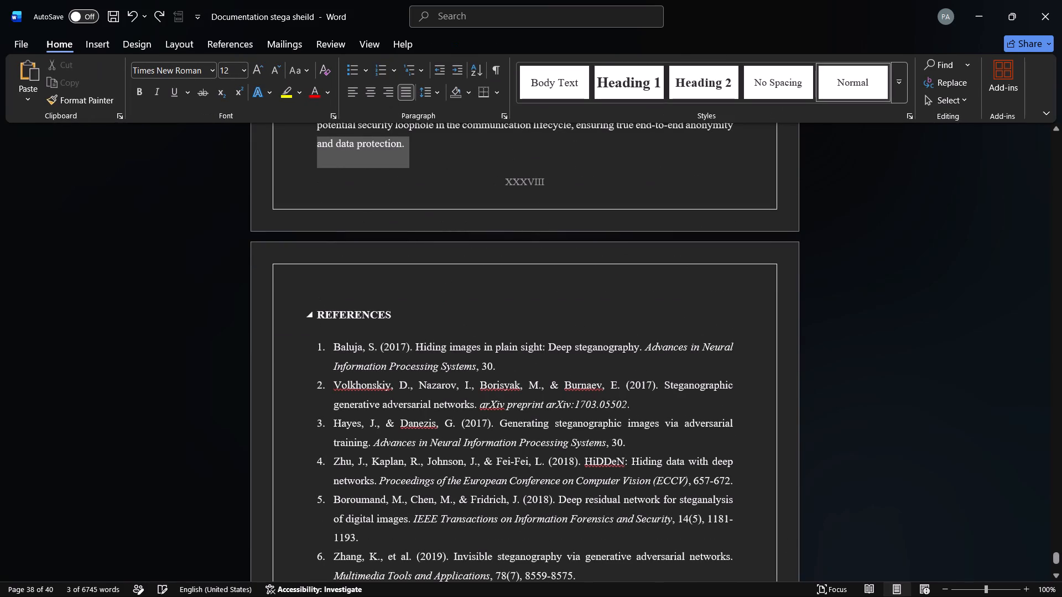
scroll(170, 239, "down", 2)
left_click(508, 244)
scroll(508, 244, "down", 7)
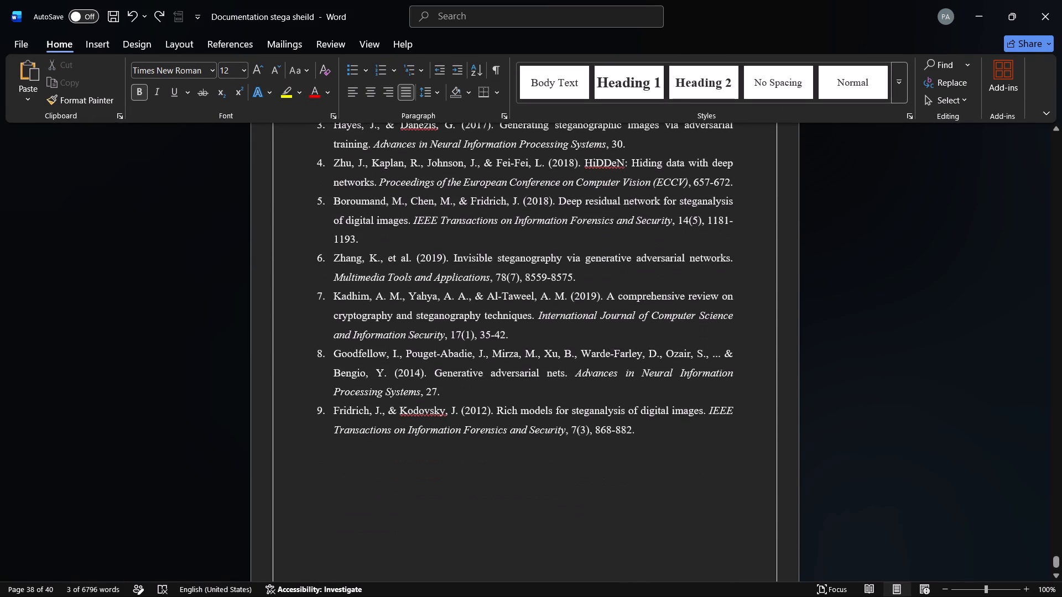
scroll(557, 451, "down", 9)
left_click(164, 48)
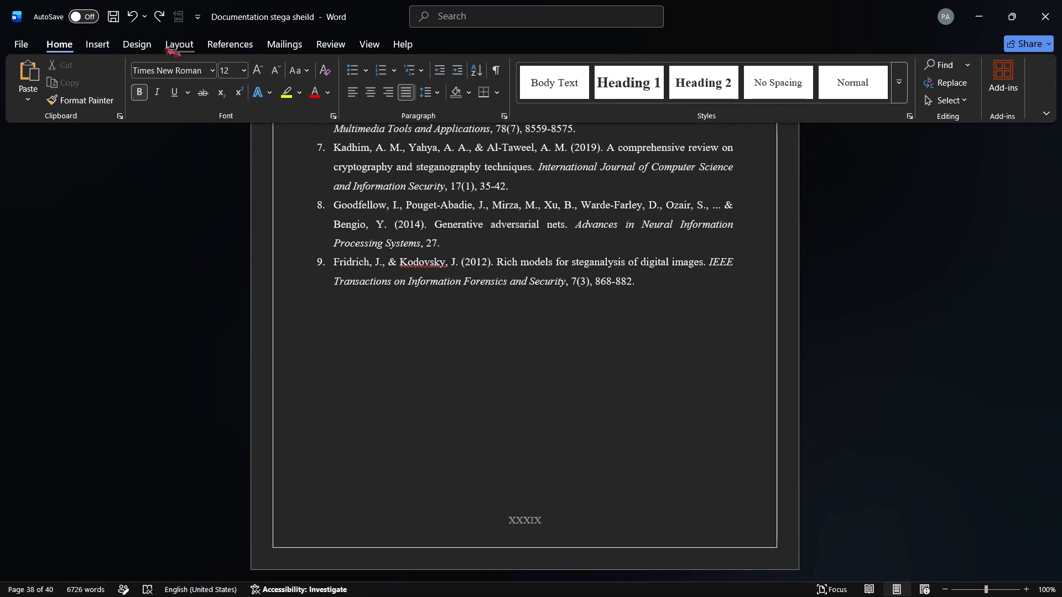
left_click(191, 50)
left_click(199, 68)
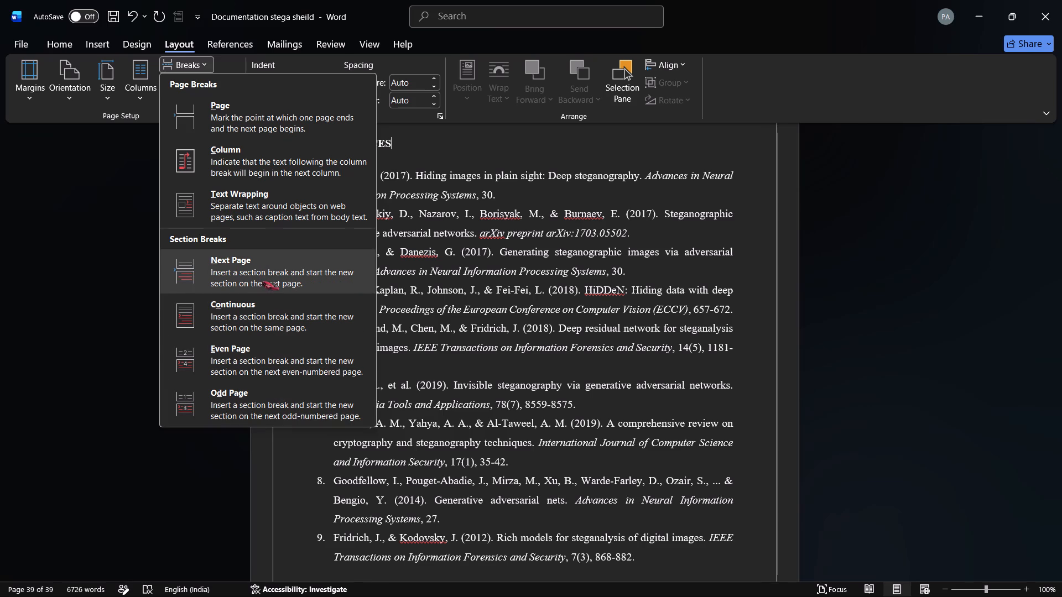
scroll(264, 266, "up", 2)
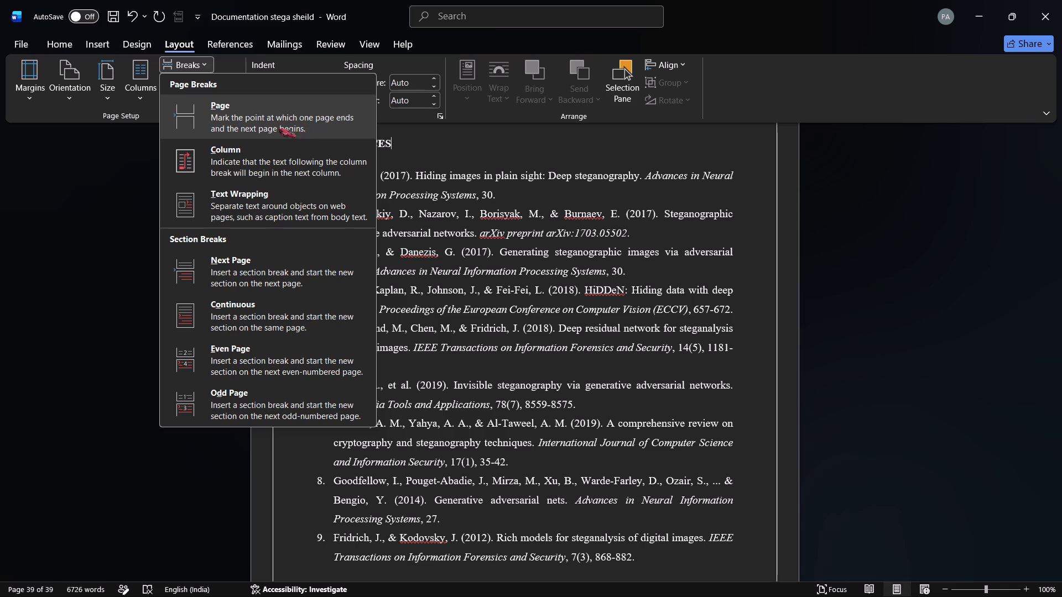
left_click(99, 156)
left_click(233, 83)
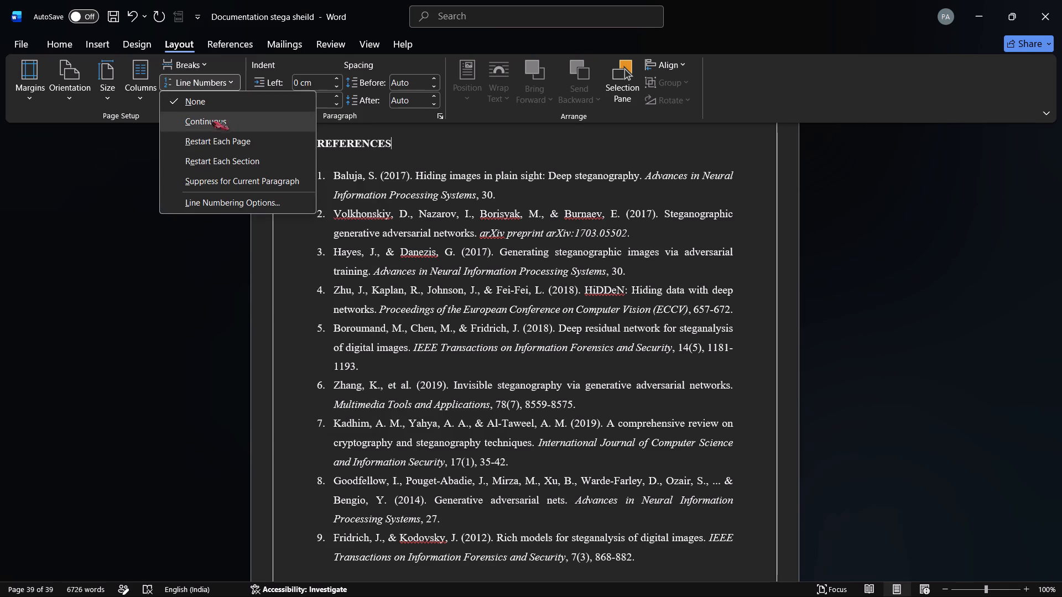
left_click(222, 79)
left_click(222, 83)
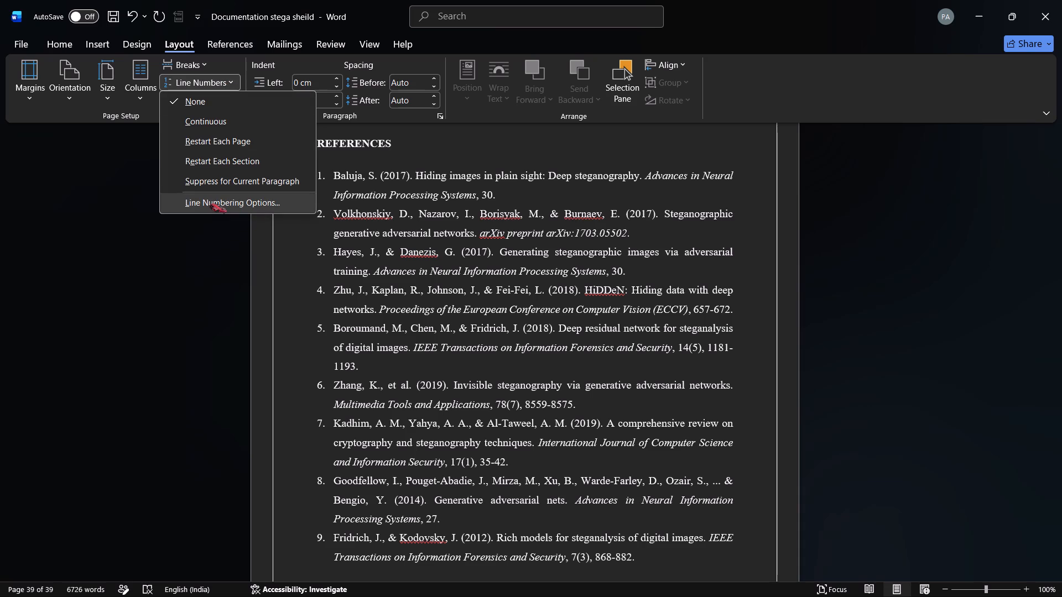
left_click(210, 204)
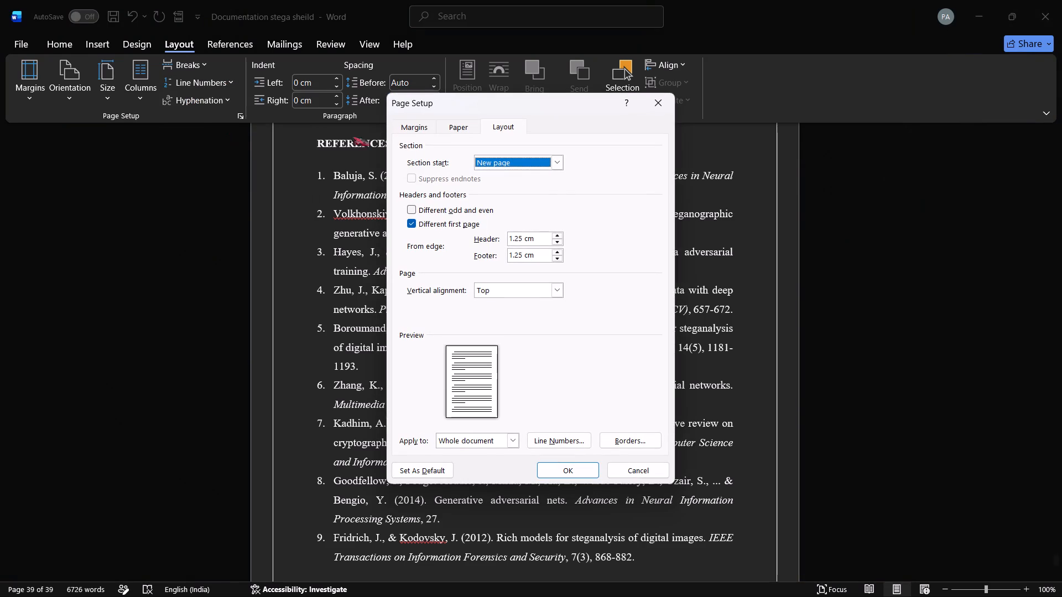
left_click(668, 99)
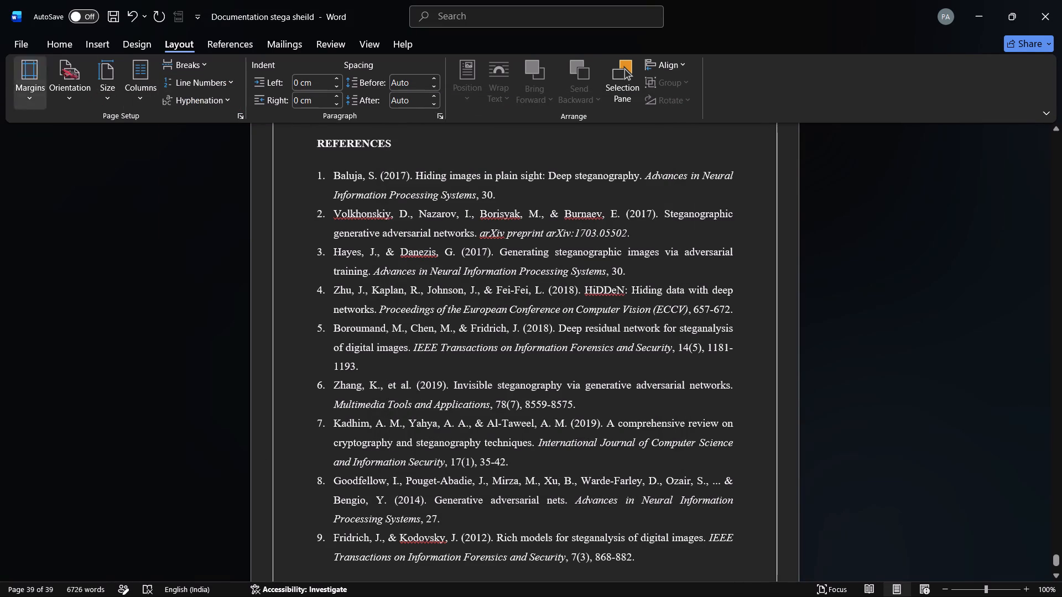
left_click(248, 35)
Open the footer of the REFERENCES page for editing.
left_click(93, 50)
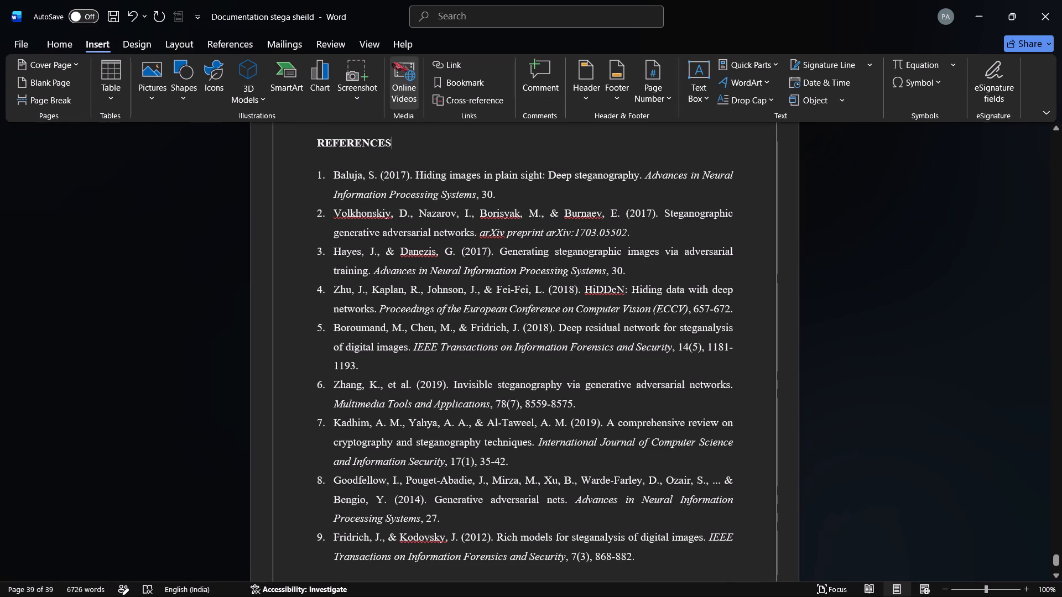
left_click(611, 91)
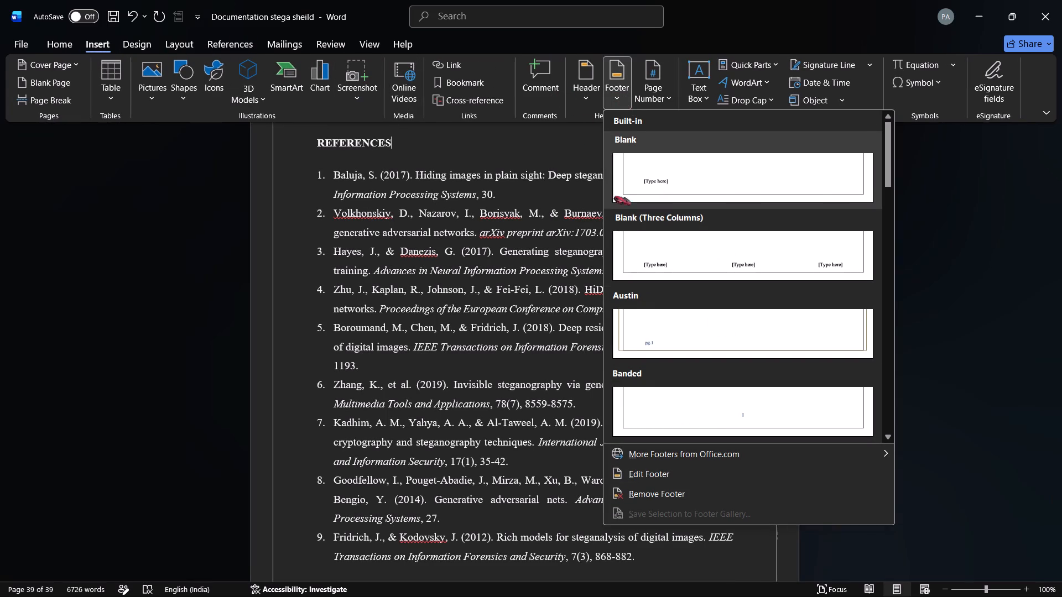
left_click(632, 476)
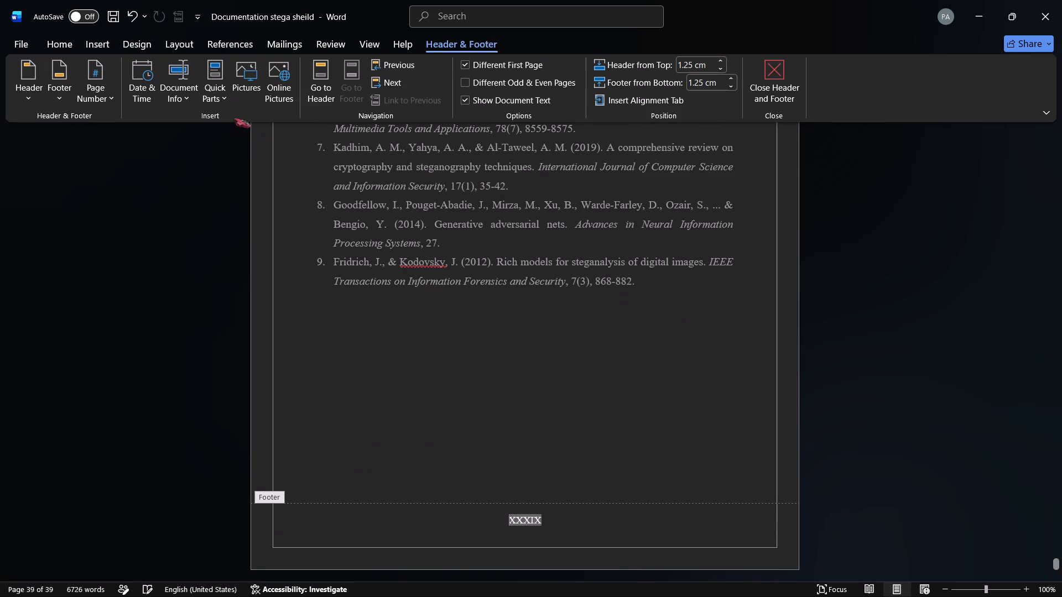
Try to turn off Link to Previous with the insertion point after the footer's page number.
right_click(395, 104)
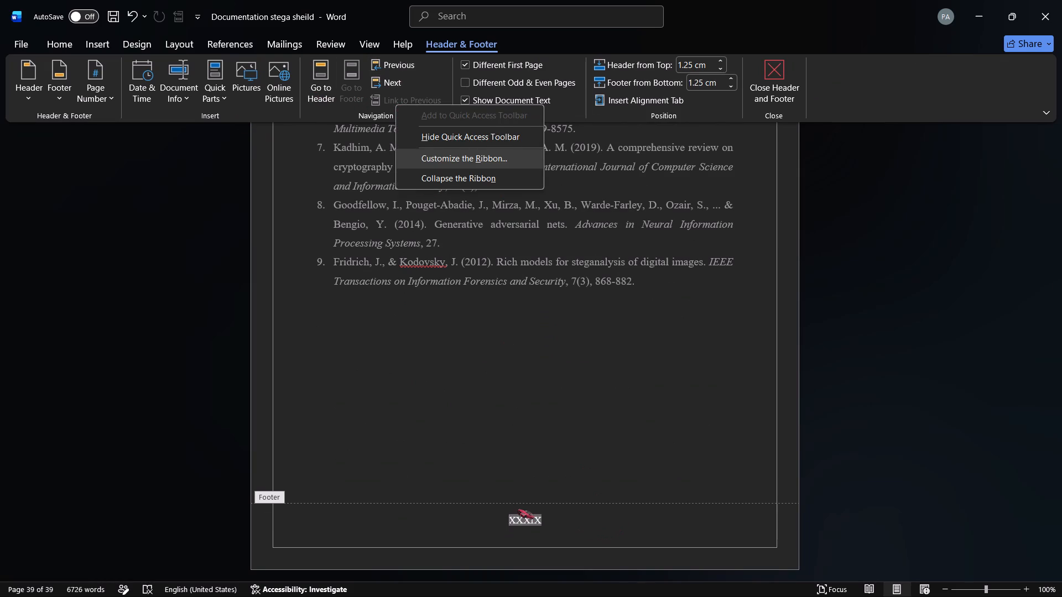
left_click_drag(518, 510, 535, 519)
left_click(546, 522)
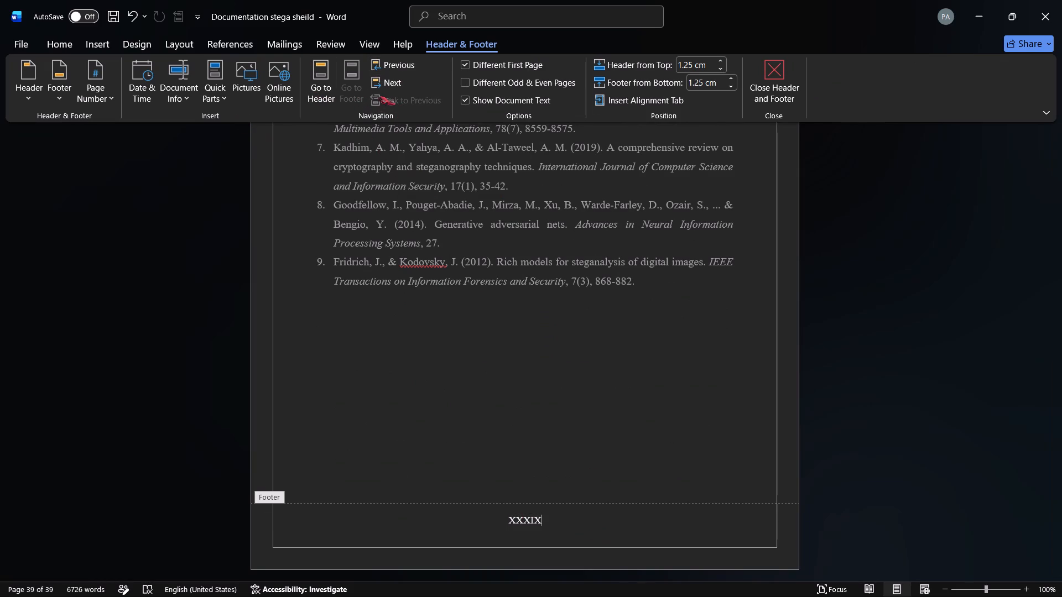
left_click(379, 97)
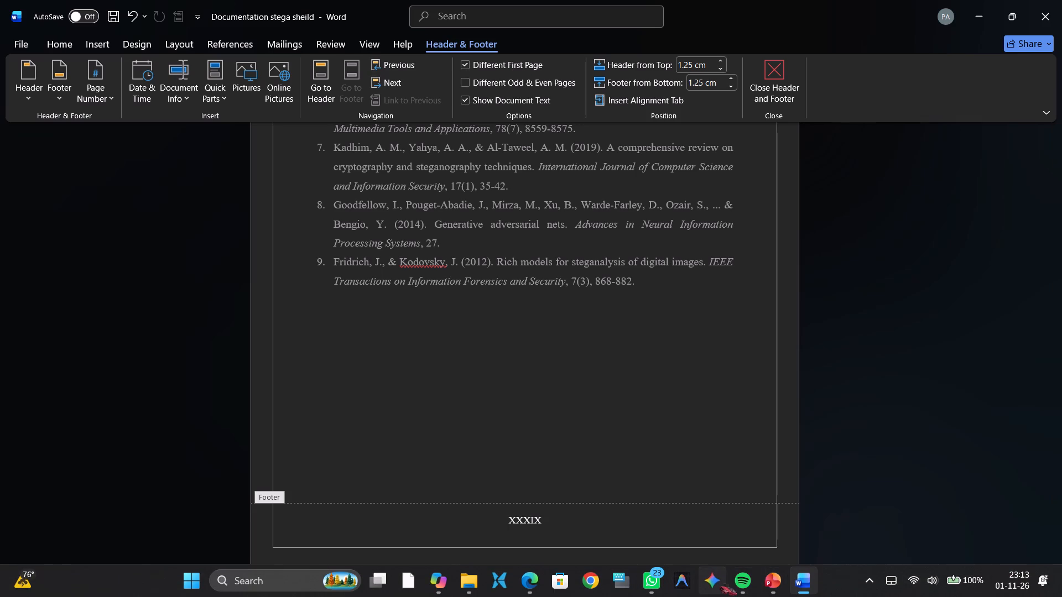
Switch to Spotify, skip to the next track, and return to the Word document.
left_click(737, 583)
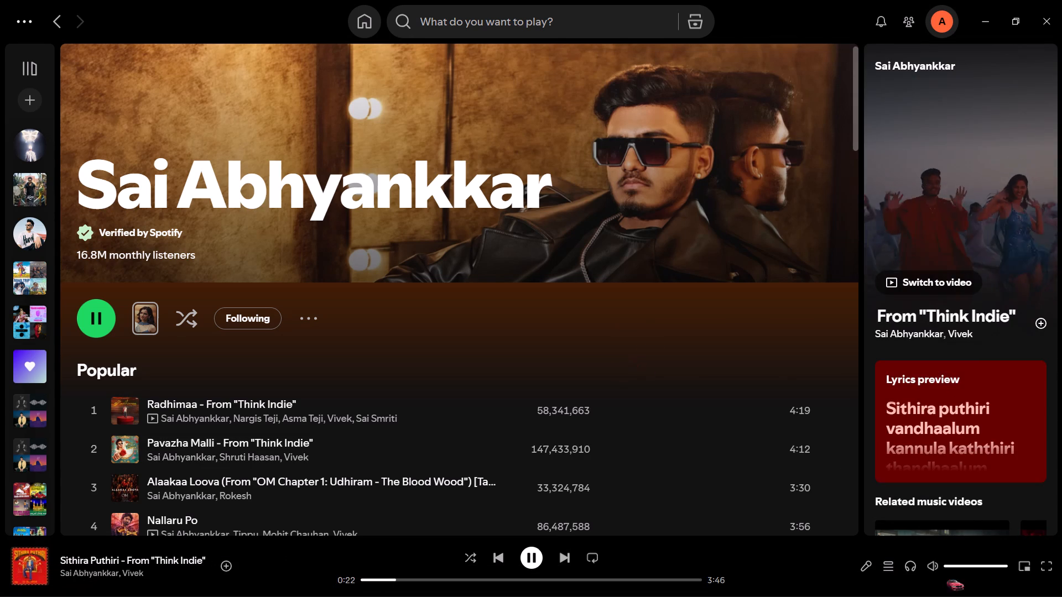
left_click(560, 559)
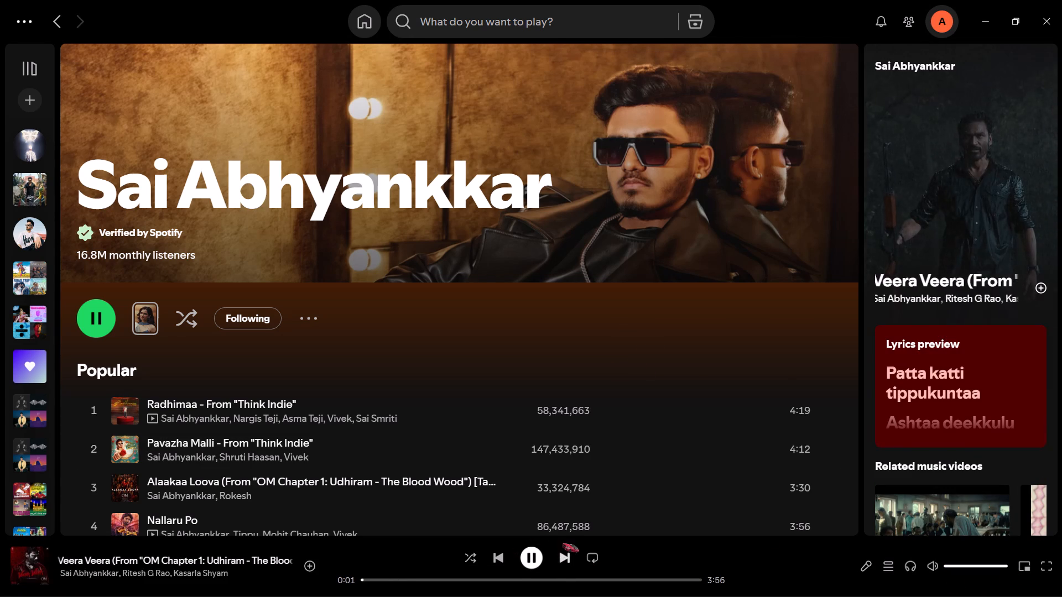
left_click(984, 23)
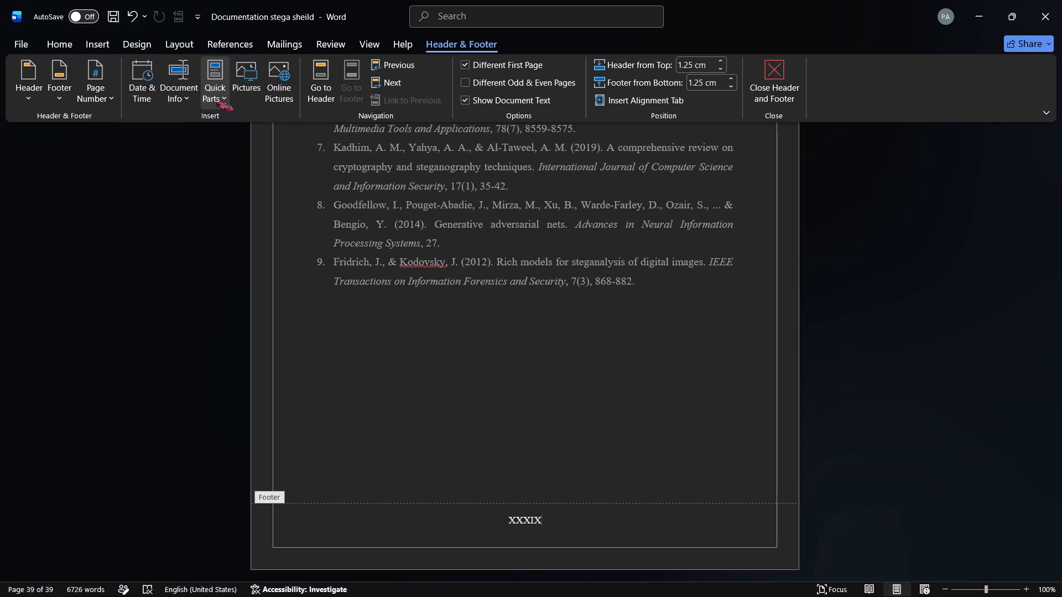
Open the page number format settings for the references page footer and its Start at value for editing.
left_click(104, 95)
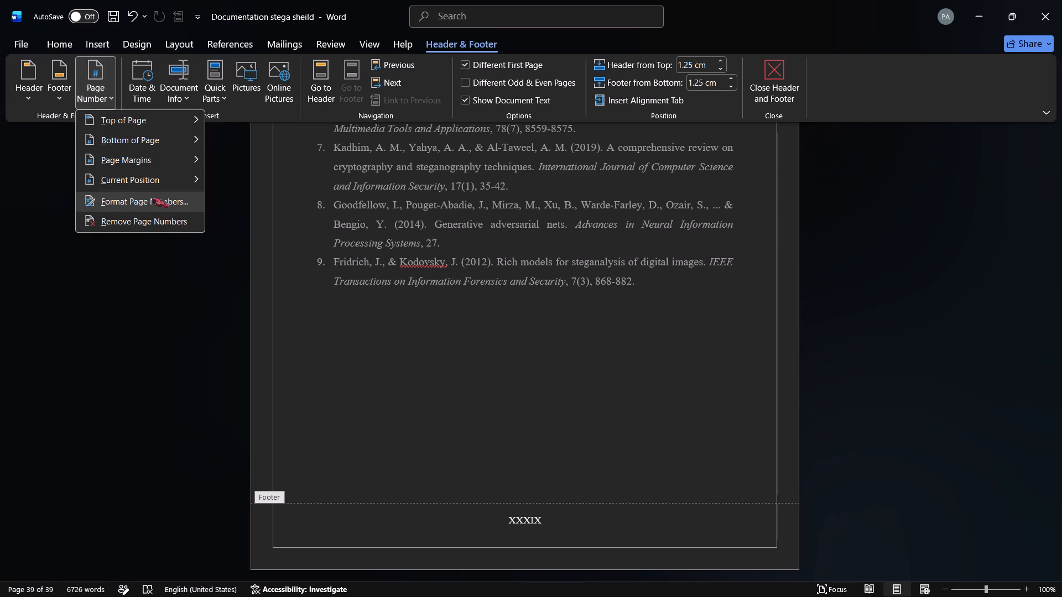
right_click(153, 198)
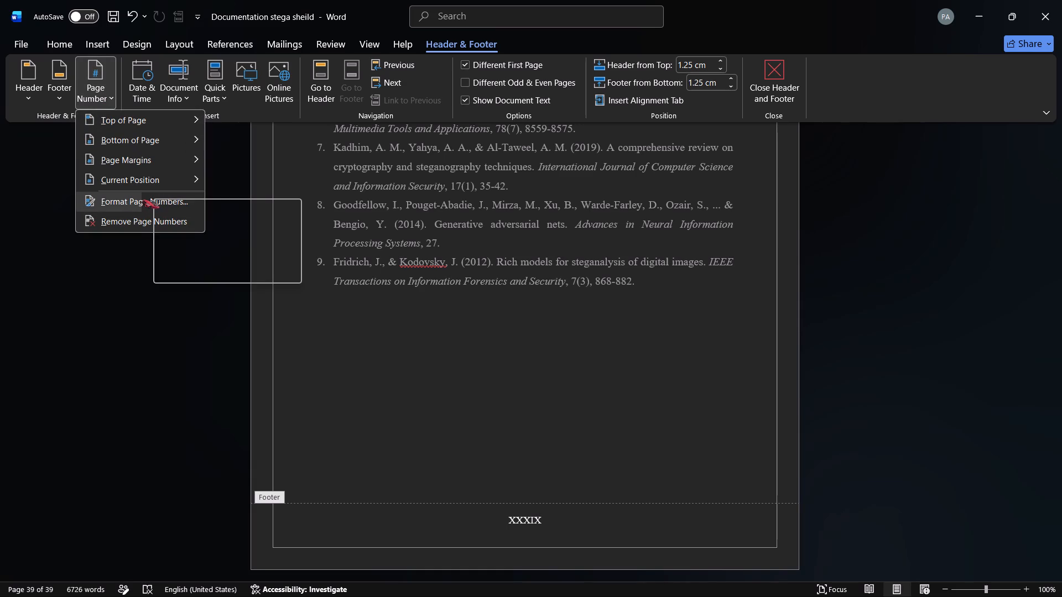
left_click(143, 200)
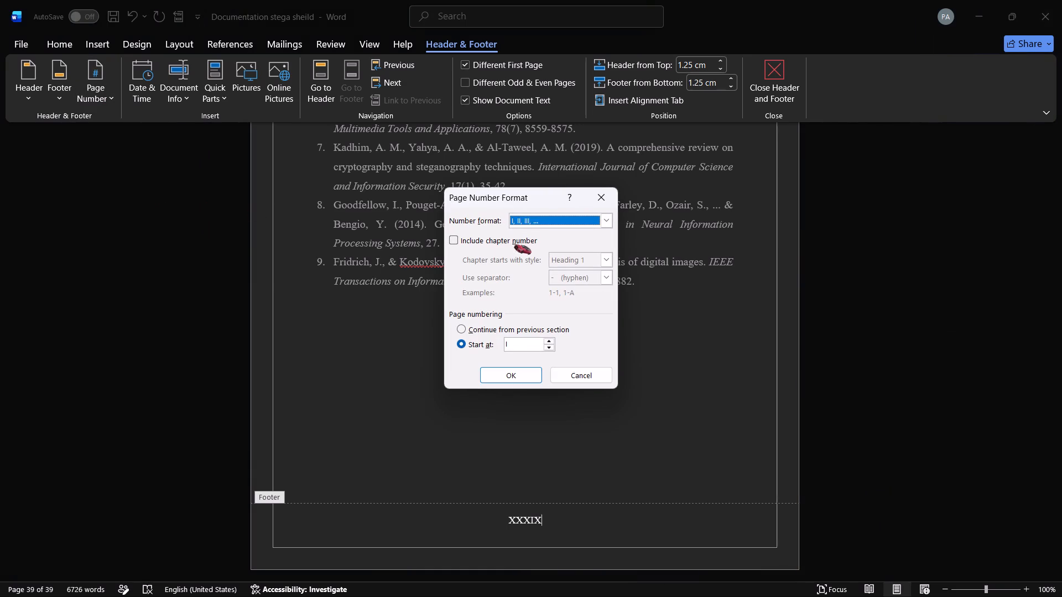
left_click(518, 343)
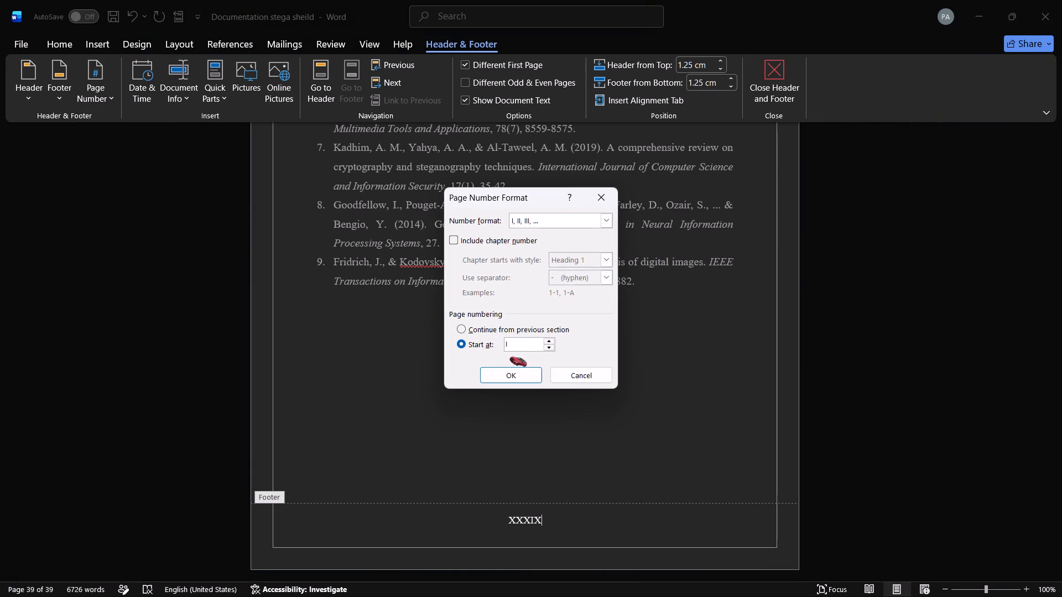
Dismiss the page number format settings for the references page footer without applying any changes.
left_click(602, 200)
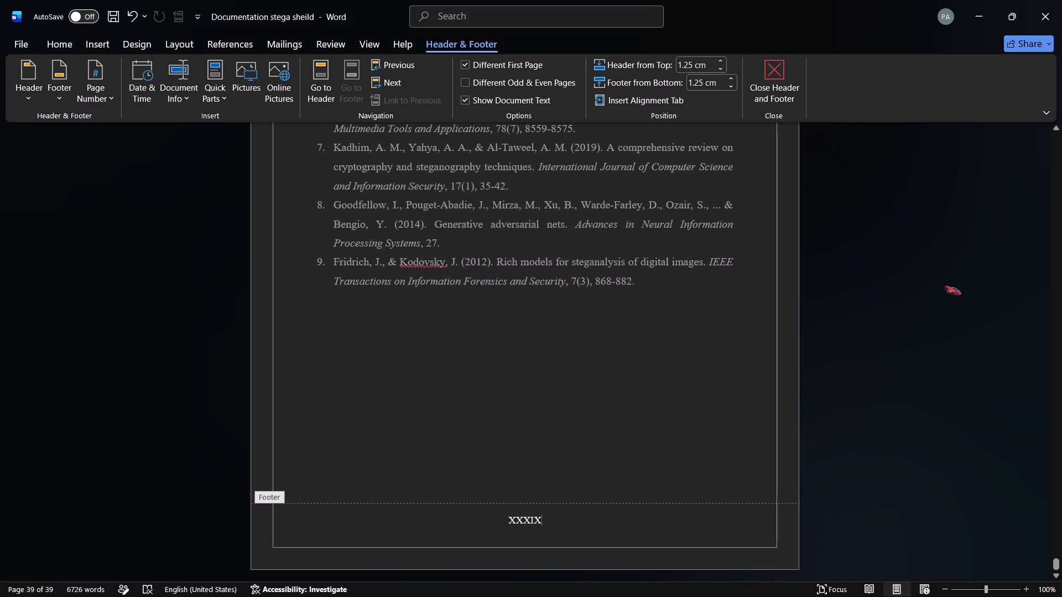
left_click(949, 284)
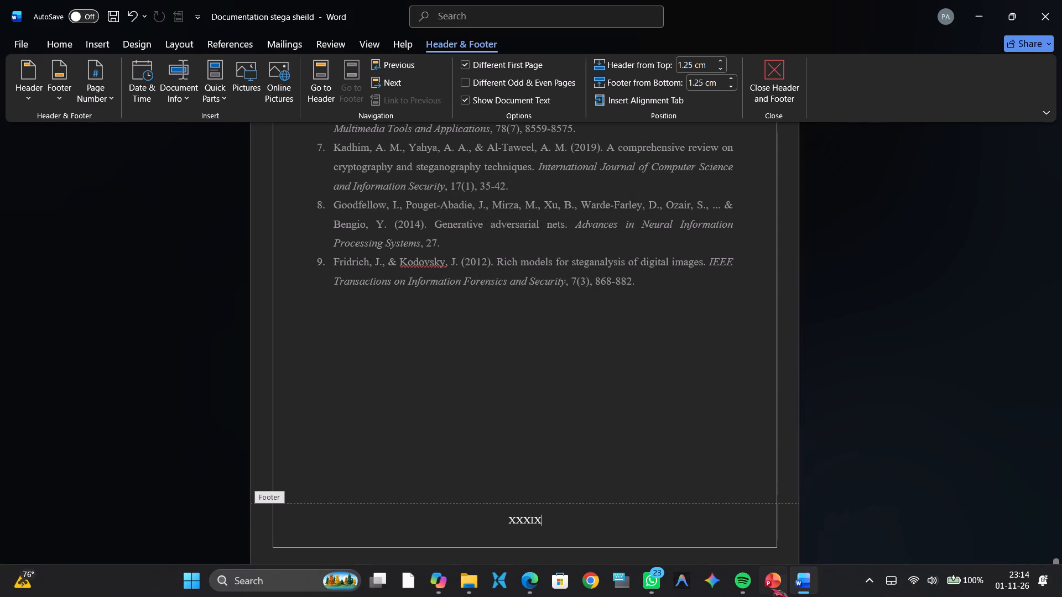
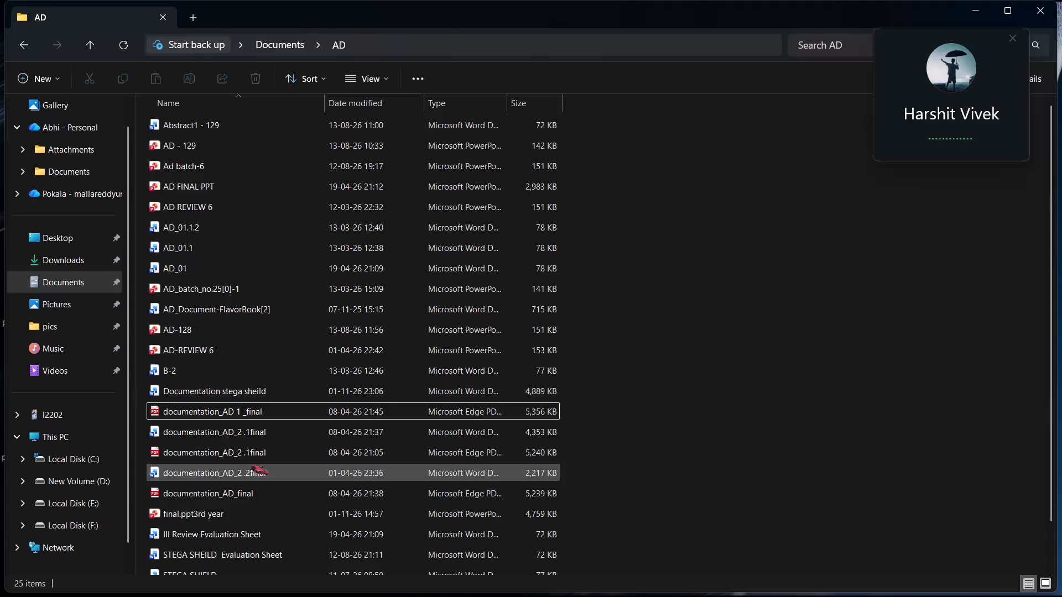
Share the file "Documentation stega sheild" from the AD folder in File Explorer through WhatsApp.
left_click(245, 395)
left_click(220, 77)
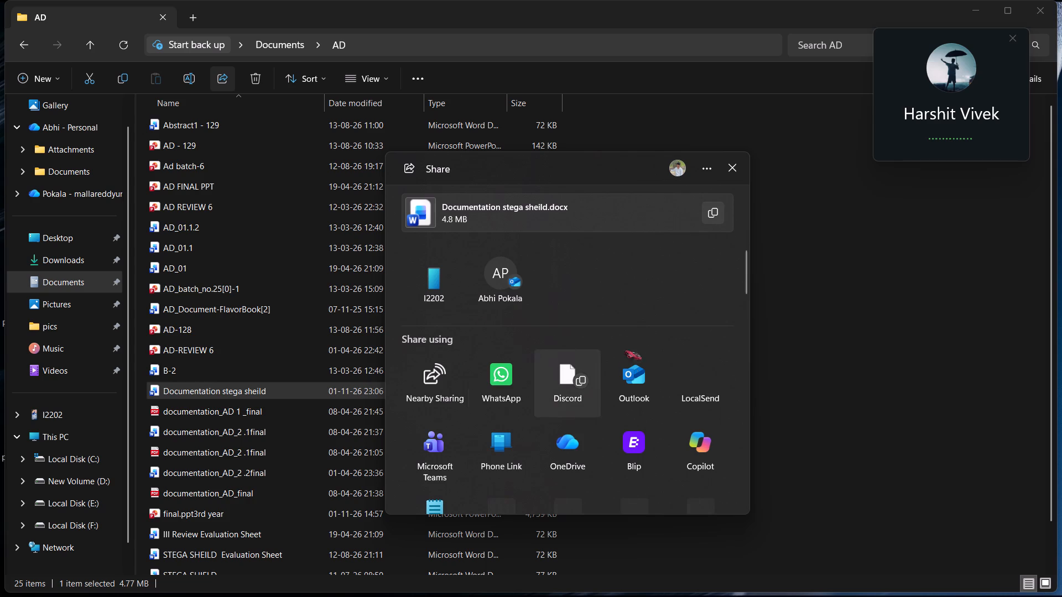
left_click(503, 386)
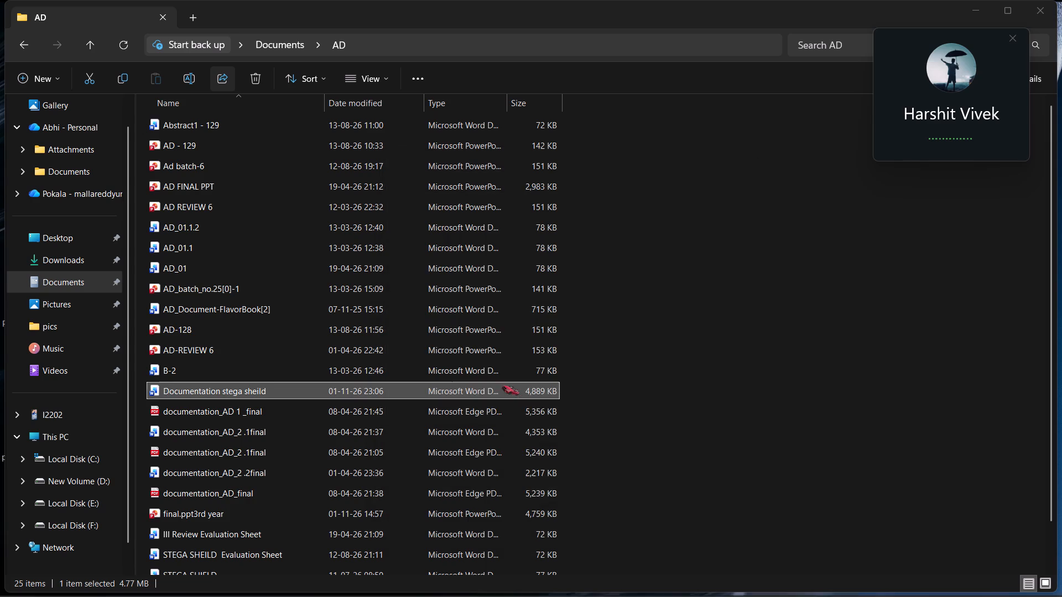
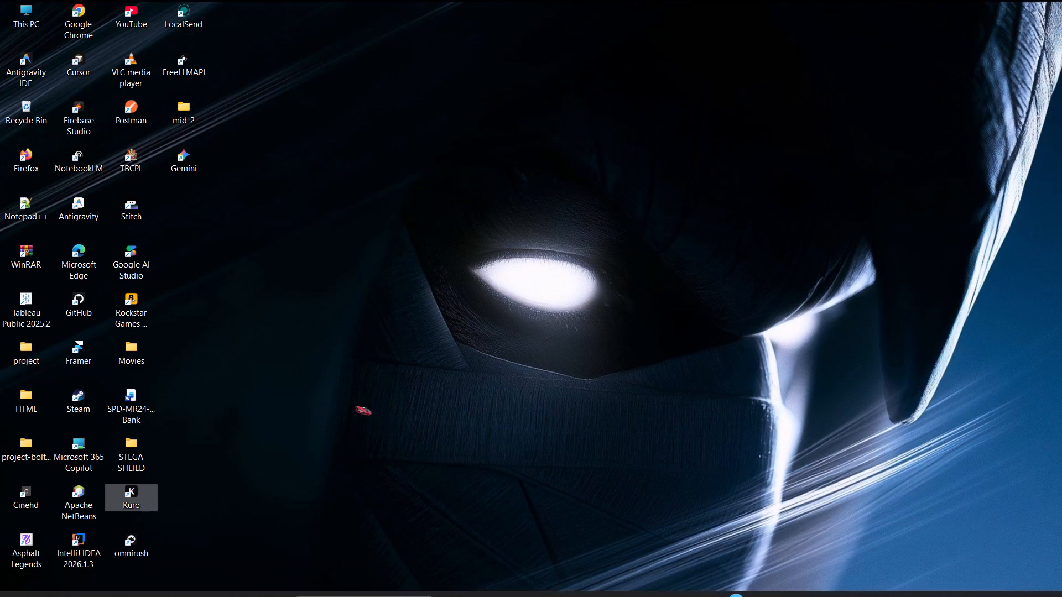
Open a new File Explorer window from the desktop.
left_click(299, 547)
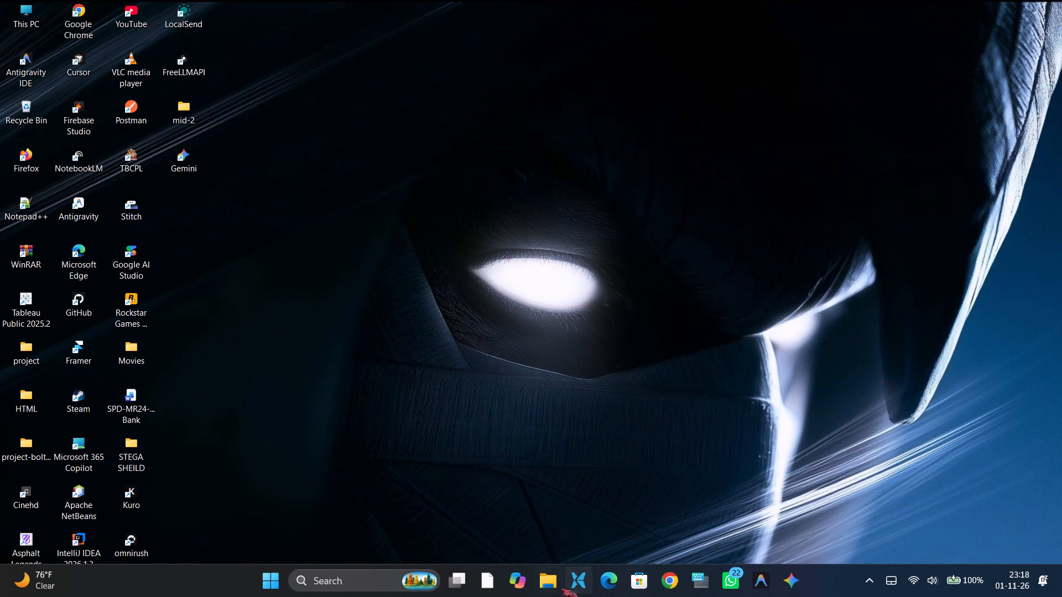
left_click(556, 589)
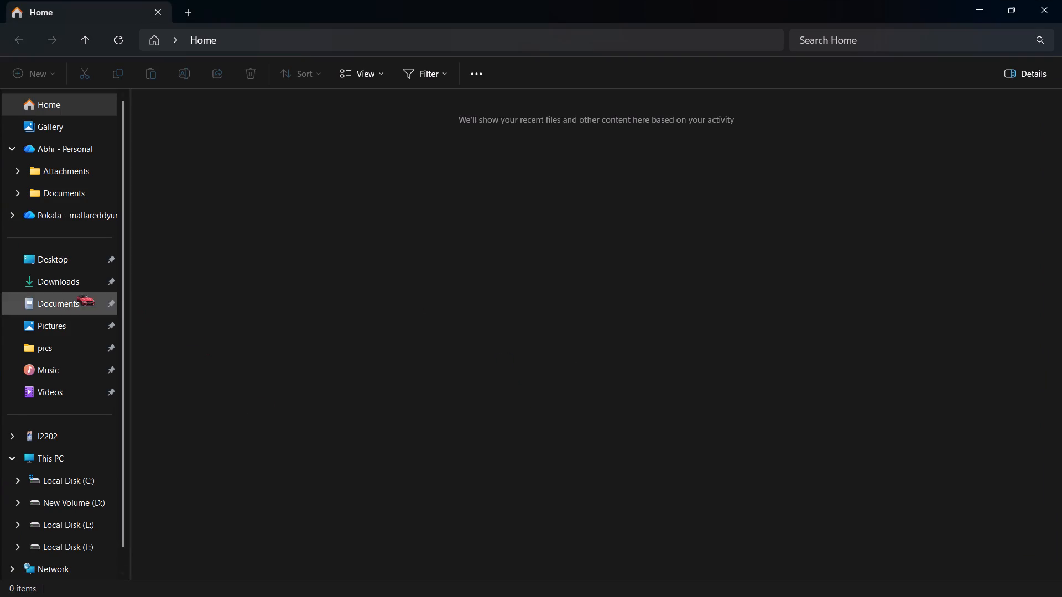
In File Explorer, open the AD folder inside Documents.
left_click(56, 302)
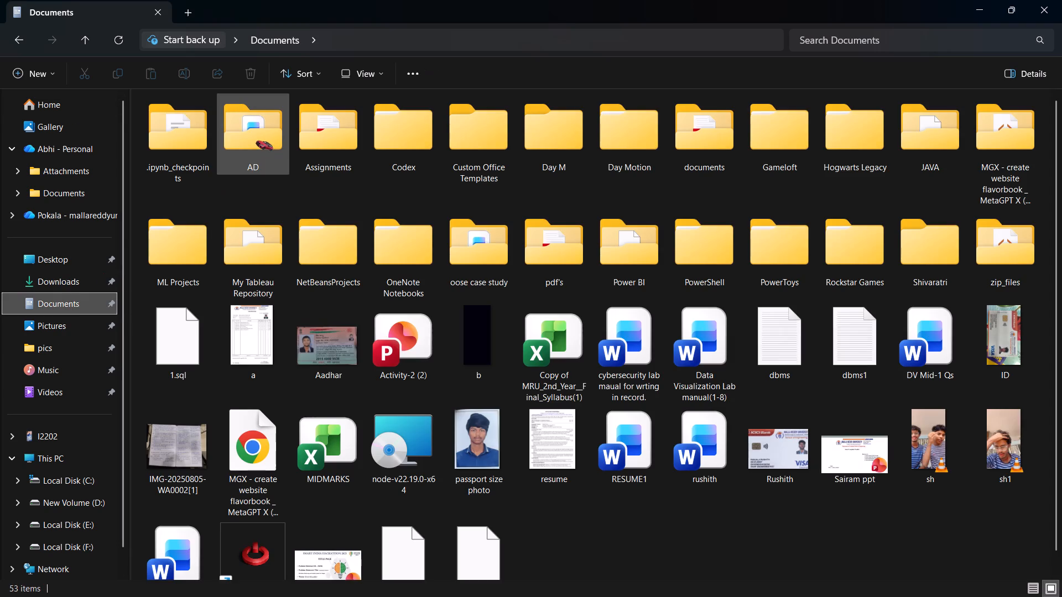
left_click(257, 141)
left_click(253, 154)
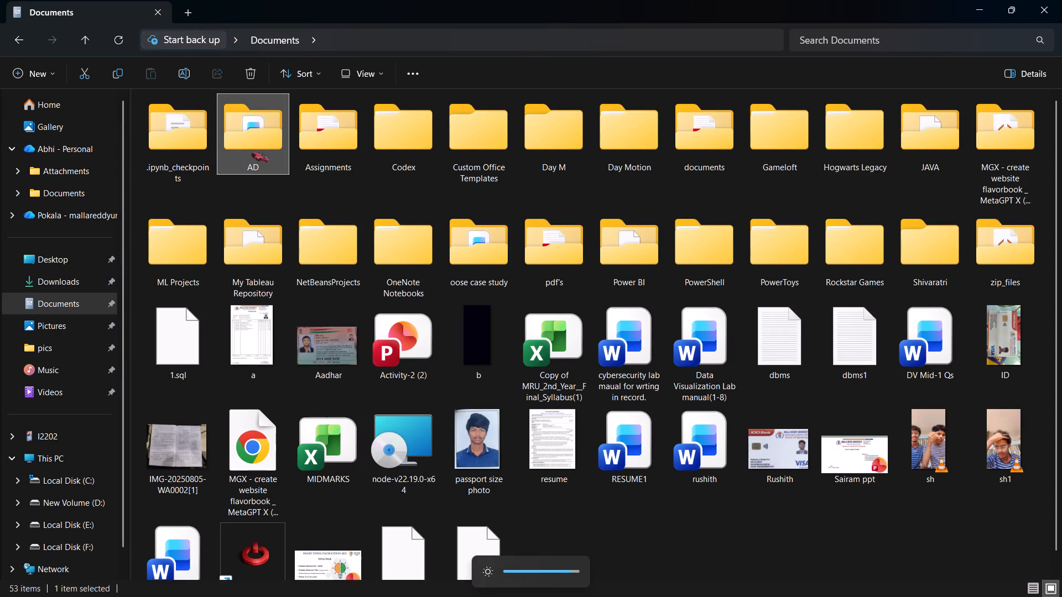
double_click(252, 153)
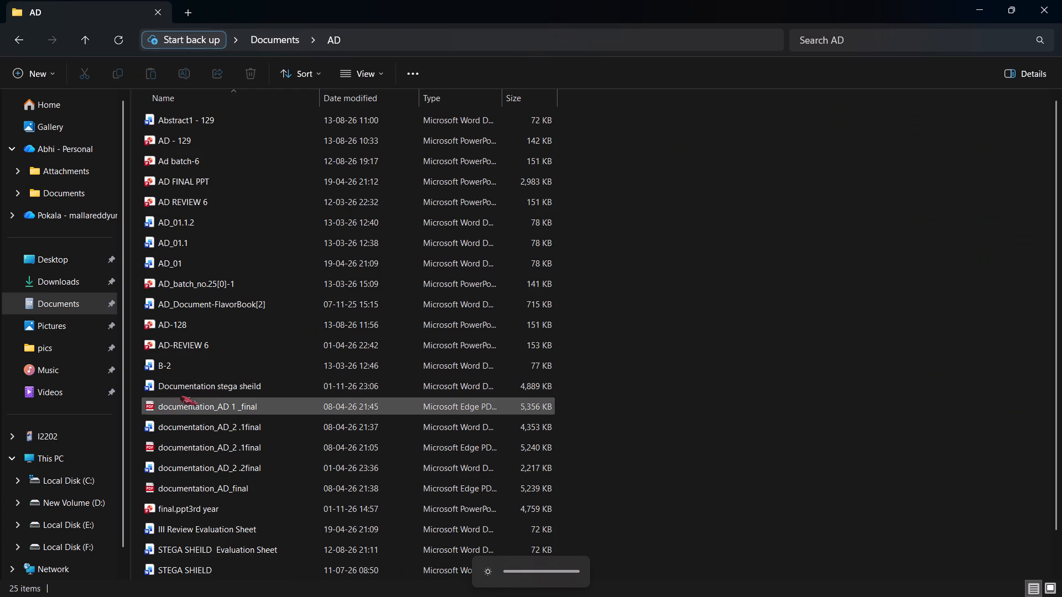
Convert the Word file "Documentation stega sheild" to PDF with the radial file converter.
left_click(215, 379)
right_click_drag(215, 379, 223, 381)
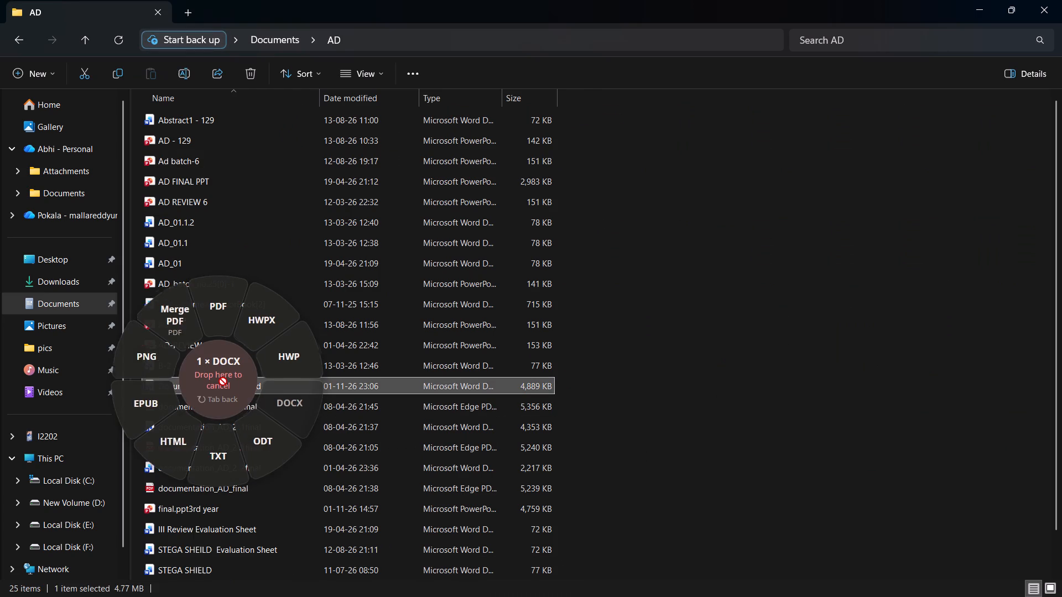
right_click_drag(223, 381, 226, 310)
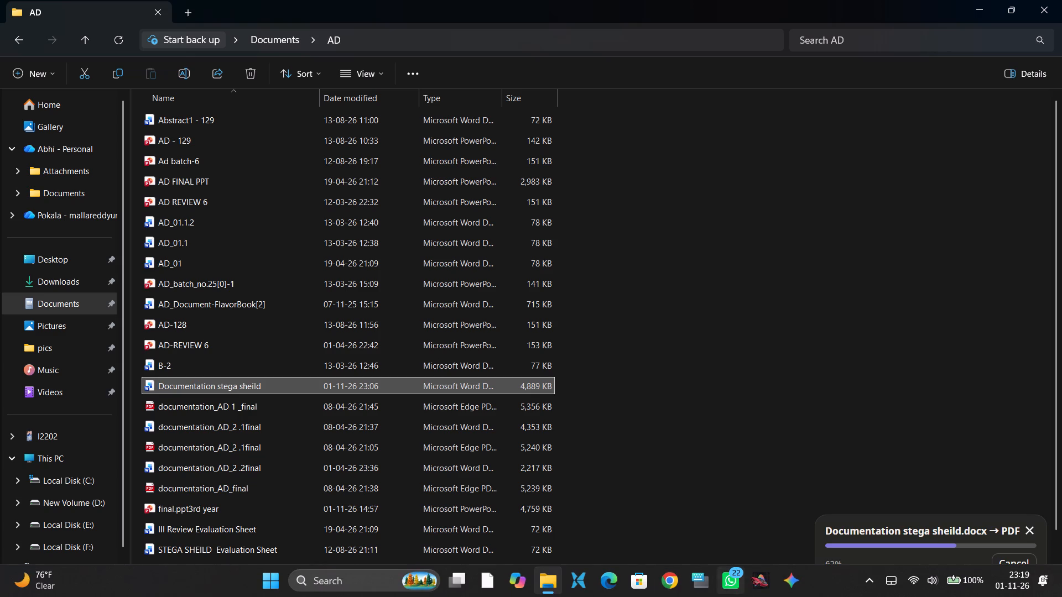
Switch to WhatsApp while the PDF conversion runs.
left_click(727, 580)
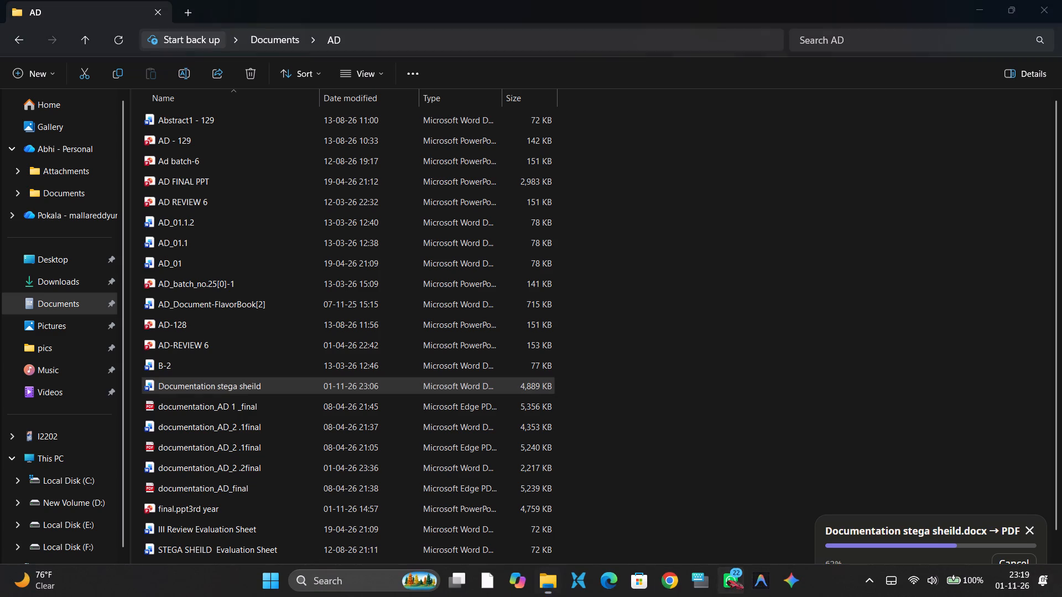
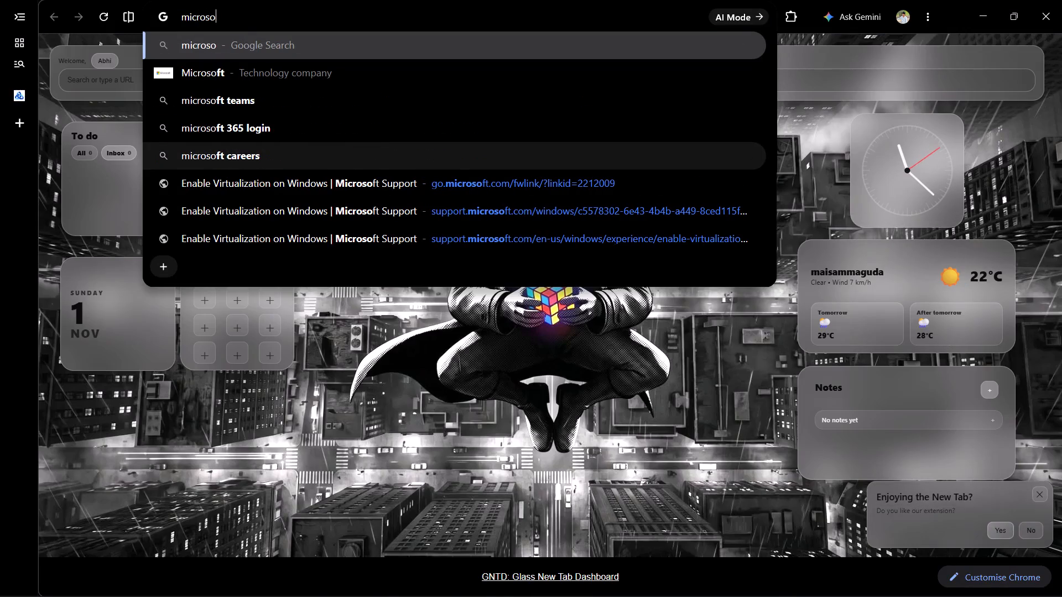
In Chrome, search for microsoft, go to the official Microsoft website and open the account sign-in there.
key("Return")
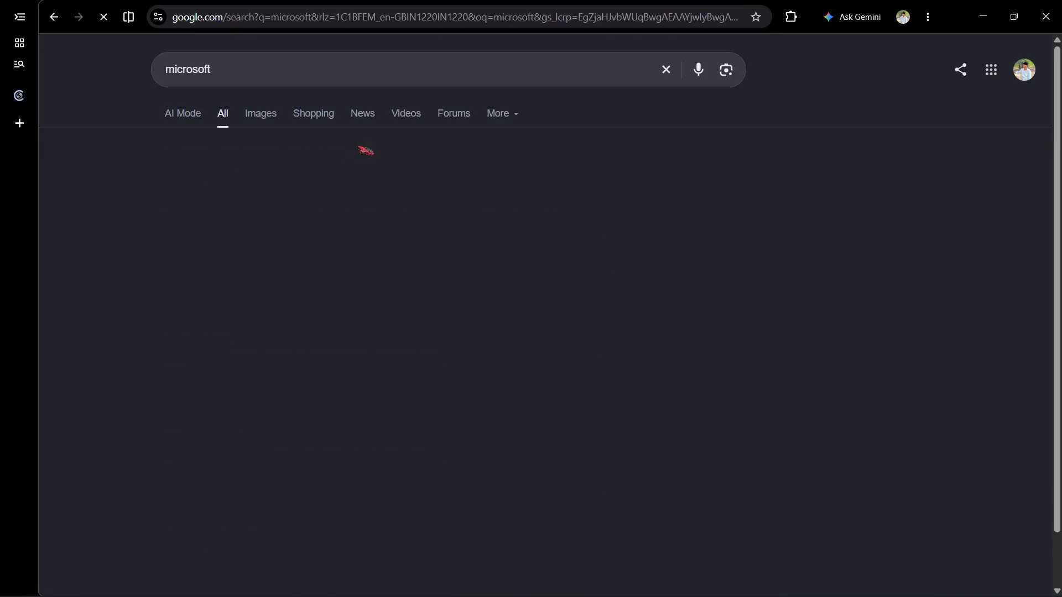
left_click(200, 228)
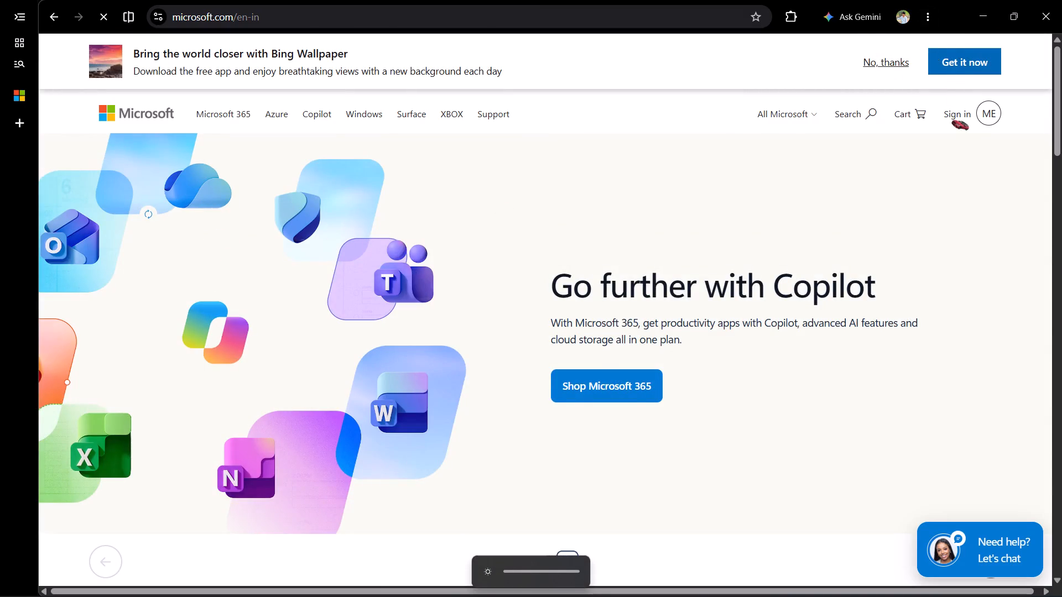
left_click(979, 113)
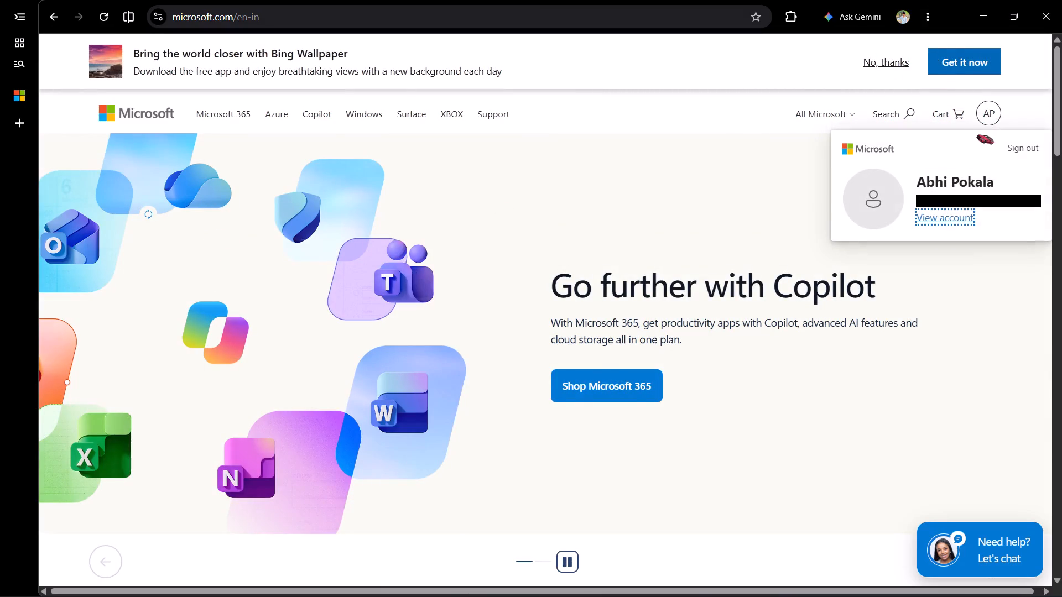
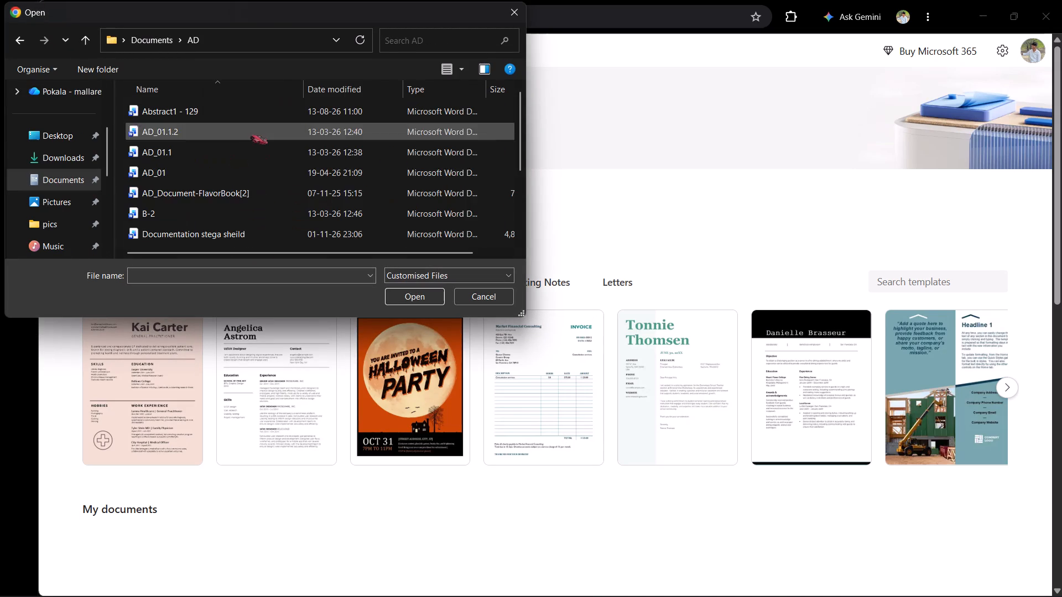
Open the file "Documentation stega sheild" from the Documents > AD folder in Word for the web.
scroll(169, 176, "down", 2)
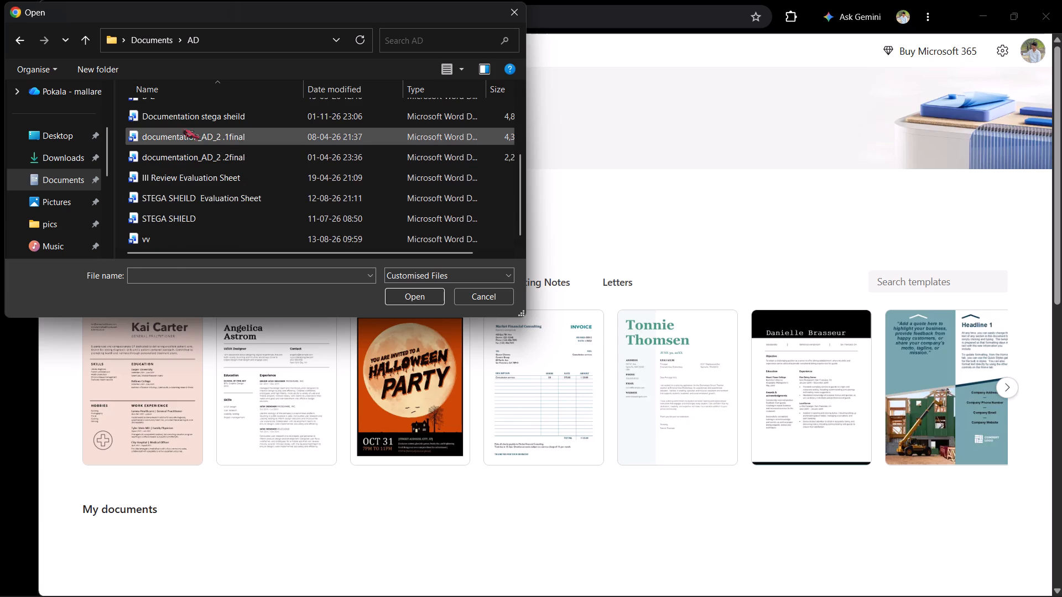
left_click(184, 124)
left_click(392, 296)
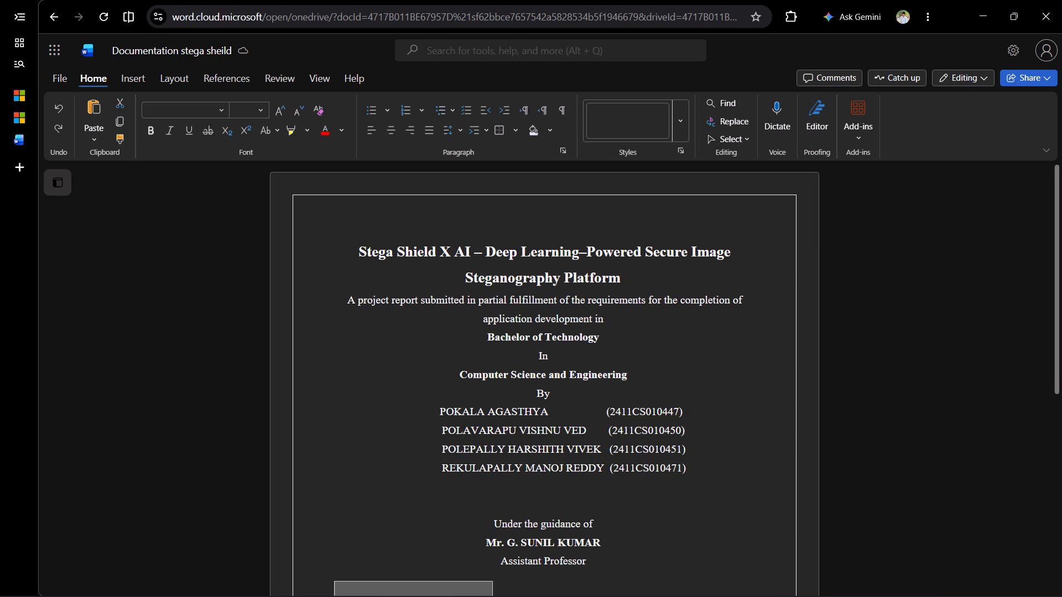
Open the footer on page 2, below the External Examiner line of the certificate, for editing.
scroll(553, 341, "down", 3)
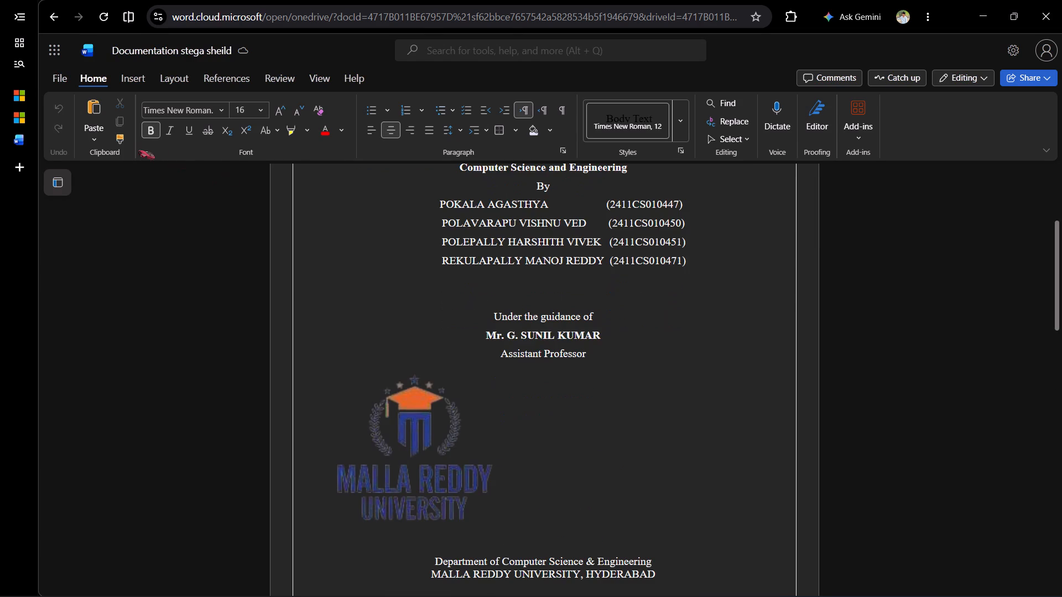
scroll(446, 243, "down", 1)
scroll(612, 263, "down", 6)
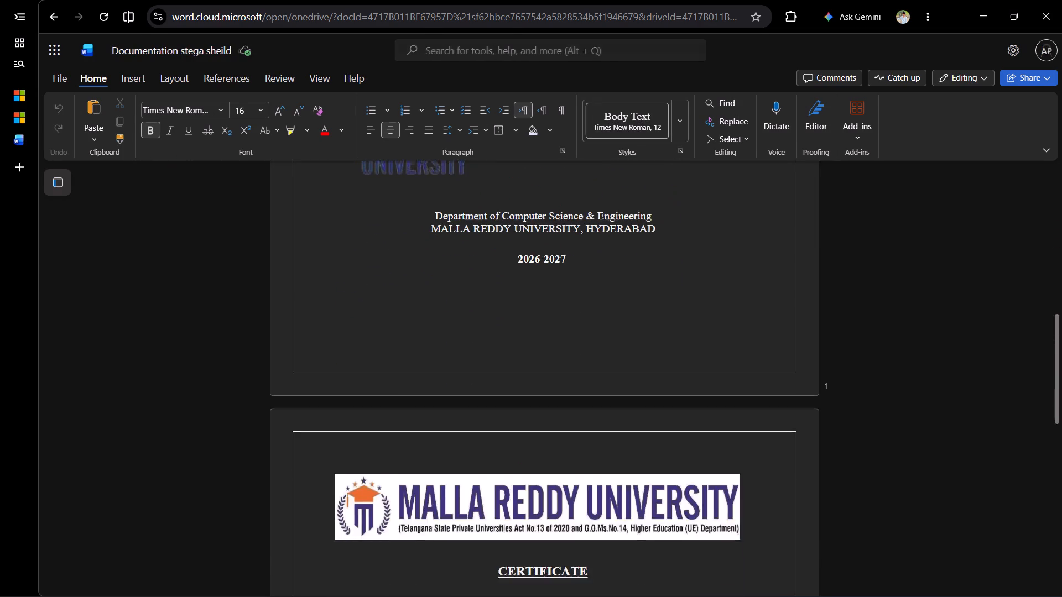
scroll(596, 273, "down", 8)
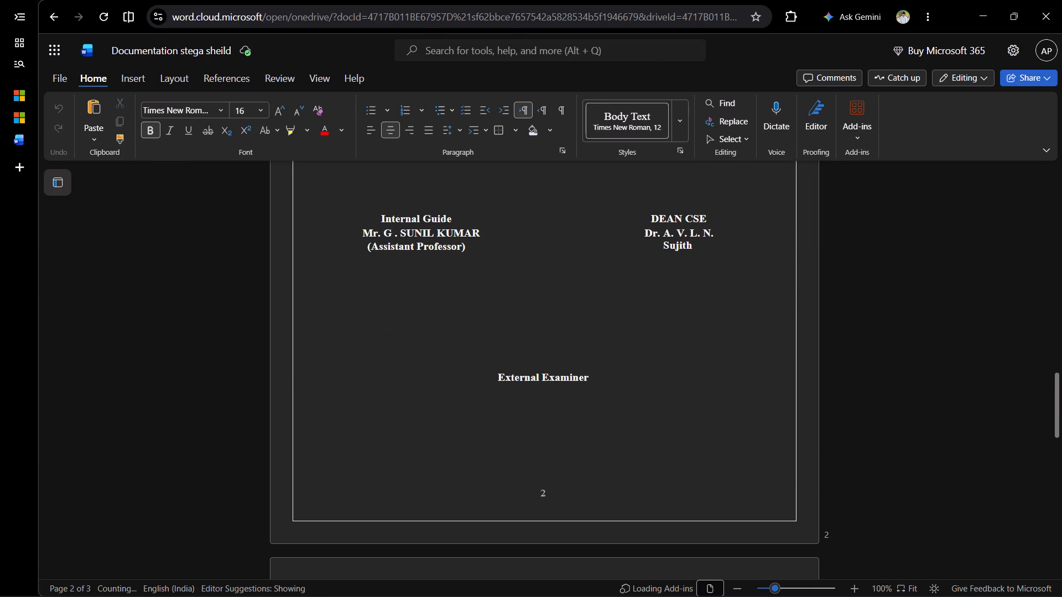
left_click(552, 489)
double_click(552, 489)
double_click(550, 490)
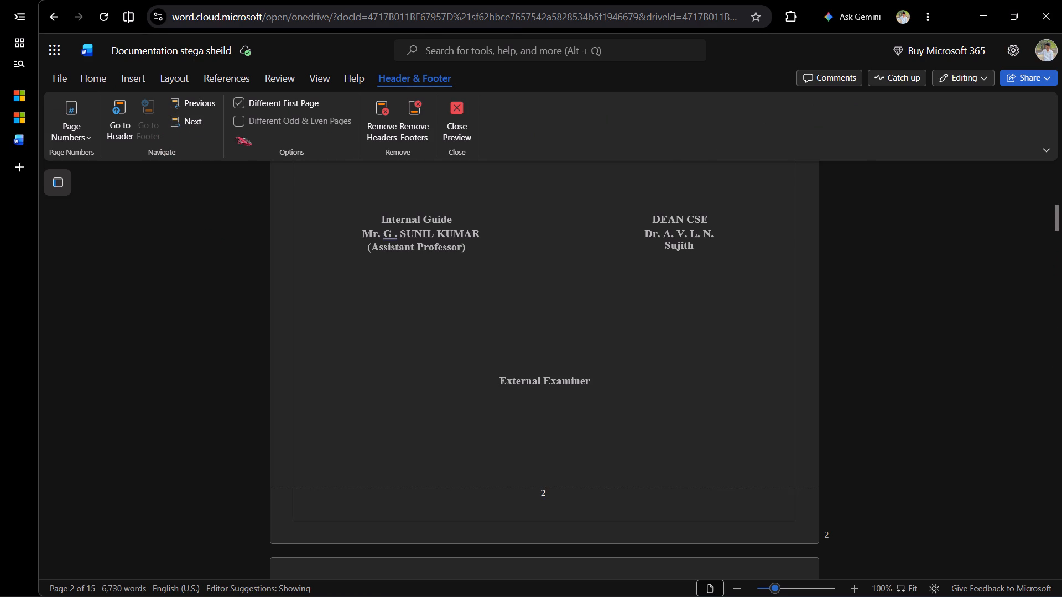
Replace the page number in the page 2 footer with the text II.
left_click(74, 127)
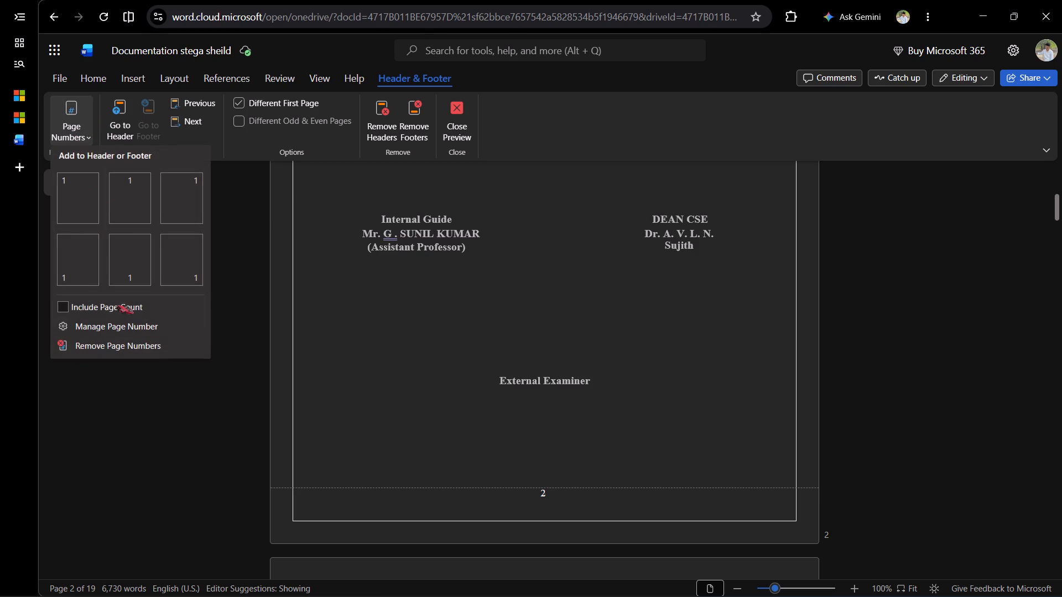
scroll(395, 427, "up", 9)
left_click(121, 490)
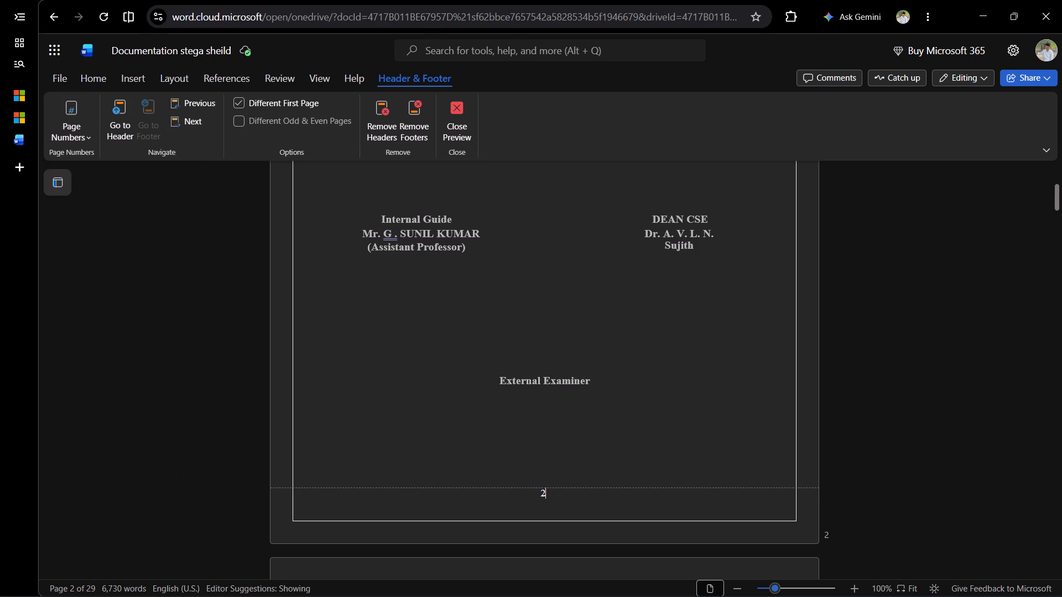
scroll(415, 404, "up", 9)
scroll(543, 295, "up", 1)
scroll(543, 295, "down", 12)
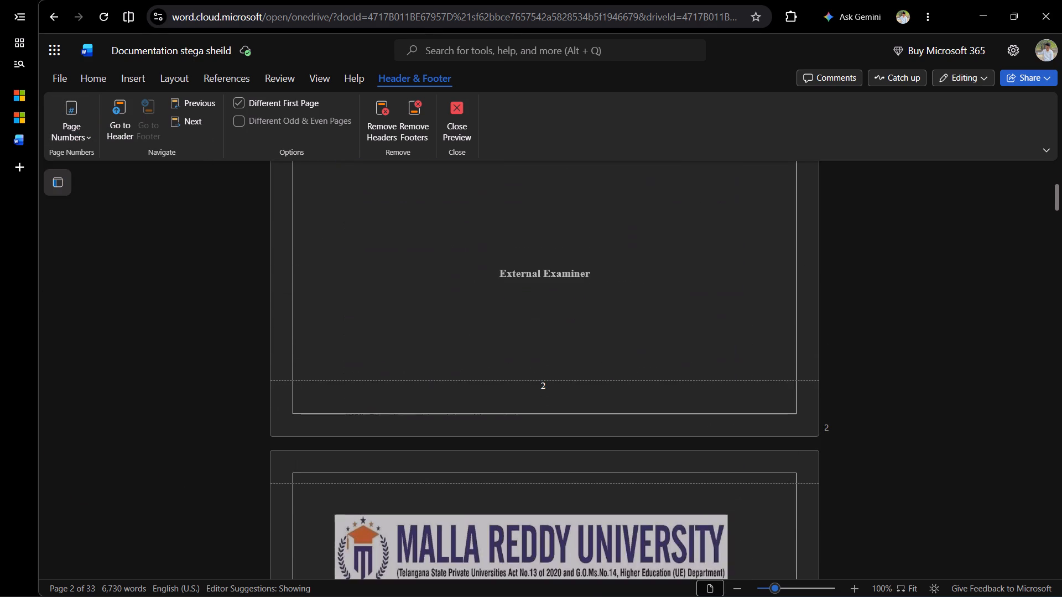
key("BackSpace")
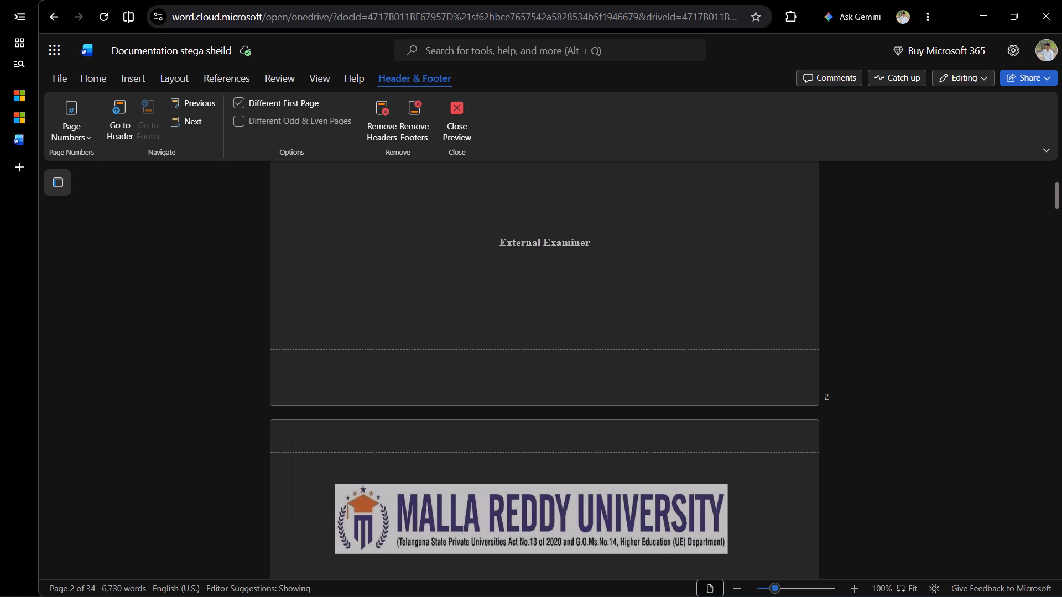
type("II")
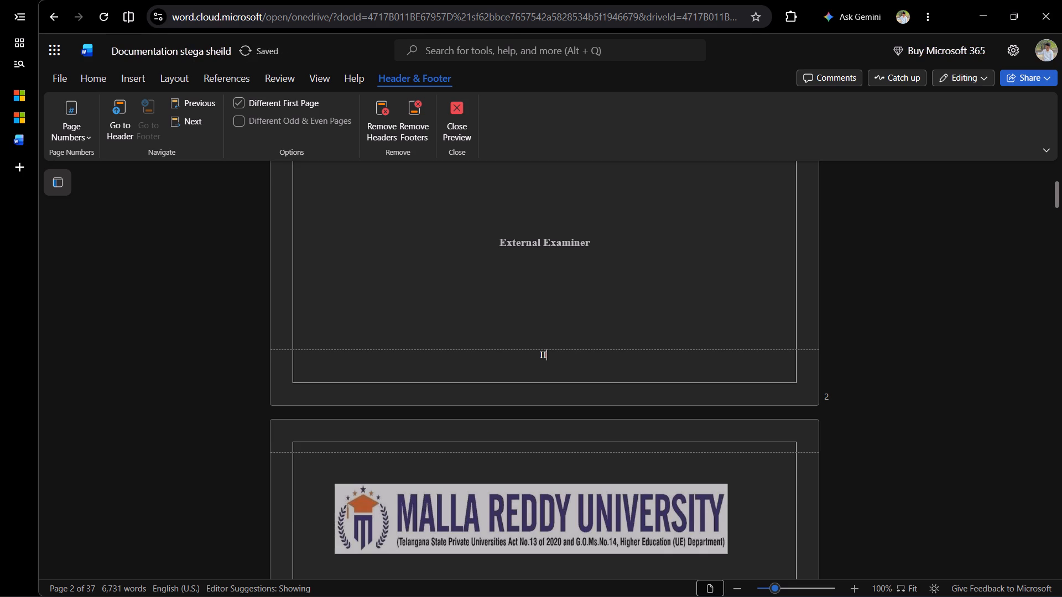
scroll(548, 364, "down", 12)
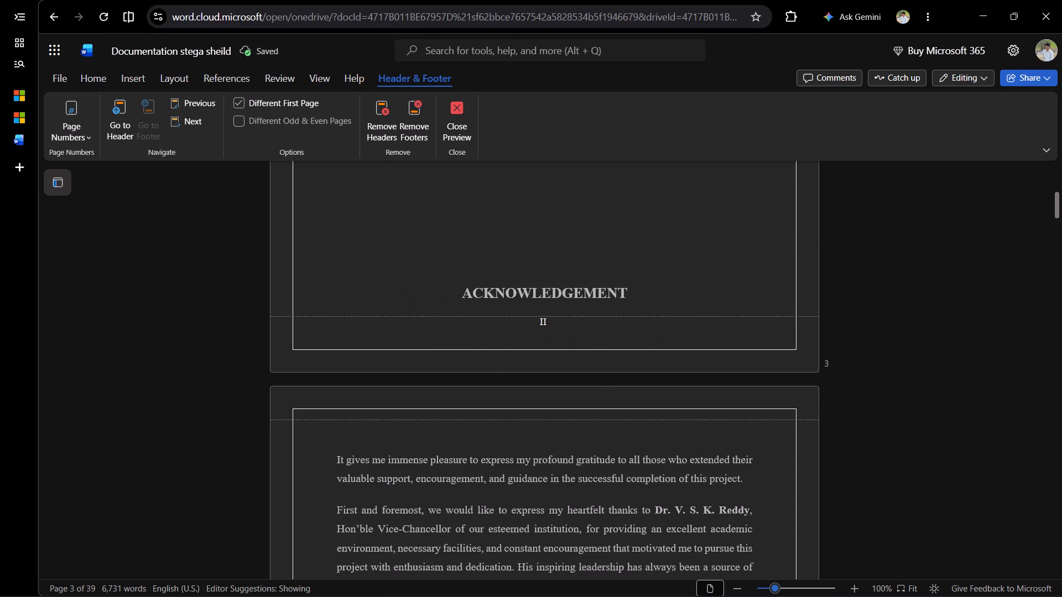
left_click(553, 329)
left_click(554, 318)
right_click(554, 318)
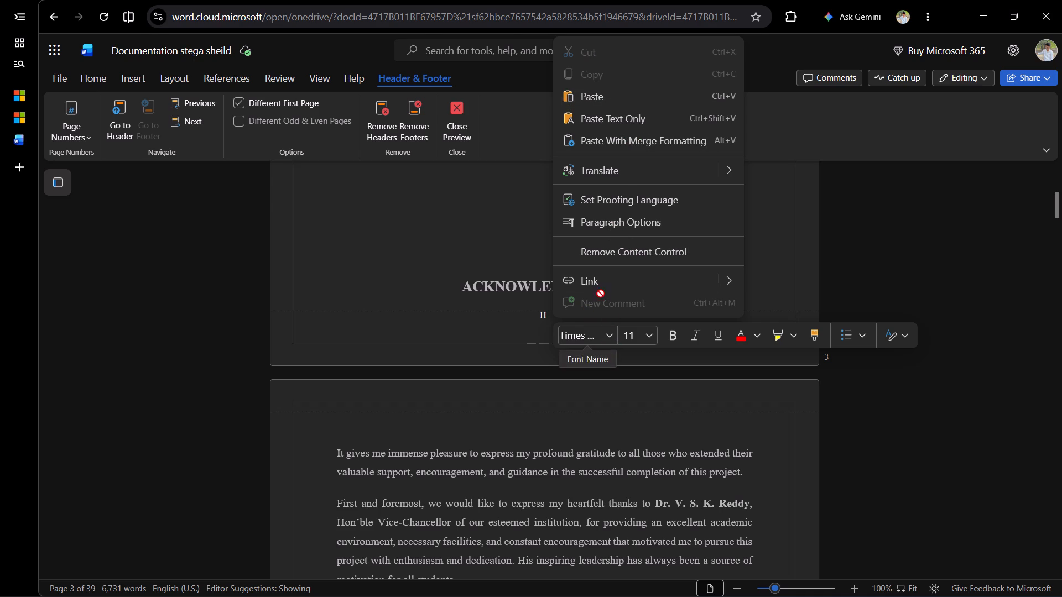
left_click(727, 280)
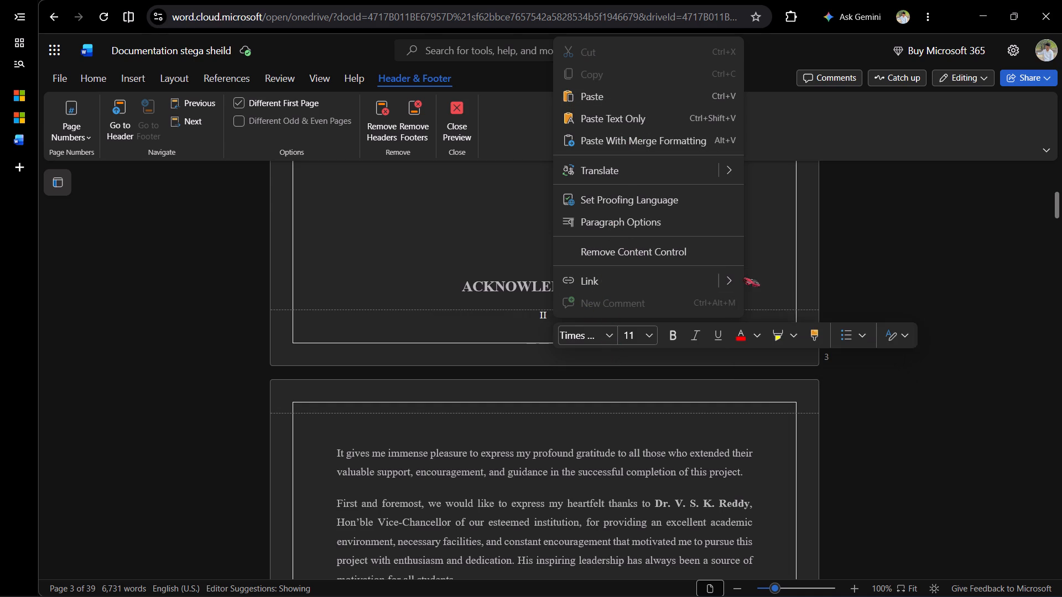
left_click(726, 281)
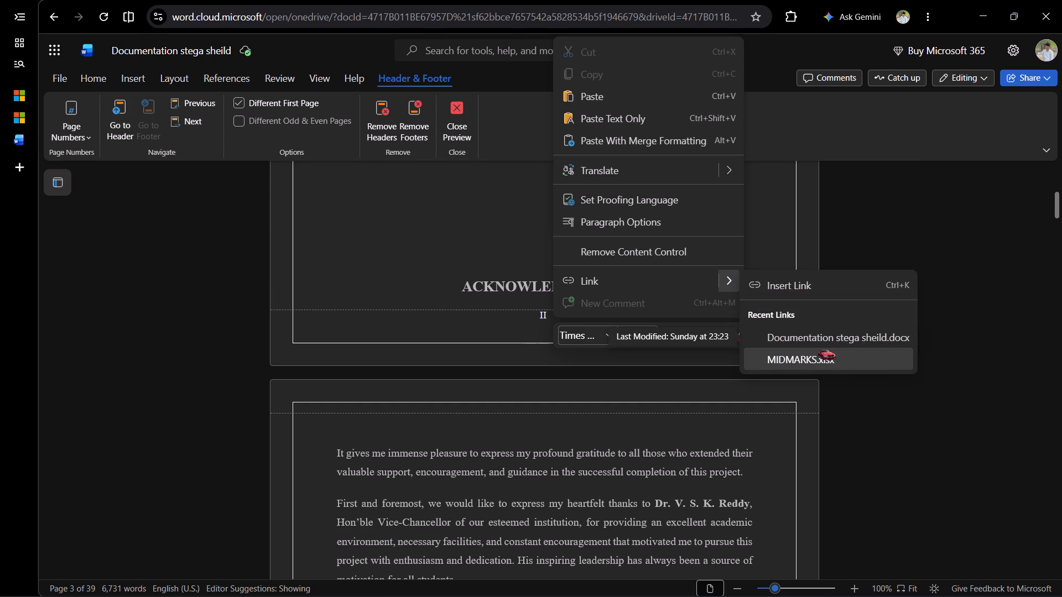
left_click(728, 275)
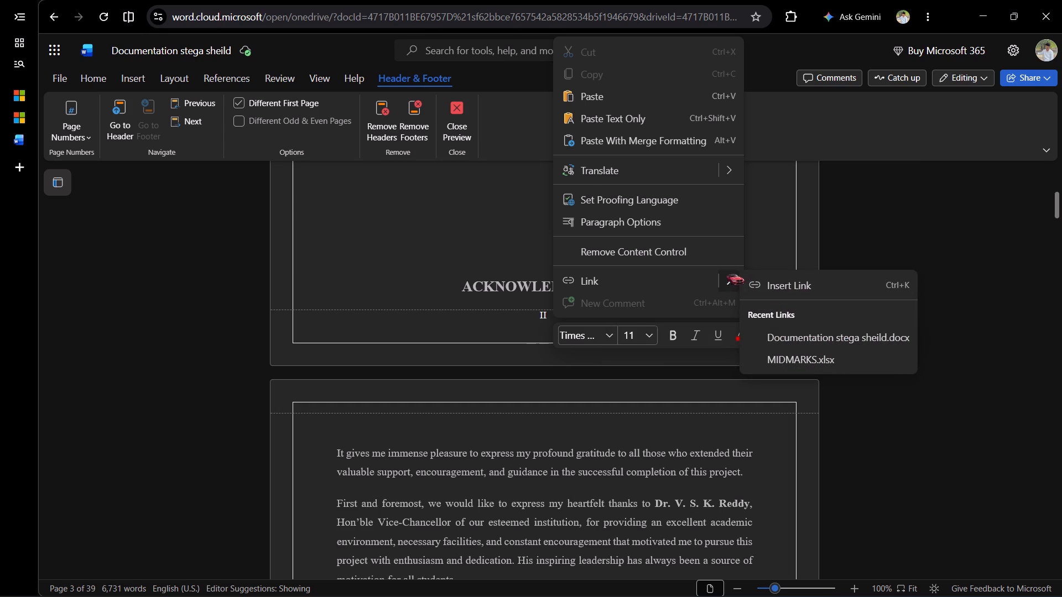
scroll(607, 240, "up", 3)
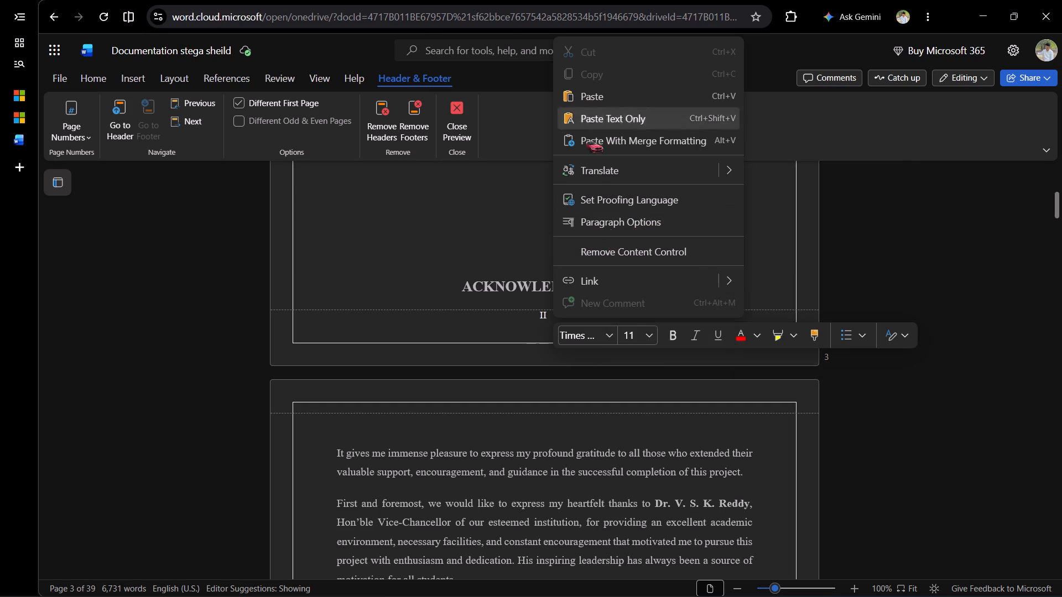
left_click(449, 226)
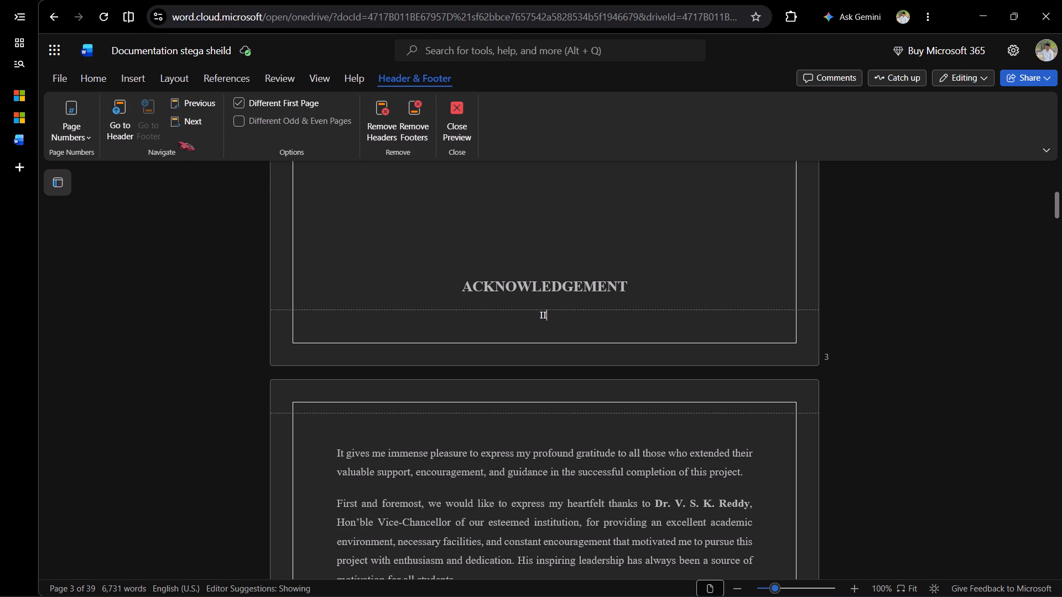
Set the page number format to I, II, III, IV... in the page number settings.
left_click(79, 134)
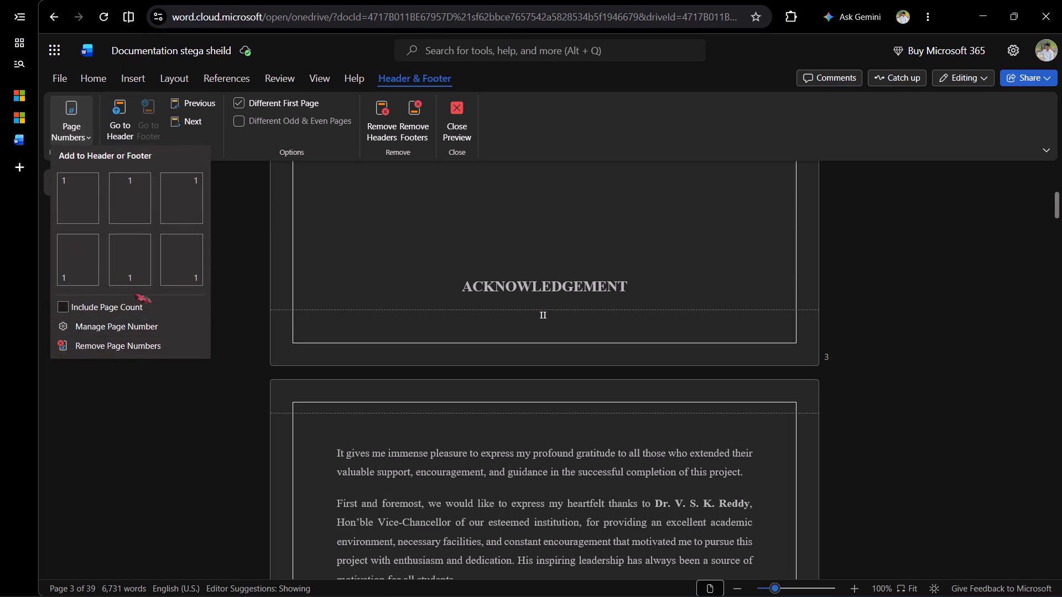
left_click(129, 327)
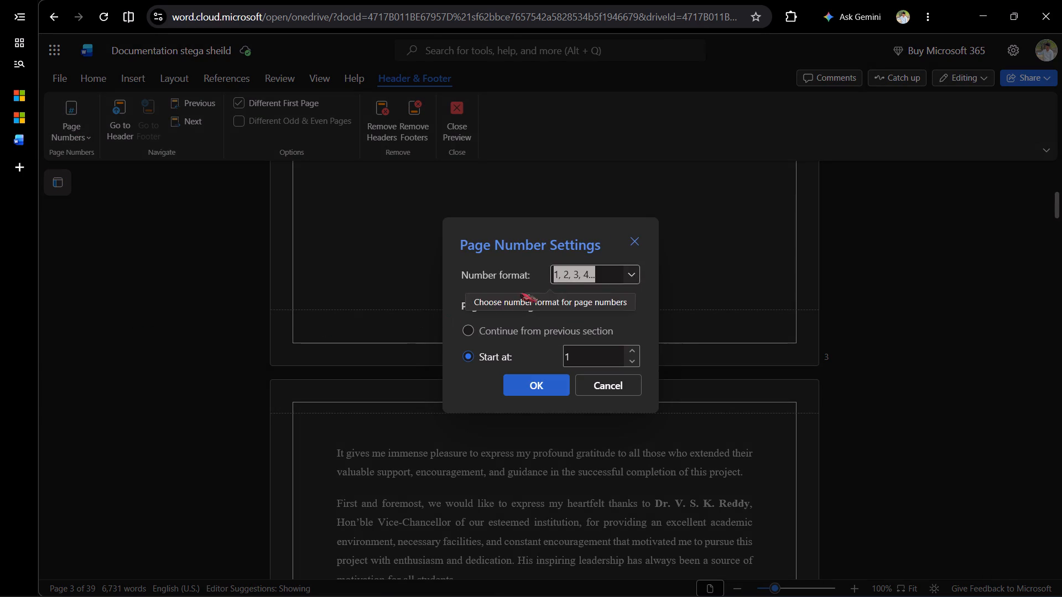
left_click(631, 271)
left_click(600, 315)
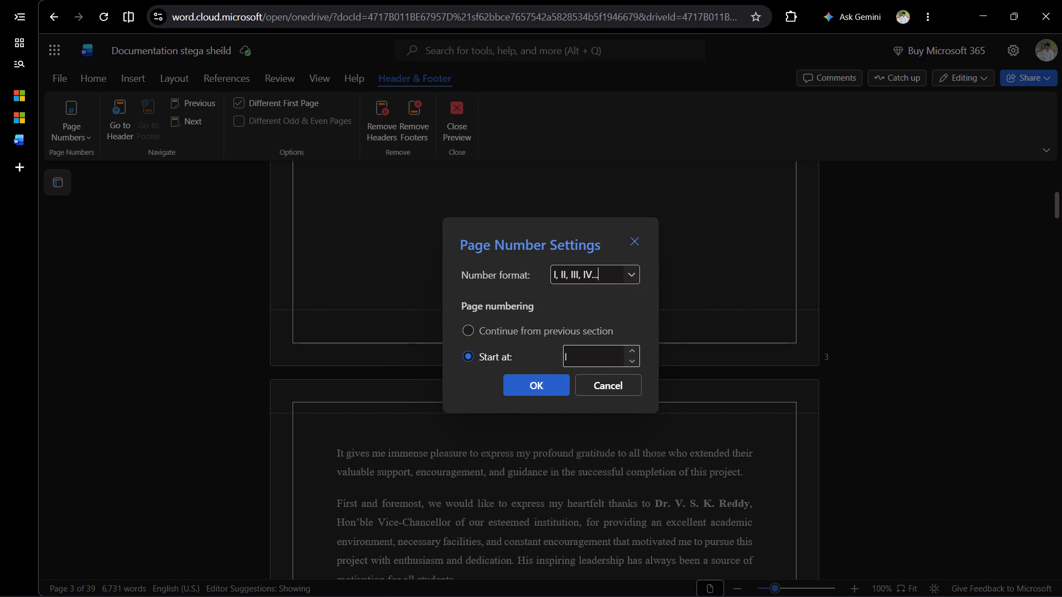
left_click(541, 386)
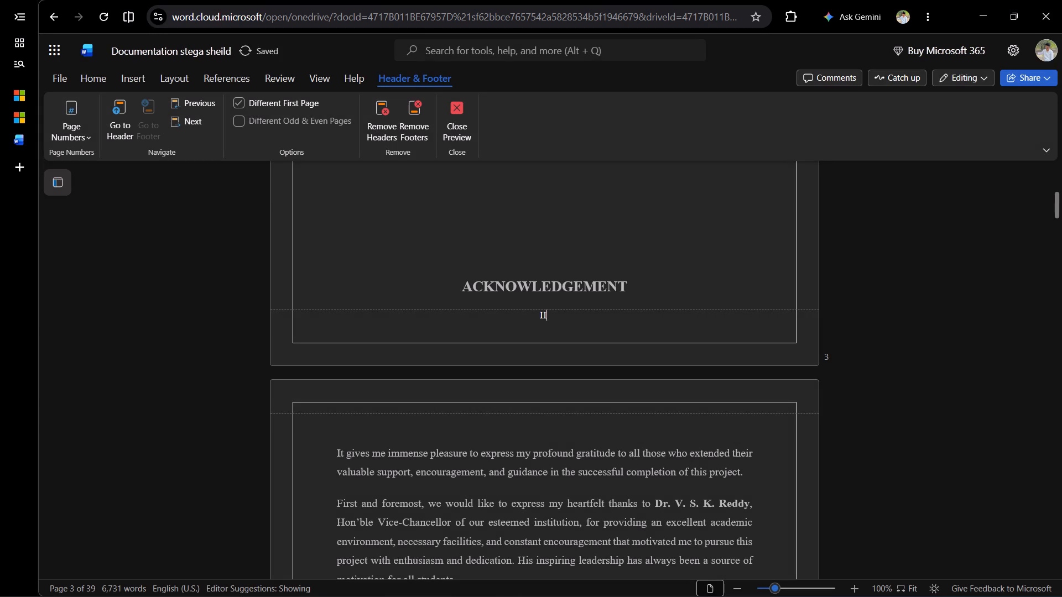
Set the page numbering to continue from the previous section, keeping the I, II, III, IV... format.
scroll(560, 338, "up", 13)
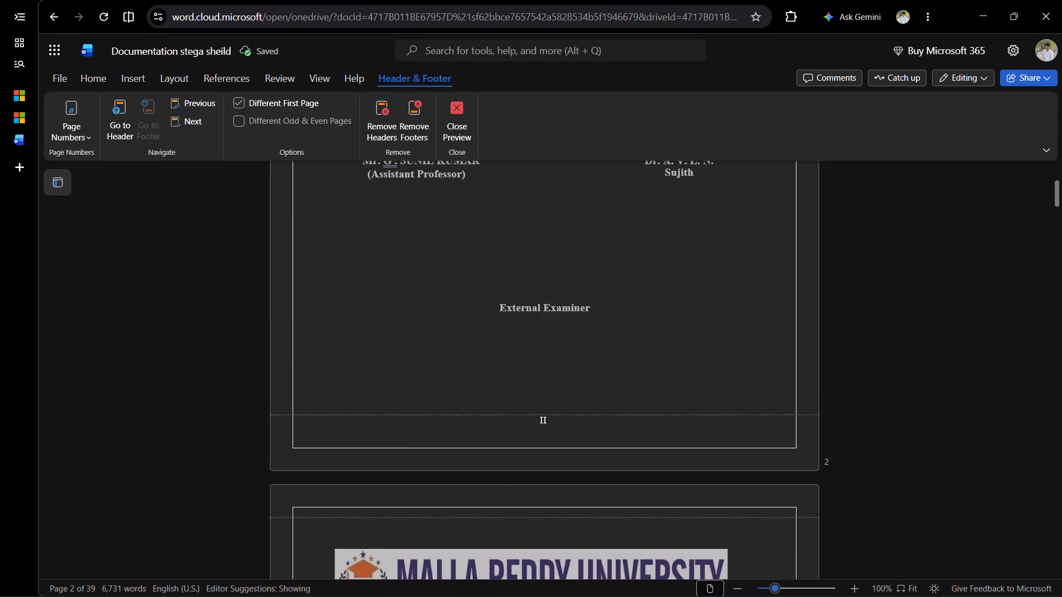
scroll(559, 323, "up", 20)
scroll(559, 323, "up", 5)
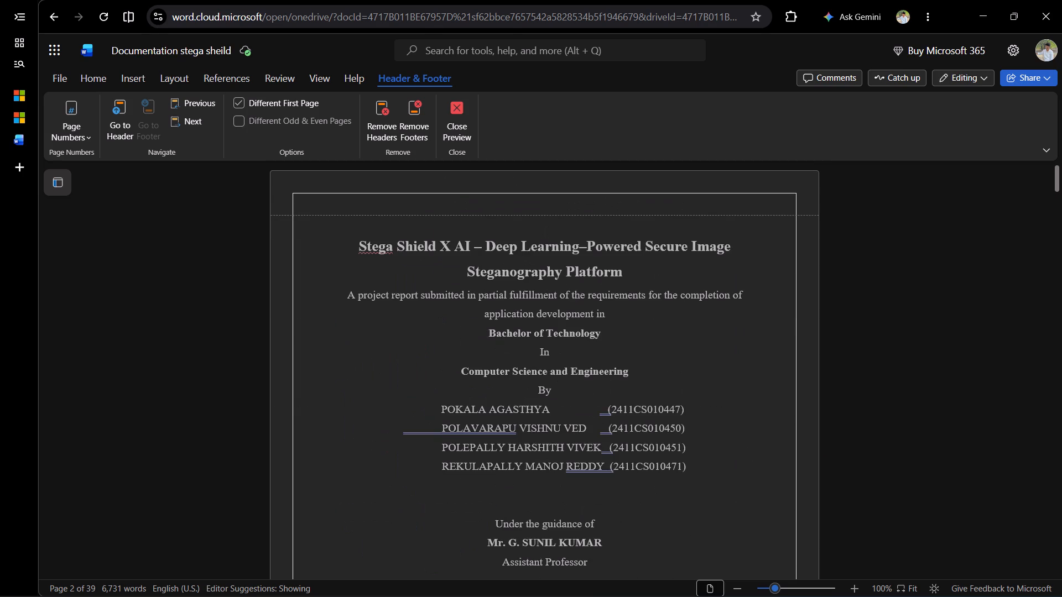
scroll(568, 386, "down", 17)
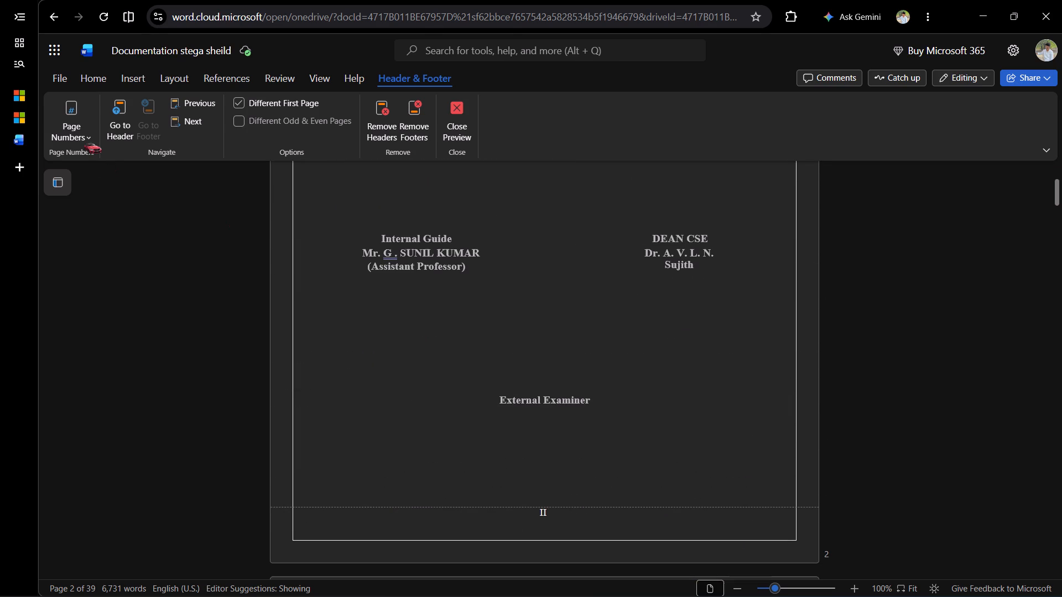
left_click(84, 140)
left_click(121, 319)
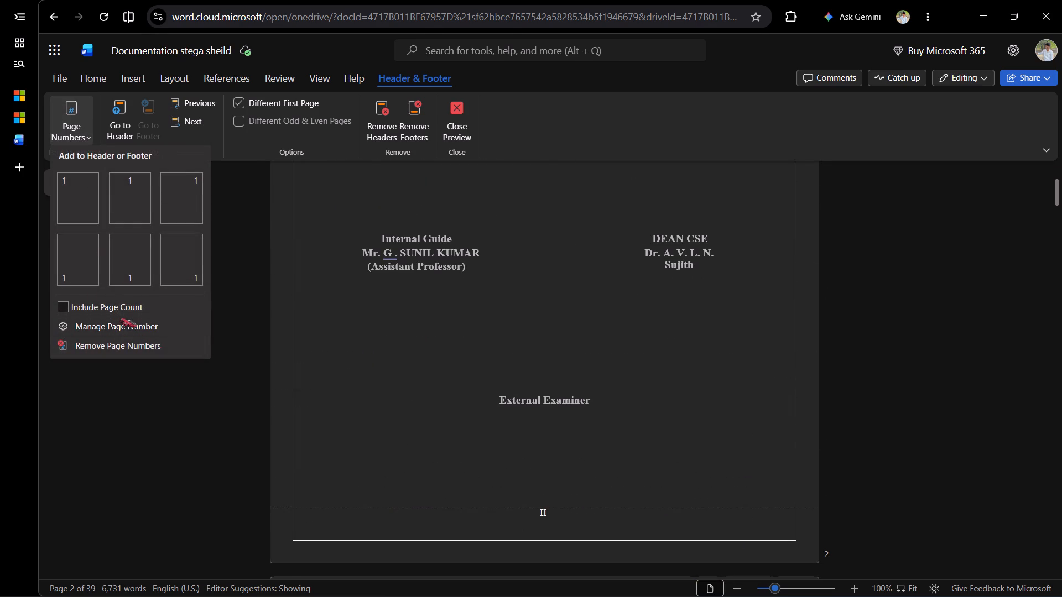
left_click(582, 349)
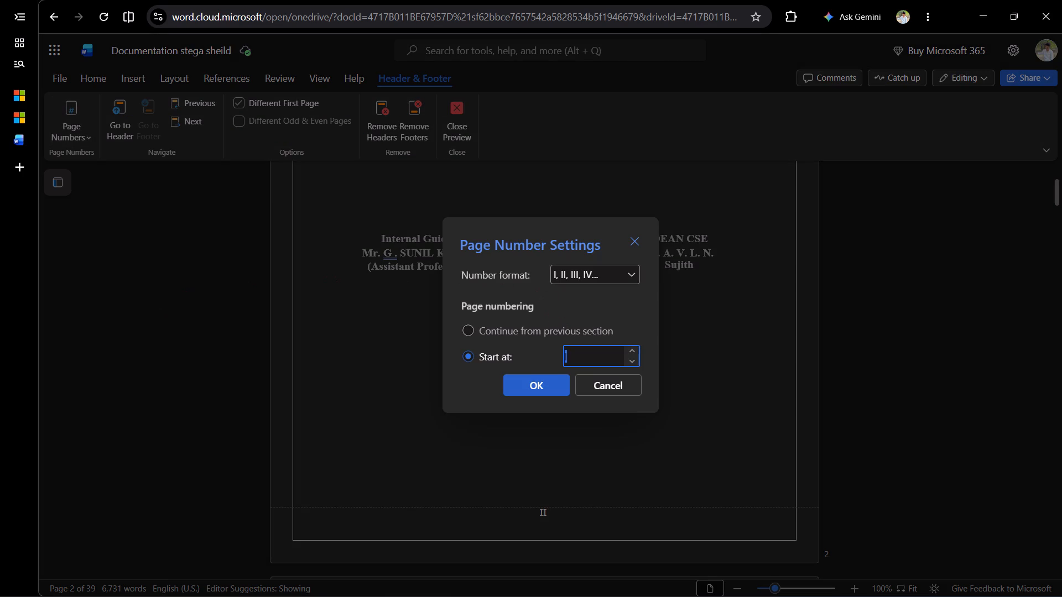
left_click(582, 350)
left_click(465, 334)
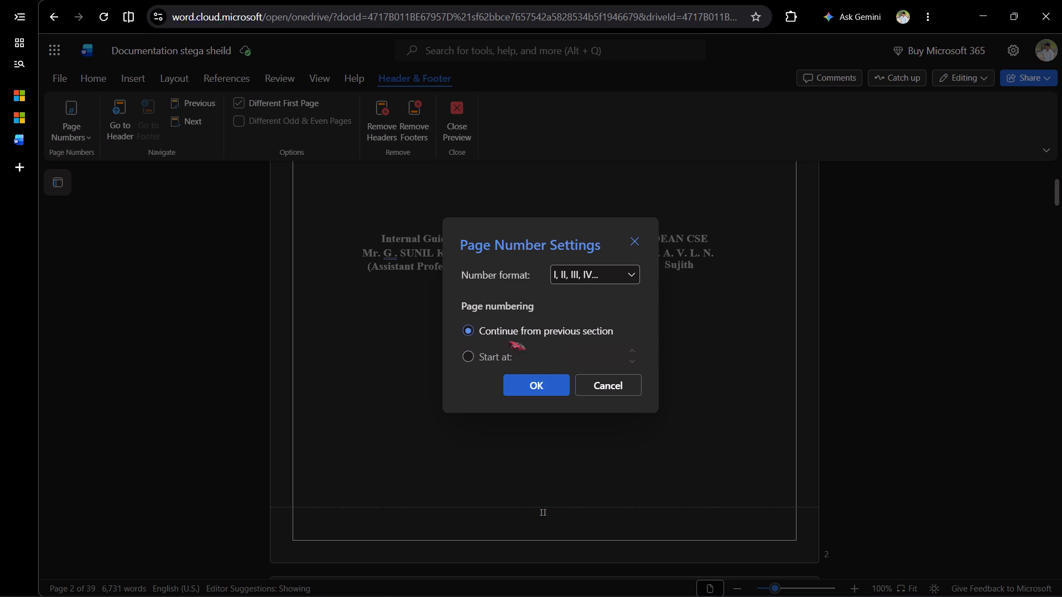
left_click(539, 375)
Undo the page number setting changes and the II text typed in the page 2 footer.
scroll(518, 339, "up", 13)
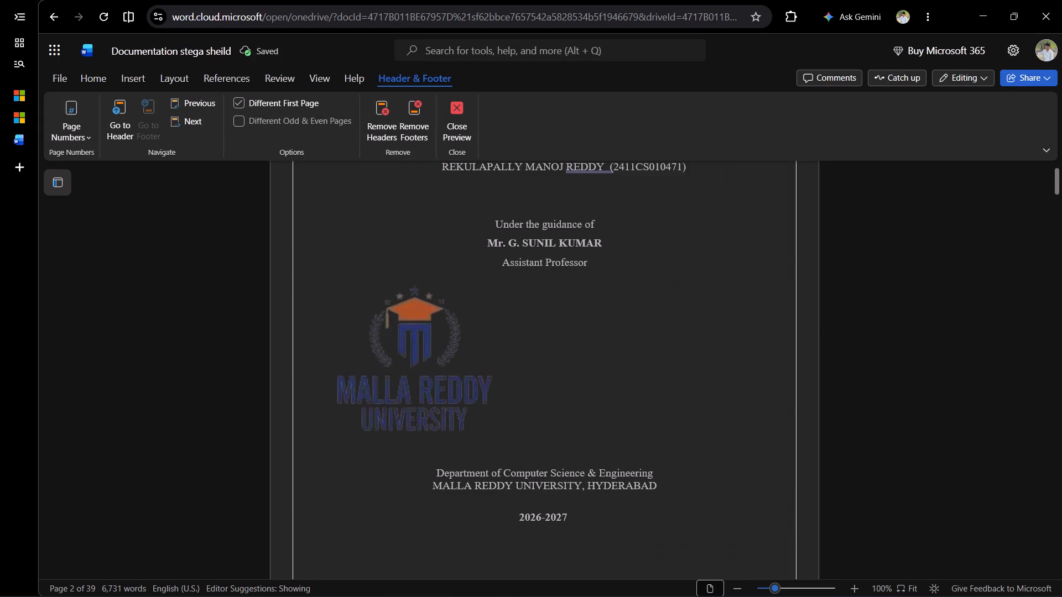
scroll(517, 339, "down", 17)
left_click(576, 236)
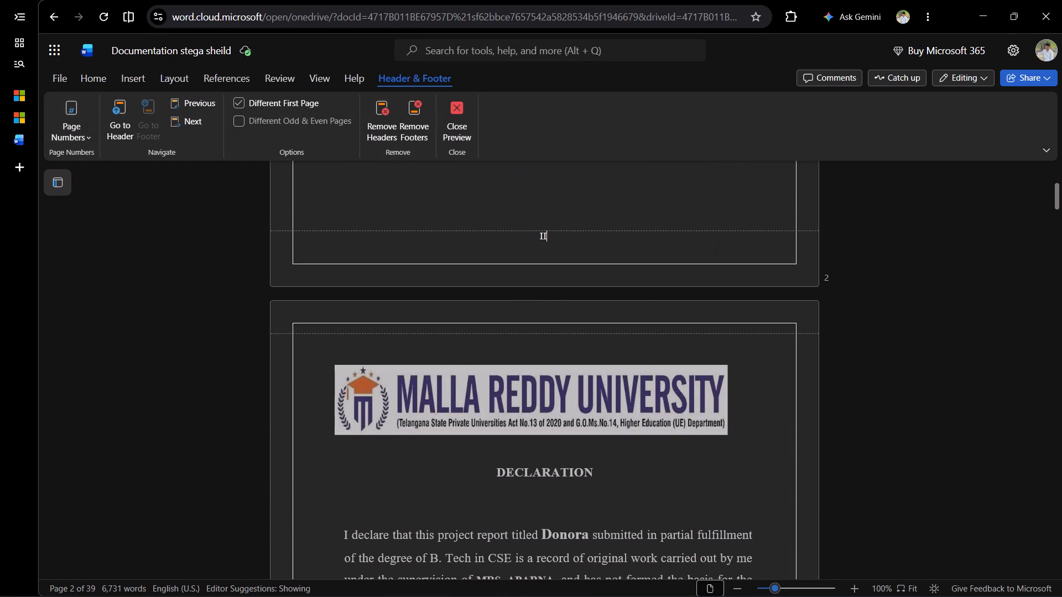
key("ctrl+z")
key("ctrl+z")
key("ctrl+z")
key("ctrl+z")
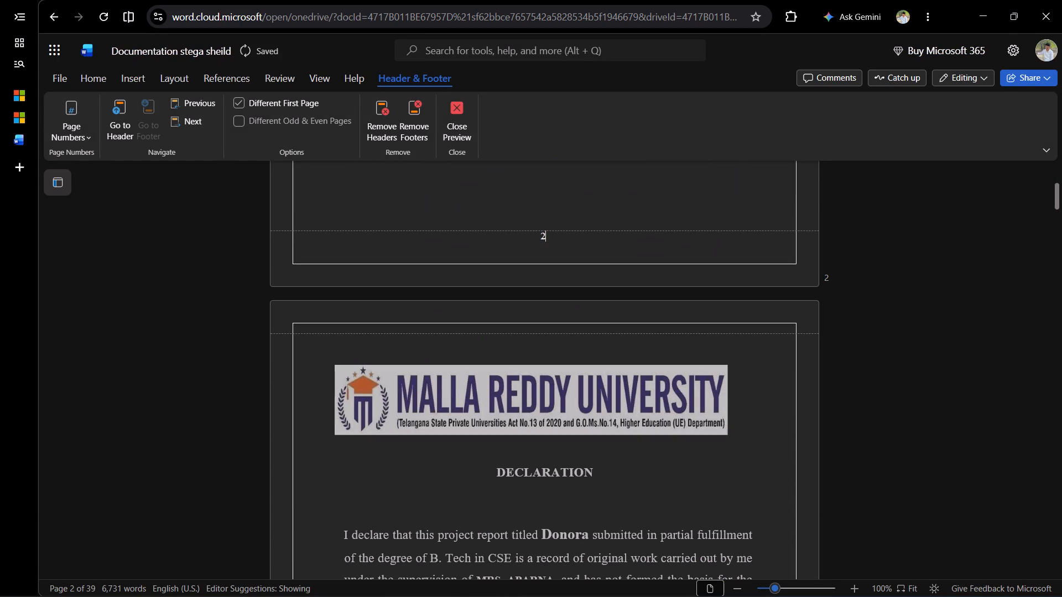
Check the number format and starting number in the page number settings and close them.
left_click(67, 137)
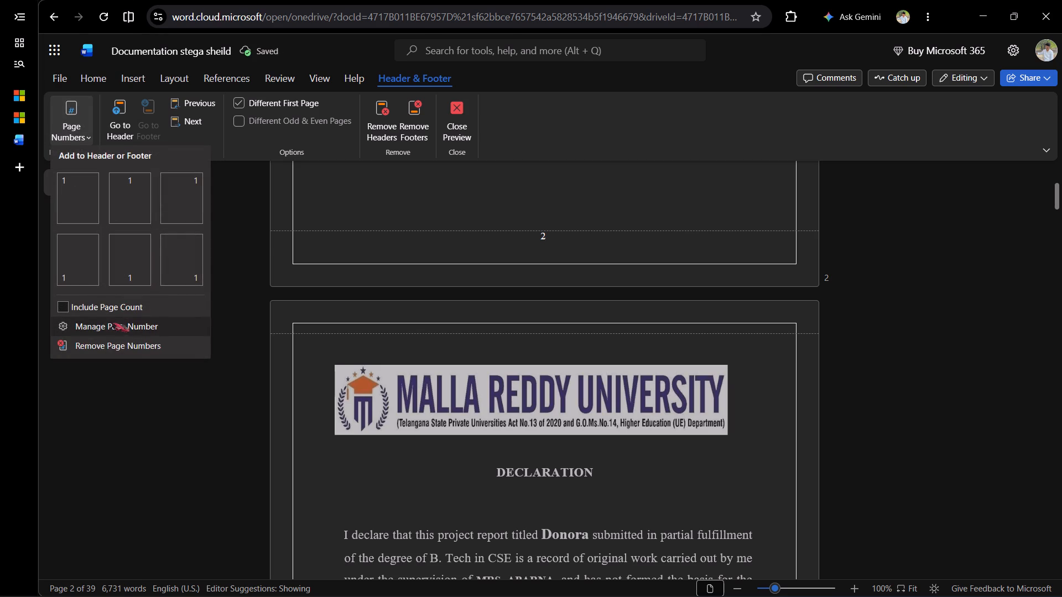
left_click(111, 324)
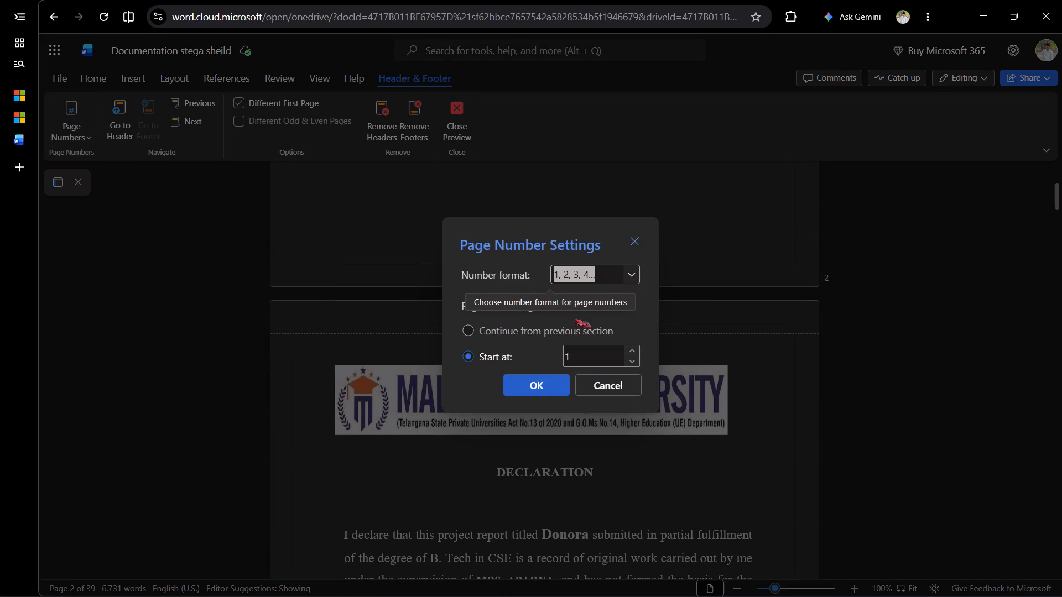
left_click(527, 389)
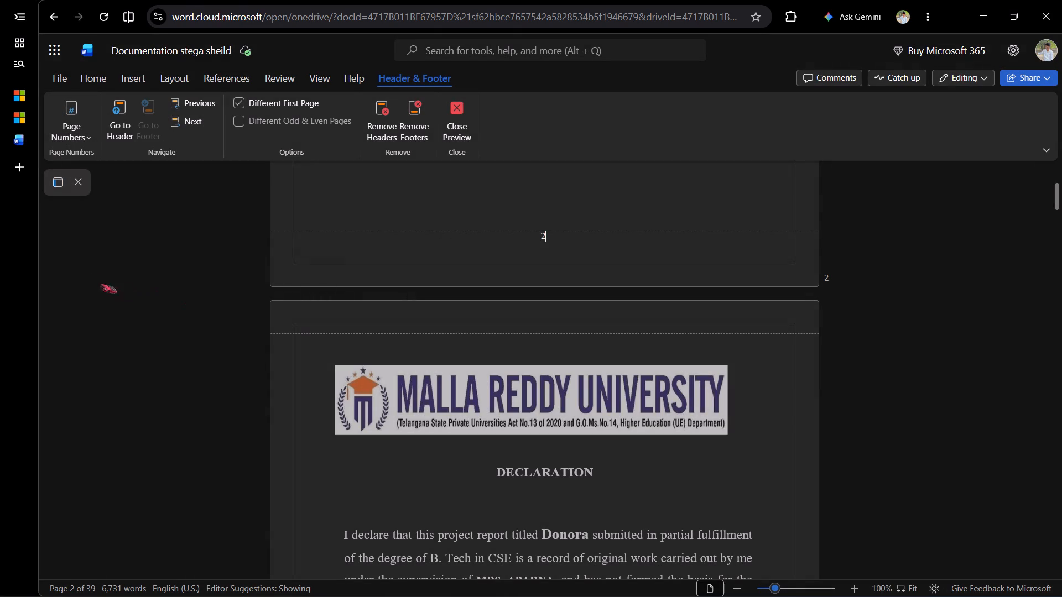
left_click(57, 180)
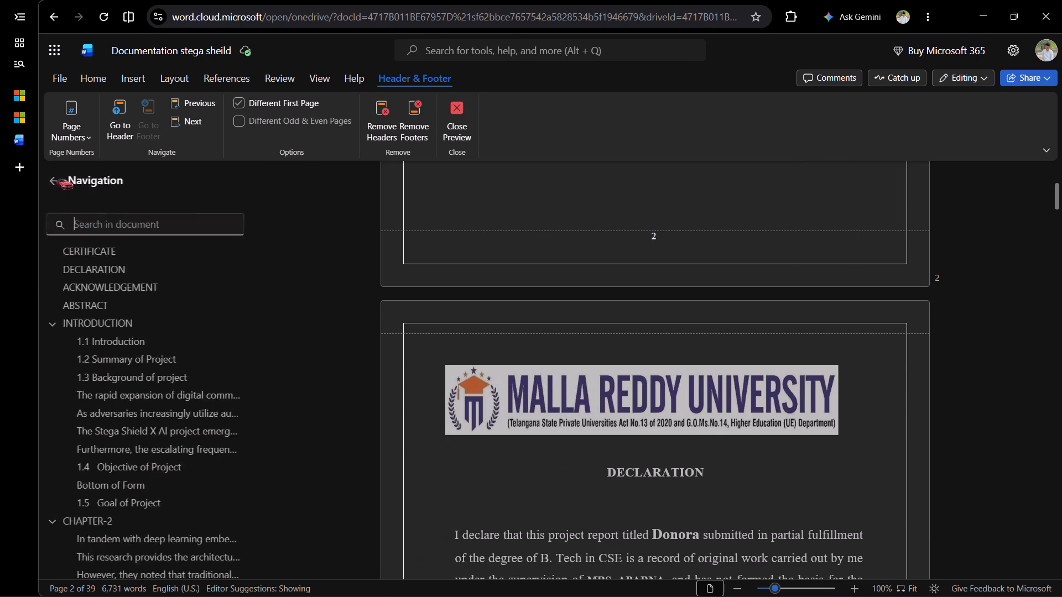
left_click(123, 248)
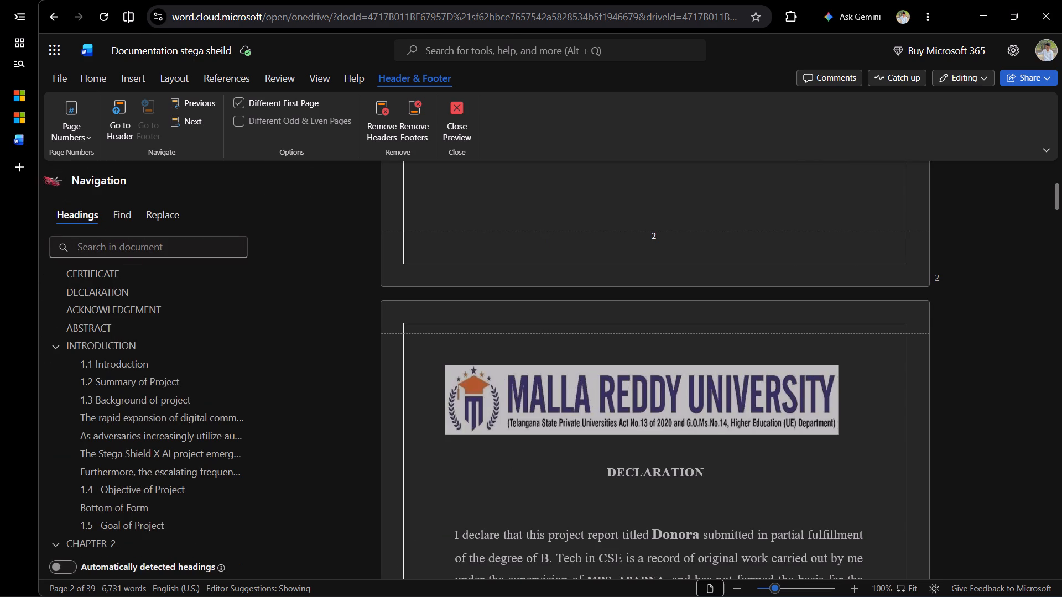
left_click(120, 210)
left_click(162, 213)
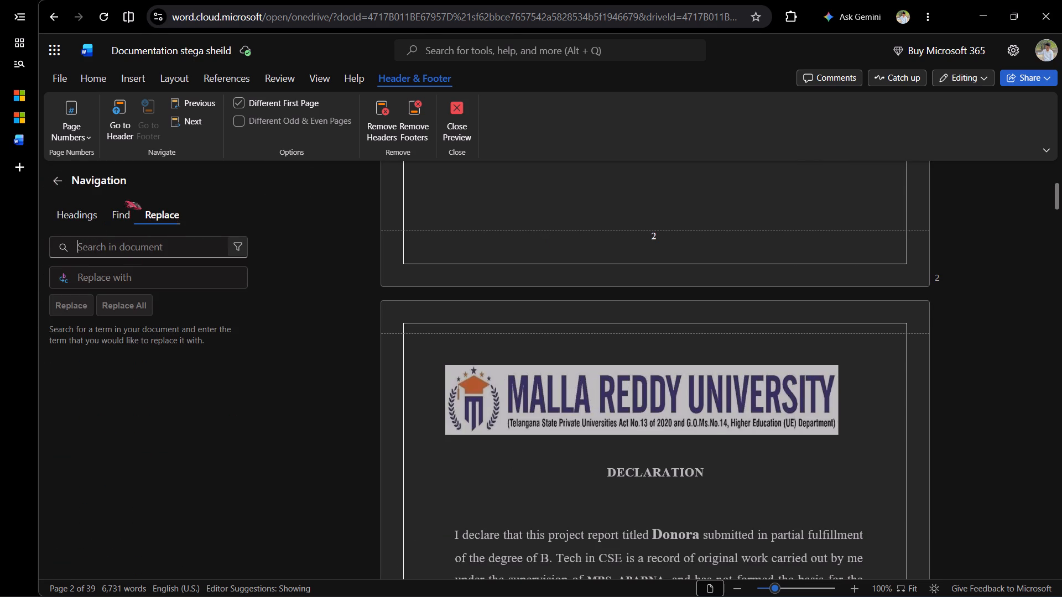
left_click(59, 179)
Set the page numbering to start at 9 in the page number settings.
left_click(76, 135)
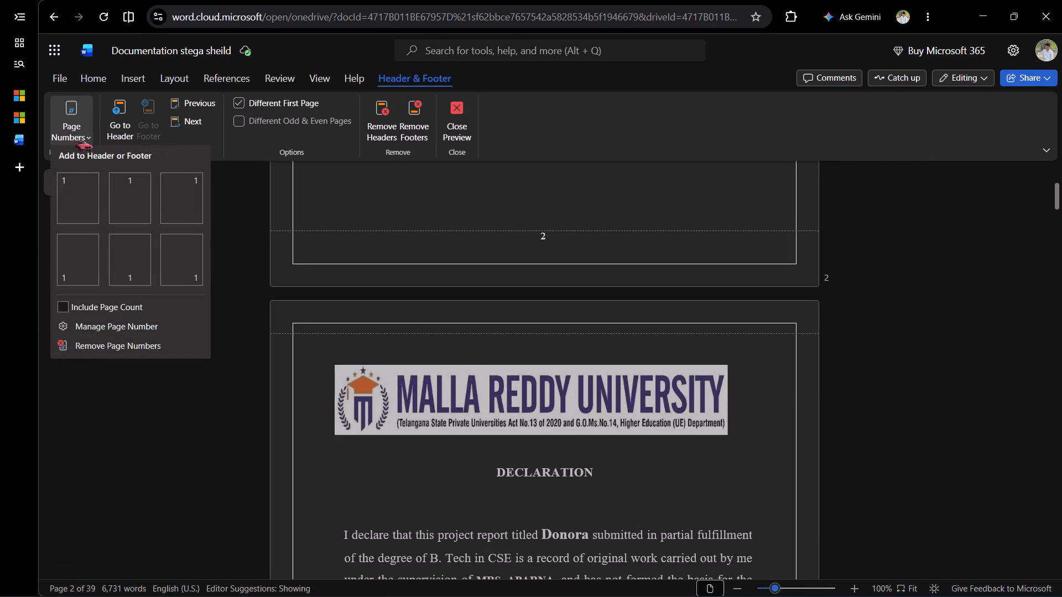
left_click(94, 318)
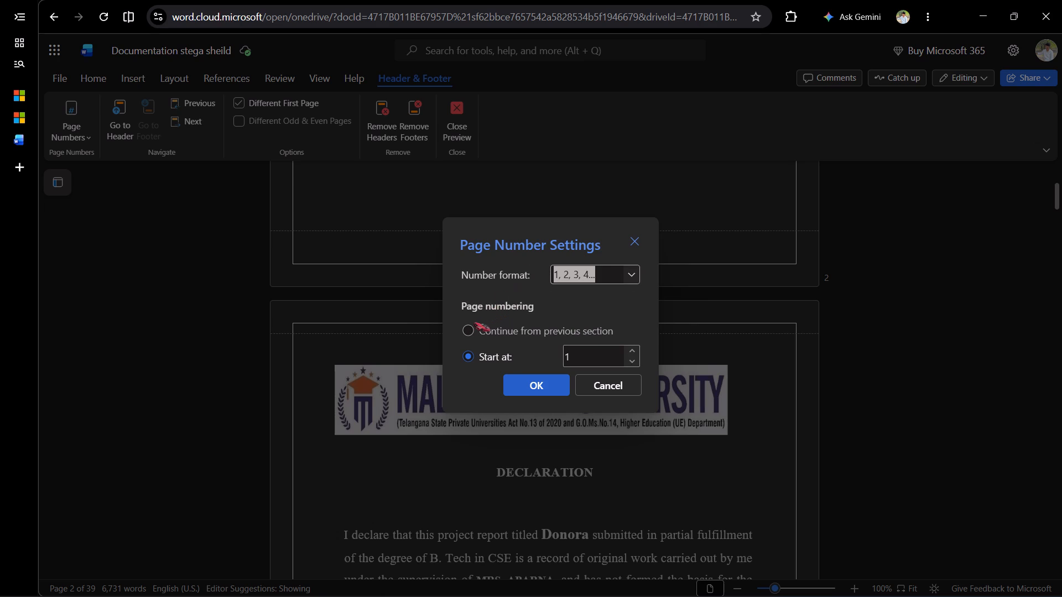
left_click(581, 354)
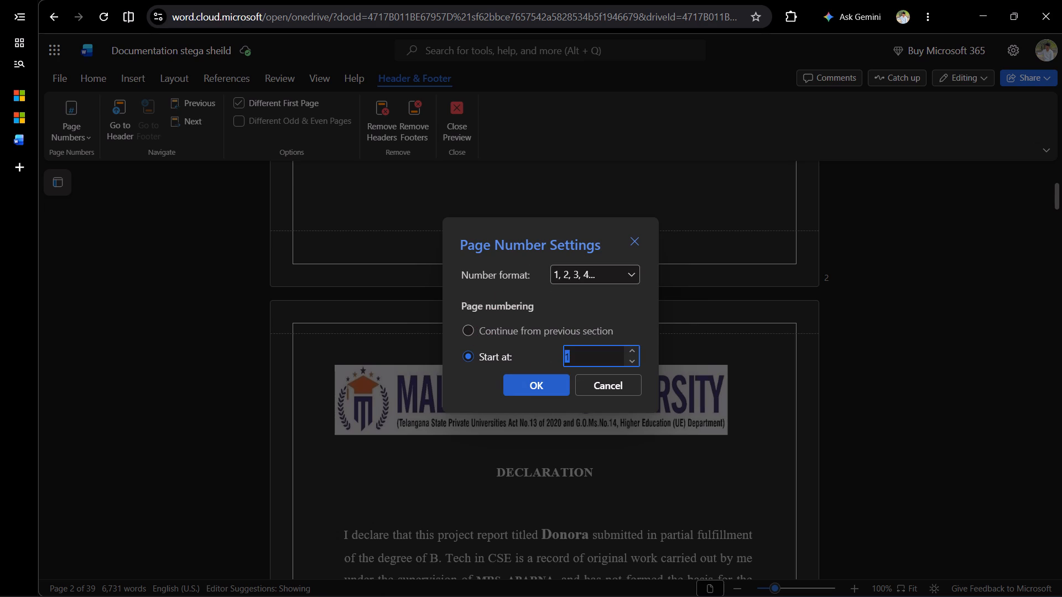
key("9")
left_click(539, 369)
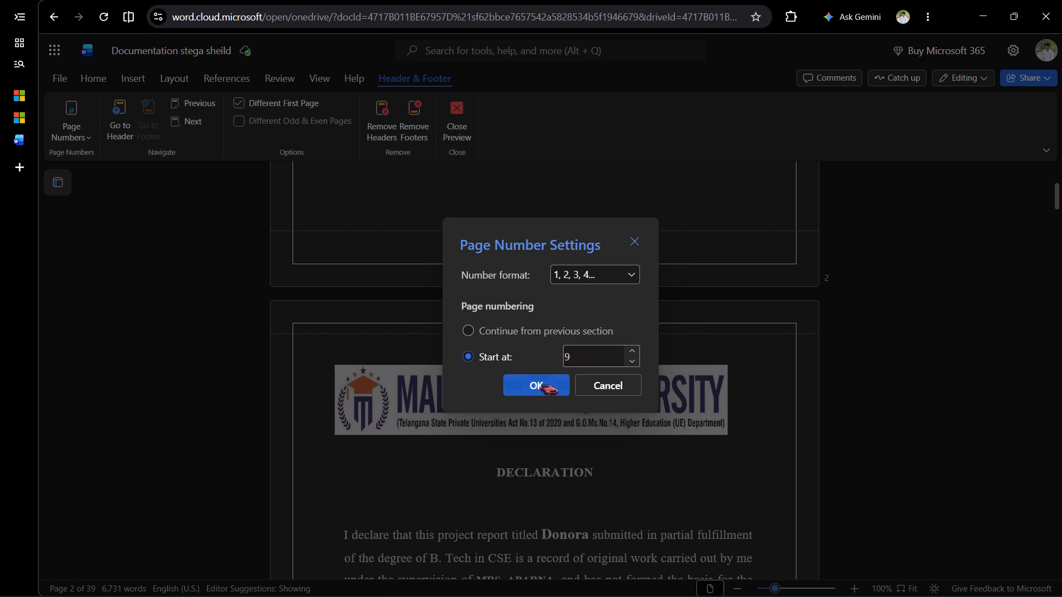
Apply the 1, 2, 3, 4... page numbering that starts at 9.
left_click(542, 386)
Check the footer page numbering across the cover page, page 2 and the start of the Declaration page.
scroll(542, 386, "down", 5)
scroll(542, 386, "up", 6)
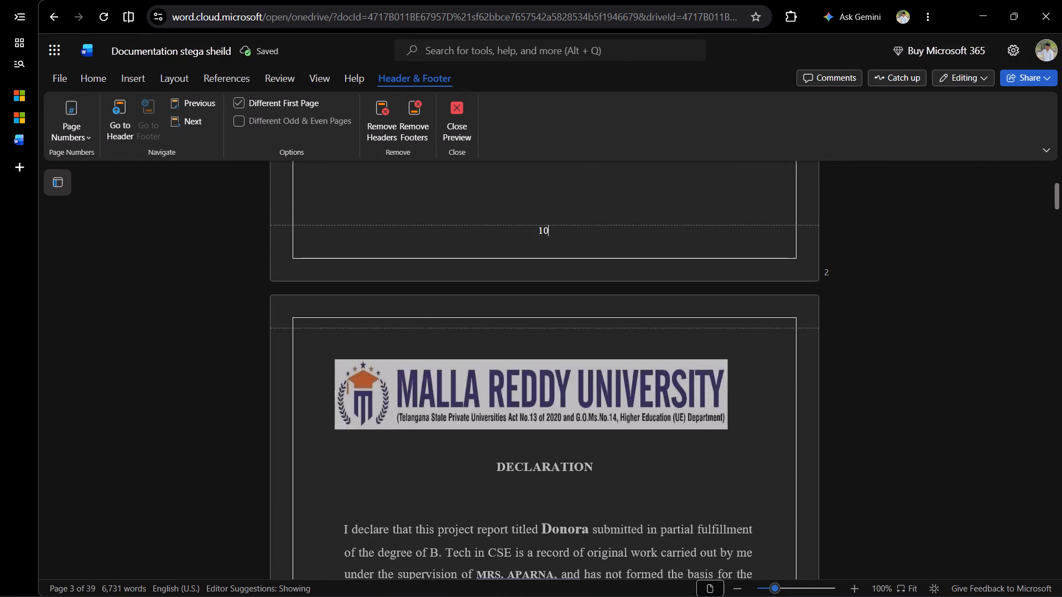
scroll(539, 371, "up", 16)
scroll(538, 349, "down", 1)
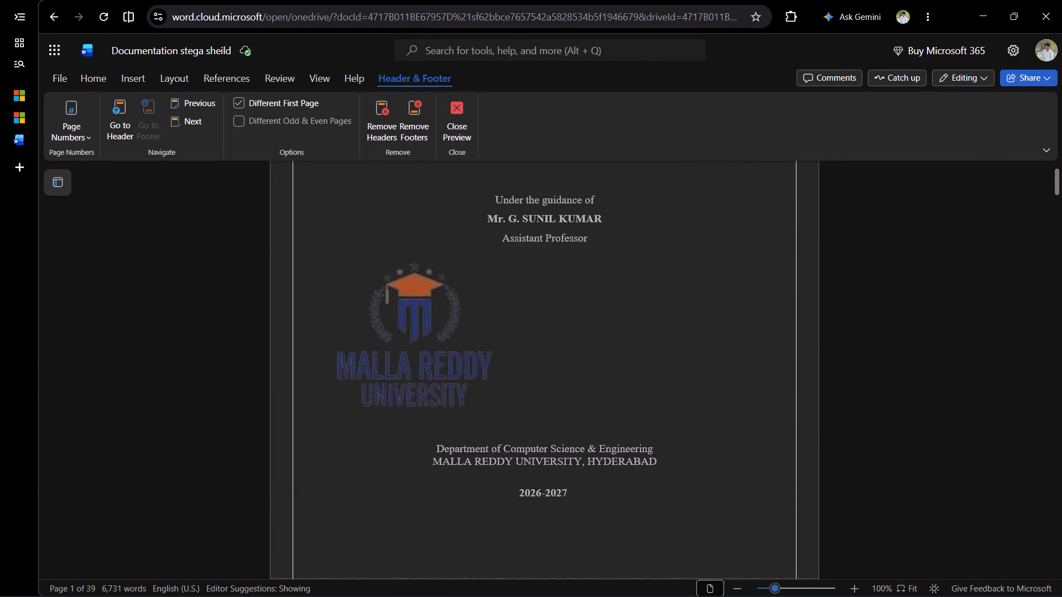
scroll(538, 341, "up", 10)
scroll(538, 339, "down", 18)
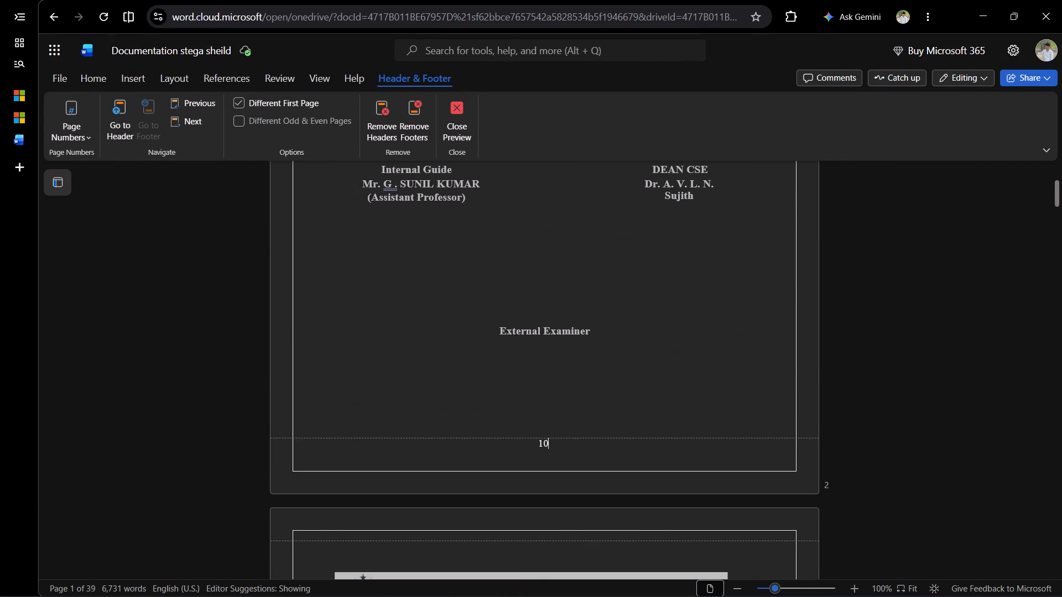
scroll(538, 336, "down", 2)
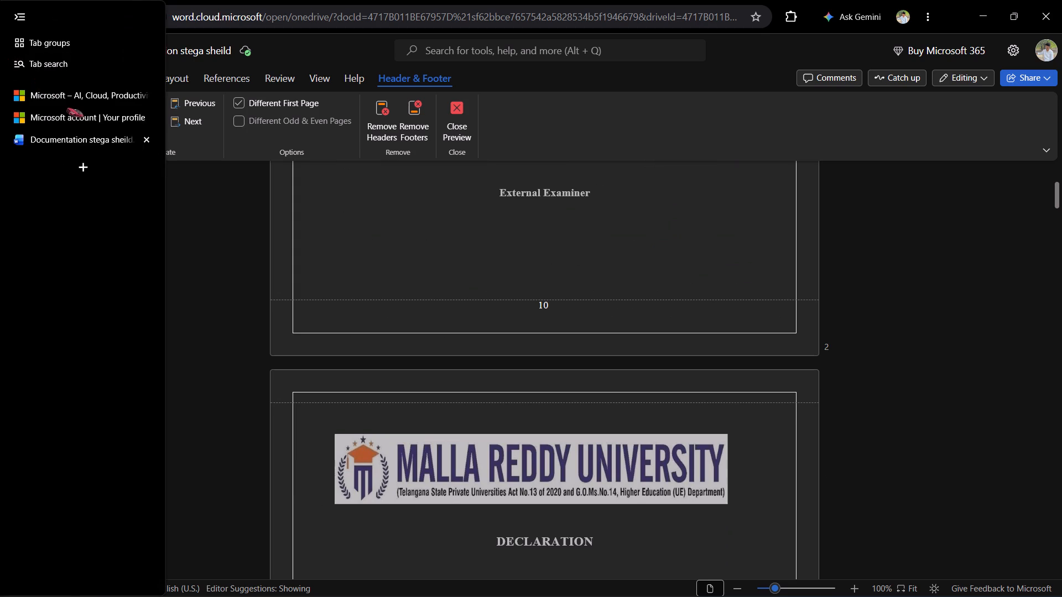
Open the page number options for the page 2 footer.
left_click(79, 134)
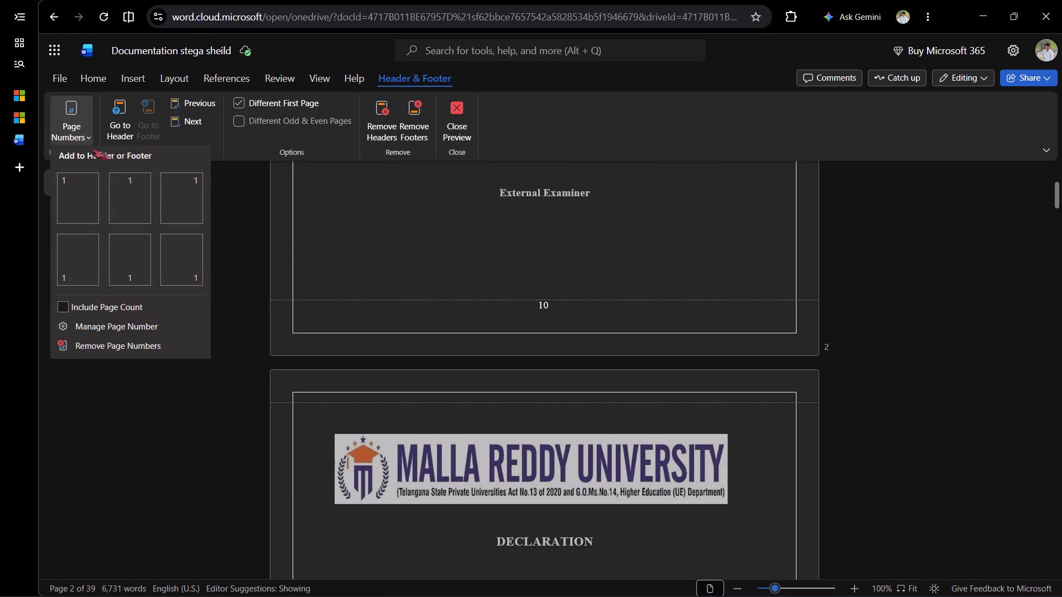
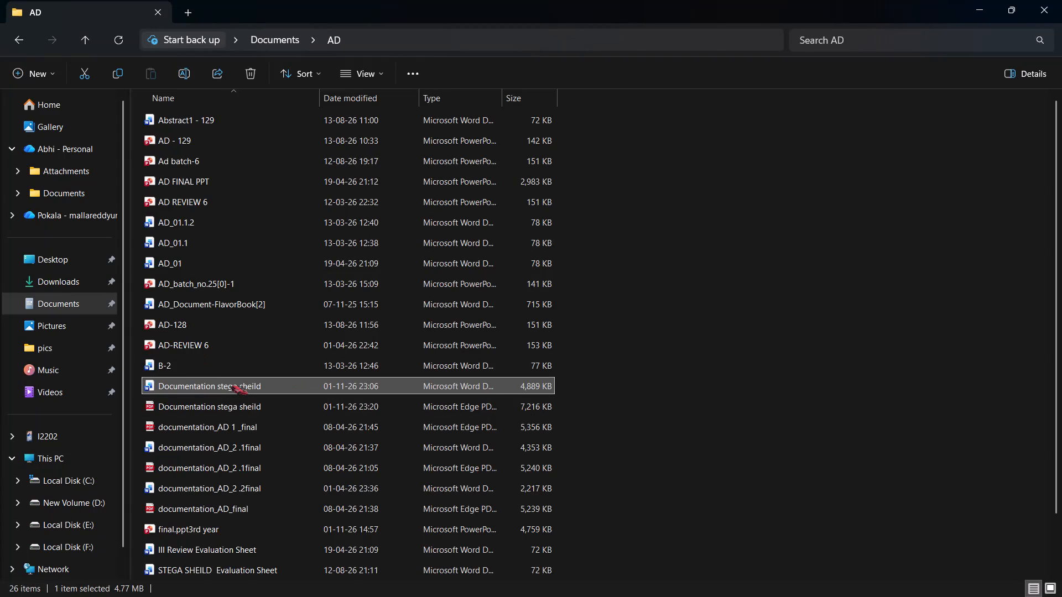
Open the Word document named Documentation stega sheild from the AD folder in Documents.
right_click(232, 386)
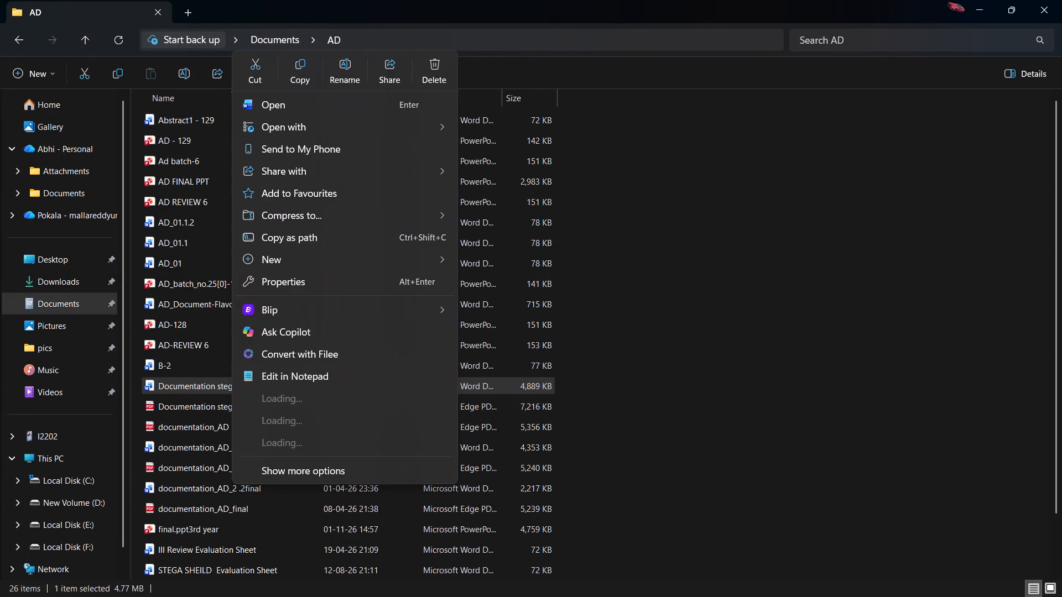
double_click(179, 379)
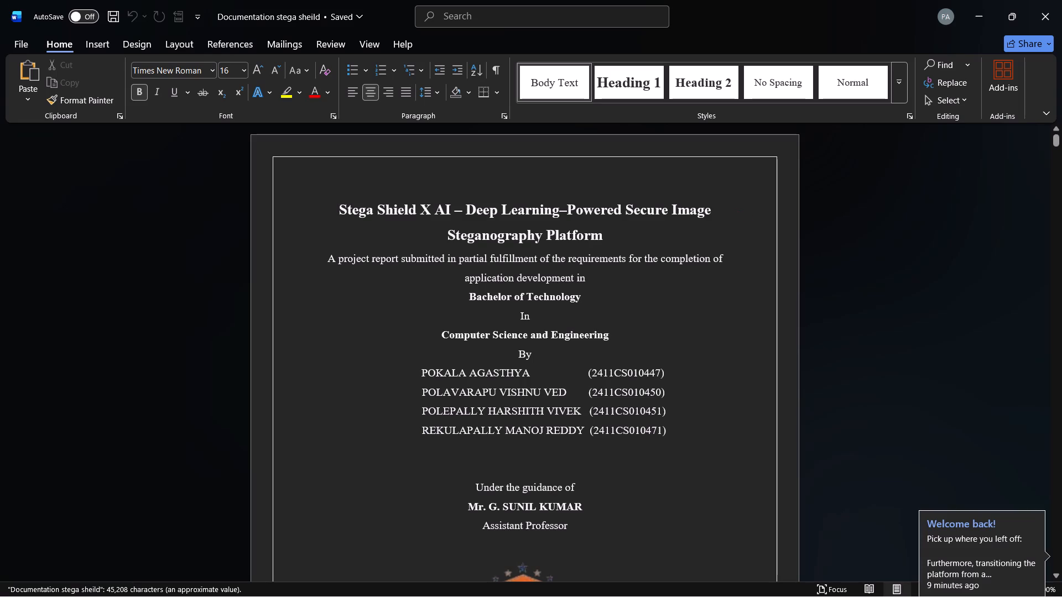
Look through the title and certificate pages down to the page number in the page 2 footer.
left_click(946, 381)
scroll(712, 342, "up", 4)
scroll(712, 342, "down", 4)
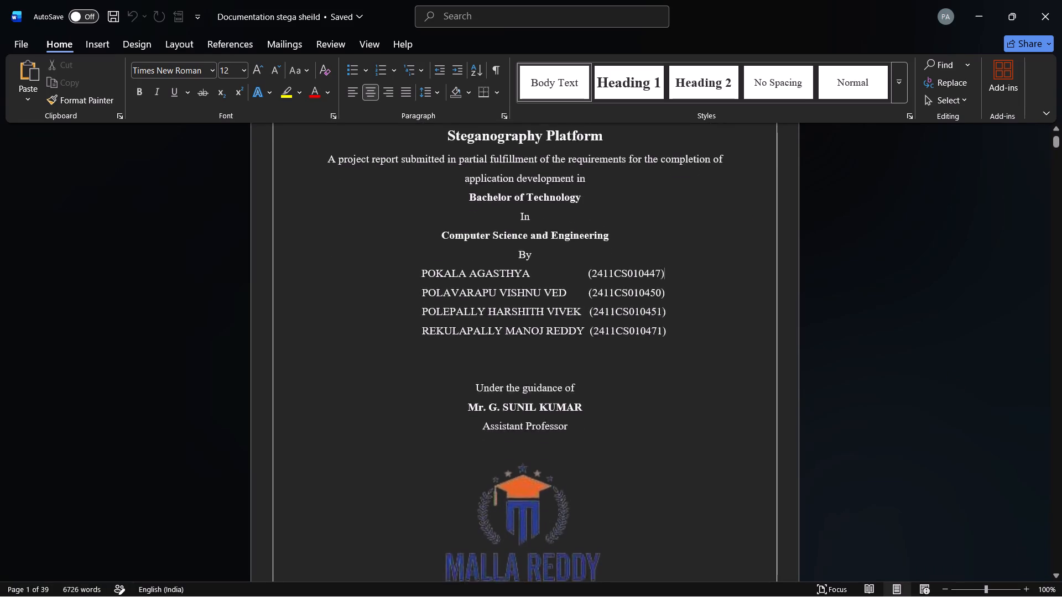
scroll(625, 363, "down", 6)
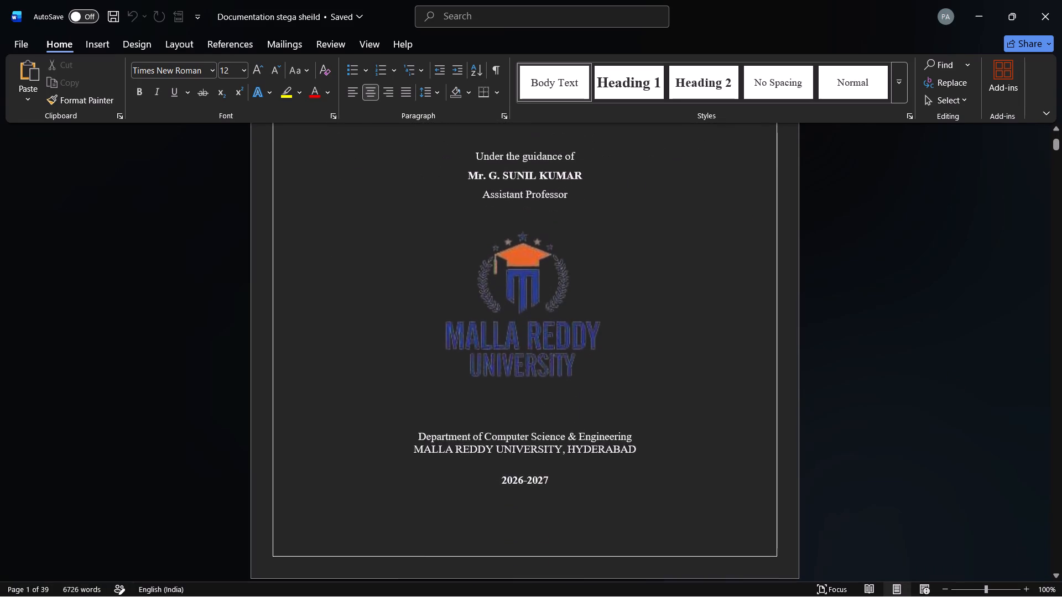
scroll(597, 371, "down", 4)
scroll(545, 385, "down", 5)
scroll(499, 386, "down", 6)
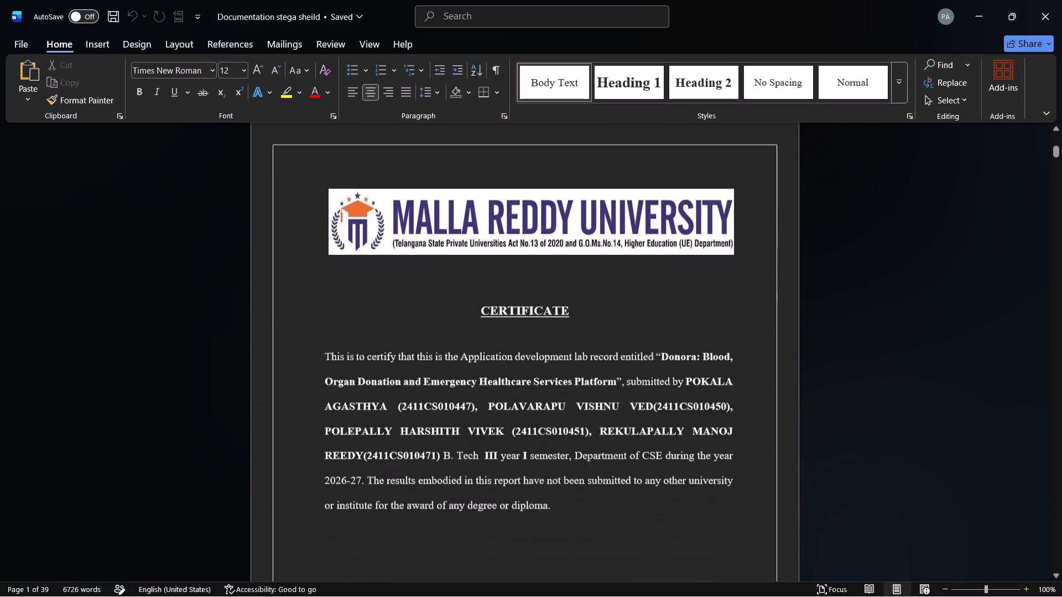
scroll(500, 384, "down", 14)
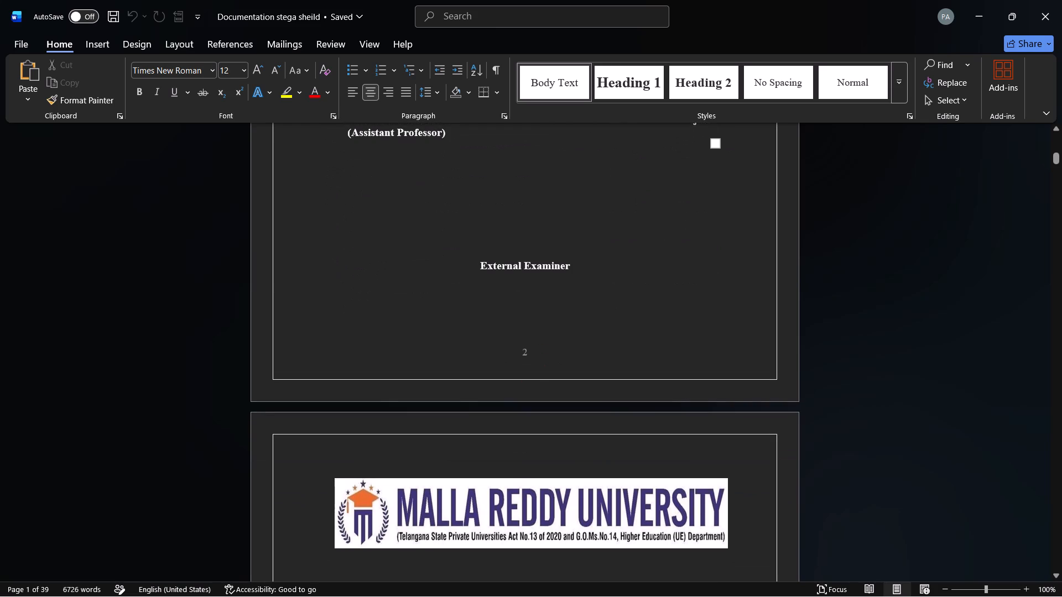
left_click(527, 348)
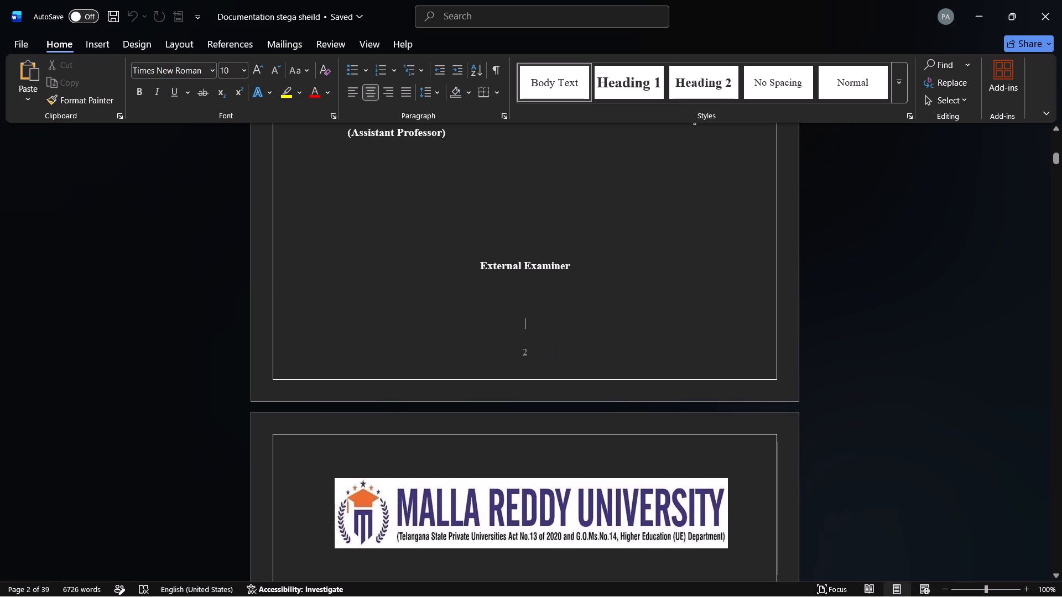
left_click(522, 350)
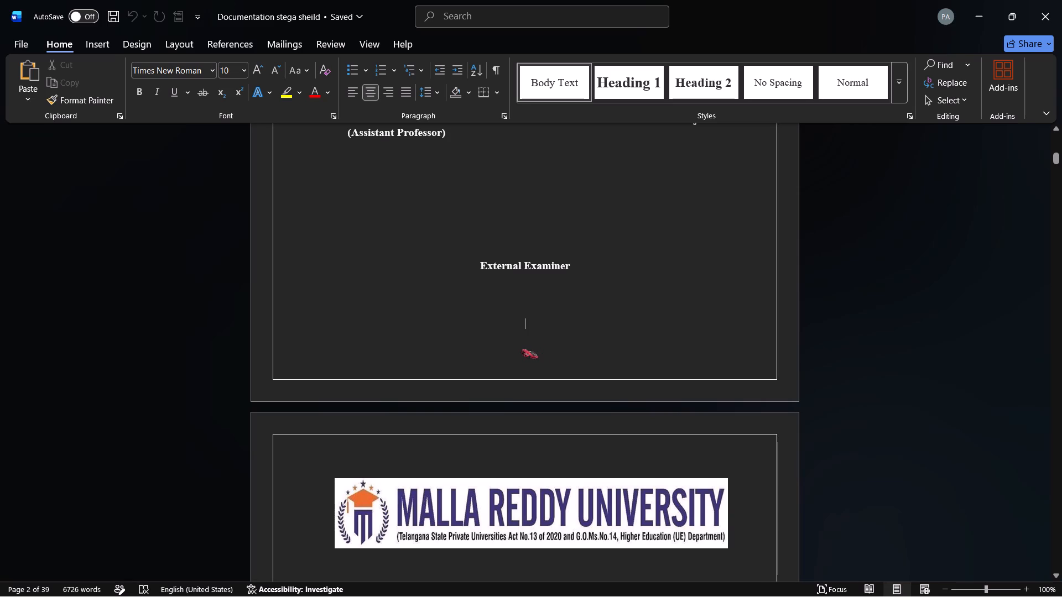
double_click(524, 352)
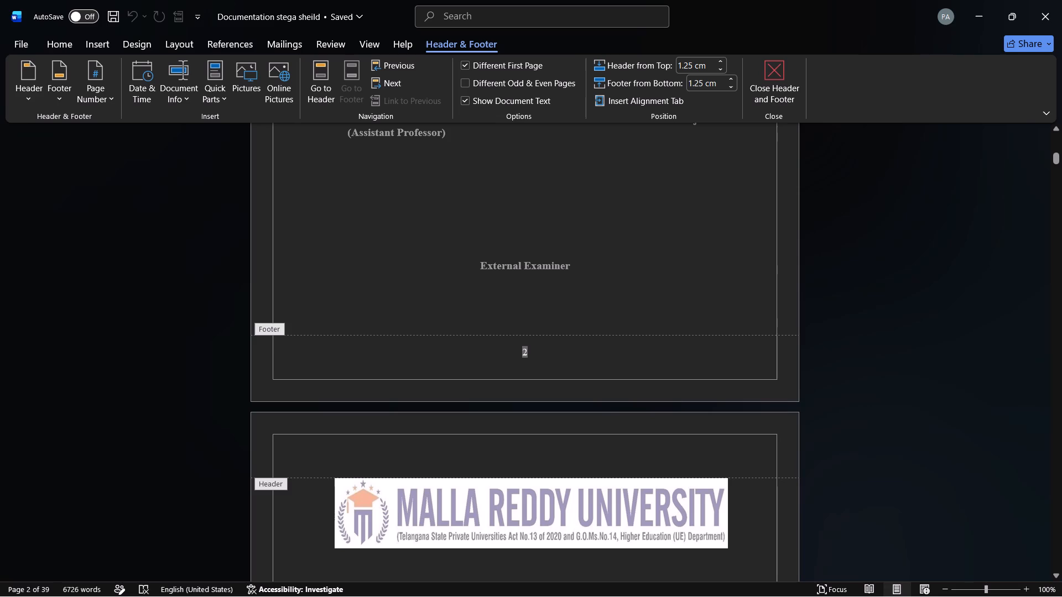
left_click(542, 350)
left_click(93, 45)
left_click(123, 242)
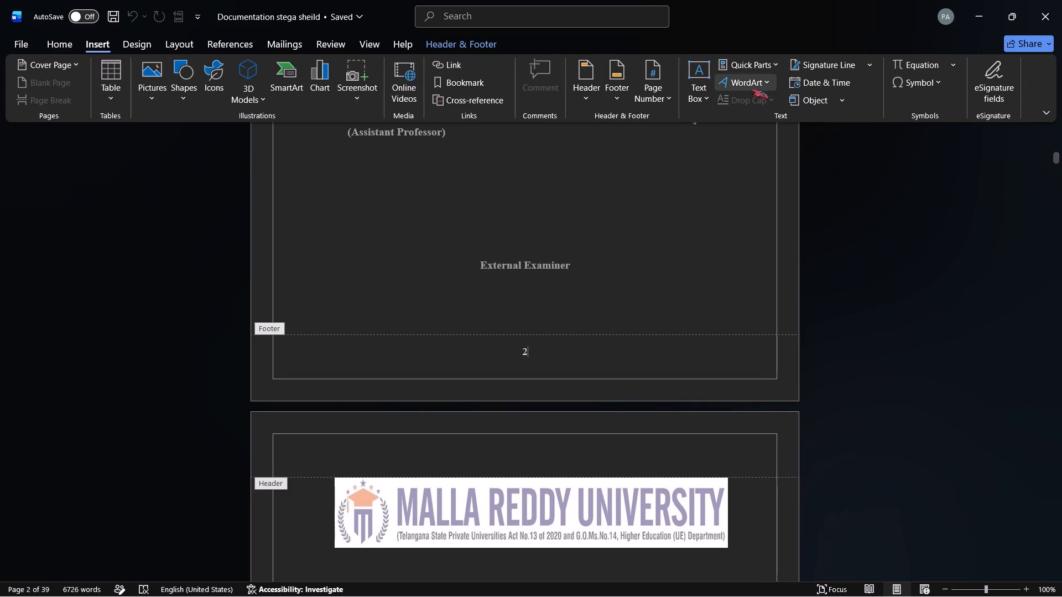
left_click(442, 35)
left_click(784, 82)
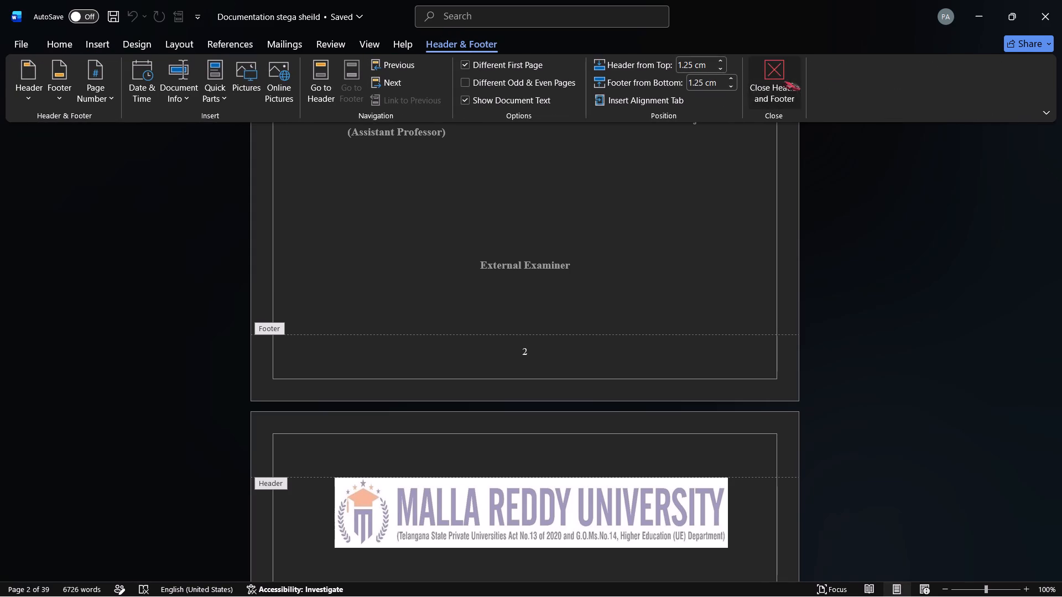
Set the page number format to I, II, III, ... in the page number settings.
left_click(89, 40)
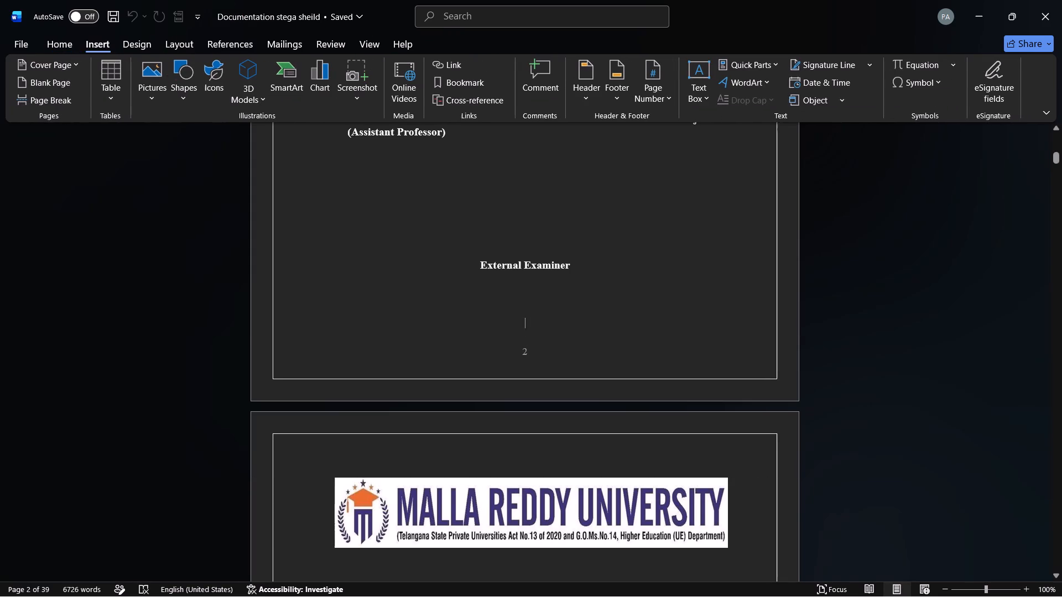
left_click(658, 97)
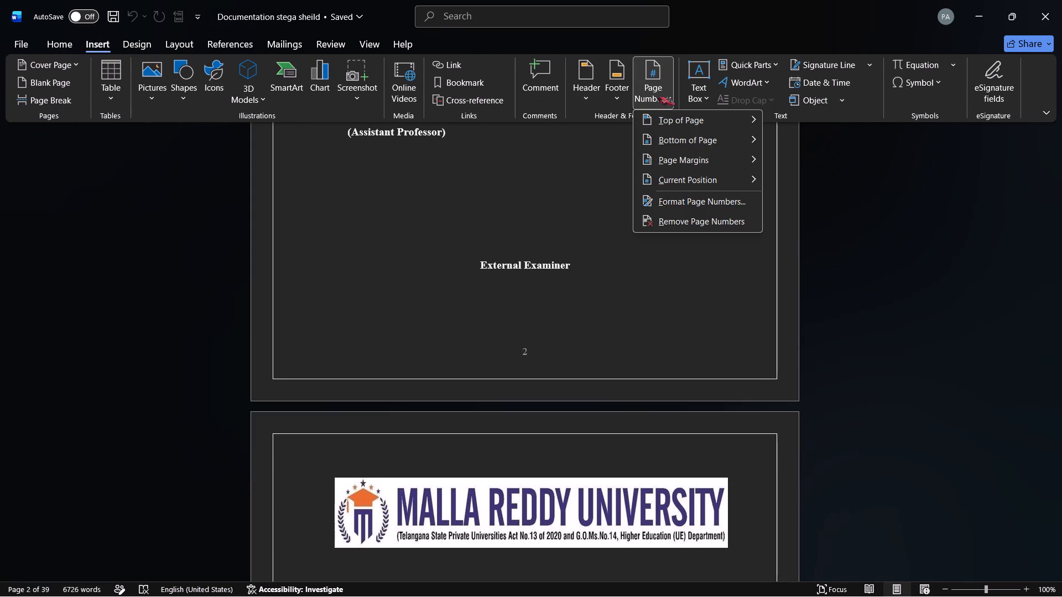
left_click(688, 203)
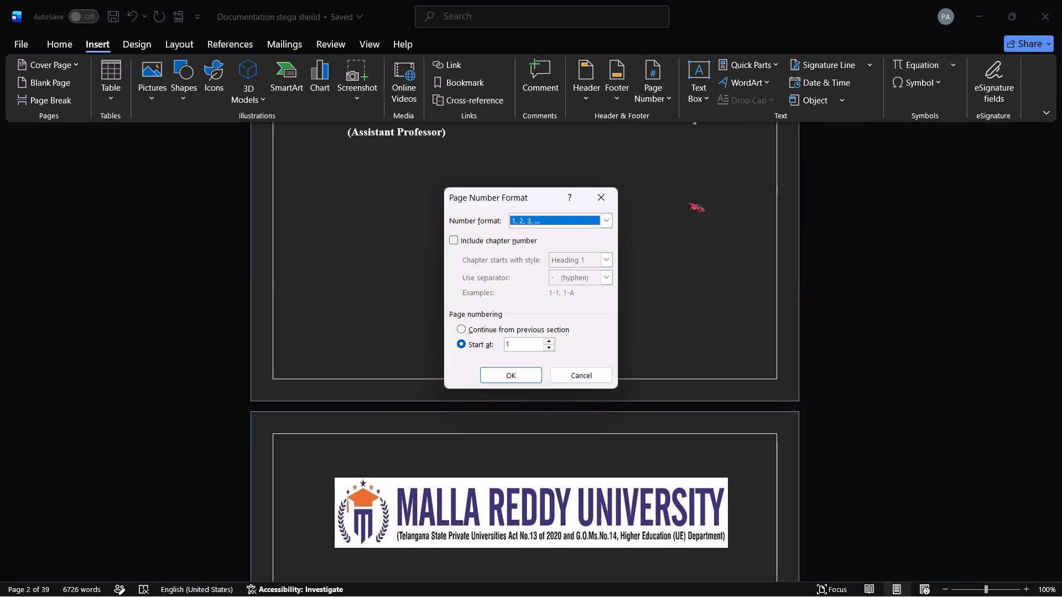
left_click(602, 217)
scroll(579, 232, "down", 2)
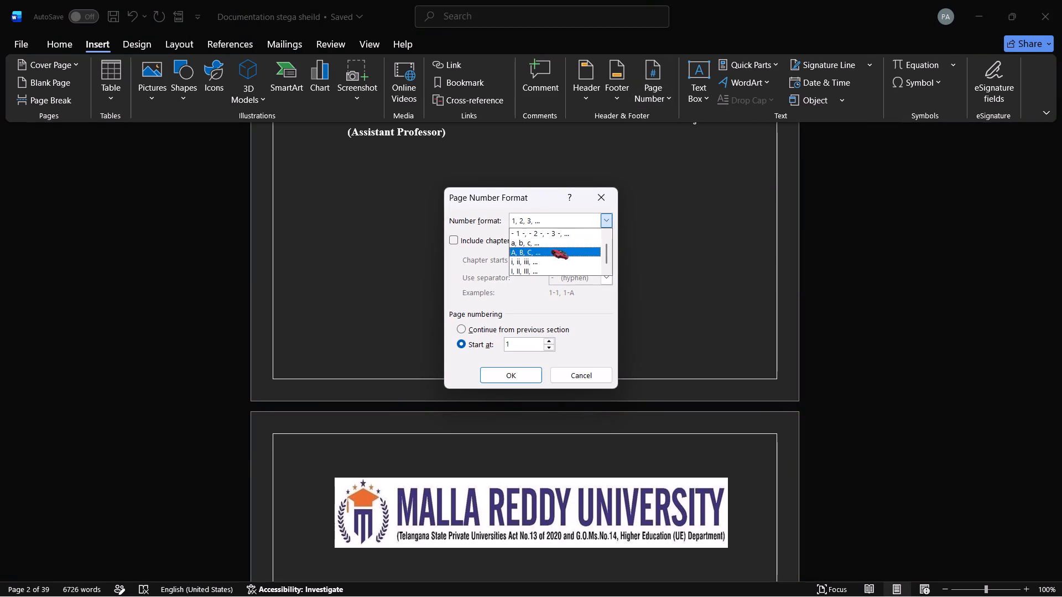
left_click(530, 270)
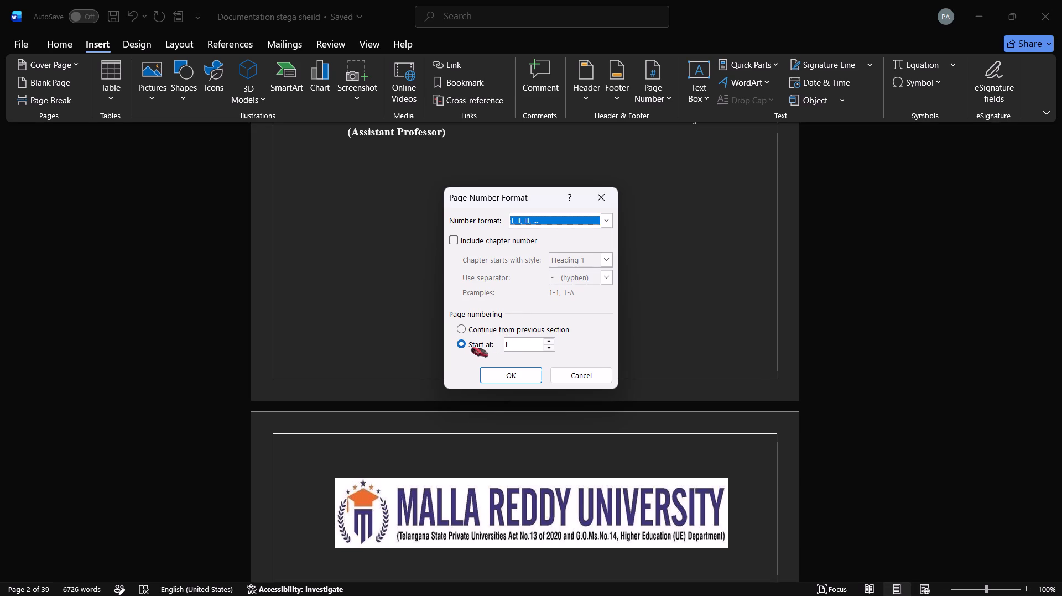
left_click(518, 345)
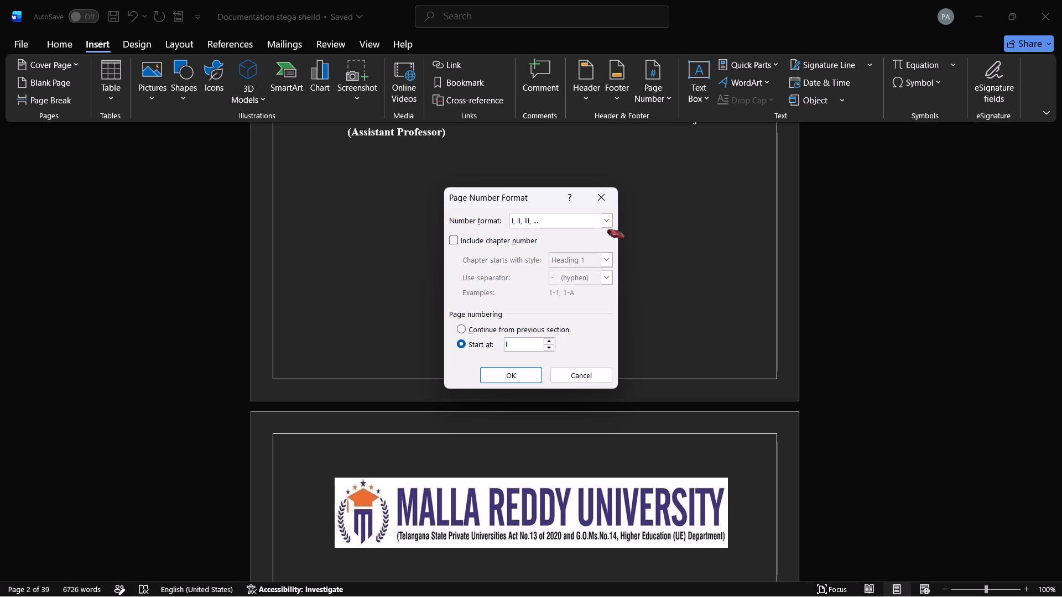
left_click(507, 373)
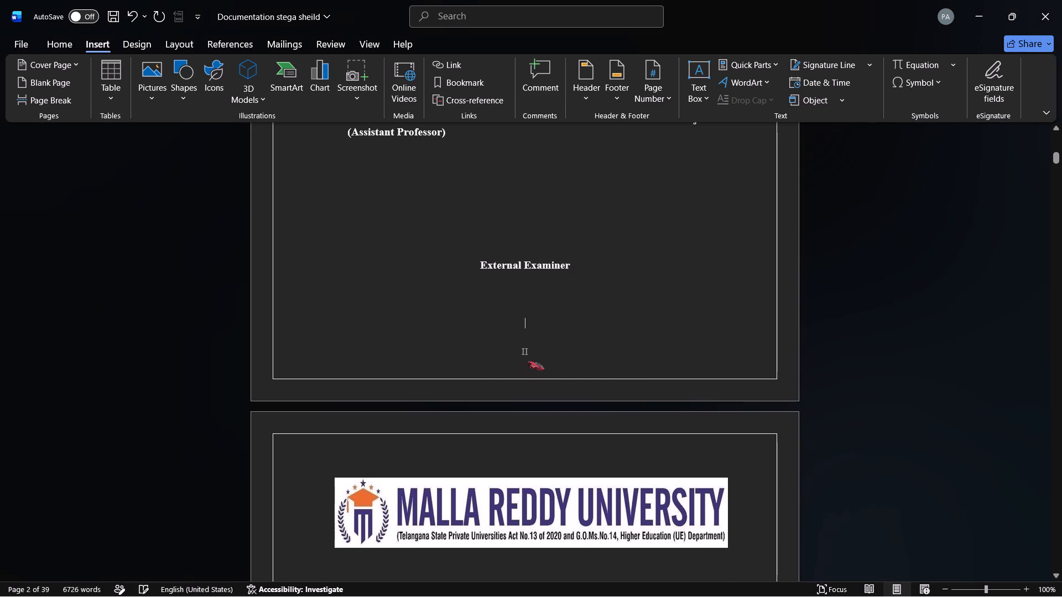
scroll(528, 362, "down", 20)
scroll(517, 354, "down", 10)
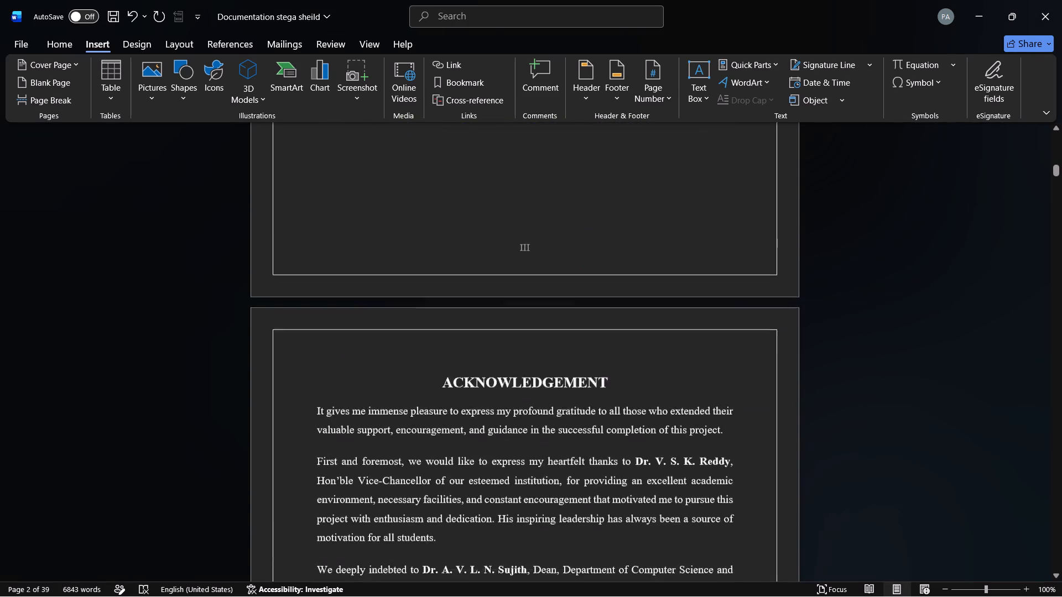
scroll(517, 354, "down", 20)
scroll(517, 354, "down", 7)
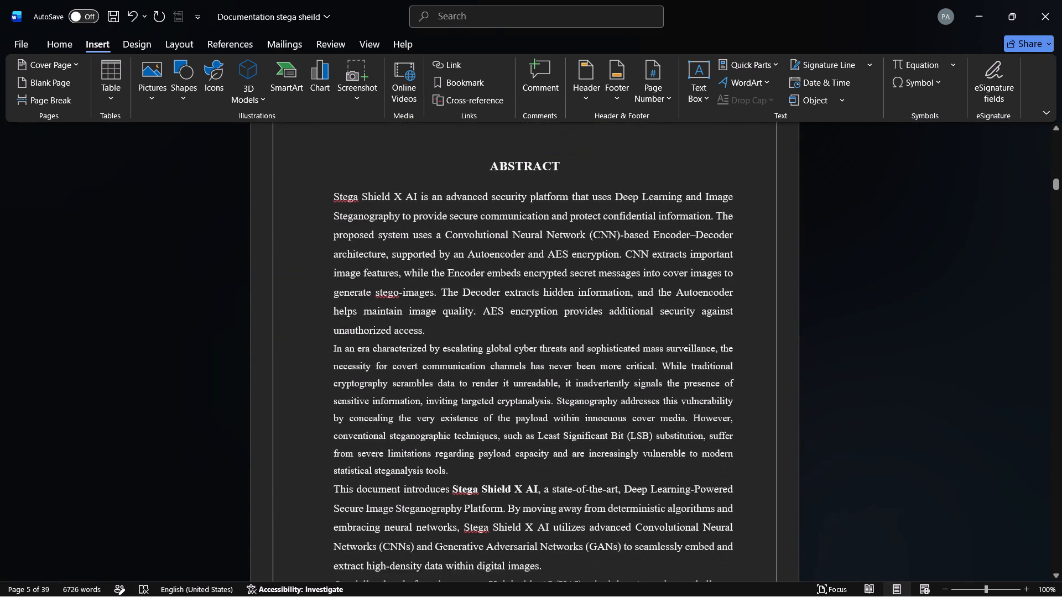
scroll(517, 354, "down", 20)
scroll(517, 354, "down", 15)
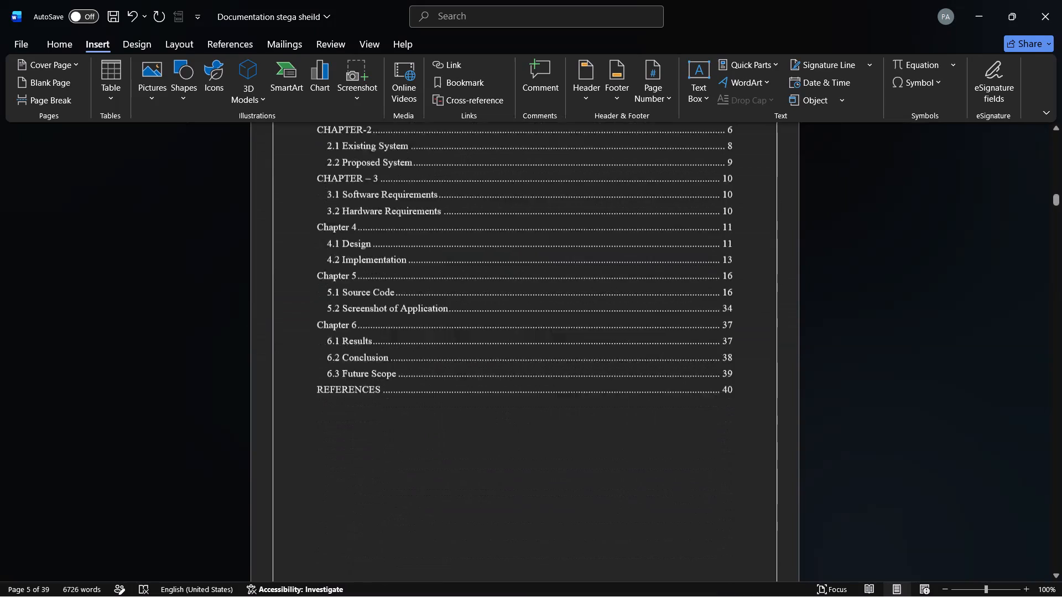
scroll(517, 354, "down", 2)
scroll(517, 354, "down", 20)
scroll(517, 354, "down", 9)
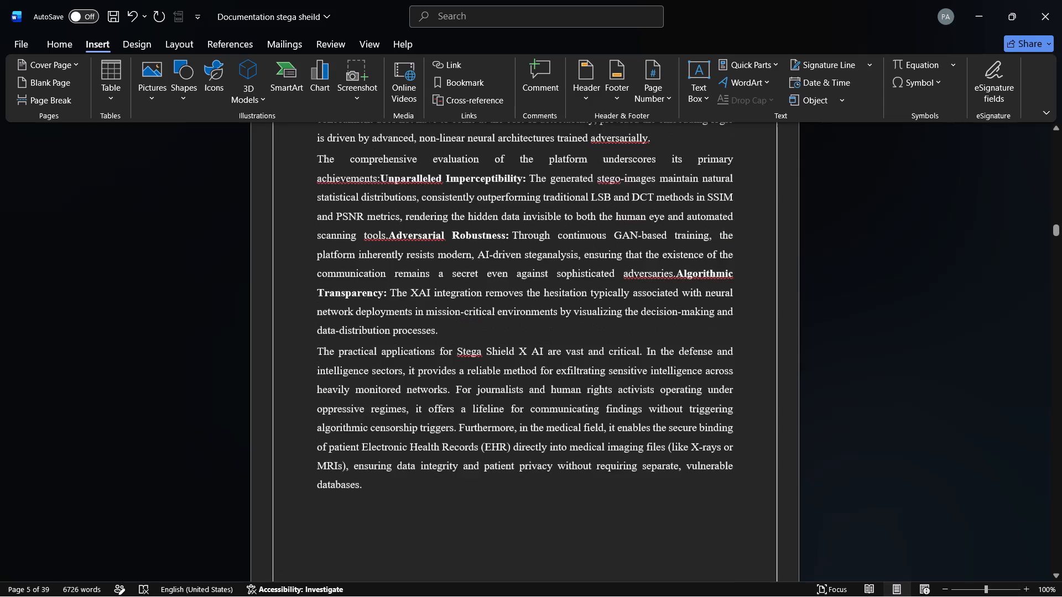
scroll(546, 328, "up", 19)
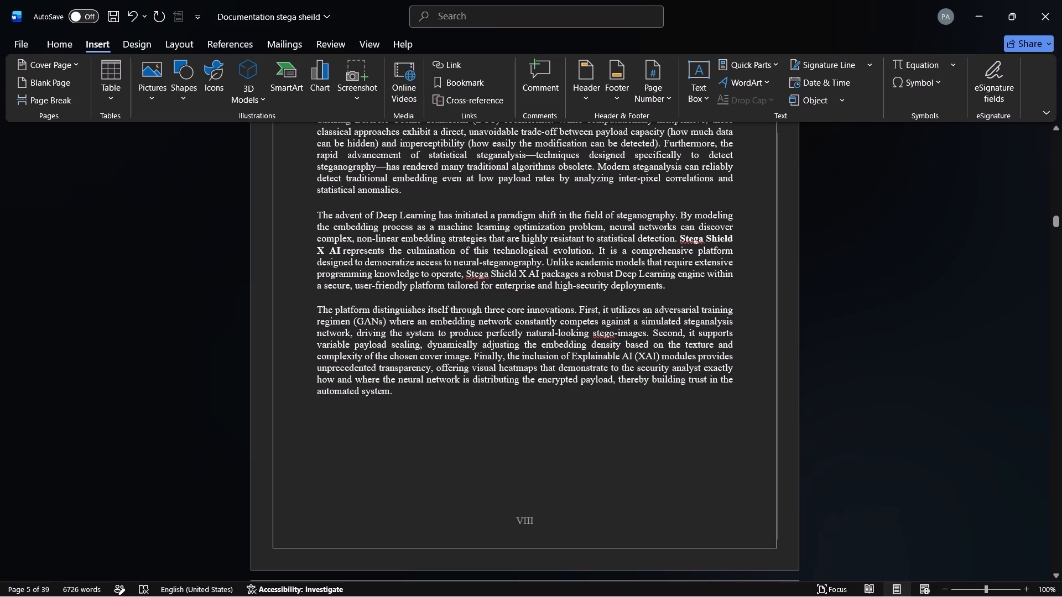
scroll(576, 316, "down", 4)
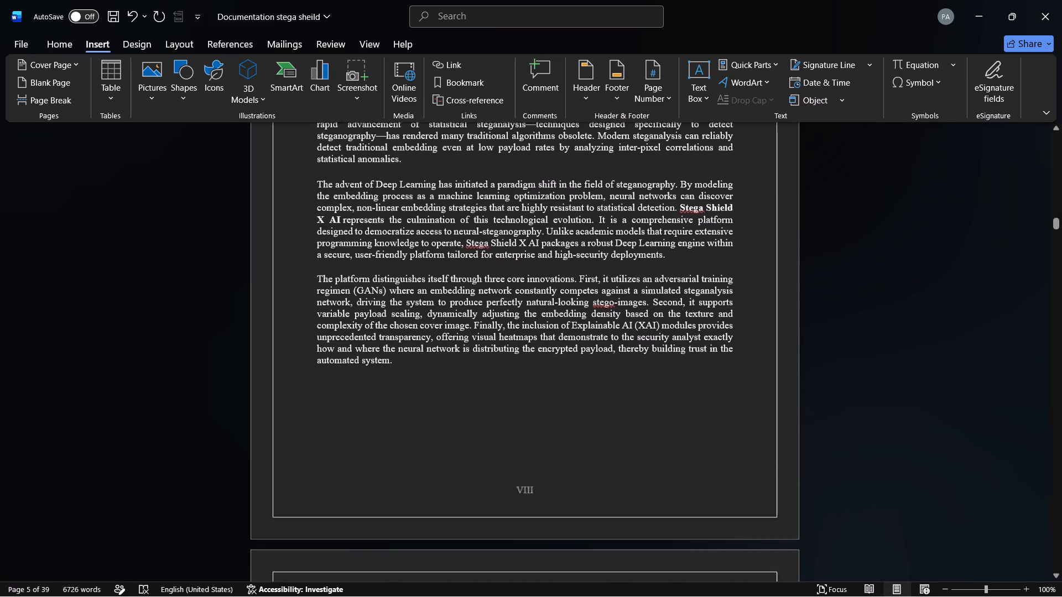
scroll(574, 323, "down", 8)
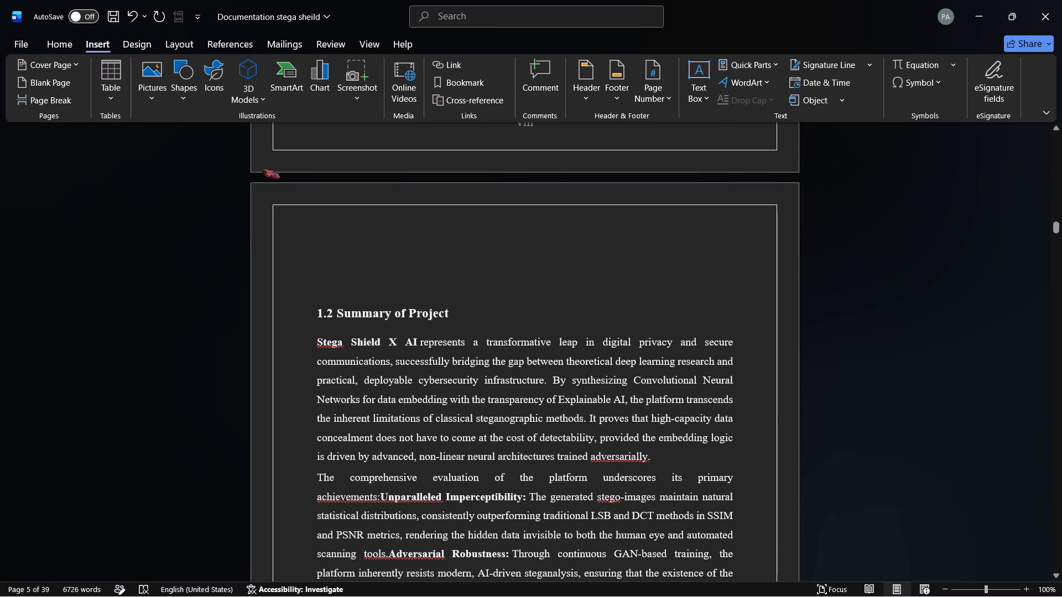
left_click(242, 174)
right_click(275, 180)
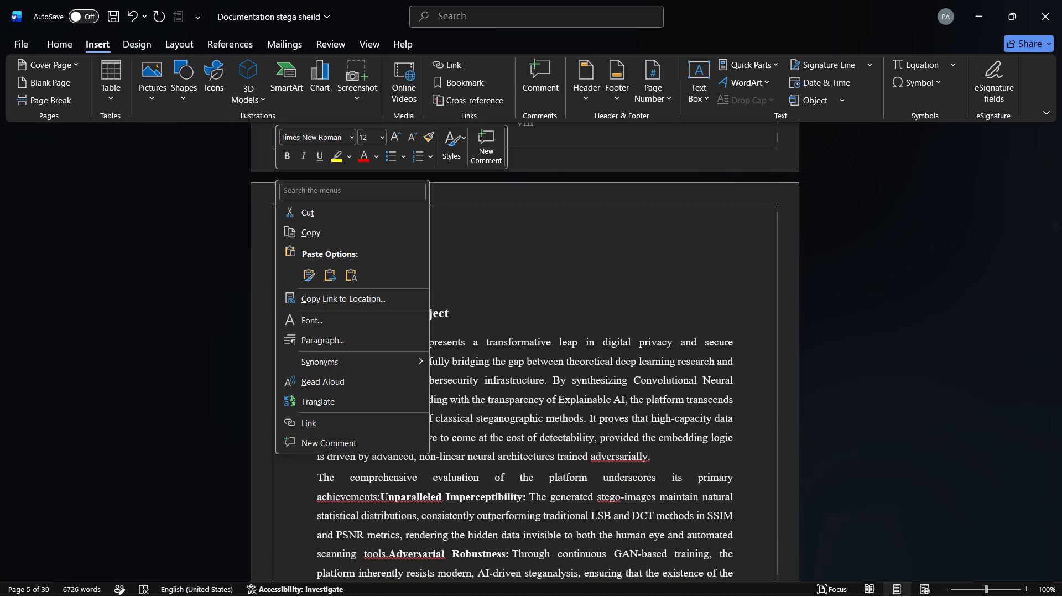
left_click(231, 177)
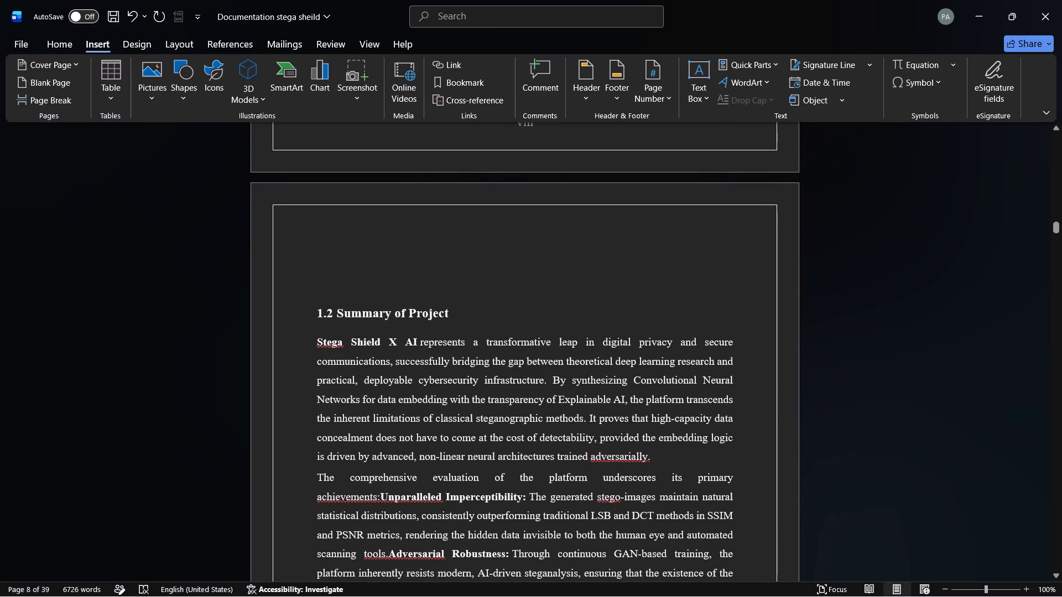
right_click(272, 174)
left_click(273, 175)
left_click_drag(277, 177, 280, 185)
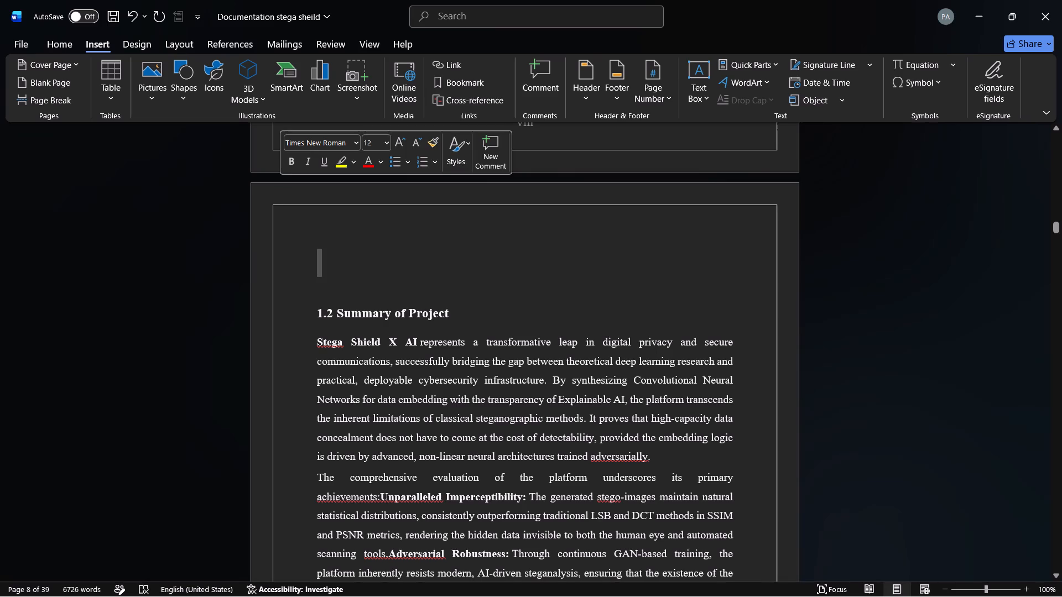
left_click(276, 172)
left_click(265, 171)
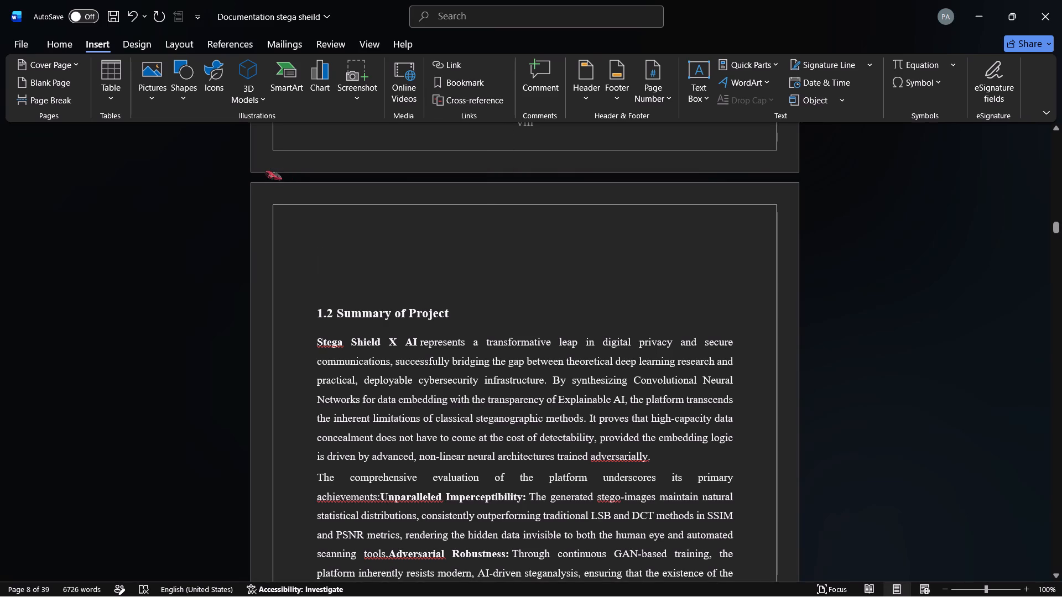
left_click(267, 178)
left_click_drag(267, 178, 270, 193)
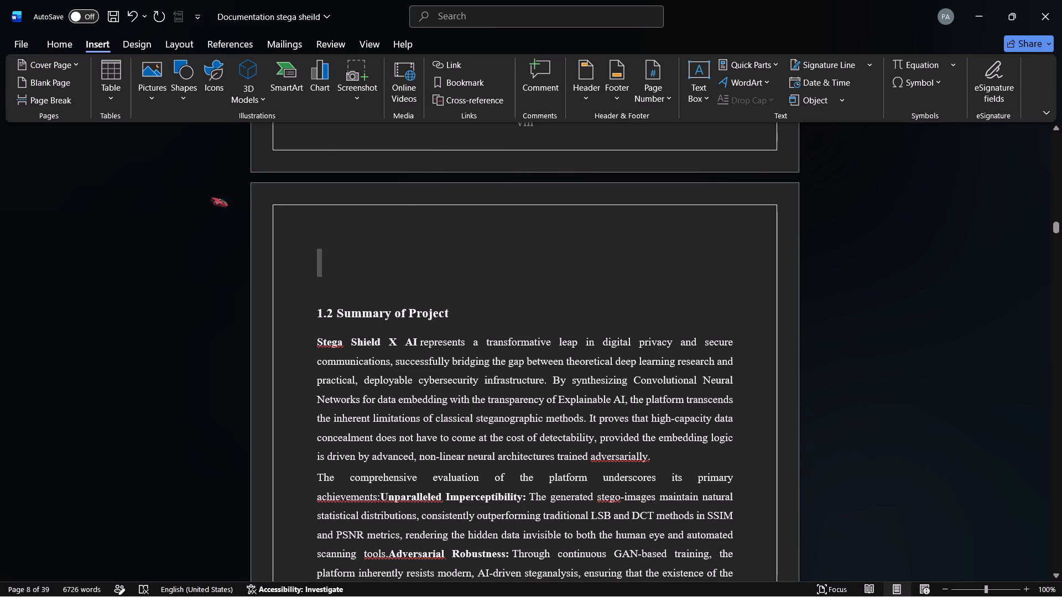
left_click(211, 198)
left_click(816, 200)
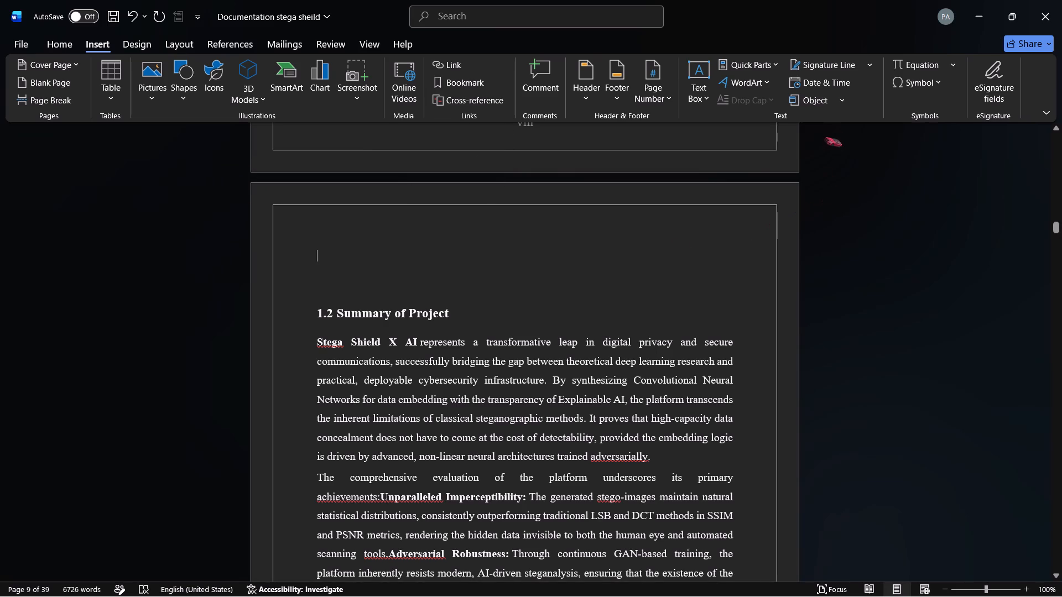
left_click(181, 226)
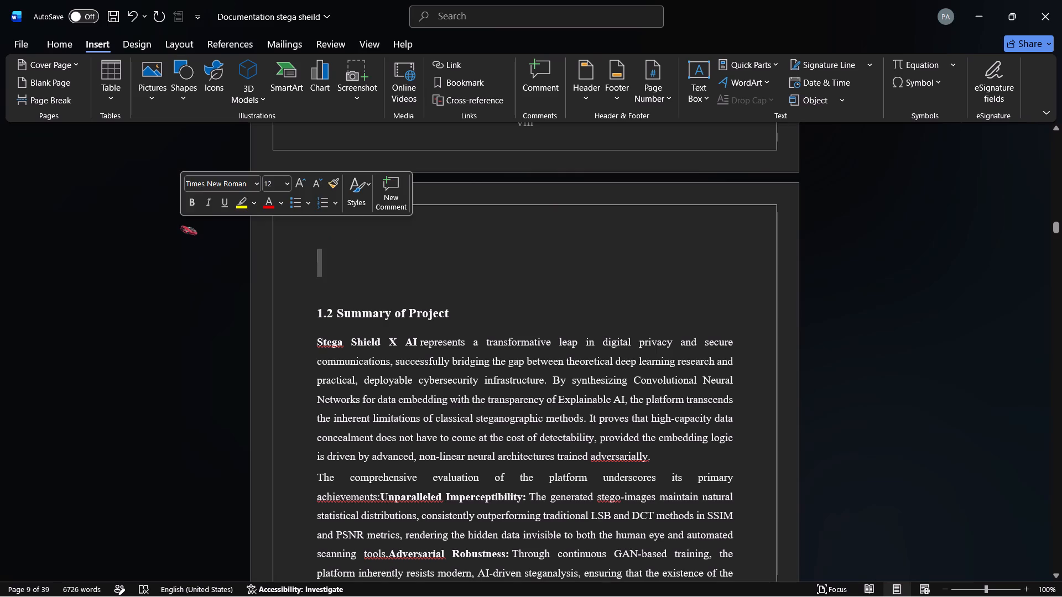
Close the Documentation stega sheild document in desktop Word without saving its changes.
left_click(336, 261)
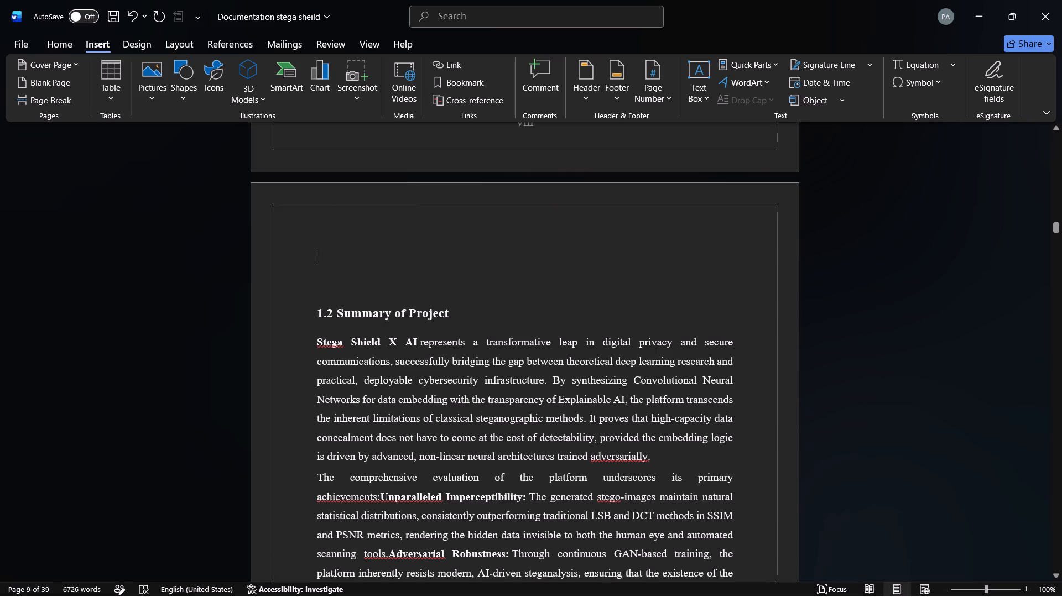
left_click(1061, 0)
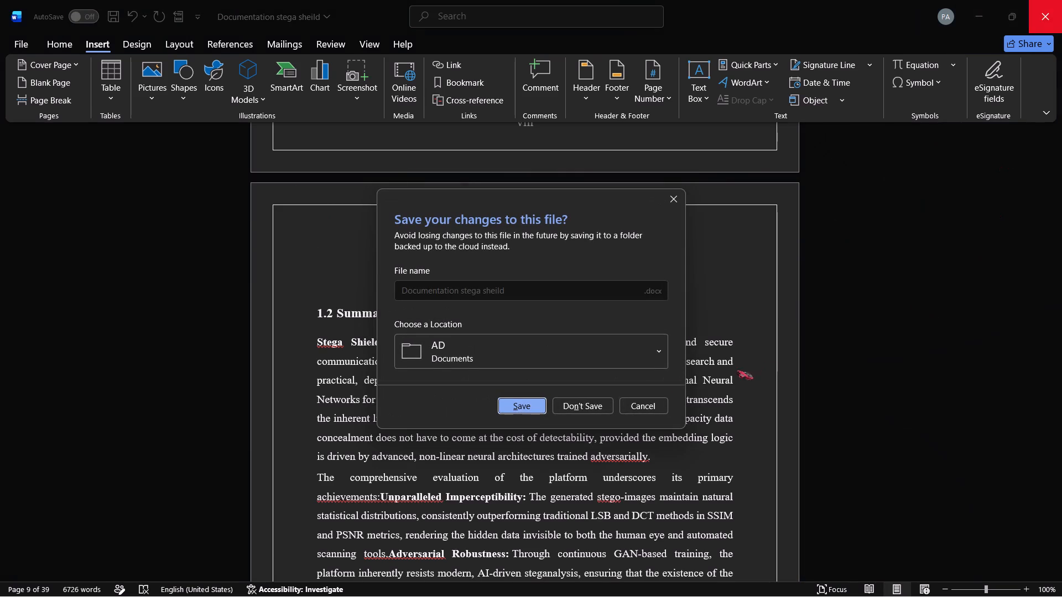
left_click(580, 401)
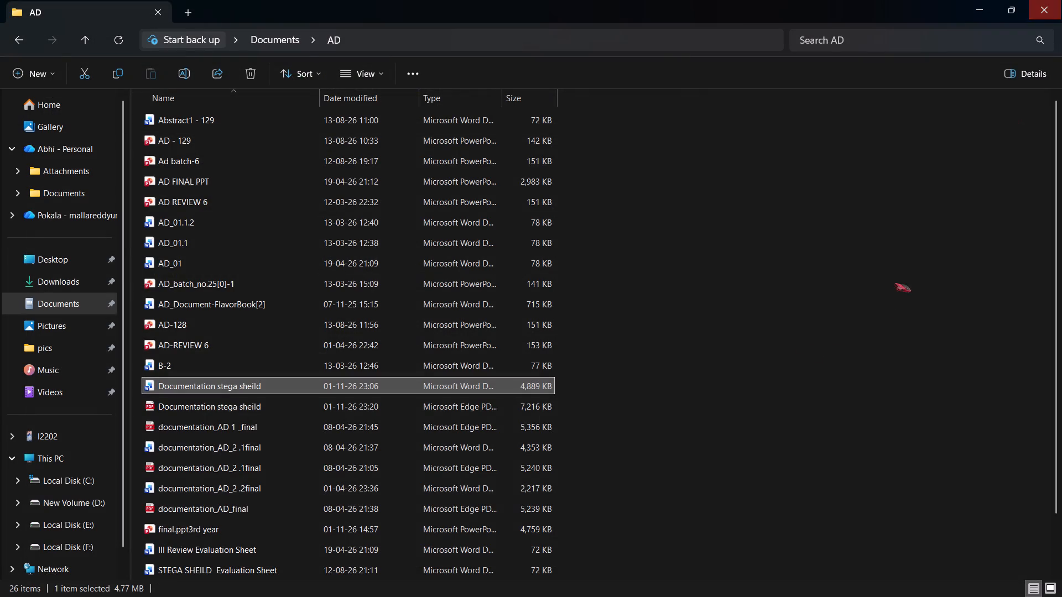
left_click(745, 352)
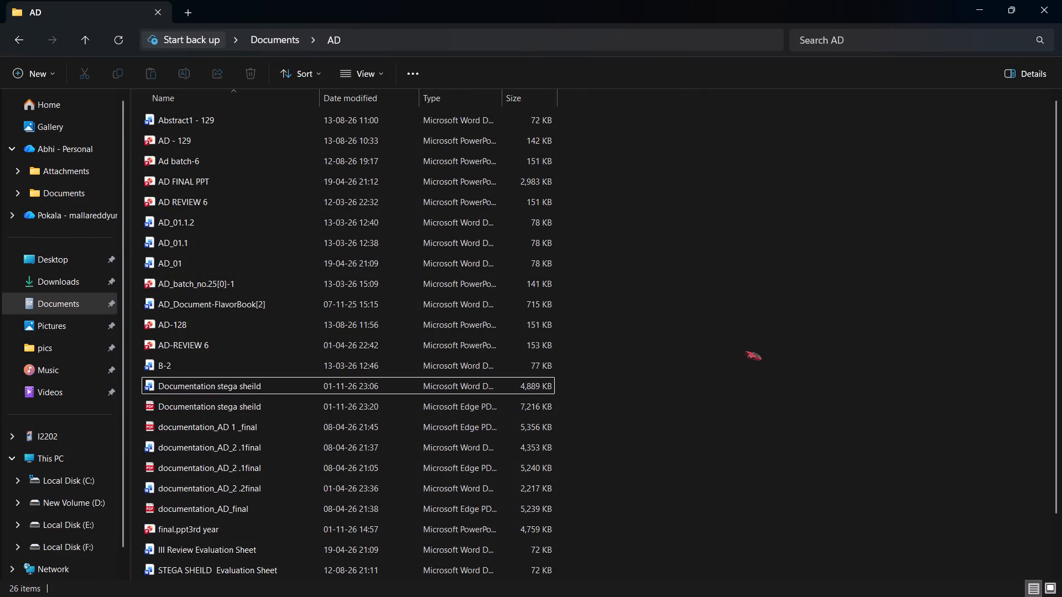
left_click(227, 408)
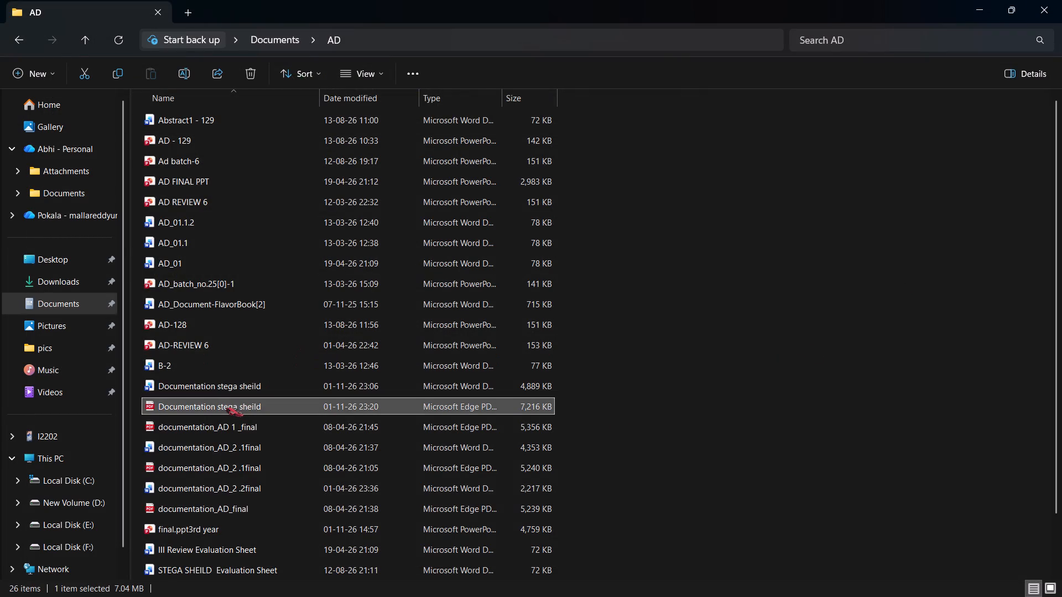
Switch to the online copy of the document in Chrome and leave its header and footer editing.
left_click(803, 588)
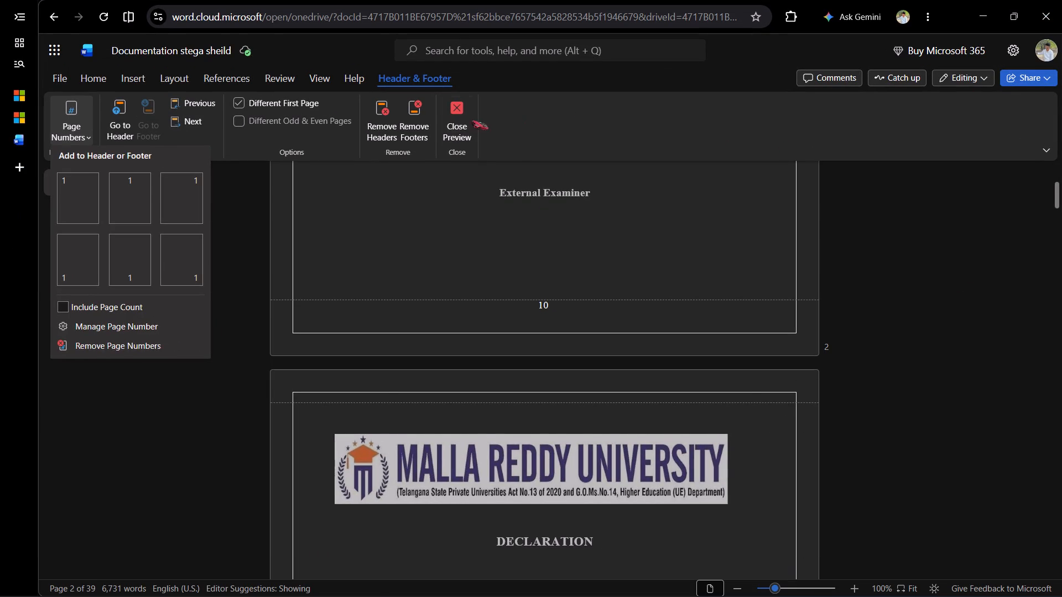
left_click(445, 108)
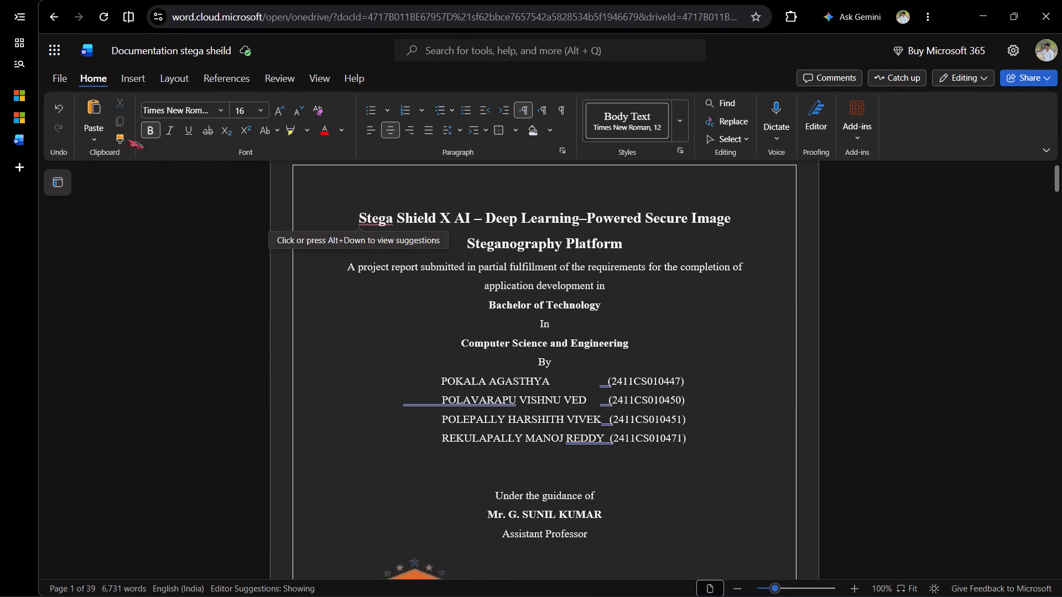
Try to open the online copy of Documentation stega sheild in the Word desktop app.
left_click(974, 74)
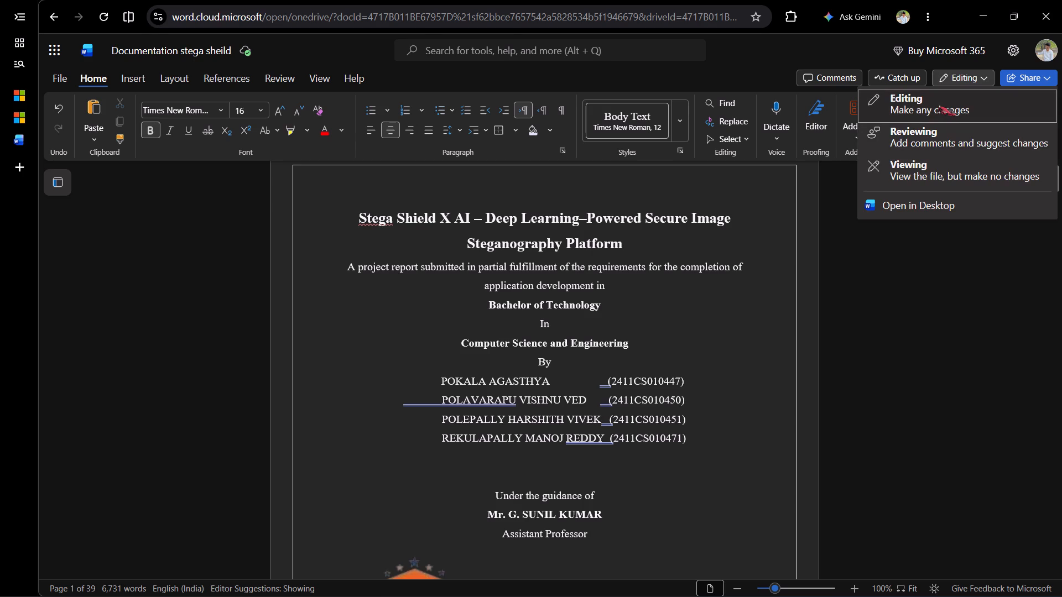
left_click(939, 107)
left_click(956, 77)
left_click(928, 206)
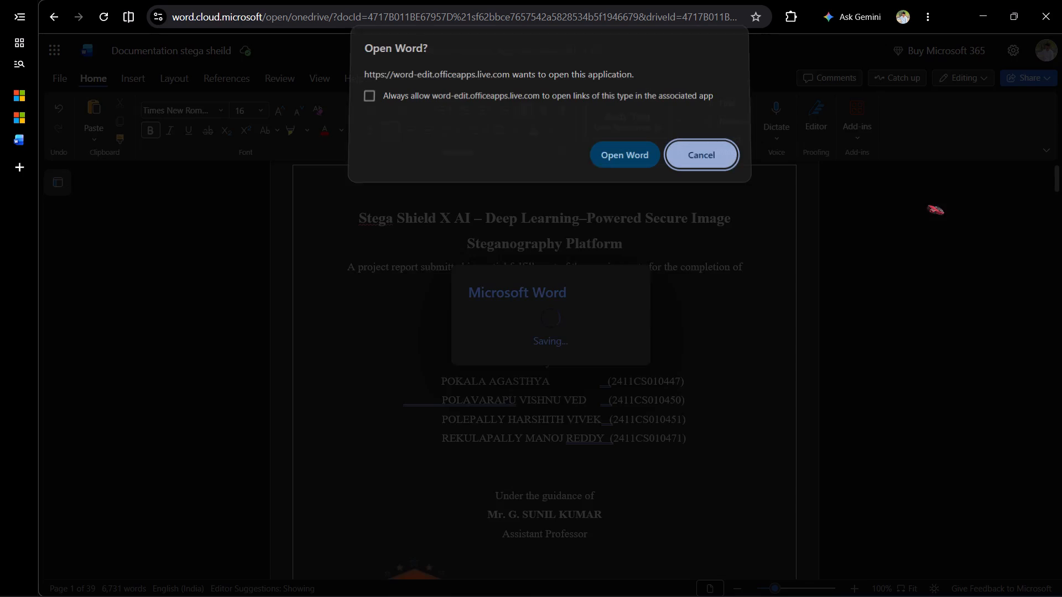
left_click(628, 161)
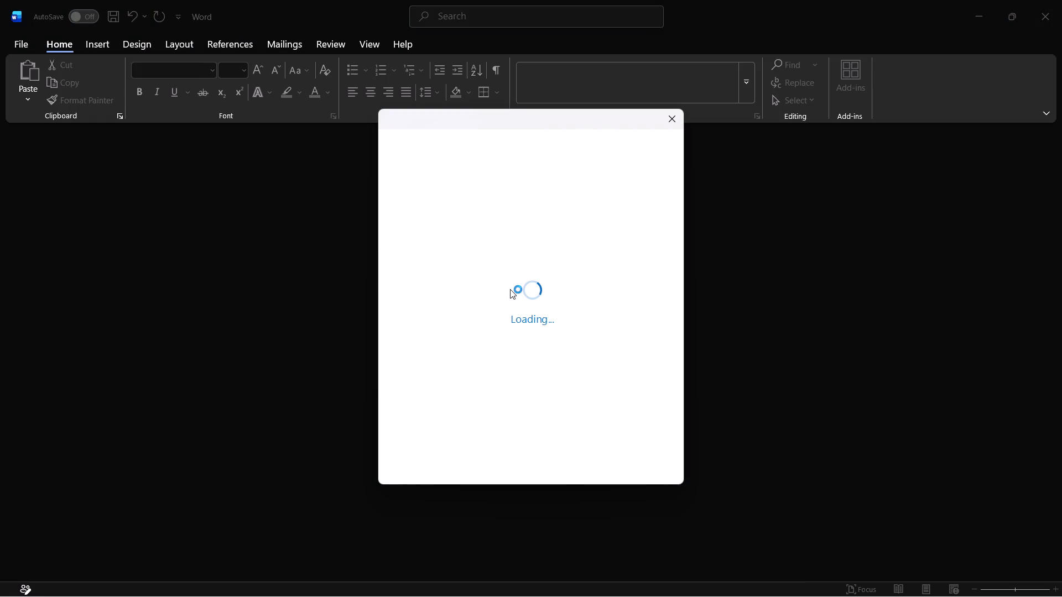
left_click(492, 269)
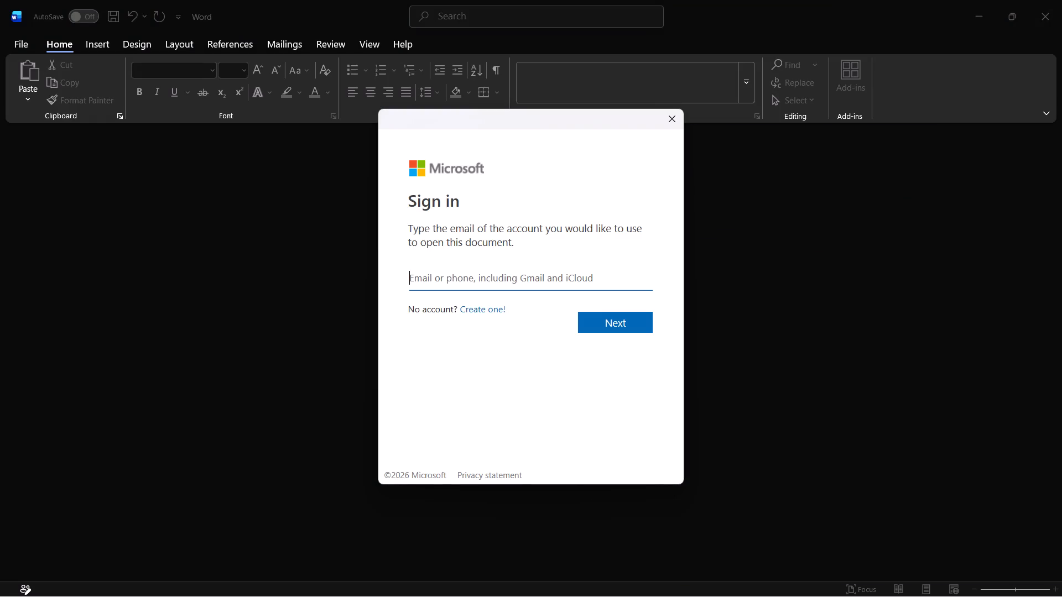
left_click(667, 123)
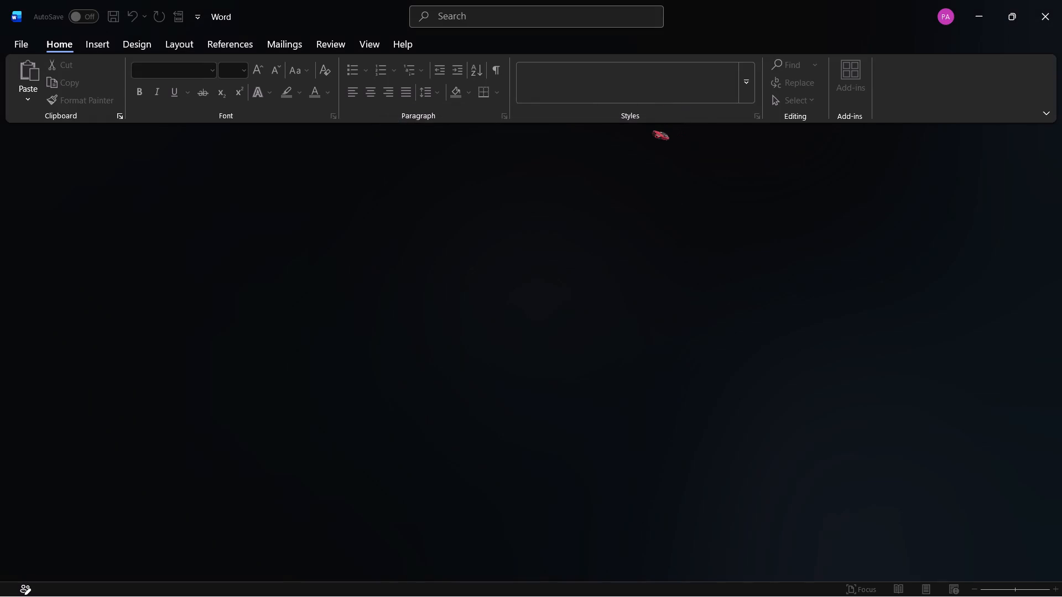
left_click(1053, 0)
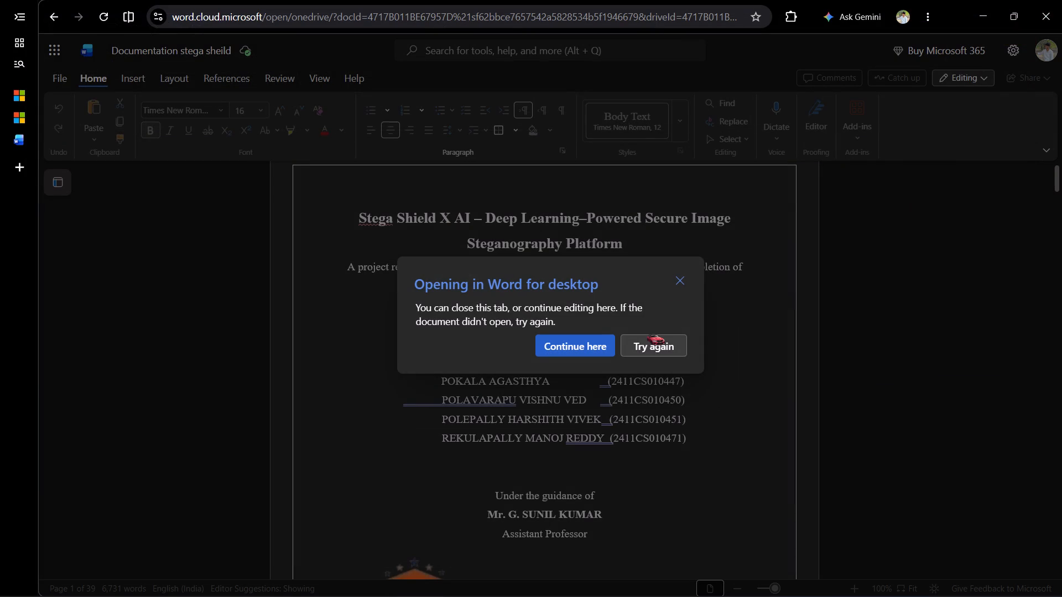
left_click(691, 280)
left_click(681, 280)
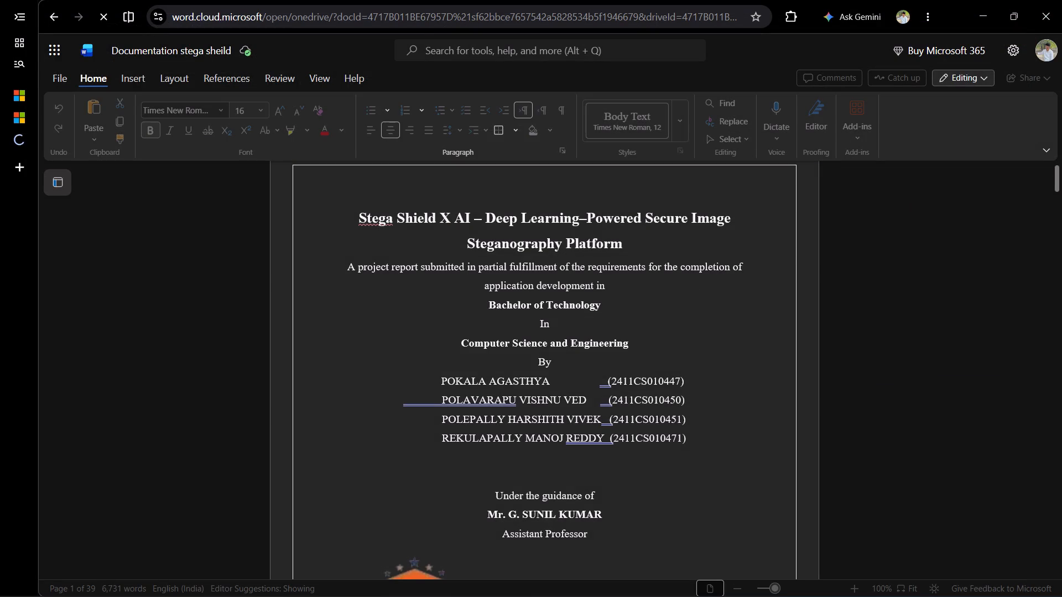
Go from the online document's account options to the Microsoft account sign-in page.
left_click(1042, 51)
left_click(892, 258)
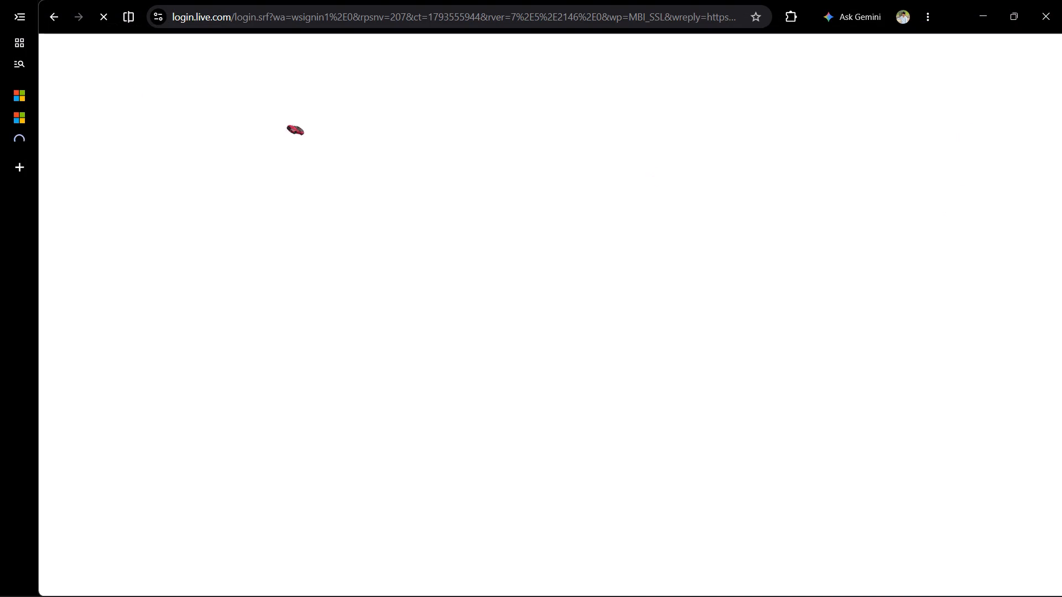
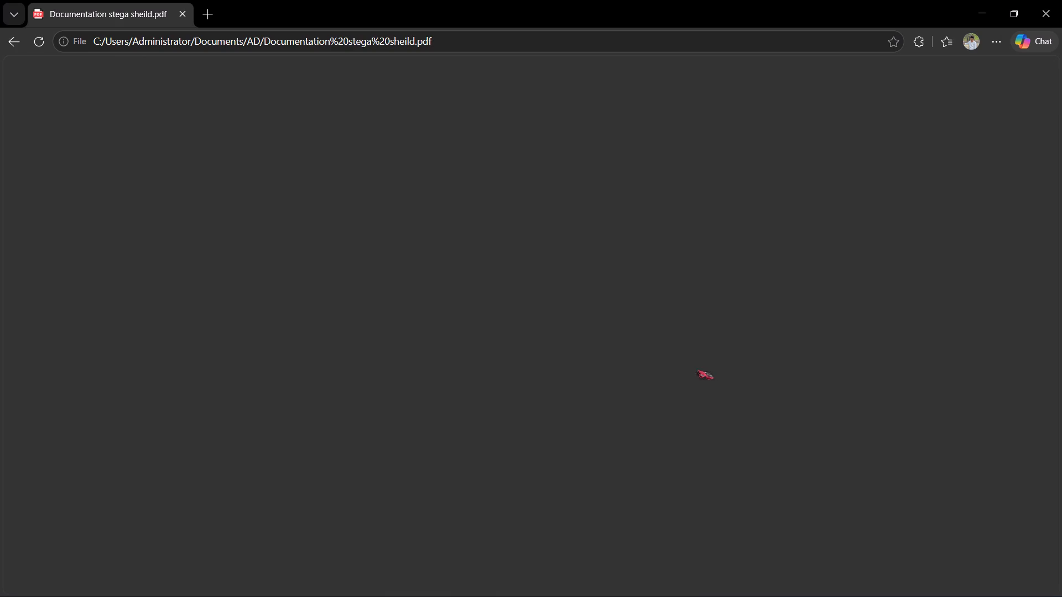
Check the opening pages of the existing Documentation stega sheild PDF in Edge and close it.
scroll(628, 461, "down", 4)
scroll(585, 436, "down", 1)
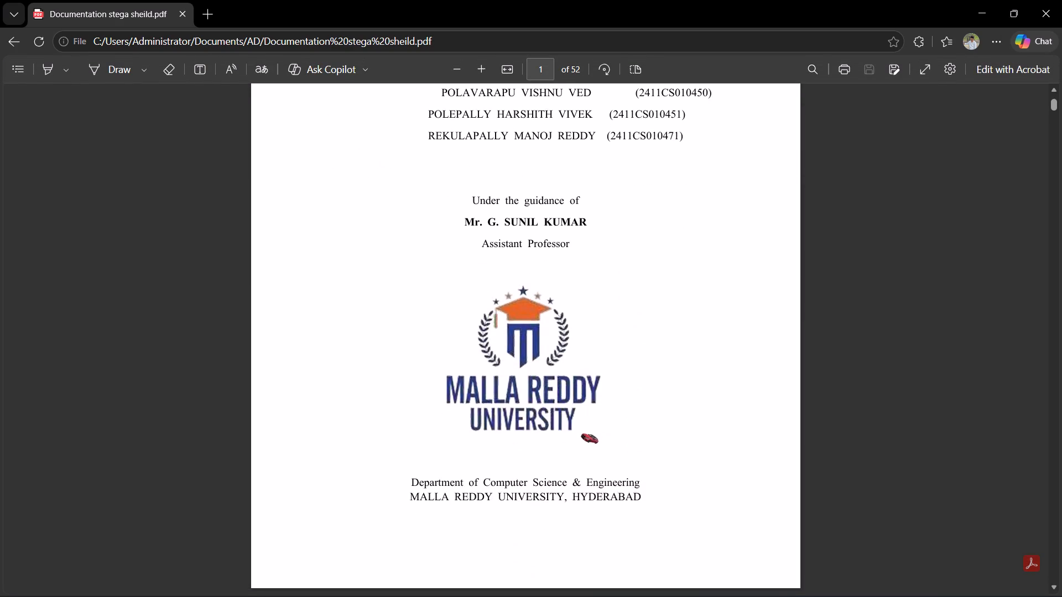
scroll(576, 431, "down", 14)
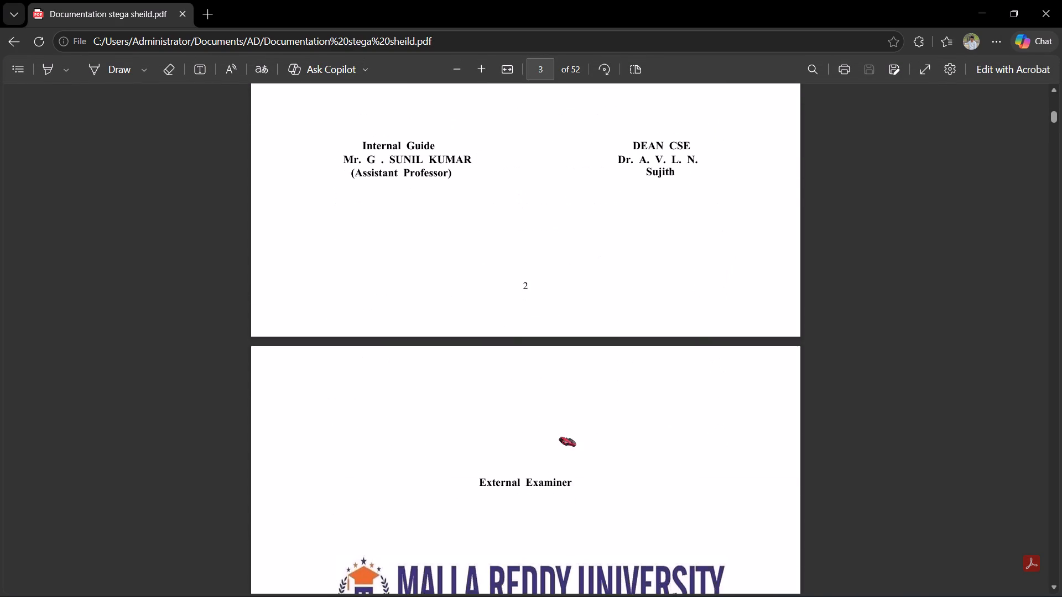
scroll(560, 437, "up", 4)
scroll(530, 509, "up", 15)
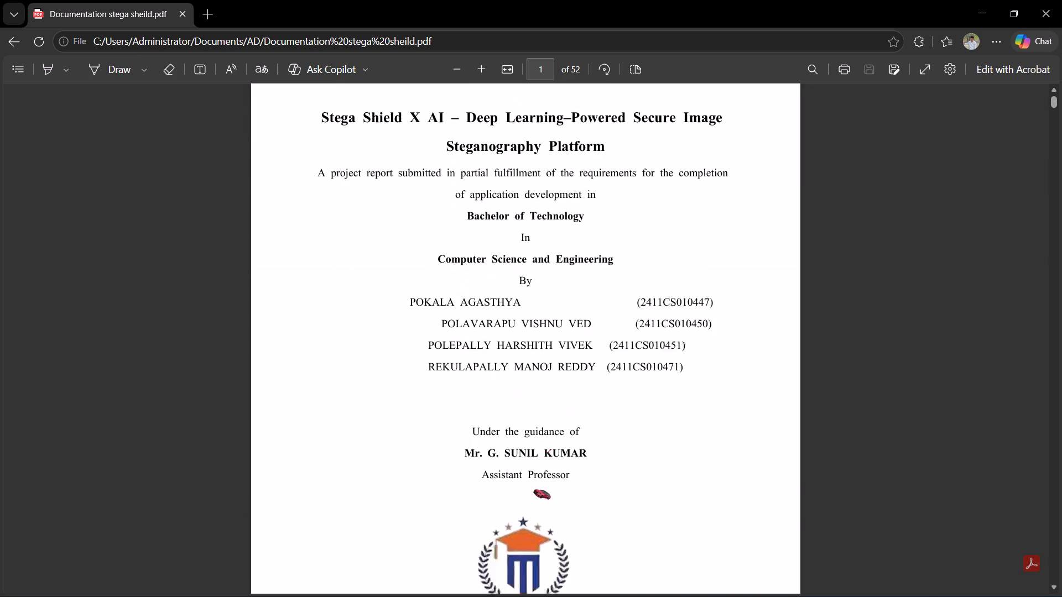
scroll(537, 485, "up", 3)
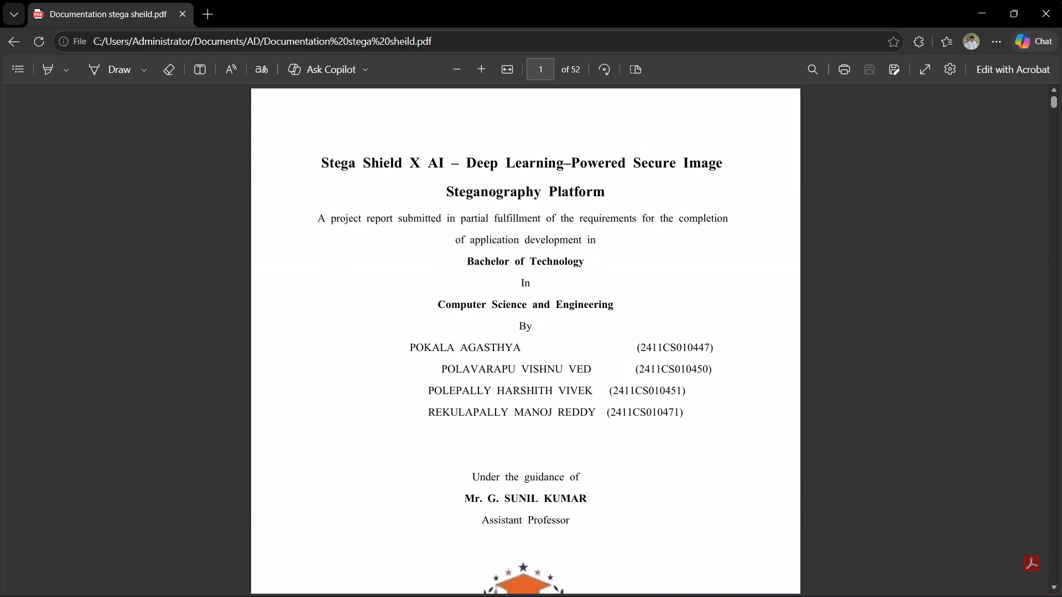
left_click(1061, 0)
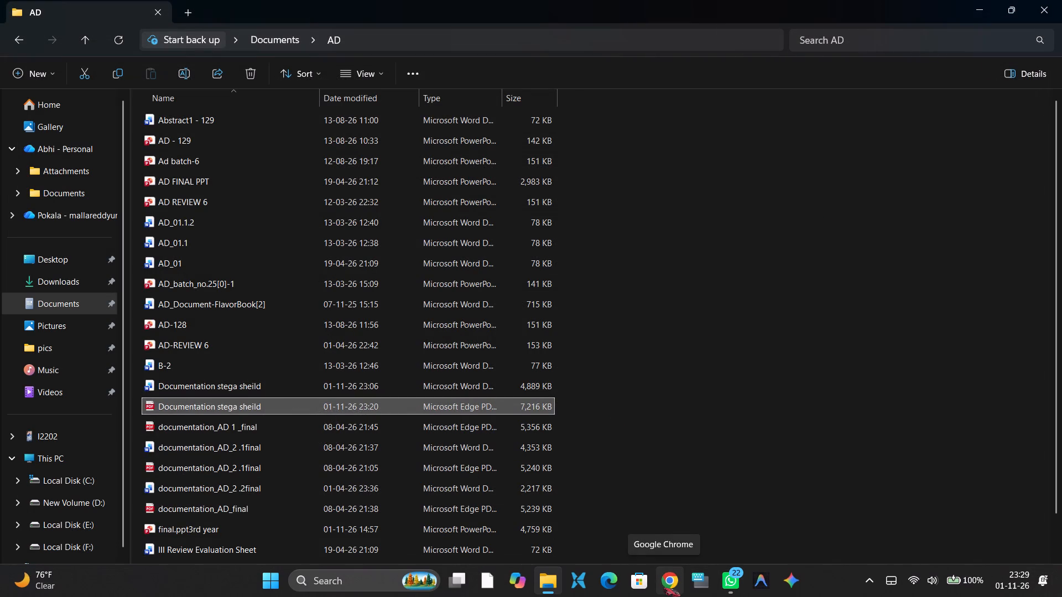
Switch to Chrome, search for "doc to pdf" and open iLovePDF's Word to PDF converter.
left_click(663, 589)
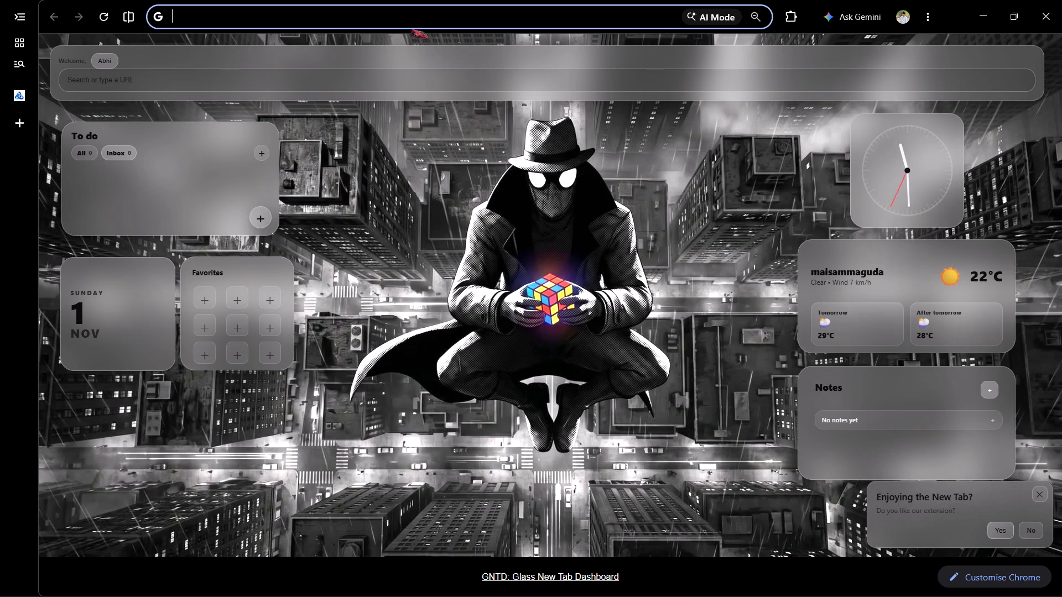
type("doc to pdf")
key("Return")
scroll(412, 30, "up", 2)
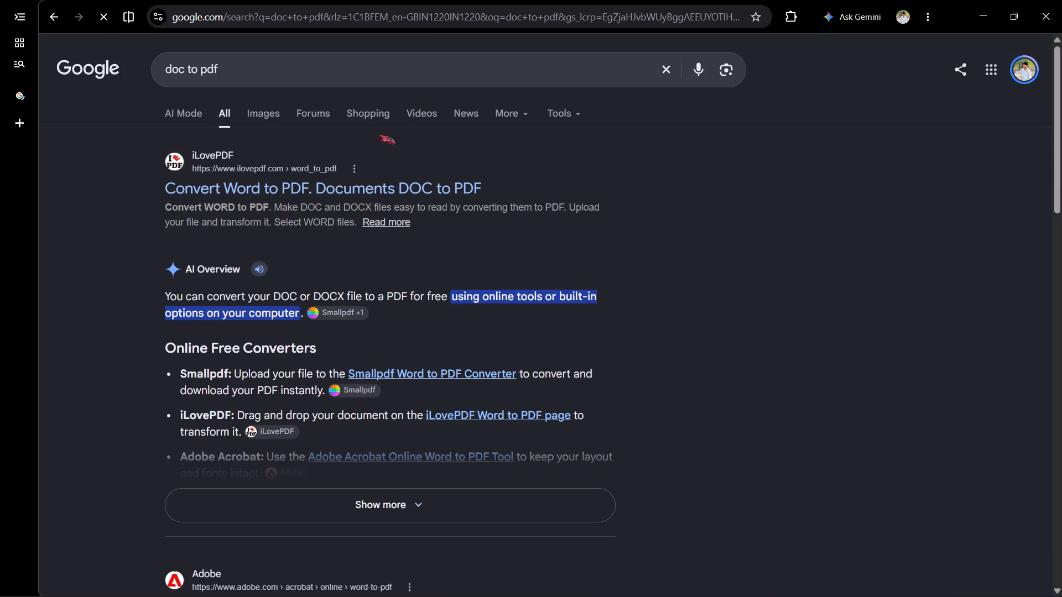
left_click(277, 194)
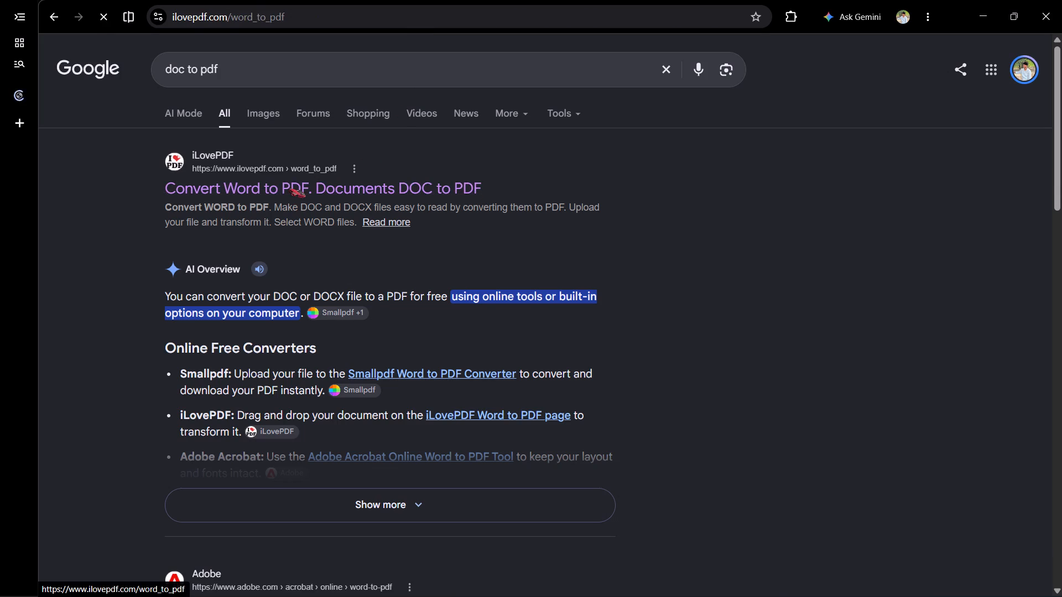
Convert the Documentation stega sheild Word file from the AD folder to PDF and download the result.
left_click(523, 217)
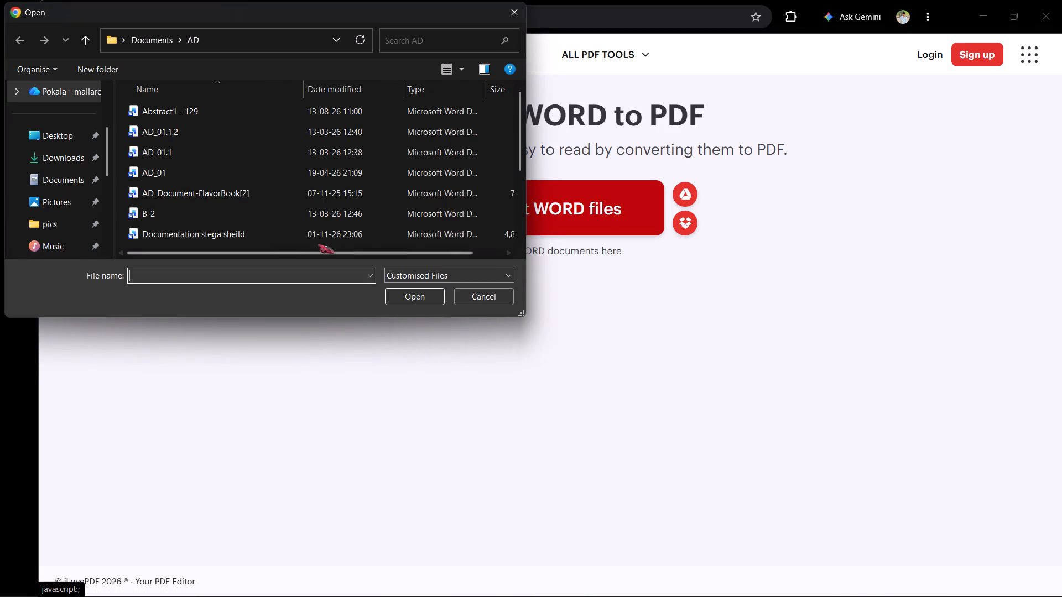
scroll(160, 192, "down", 2)
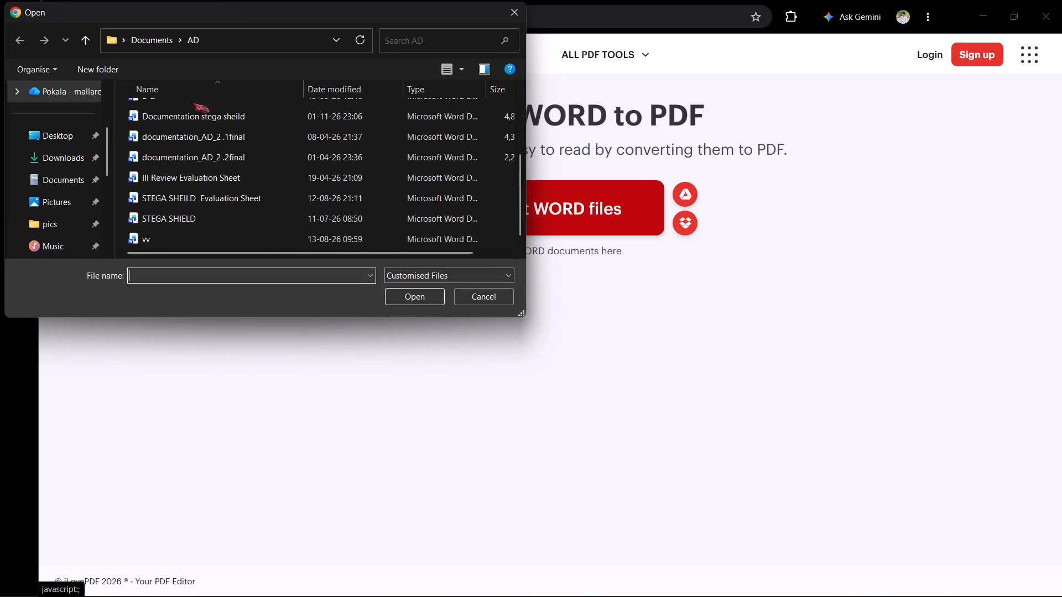
left_click(184, 108)
left_click(425, 294)
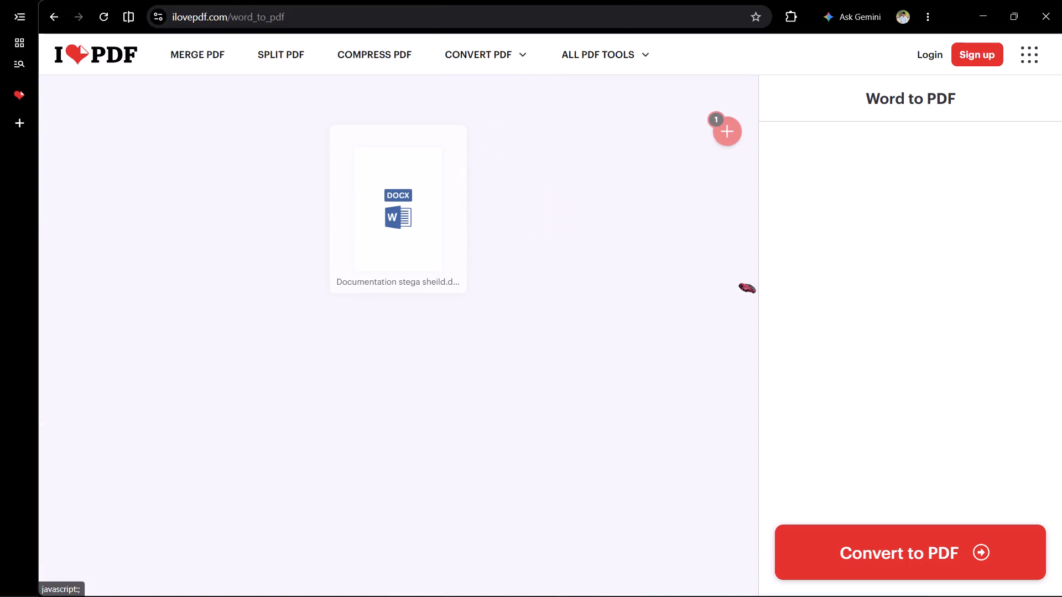
left_click(895, 549)
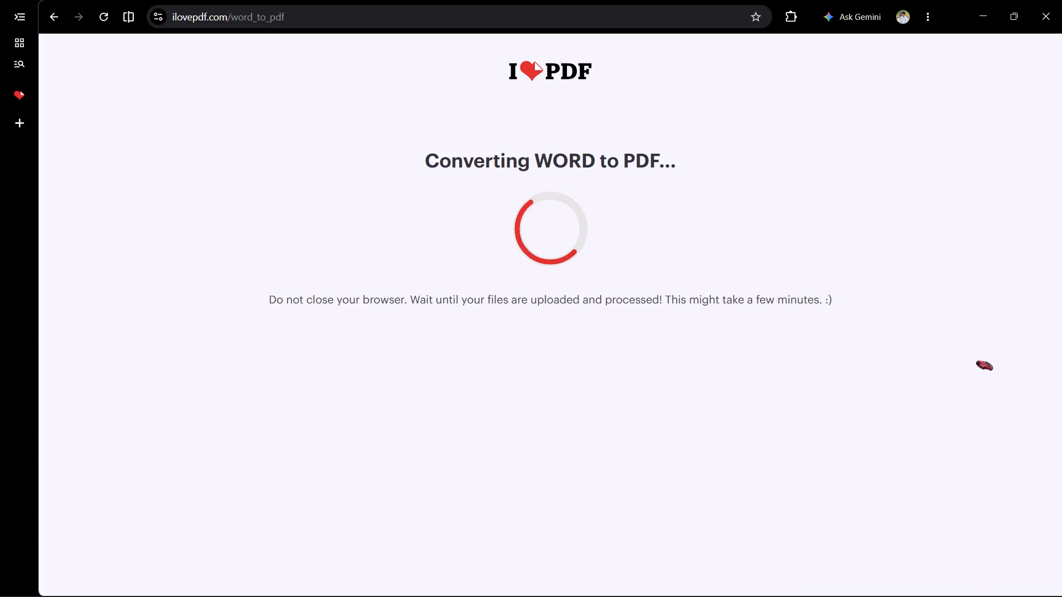
left_click(541, 165)
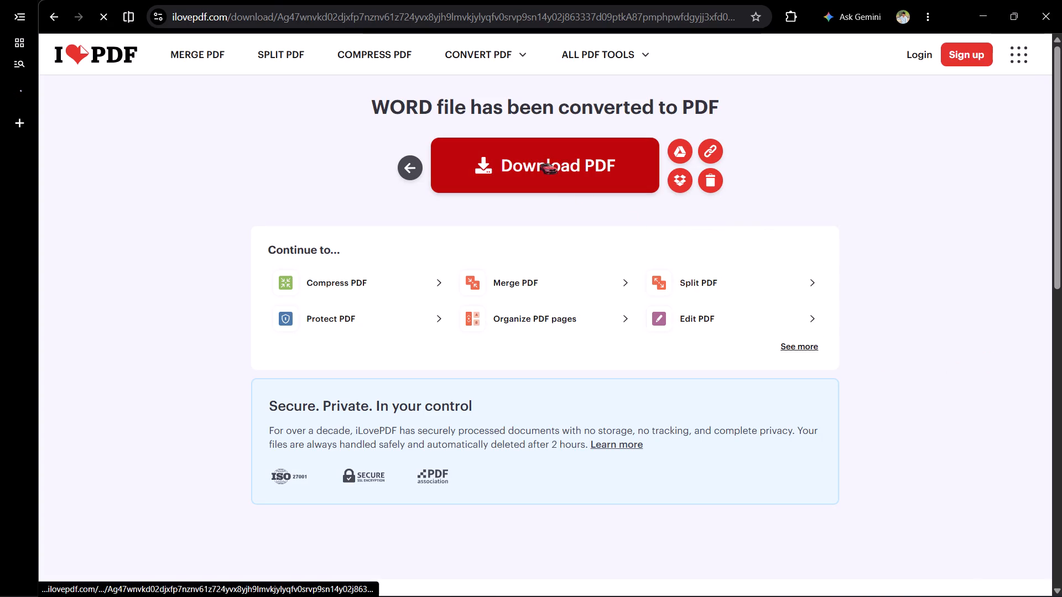
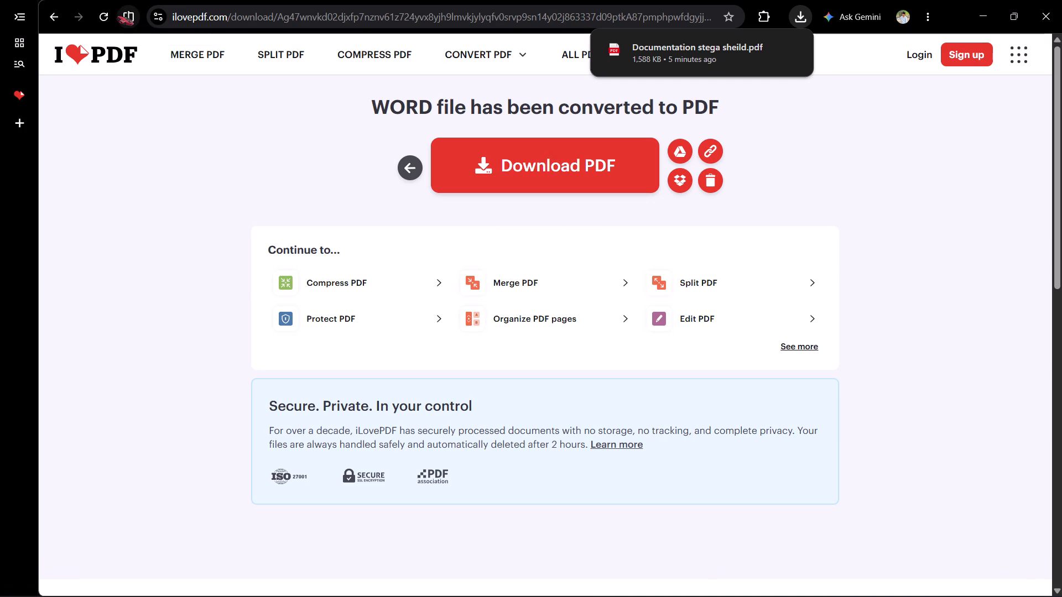
key("ctrl+t")
type("pdf creft")
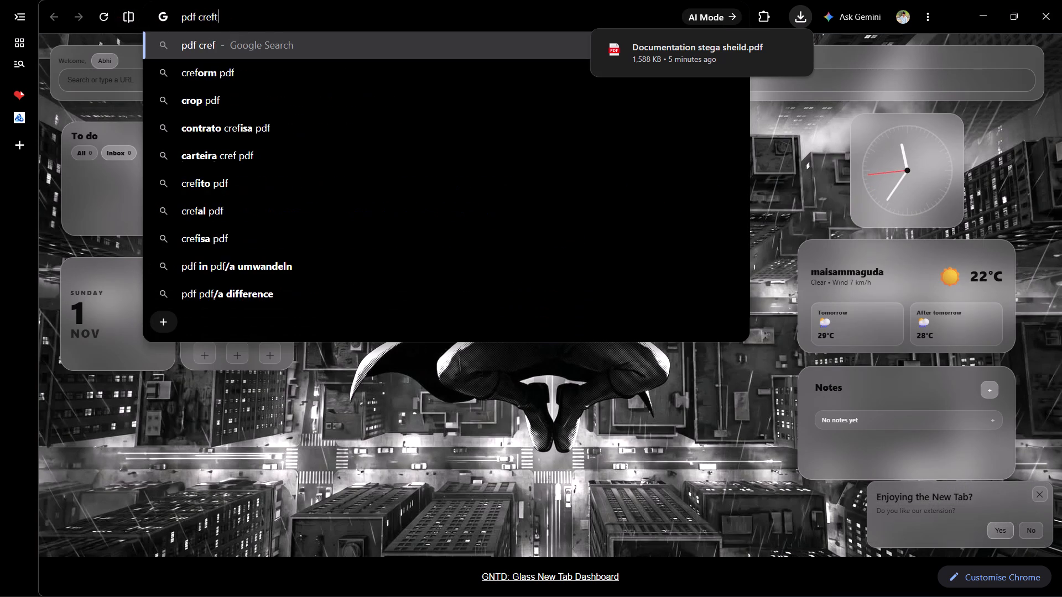
key("Return")
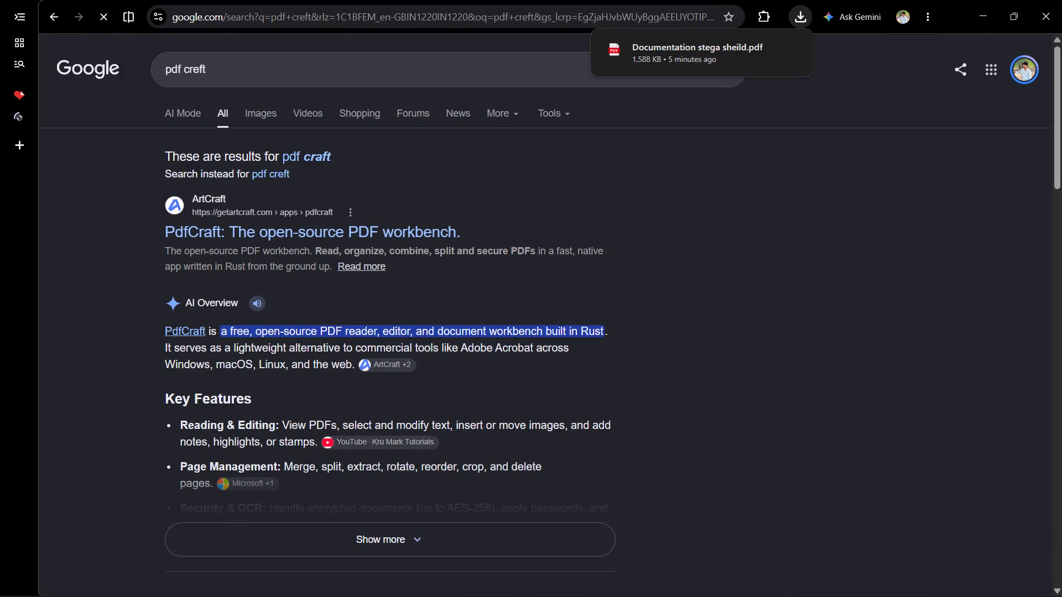
left_click(237, 237)
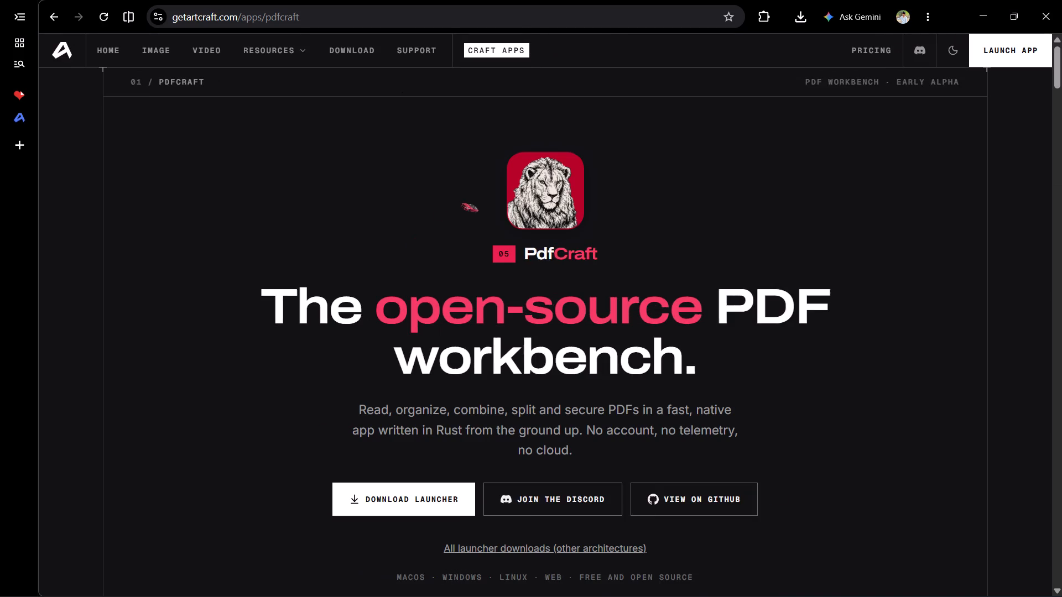
Look through the PdfCraft page and the ArtCraft home page to see what the apps offer.
scroll(517, 231, "down", 11)
scroll(491, 255, "up", 7)
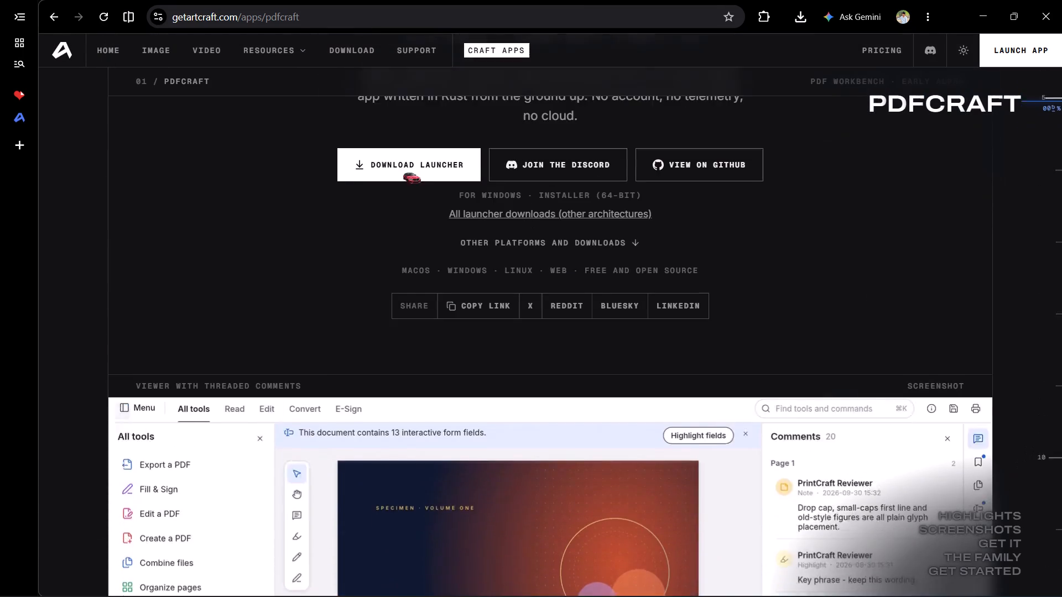
scroll(404, 174, "up", 4)
left_click(112, 54)
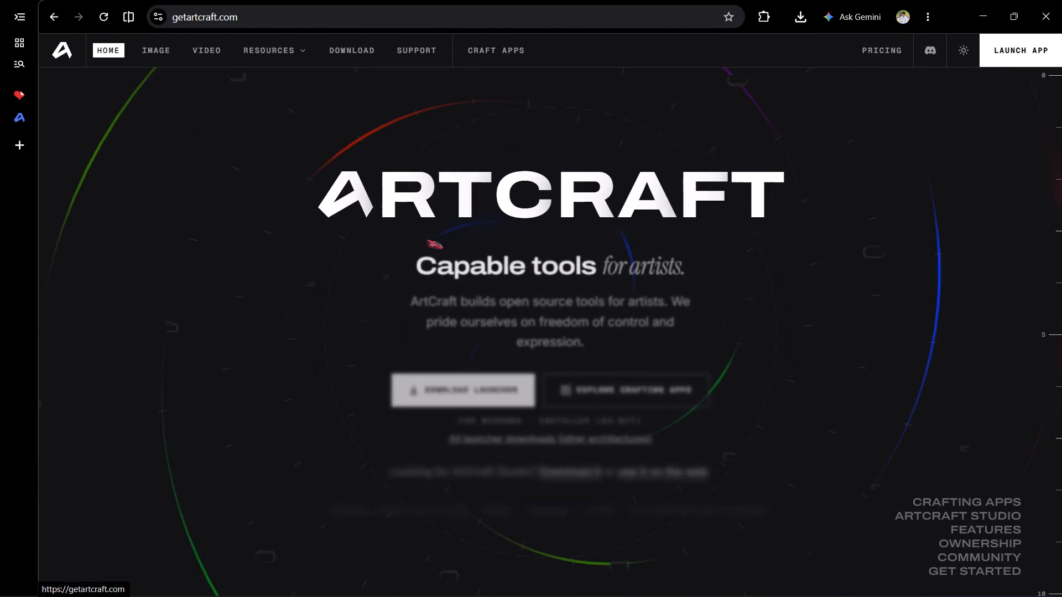
scroll(491, 252, "down", 3)
scroll(566, 276, "down", 4)
scroll(495, 251, "down", 6)
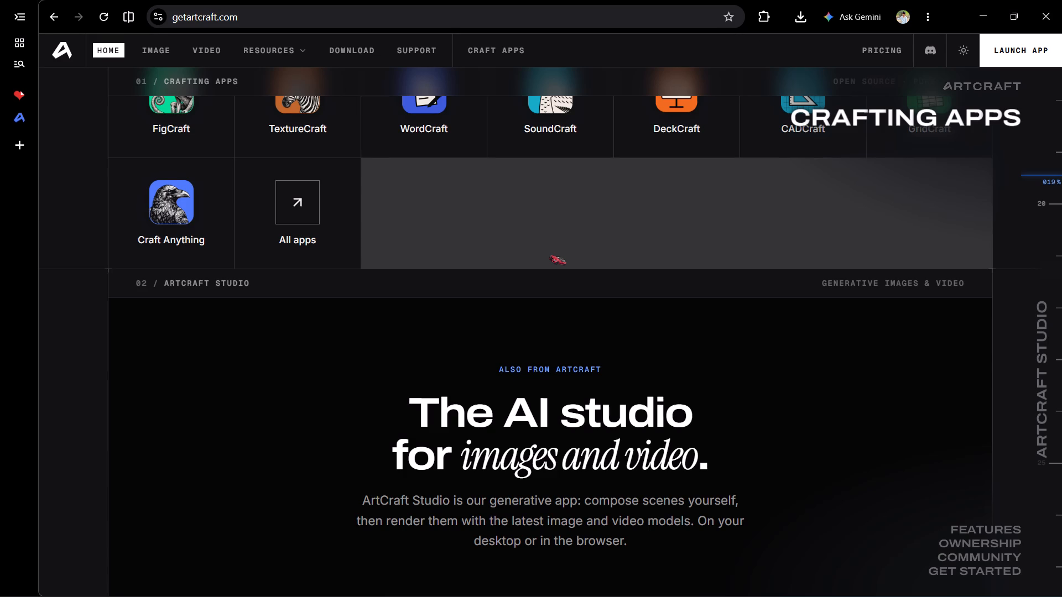
scroll(566, 310, "down", 12)
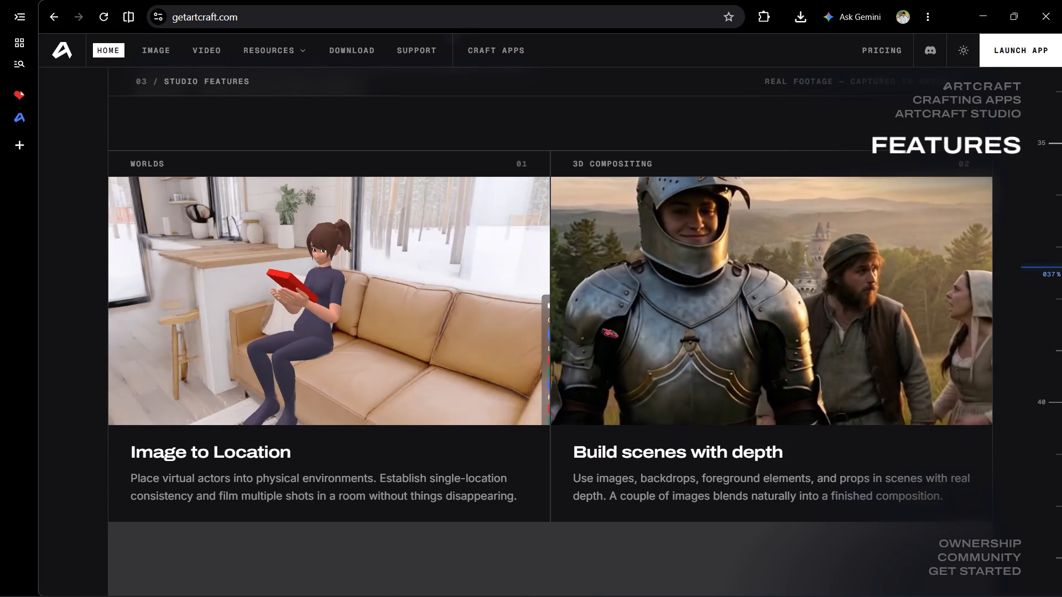
scroll(226, 117, "up", 9)
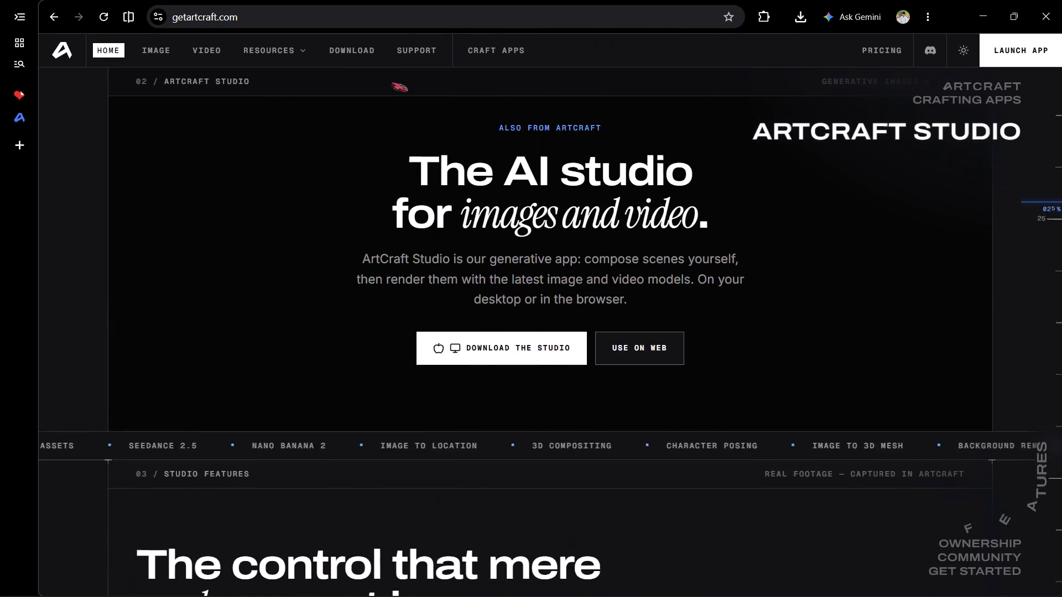
scroll(465, 161, "down", 10)
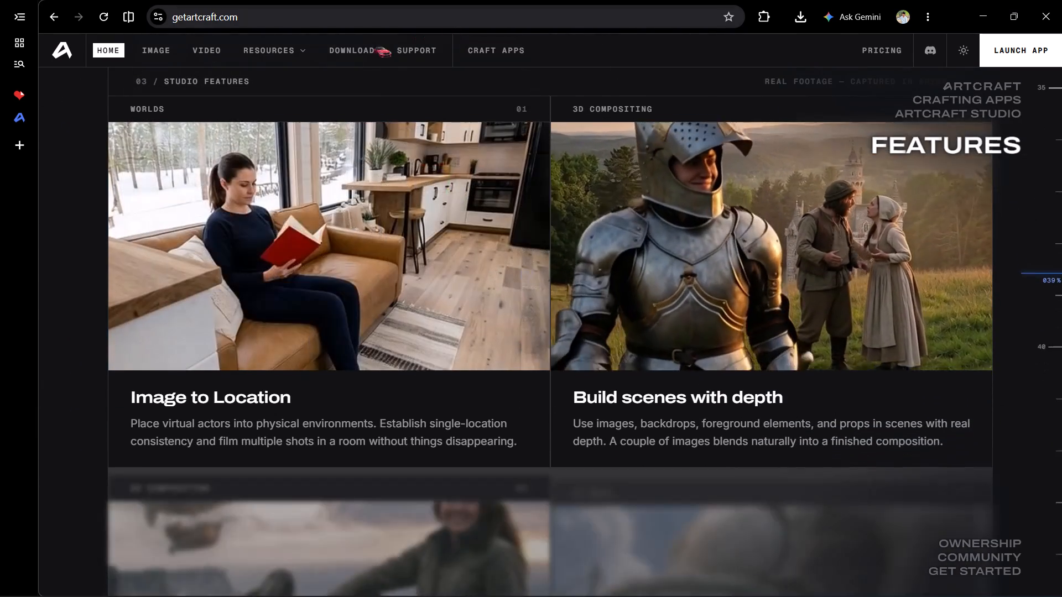
Go through ArtCraft's download page and crafting apps list to PdfCraft, and download the Windows launcher installer.
left_click(336, 53)
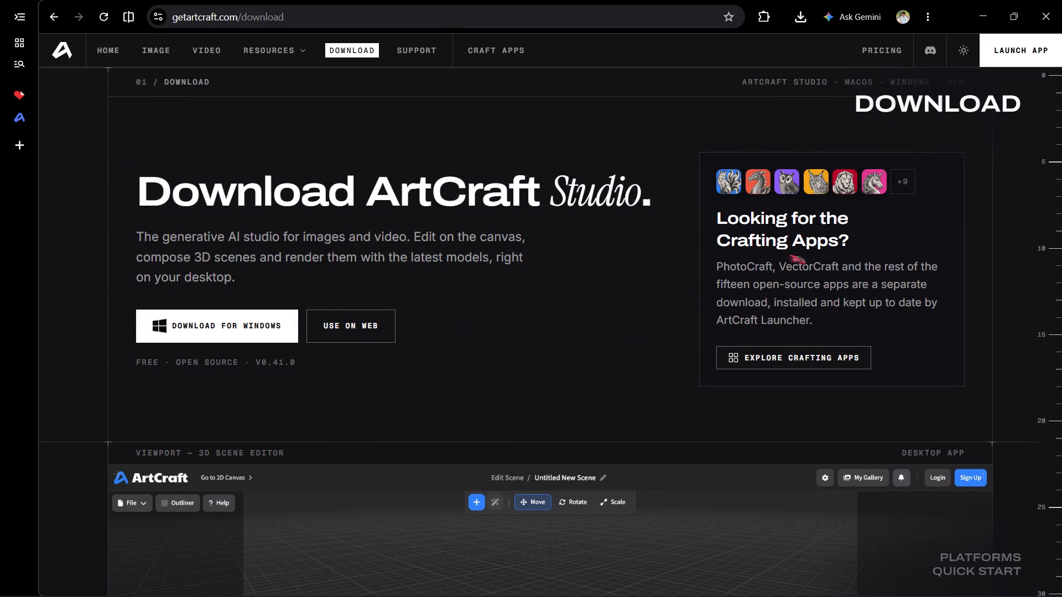
scroll(801, 272, "down", 1)
left_click(808, 290)
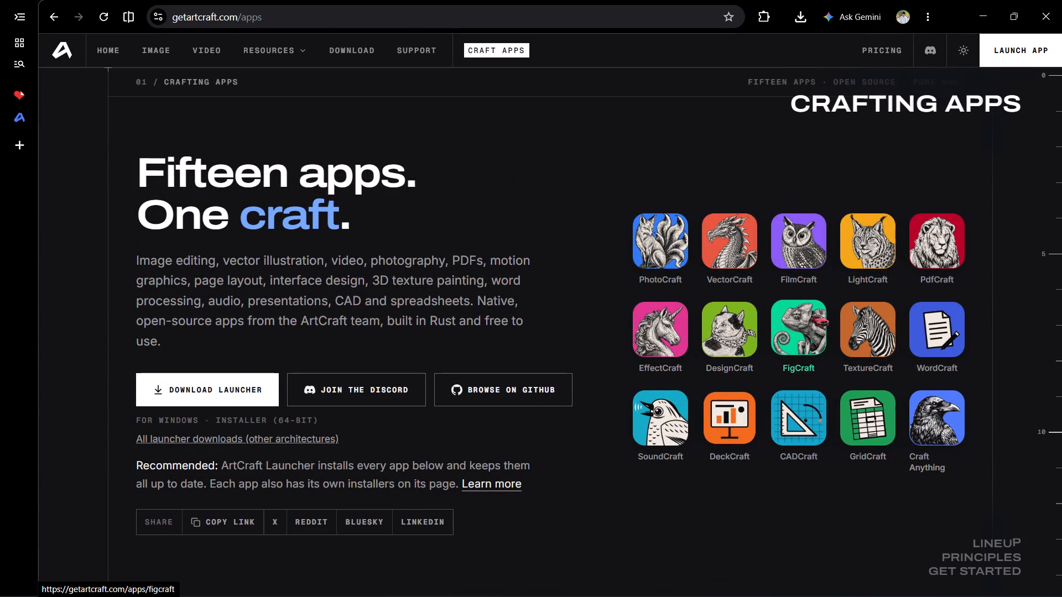
left_click(938, 261)
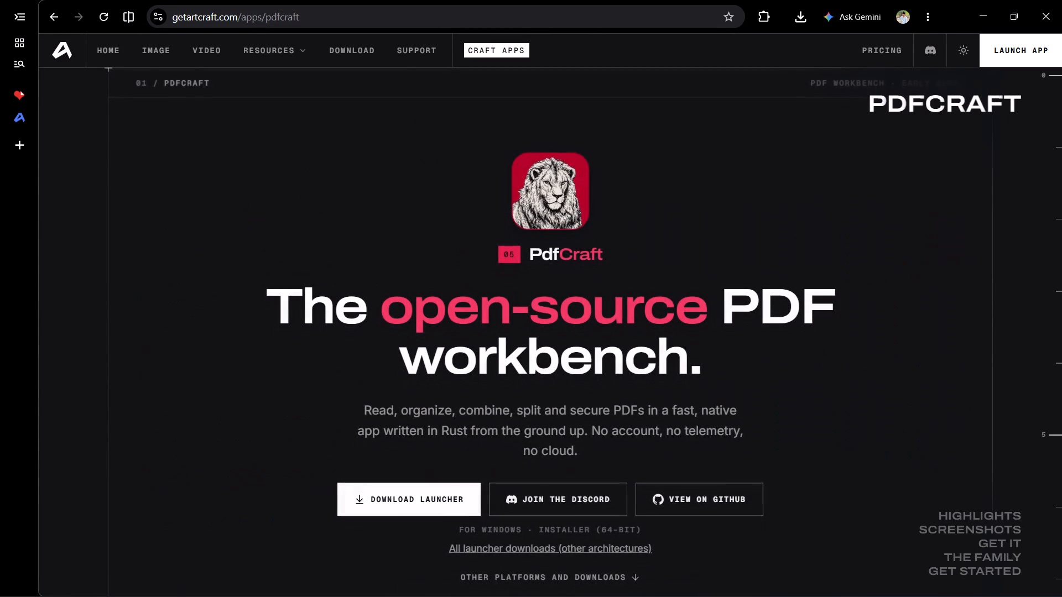
scroll(472, 442, "down", 1)
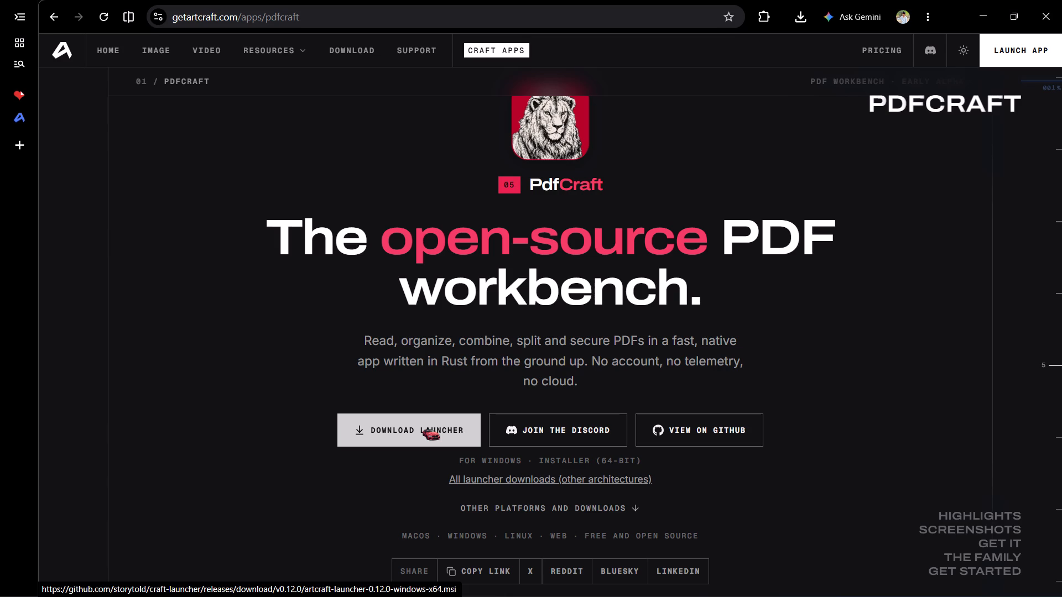
left_click(424, 431)
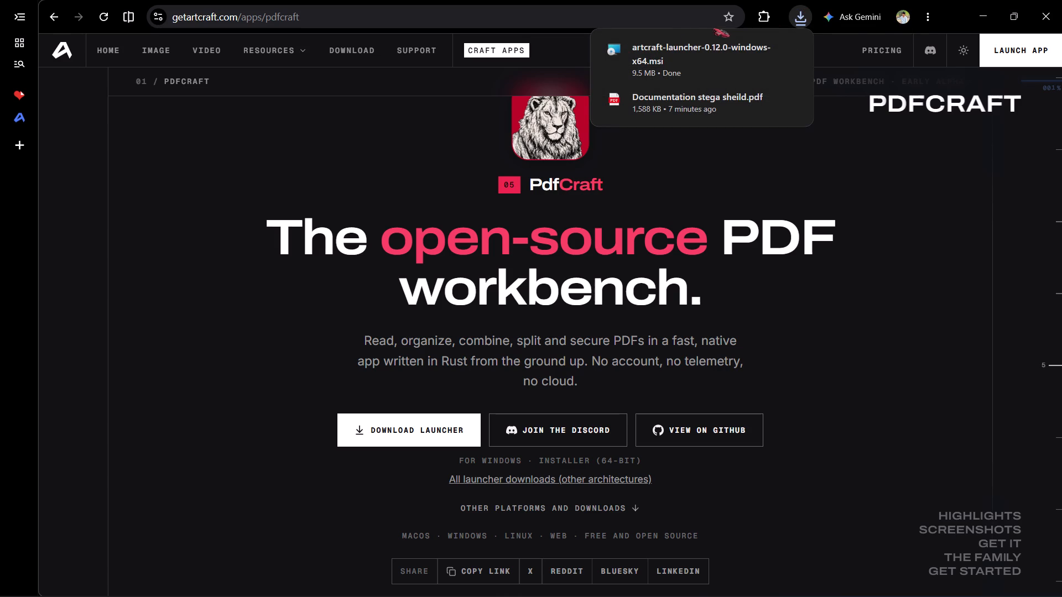
Run the downloaded artcraft-launcher-0.12.0-windows-x64.msi installer.
left_click(663, 51)
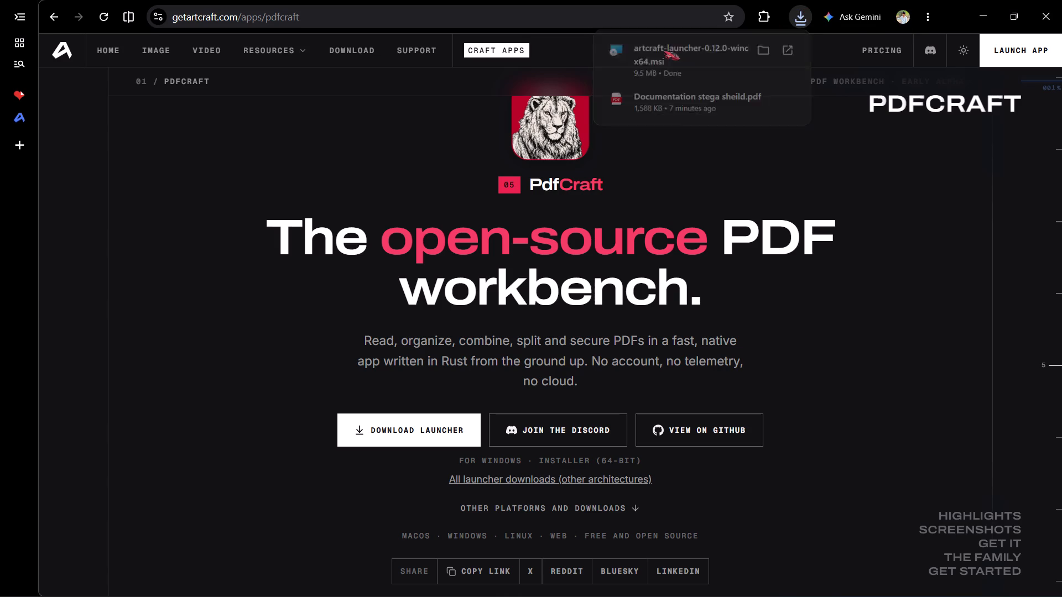
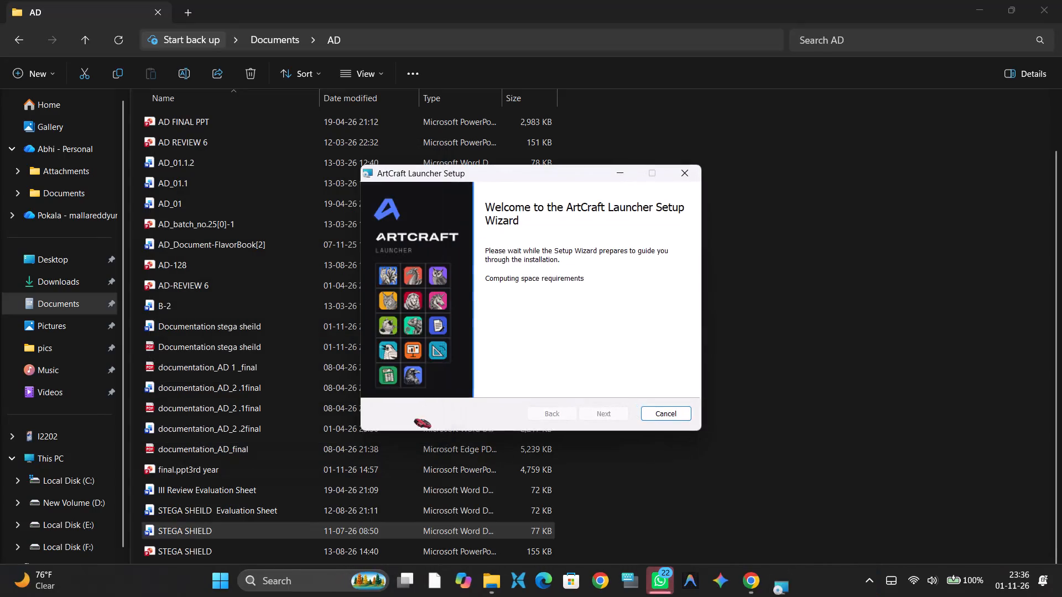
Set the installation folder of ArtCraft Launcher to F:\ in the setup wizard.
left_click(607, 414)
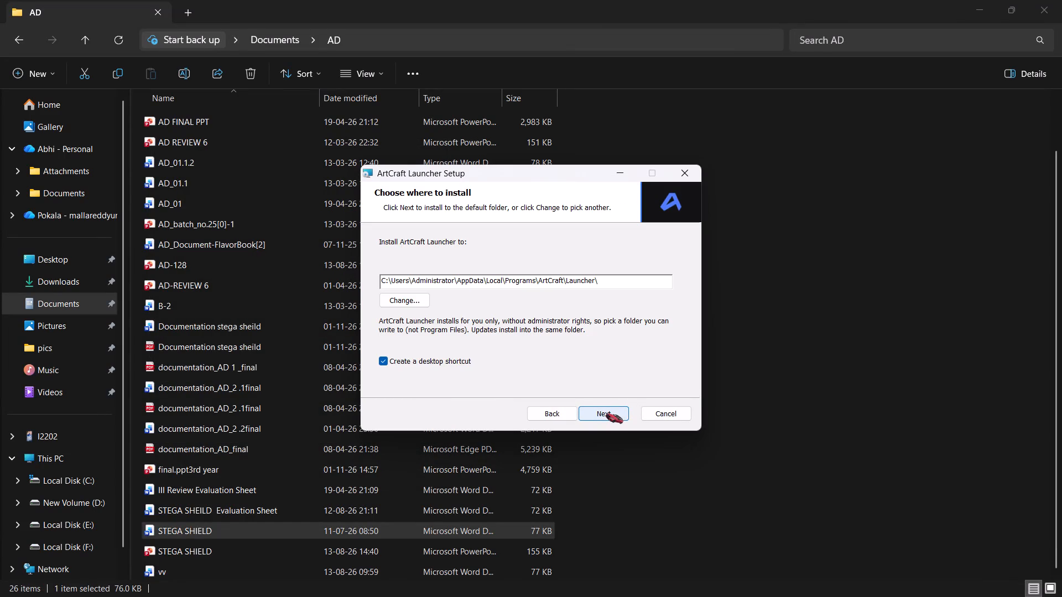
left_click(404, 297)
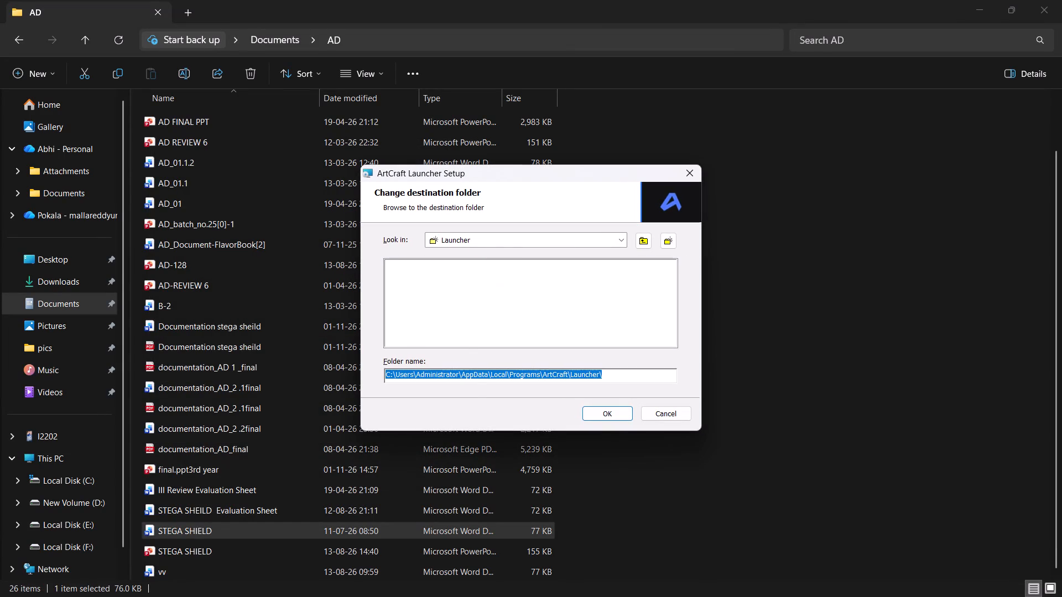
left_click(612, 378)
left_click(612, 378)
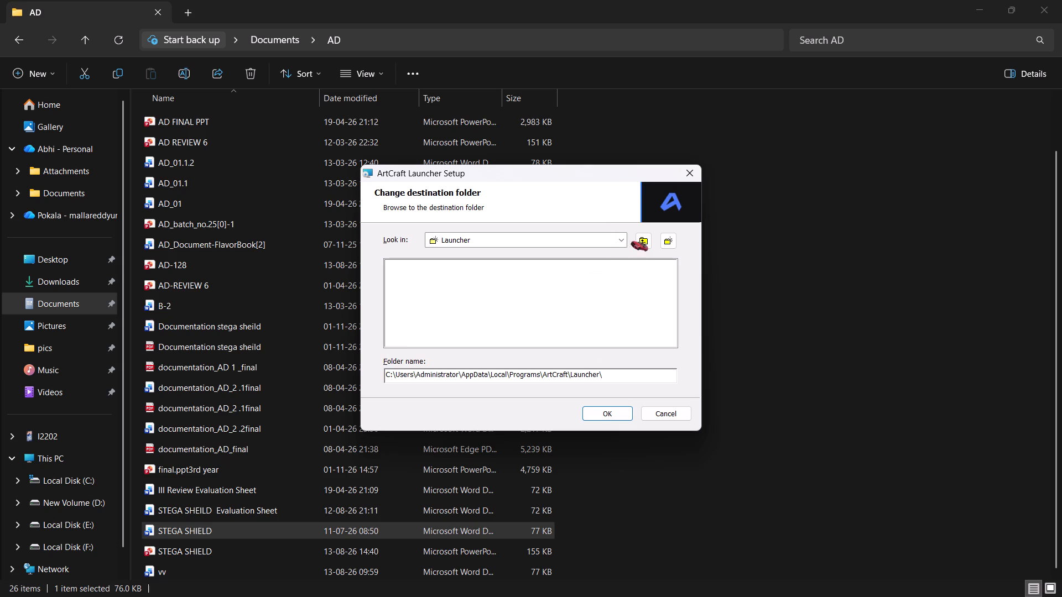
left_click(616, 235)
left_click(616, 235)
left_click(615, 235)
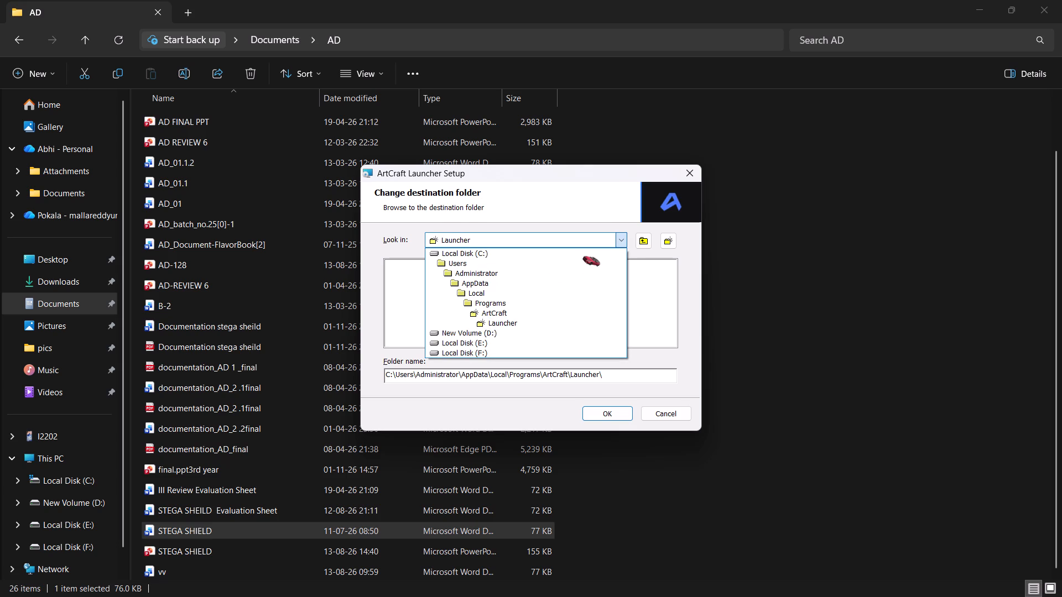
double_click(470, 350)
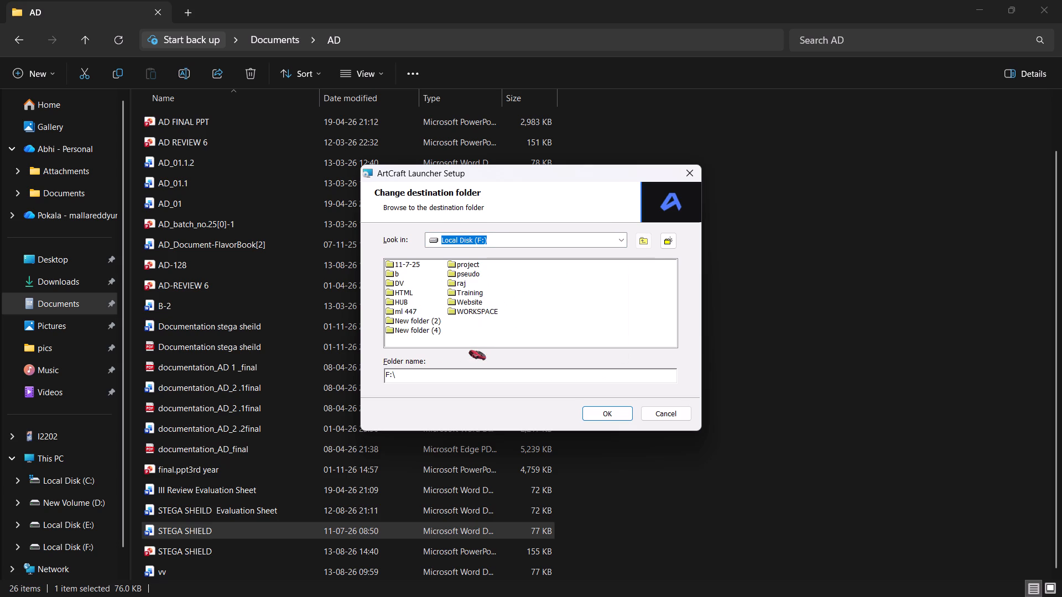
left_click(597, 412)
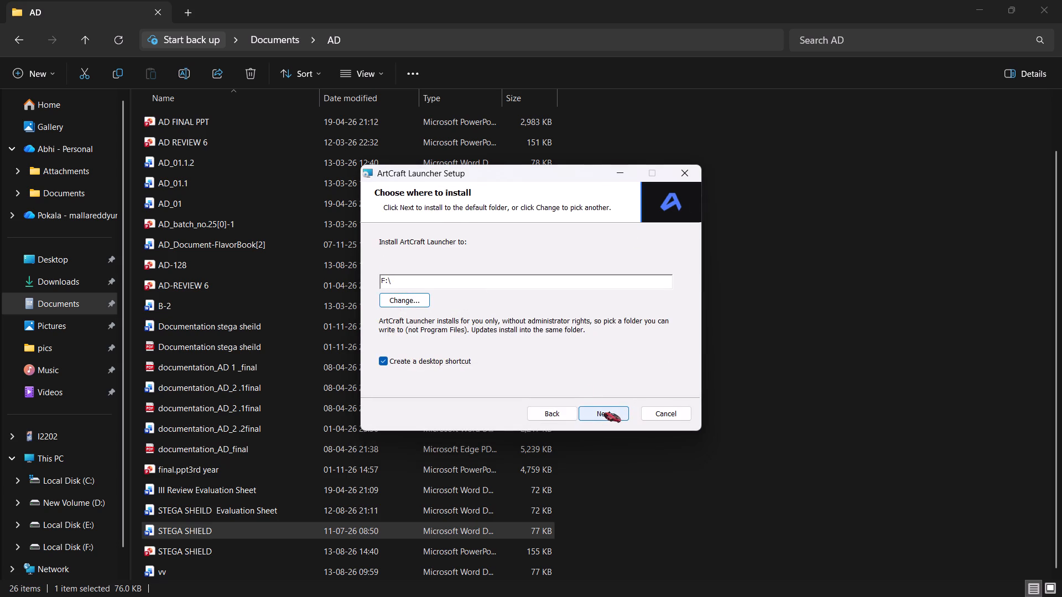
Install ArtCraft Launcher 0.12.0 and finish the setup wizard with the option to launch it kept on.
left_click(600, 408)
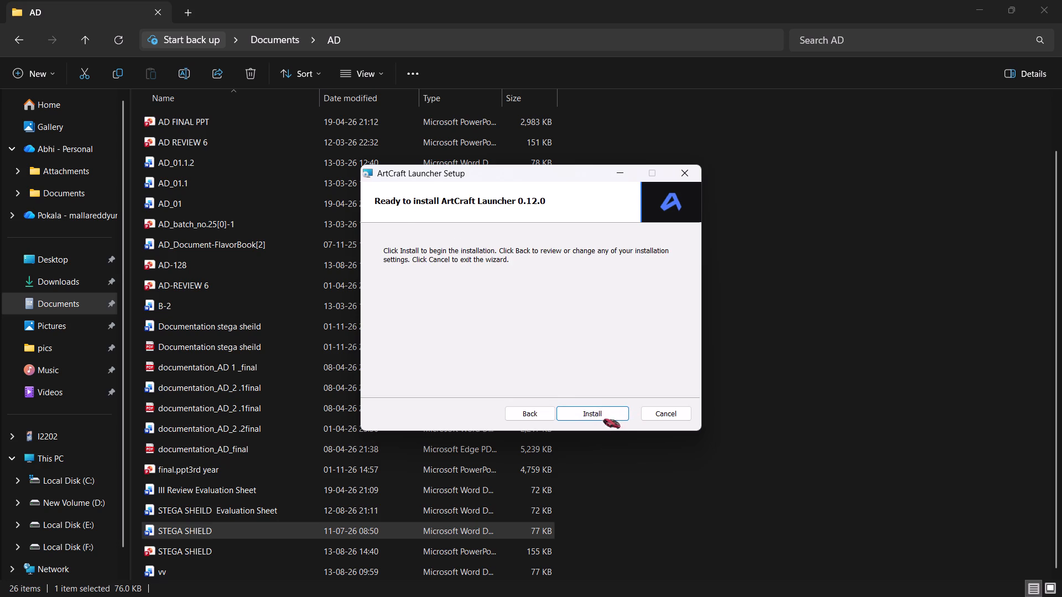
left_click(598, 406)
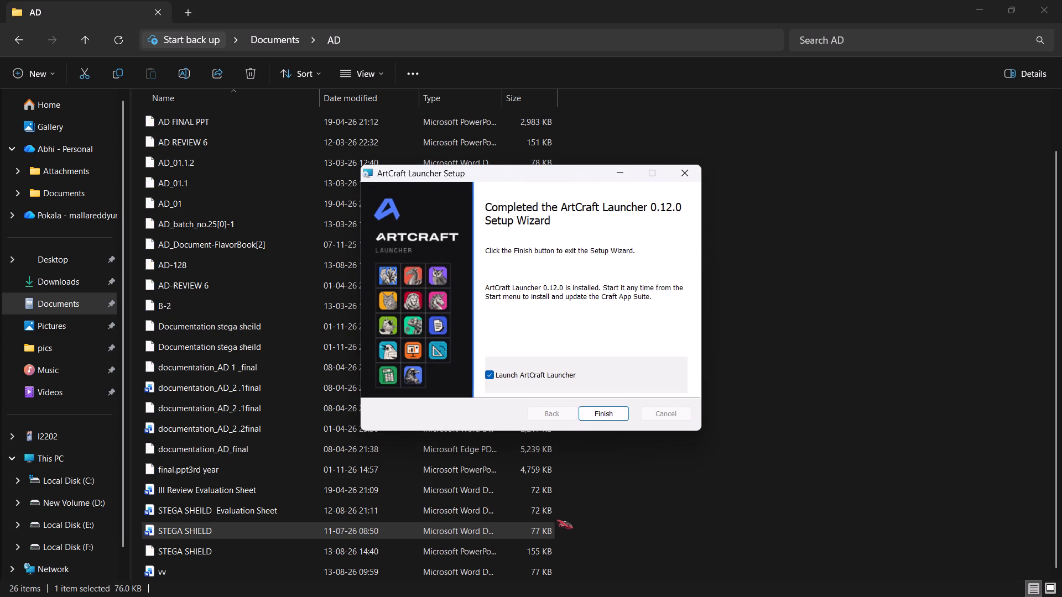
left_click(607, 412)
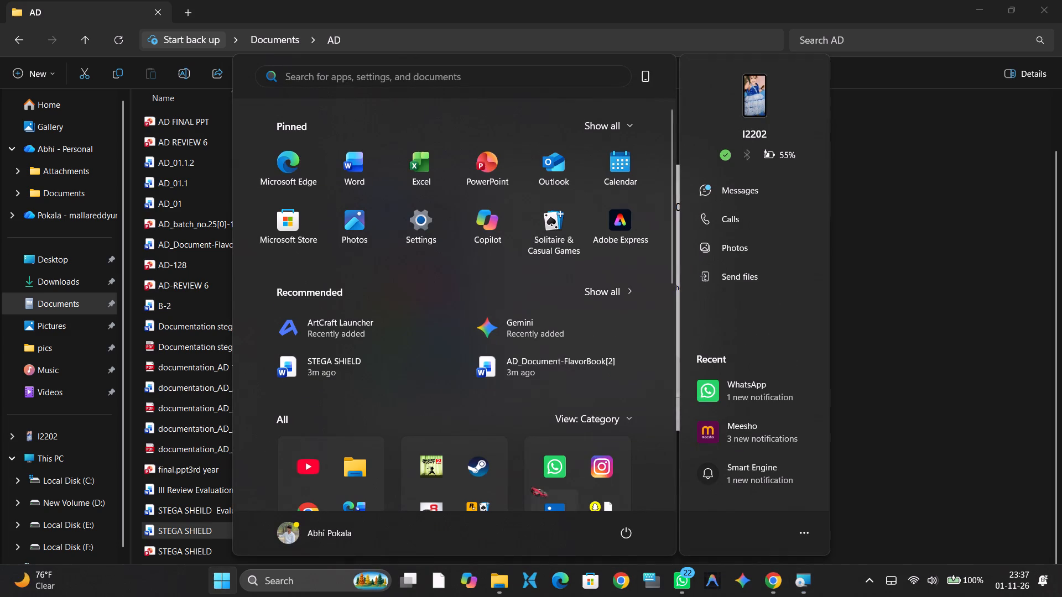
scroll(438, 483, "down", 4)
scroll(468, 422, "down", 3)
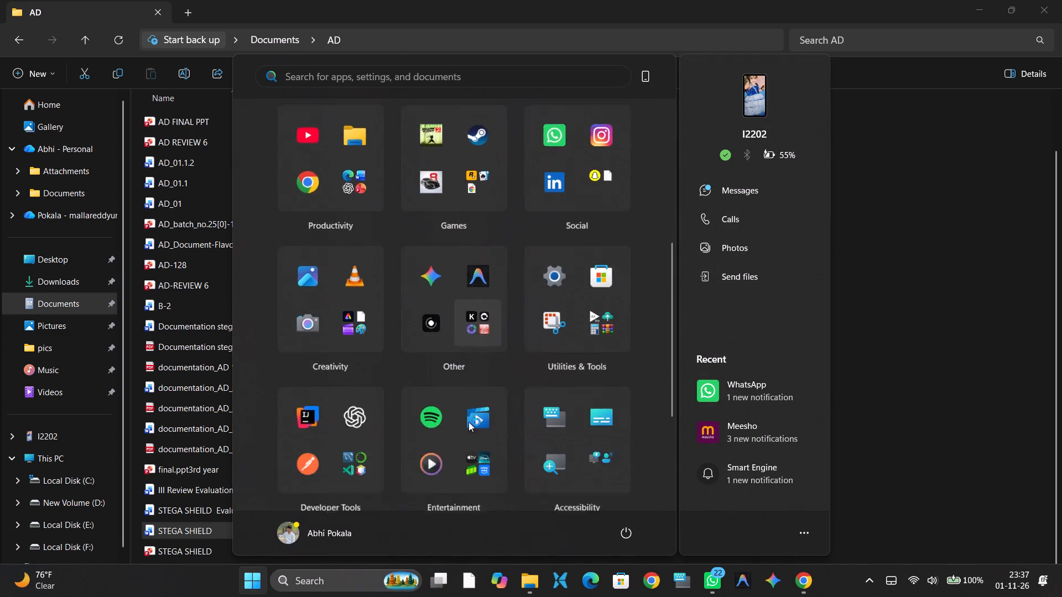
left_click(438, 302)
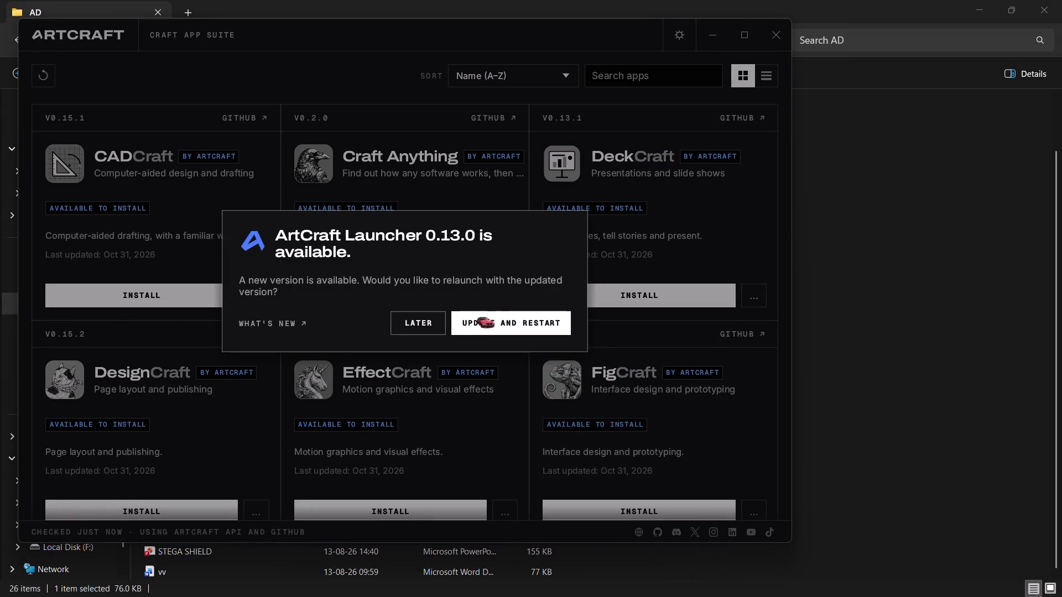
Update ArtCraft Launcher to version 0.13.0 and restart it.
left_click(492, 326)
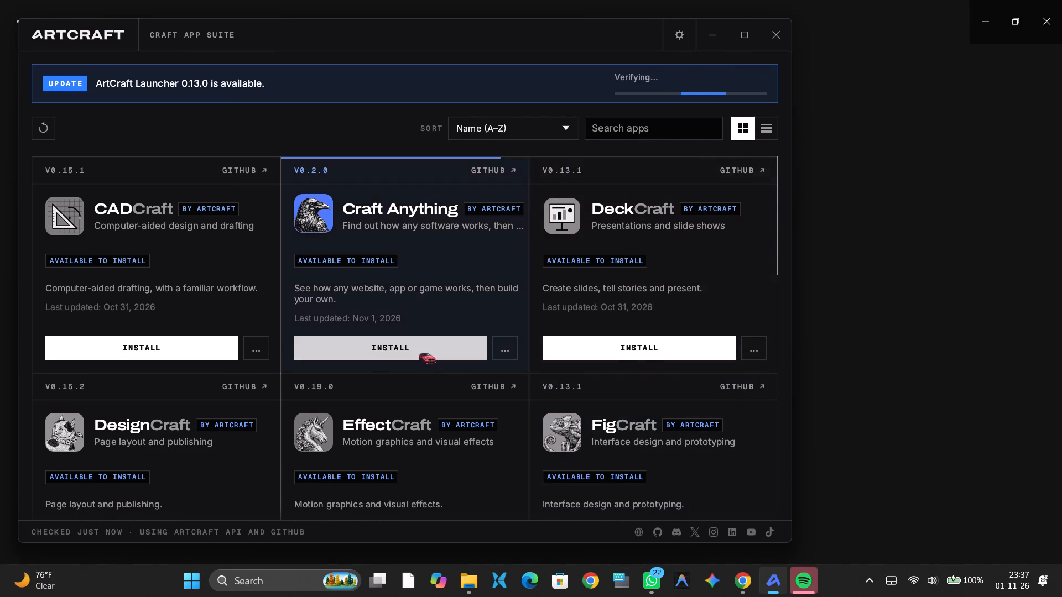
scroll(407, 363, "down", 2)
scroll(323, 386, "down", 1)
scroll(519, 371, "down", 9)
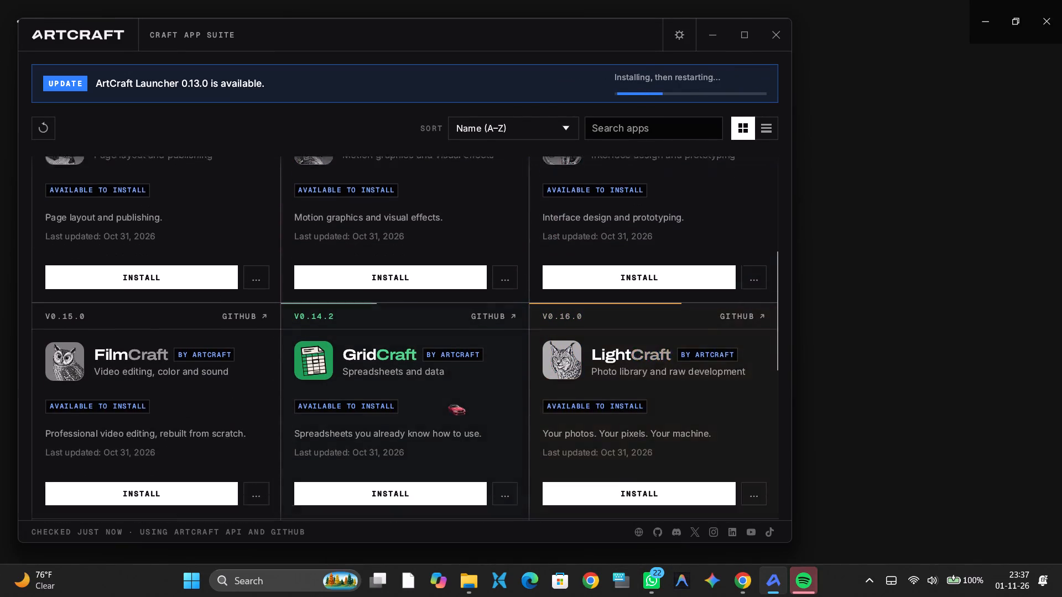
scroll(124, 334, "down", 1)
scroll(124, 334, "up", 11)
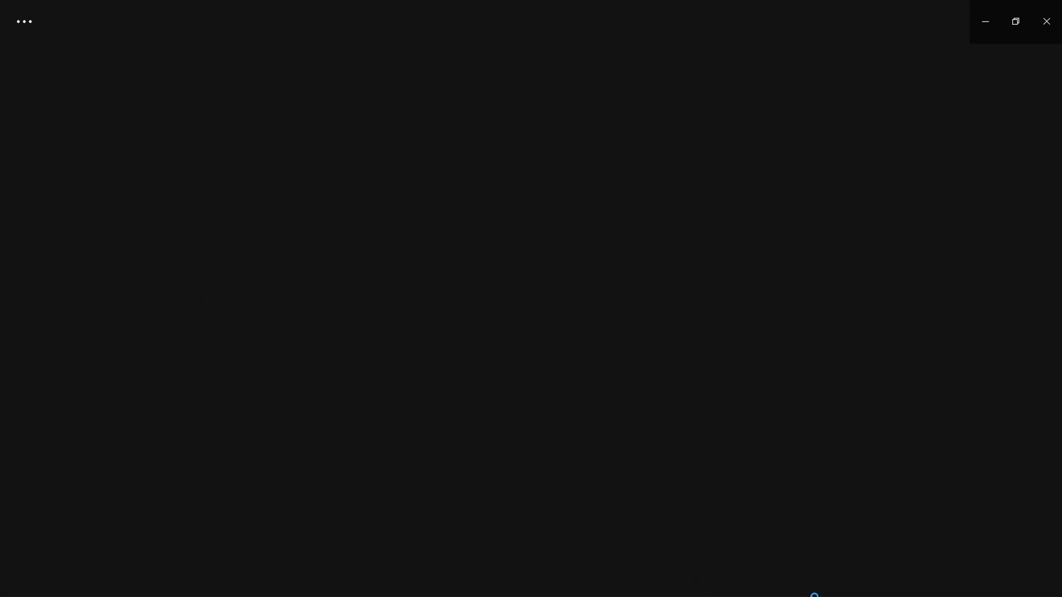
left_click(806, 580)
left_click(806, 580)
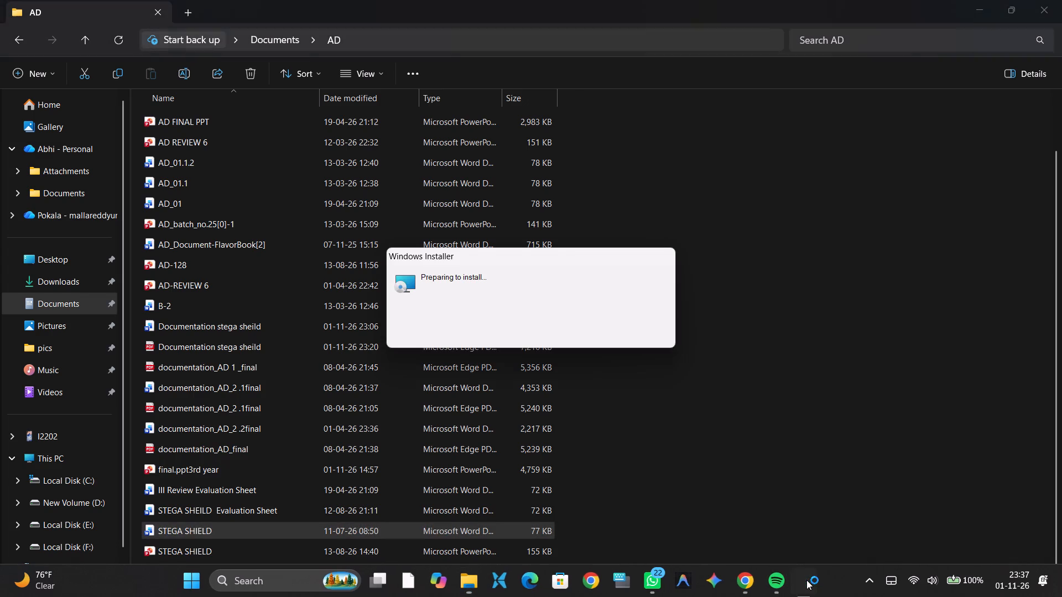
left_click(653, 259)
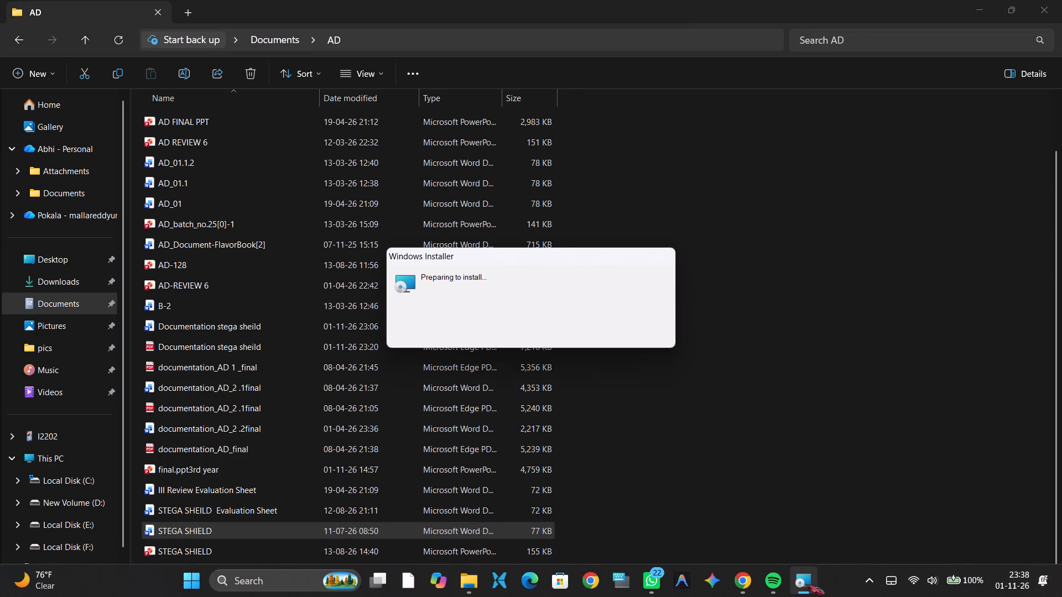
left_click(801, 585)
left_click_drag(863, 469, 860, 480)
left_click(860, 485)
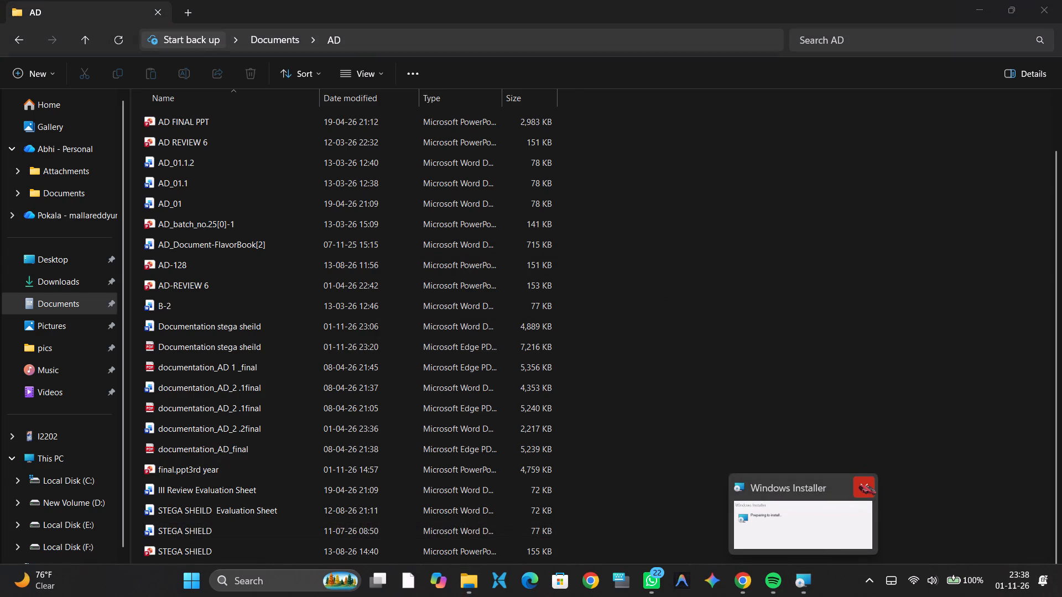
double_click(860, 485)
Switch to Spotify and resume playback of the current song.
left_click(774, 586)
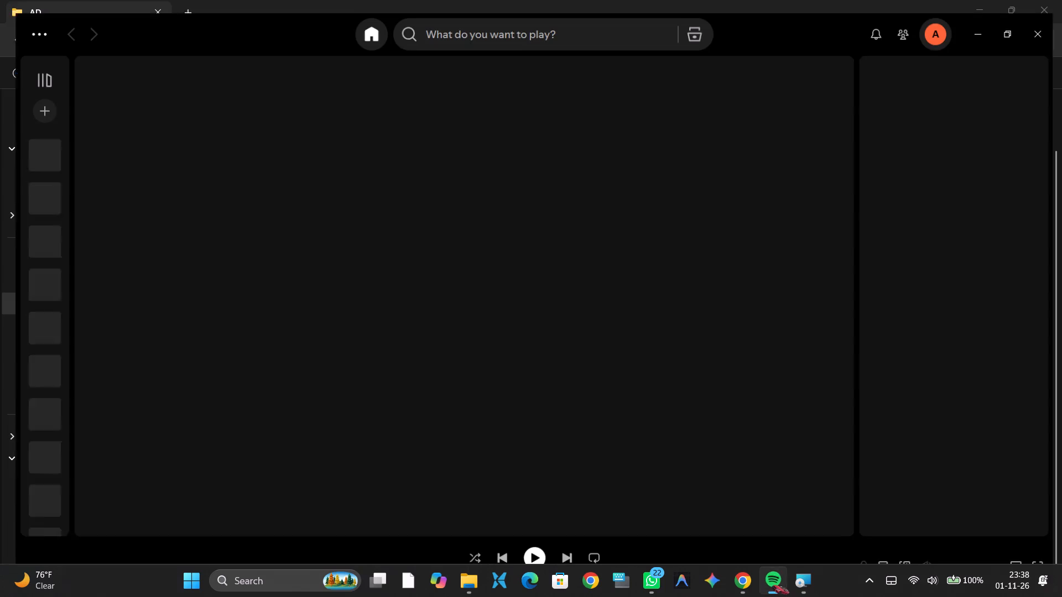
left_click(527, 550)
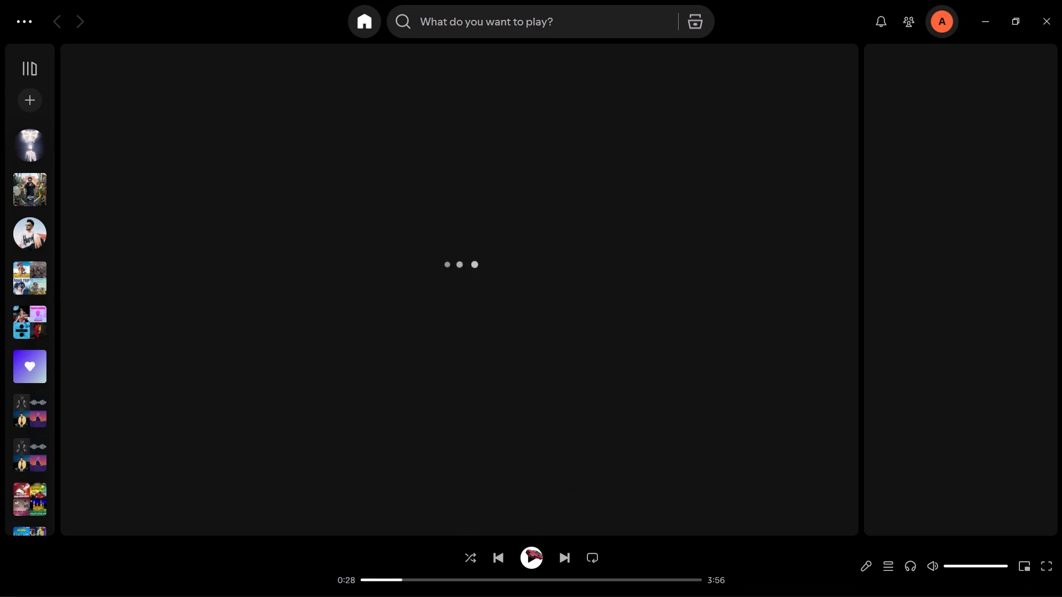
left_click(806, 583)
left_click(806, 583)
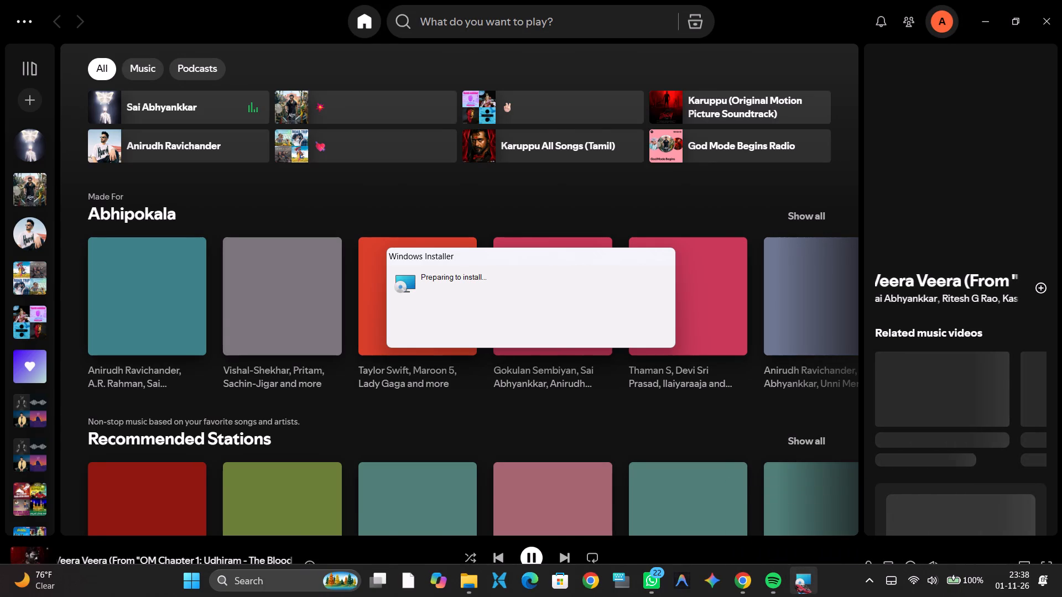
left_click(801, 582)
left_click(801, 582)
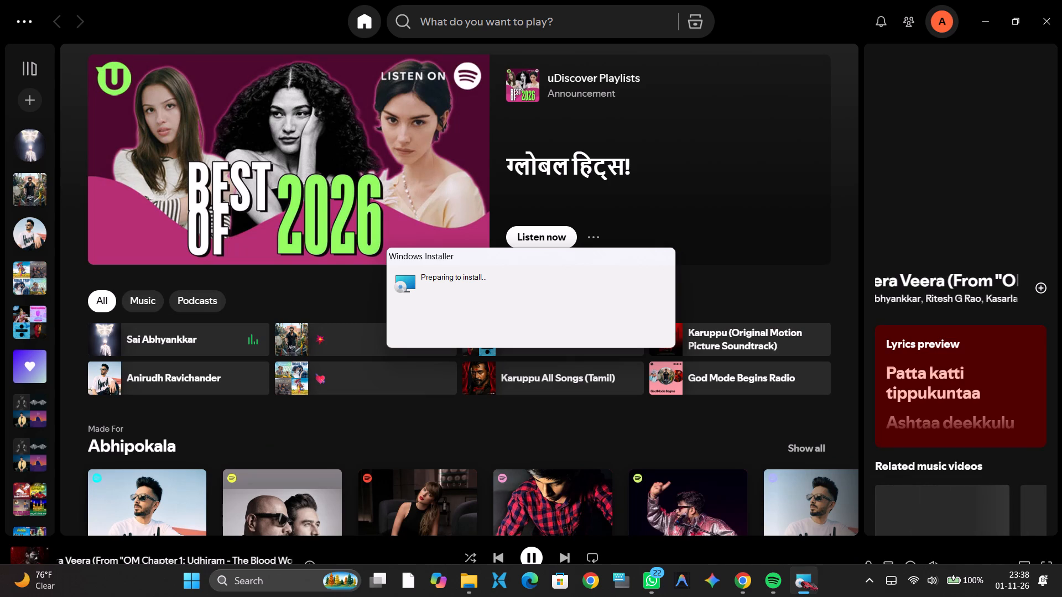
Put Spotify away, show the desktop and open the updated ArtCraft Launcher, restarting it once.
left_click(989, 24)
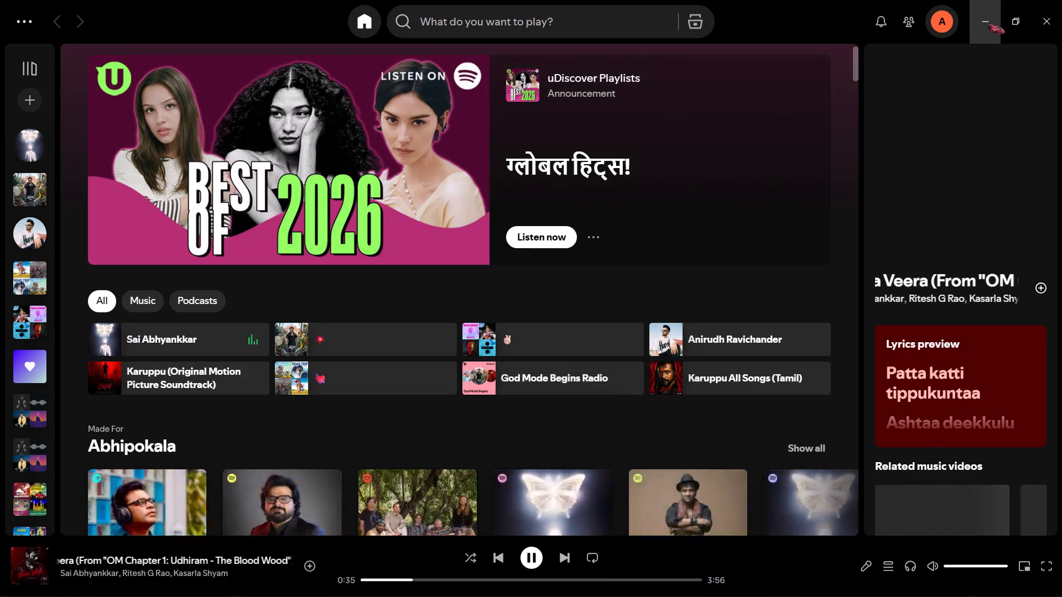
key("super+d")
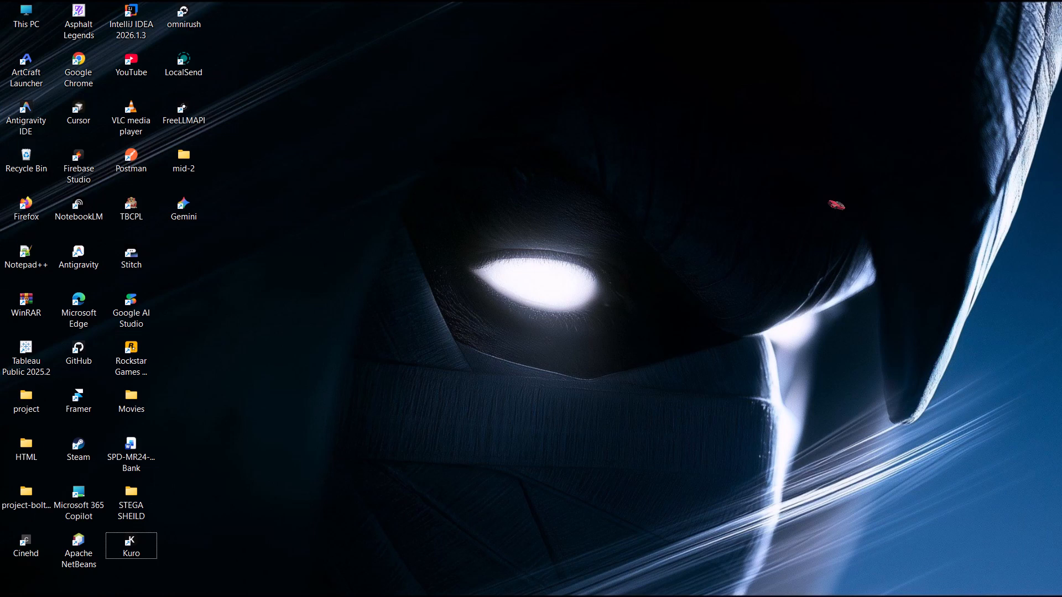
left_click(794, 575)
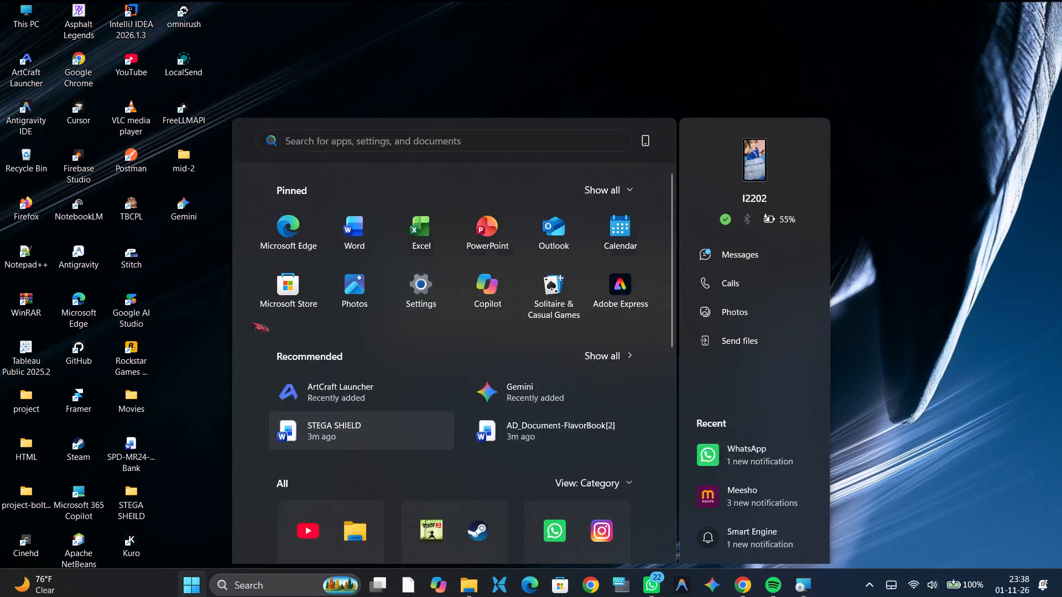
double_click(20, 66)
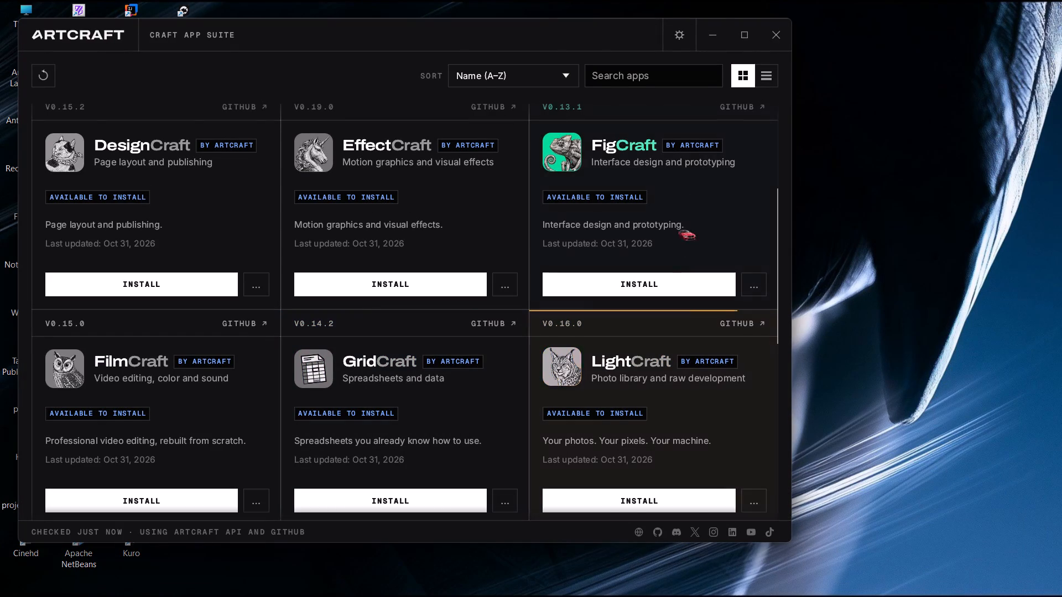
left_click(770, 40)
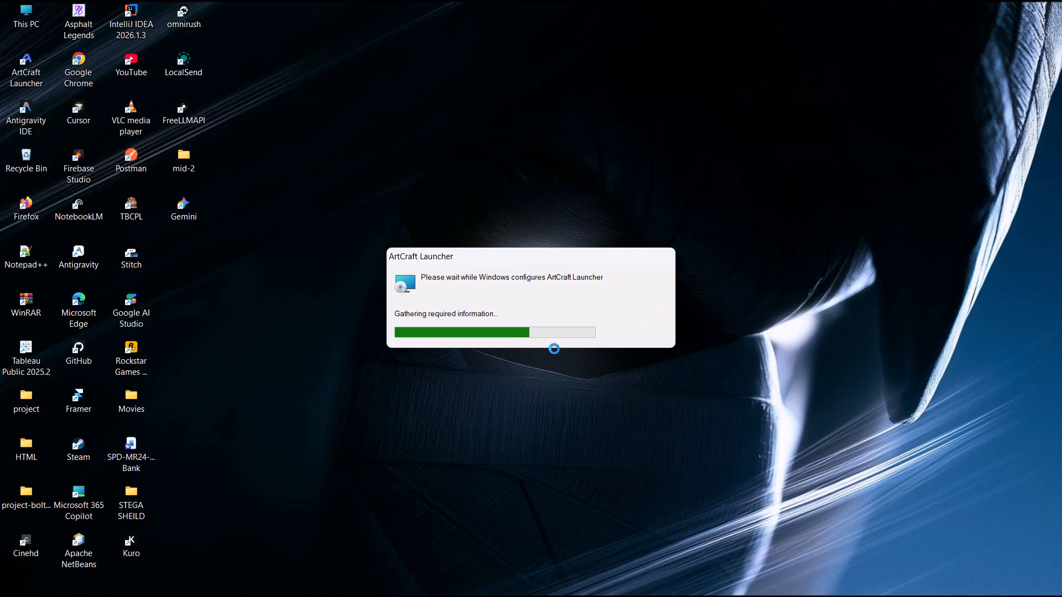
double_click(13, 72)
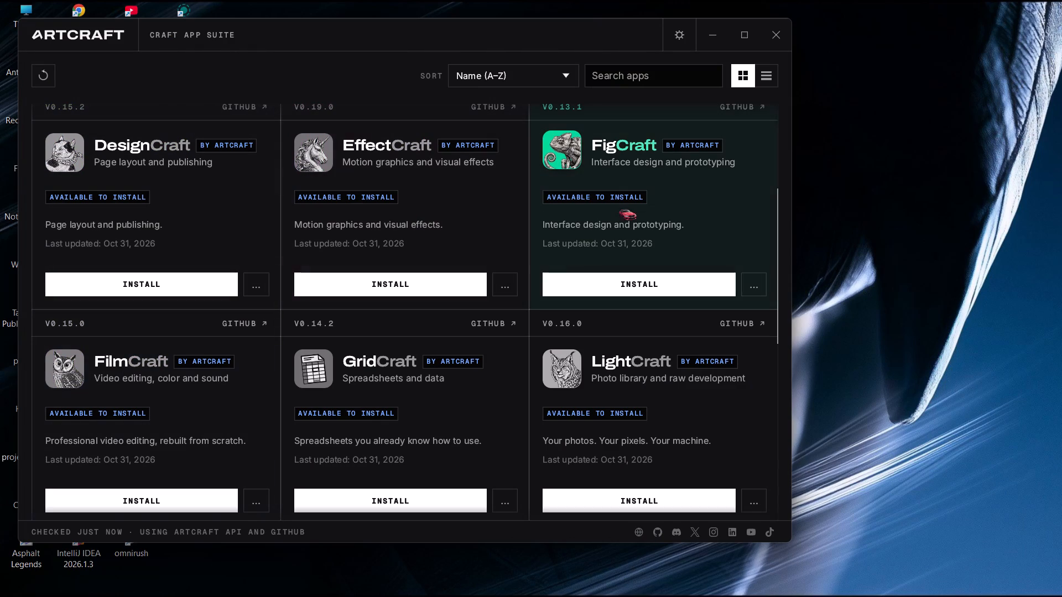
Locate PdfCraft in the app list, then minimize ArtCraft Launcher and reopen it from the desktop as a maximized window.
scroll(384, 370, "down", 4)
scroll(235, 381, "down", 3)
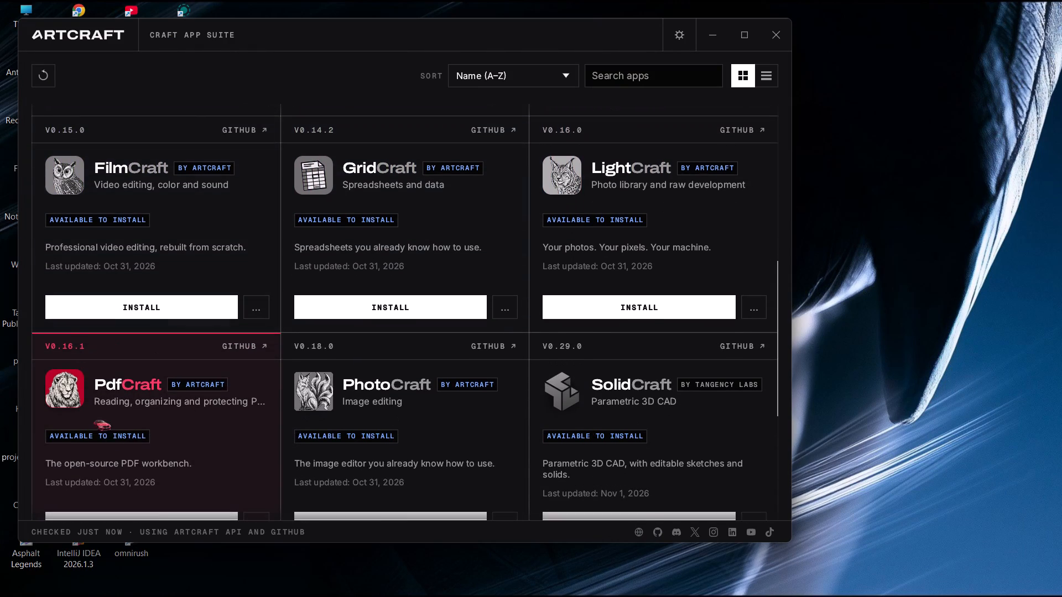
scroll(111, 437, "down", 3)
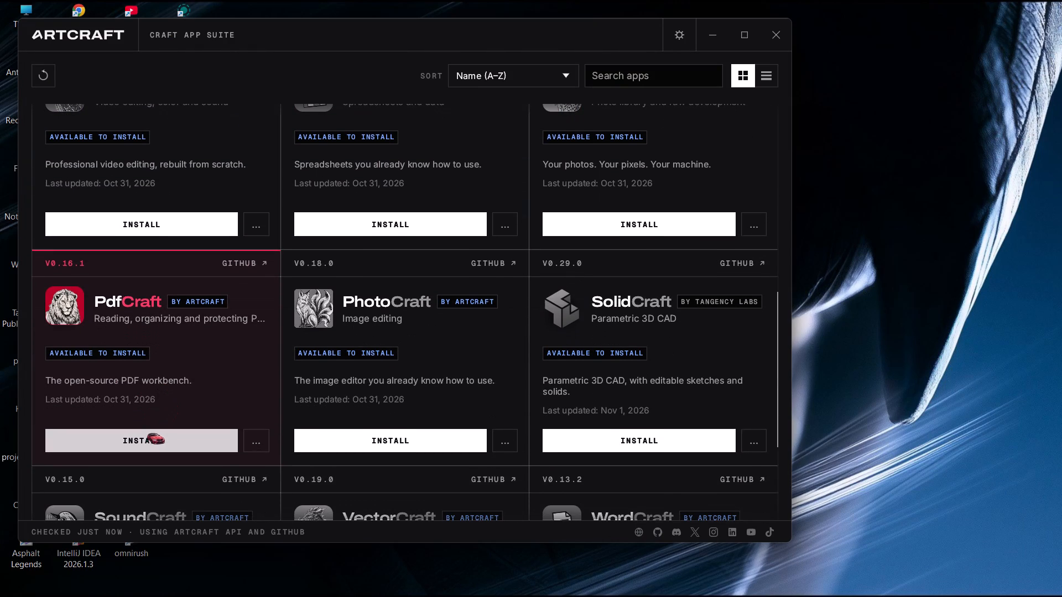
left_click(703, 40)
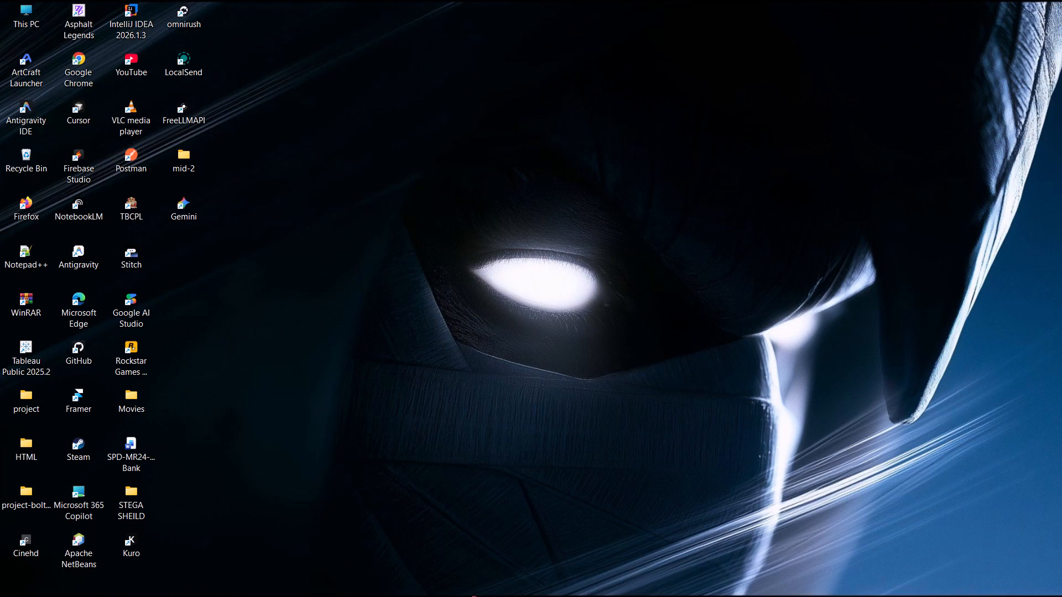
left_click(32, 65)
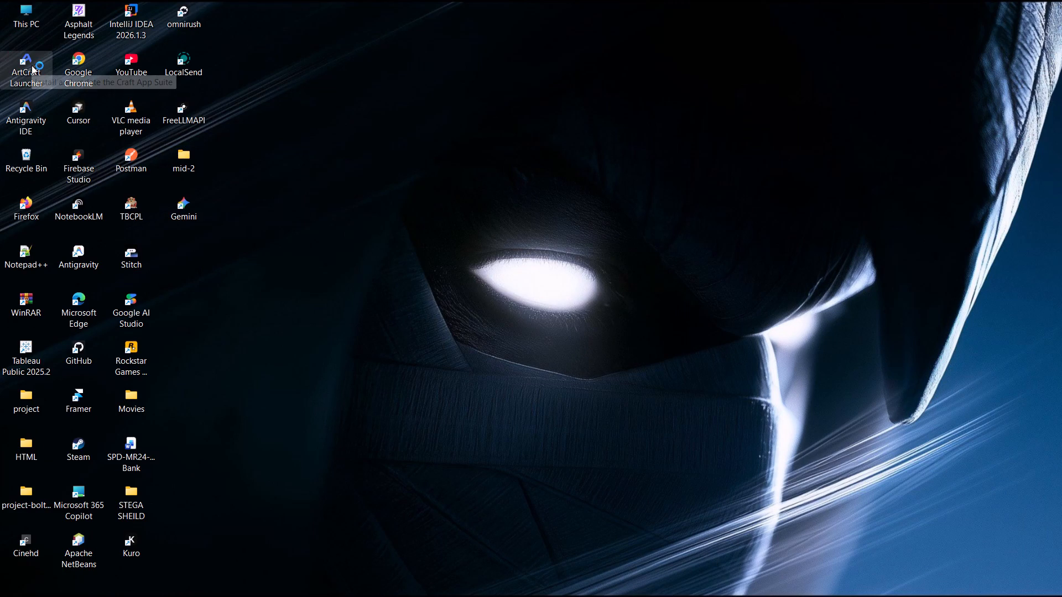
left_click(32, 65)
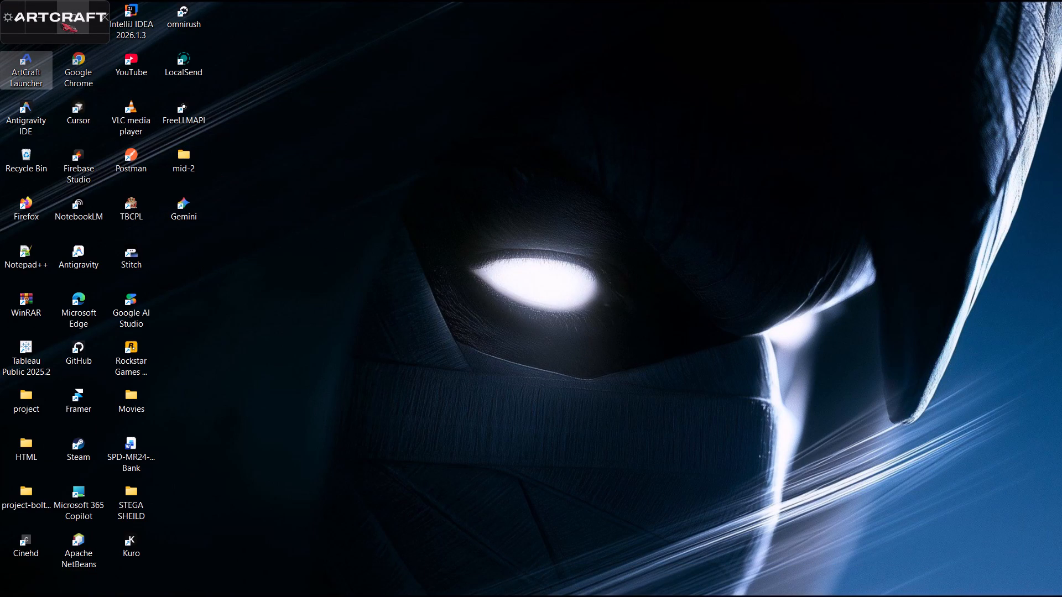
left_click(61, 24)
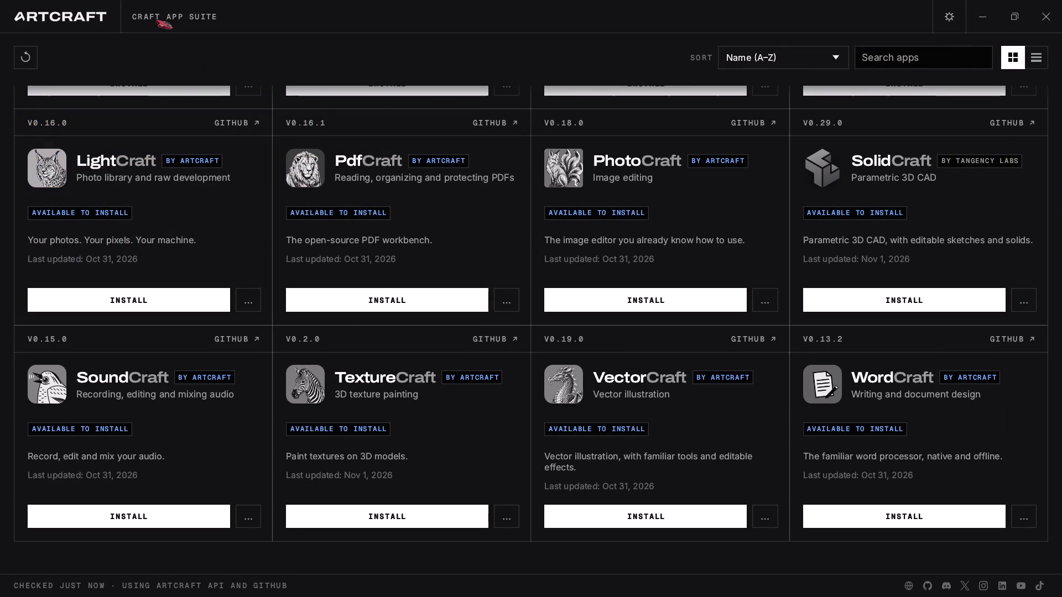
Install PdfCraft with the F:\ drive as its install folder and minimize the launcher while it downloads.
left_click(357, 297)
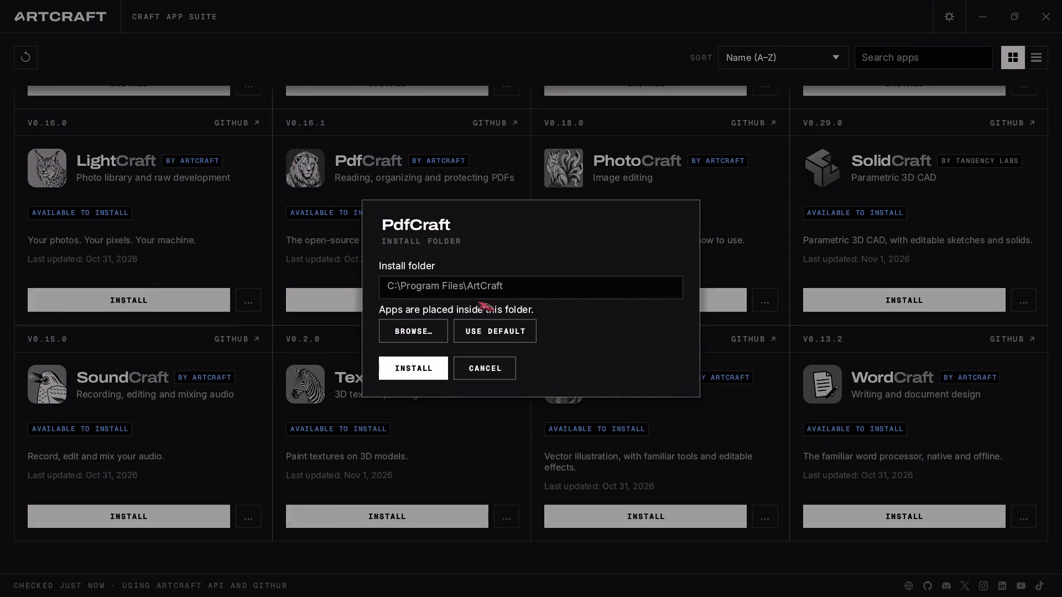
left_click(398, 333)
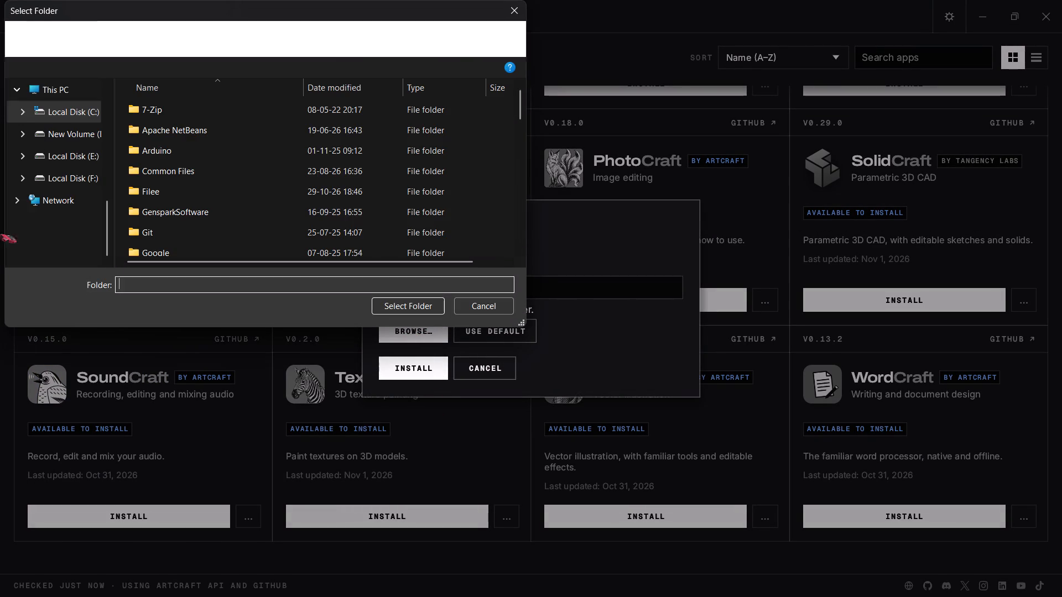
double_click(57, 185)
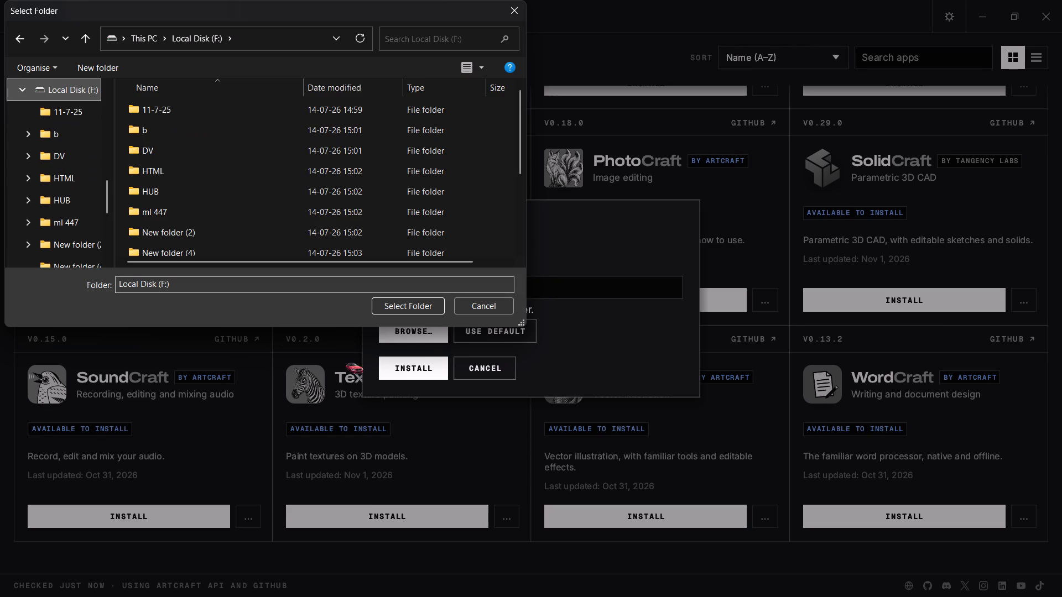
left_click(394, 311)
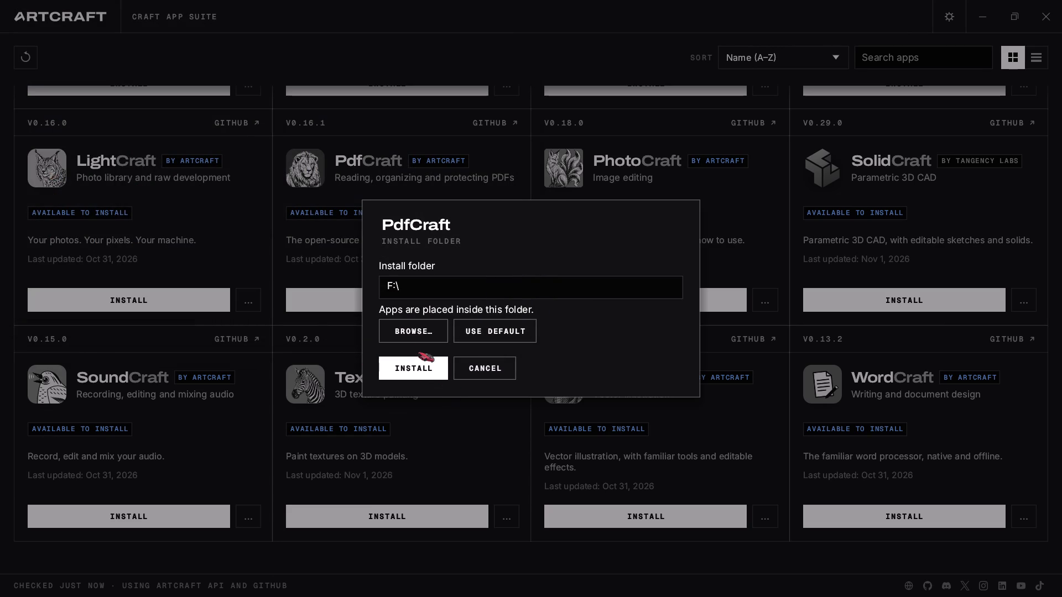
left_click(416, 364)
left_click(984, 18)
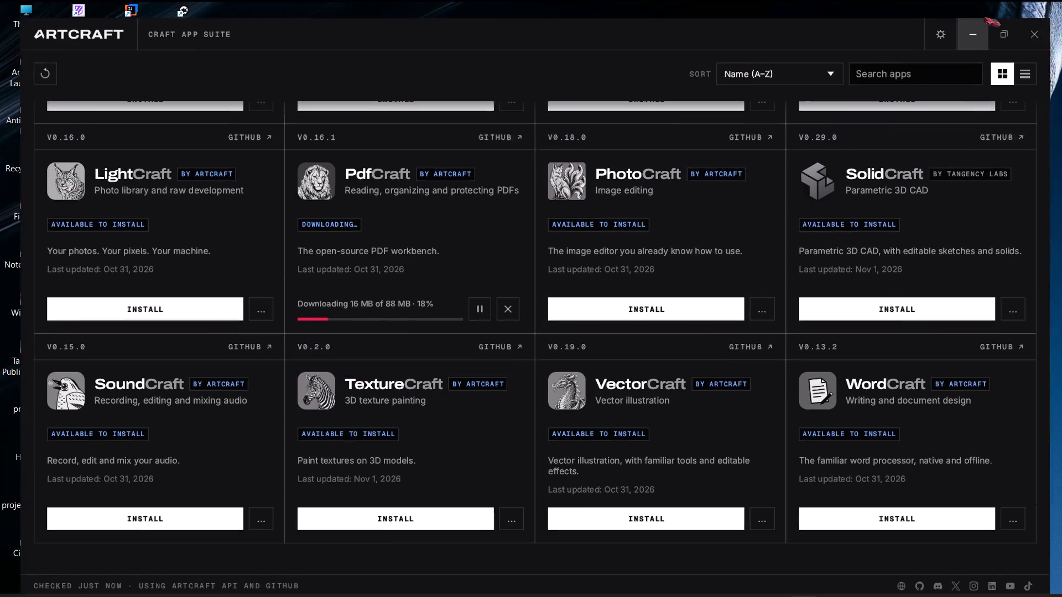
left_click(800, 590)
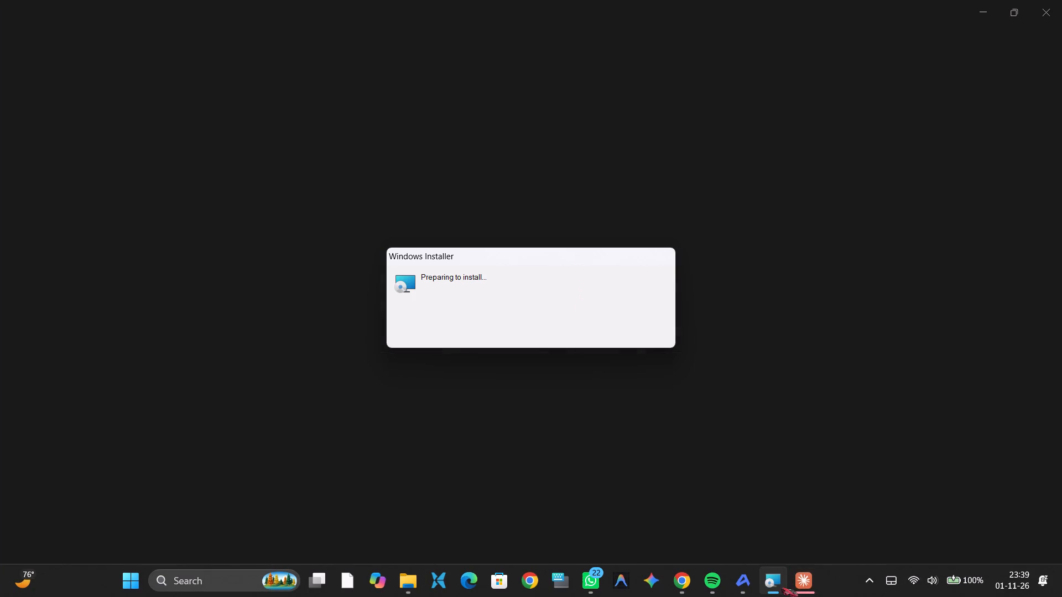
left_click(986, 9)
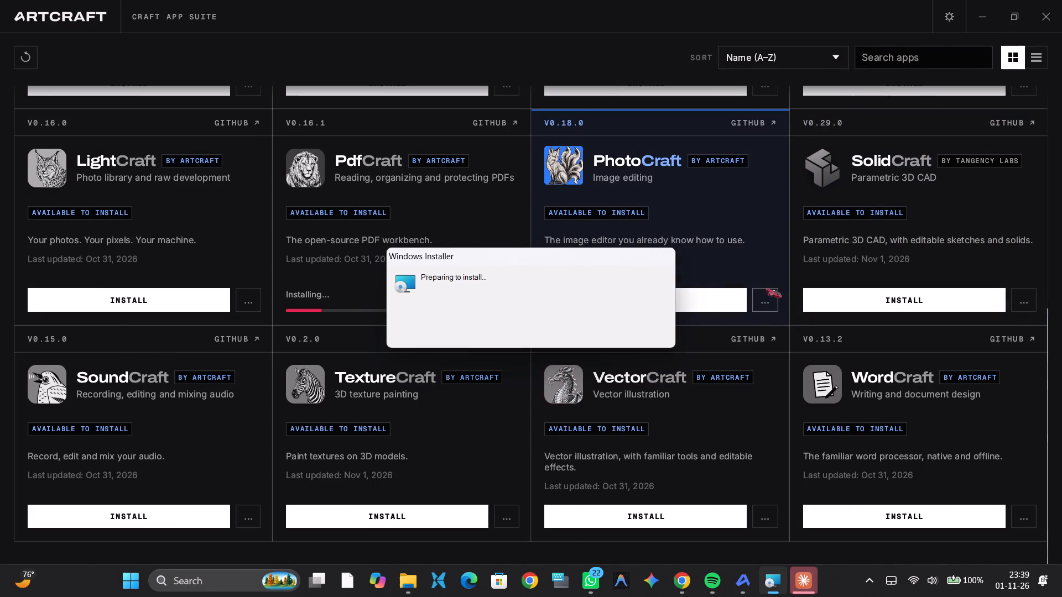